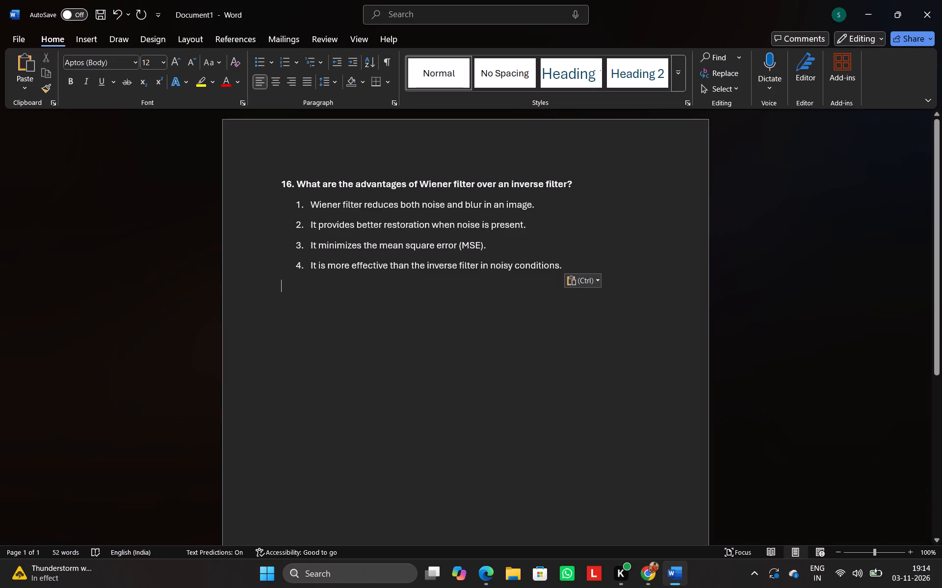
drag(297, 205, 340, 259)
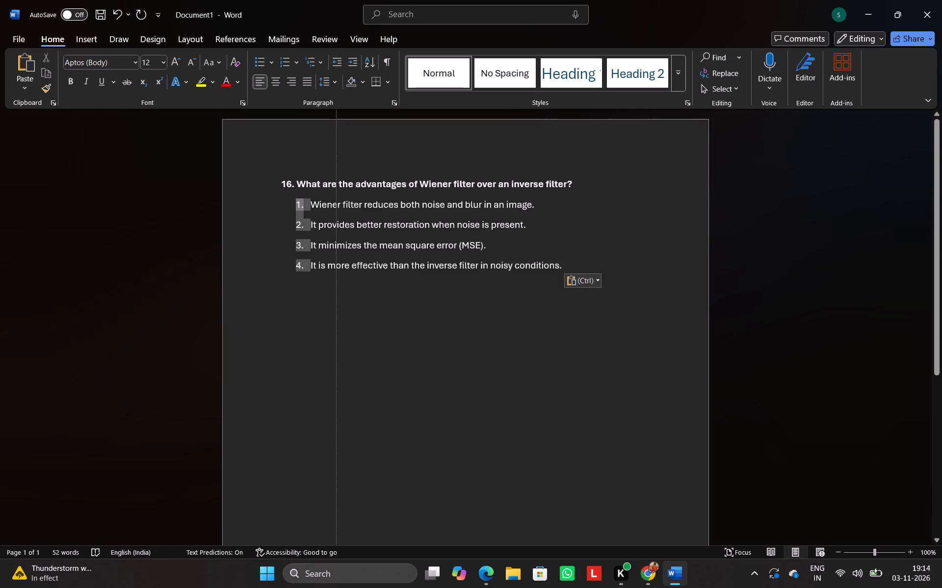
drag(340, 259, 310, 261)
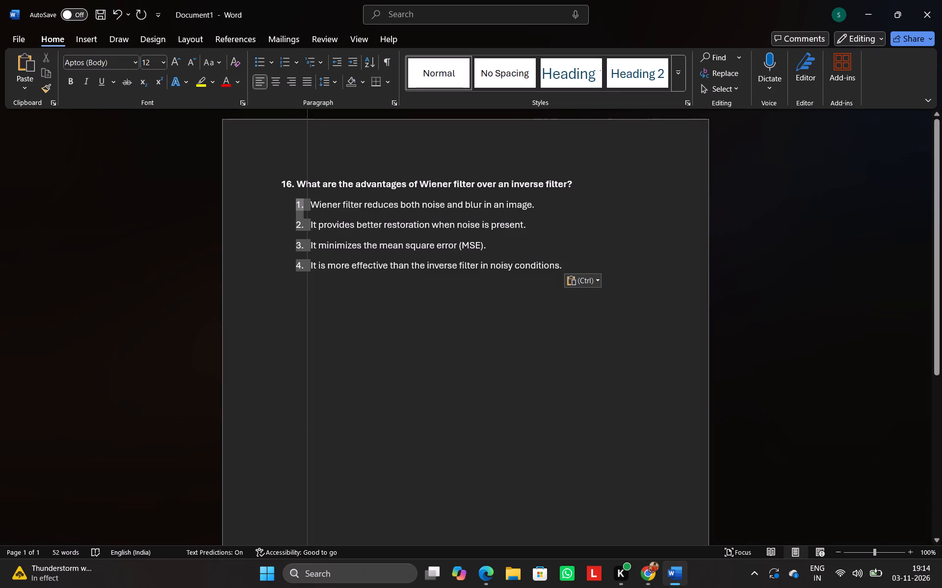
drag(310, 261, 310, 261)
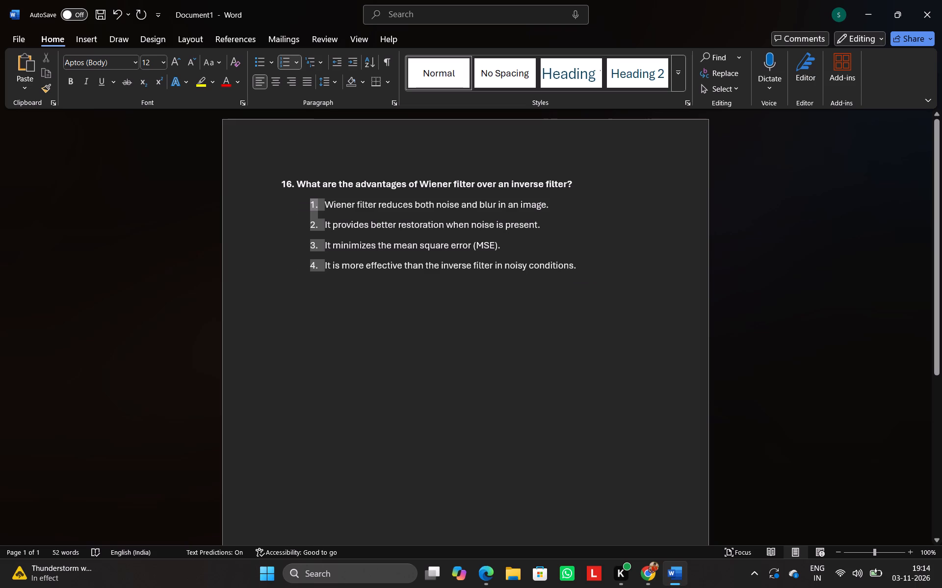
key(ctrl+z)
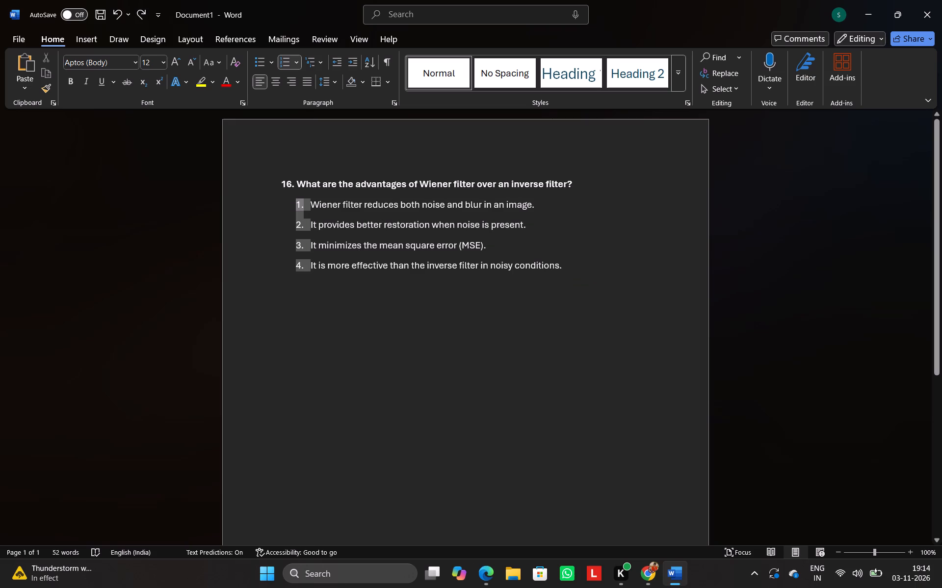
Join the first list point onto the question 16 line, replacing its automatic number with "1)" preceded by a space.
key(BackSpace)
key(BackSpace)
key(BackSpace)
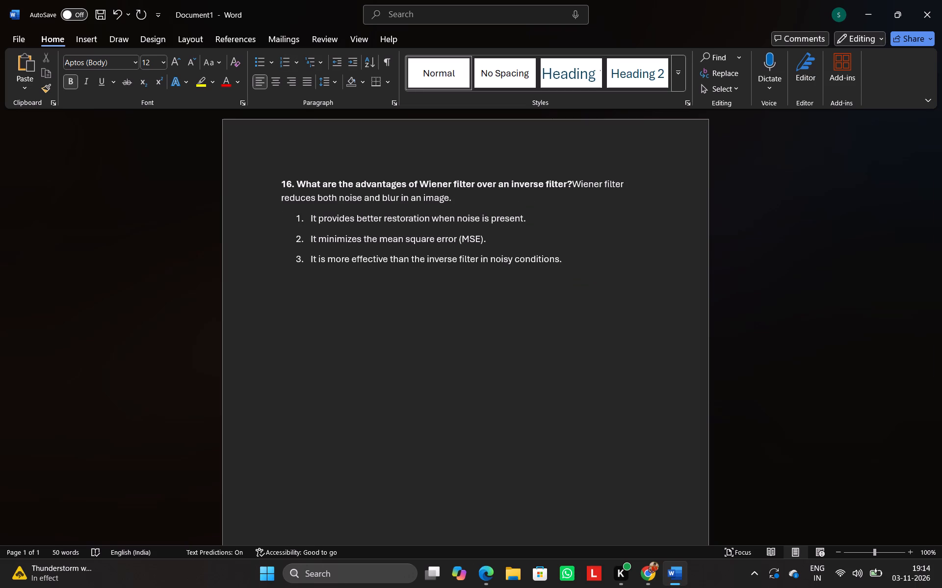
key(ctrl+z)
key(BackSpace)
key(1)
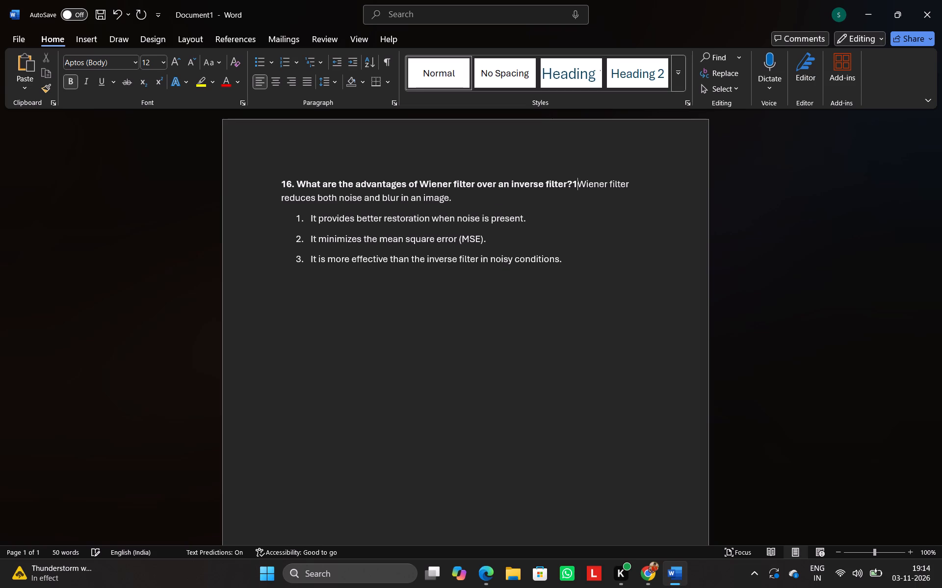
key(shift+parenright)
key(Left)
key(space)
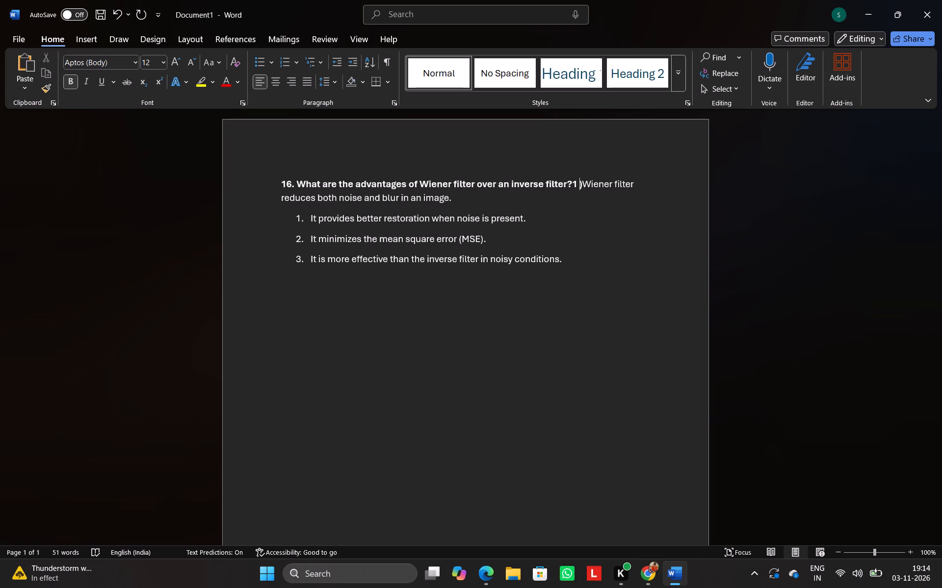
key(BackSpace)
key(Left)
key(space)
key(Right)
Add "2)" after the first point and join the "It provides better restoration" list item onto the same paragraph without its automatic number.
key(Down)
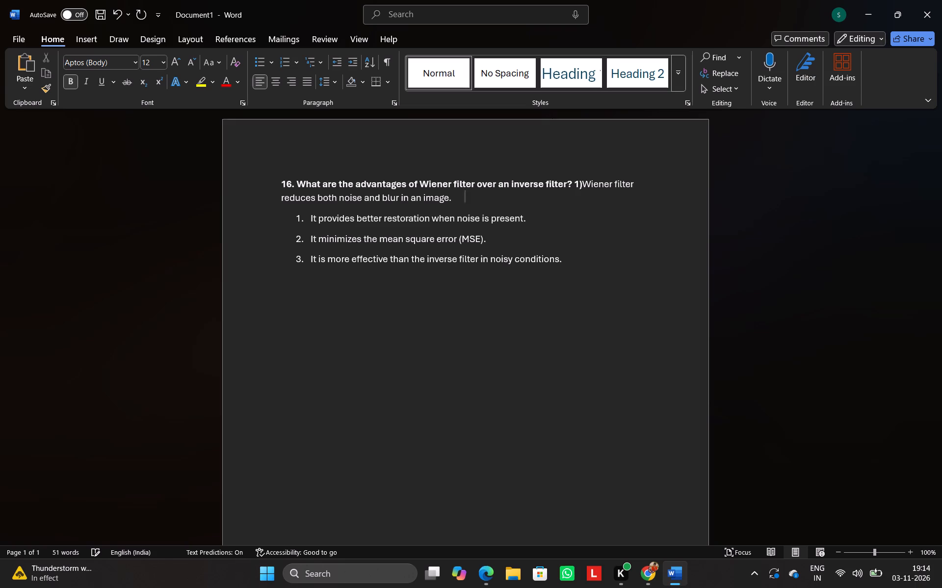
text(2))
key(Down)
key(Left)
key(Left)
key(Left)
key(Left)
key(Left)
key(Left)
key(Left)
key(Left)
key(Left)
key(Left)
key(Left)
key(Left)
key(Left)
key(Left)
key(Left)
key(Left)
key(Left)
key(Left)
key(Left)
key(Left)
key(Left)
key(Left)
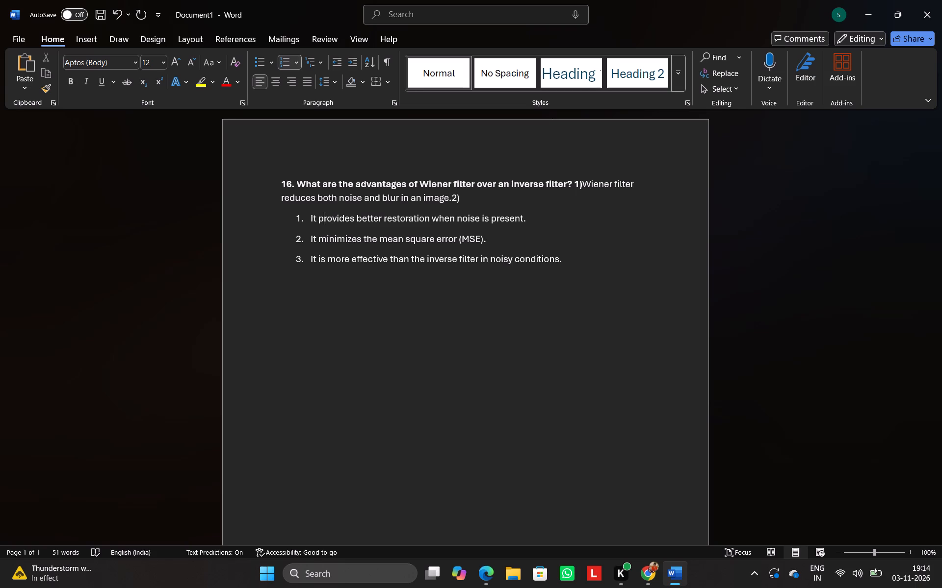
key(Left)
key(Left)
key(Left)
key(Left)
key(BackSpace)
key(BackSpace)
key(BackSpace)
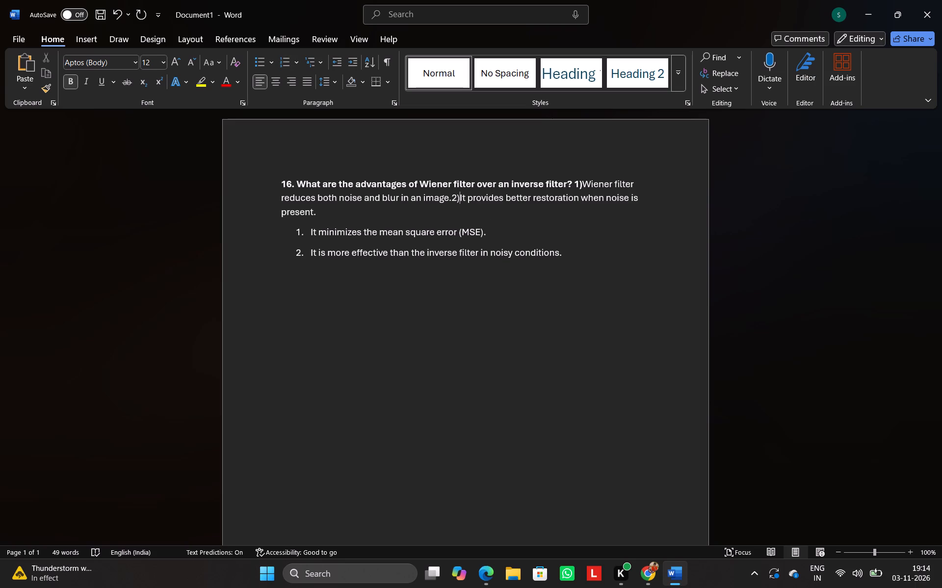
Add "3)" after the second point and join the "It minimizes the mean square error" item onto the paragraph without its automatic number.
key(Down)
key(Down)
key(Up)
text(3))
key(Down)
key(Left)
key(Left)
key(Left)
key(Left)
key(BackSpace)
key(BackSpace)
key(BackSpace)
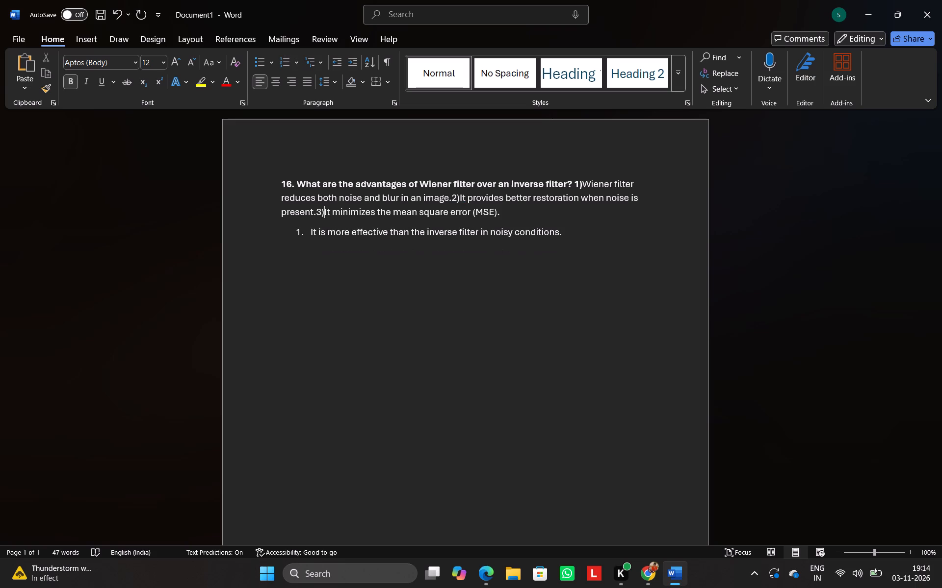
Add "4)" after "(MSE)." and join the "It is more effective" item onto the paragraph without its automatic number, leaving the cursor at the paragraph's end.
key(Right)
key(Right)
key(Right)
key(Right)
key(Right)
key(Right)
key(Right)
key(Right)
key(Right)
key(Right)
key(Right)
key(Right)
key(Right)
key(Right)
key(Right)
key(Right)
key(Right)
key(Right)
key(Right)
key(Right)
key(Right)
key(Right)
key(Right)
key(Right)
text(4))
key(Right)
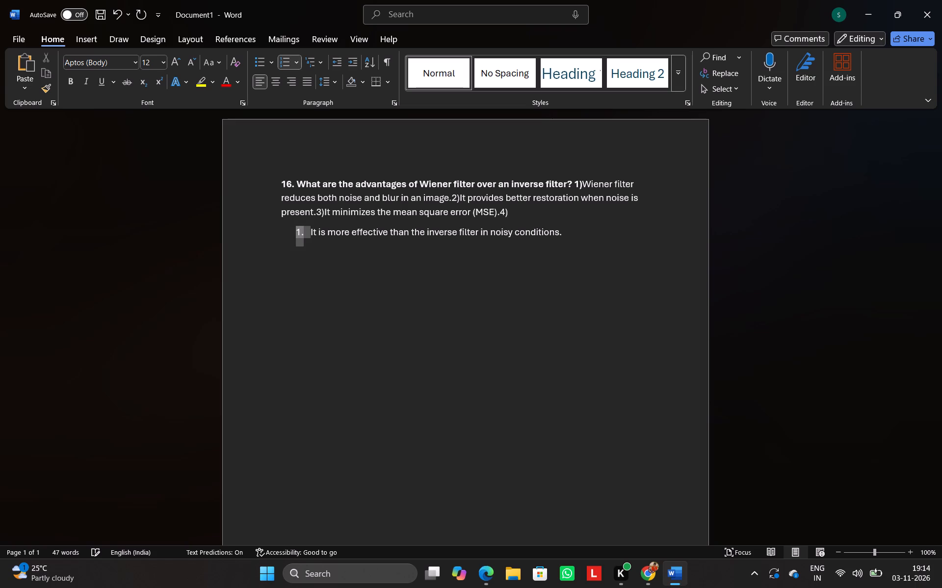
key(BackSpace)
key(BackSpace)
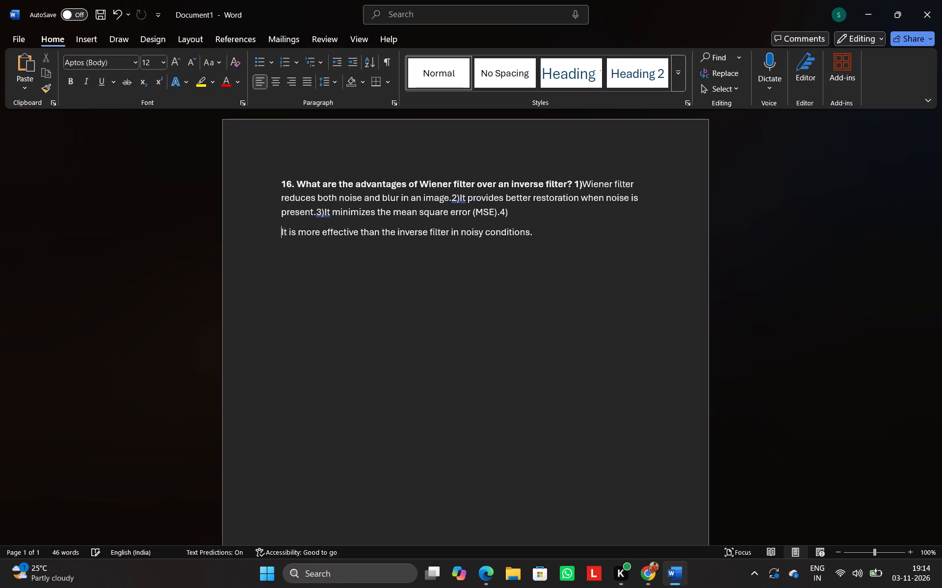
key(BackSpace)
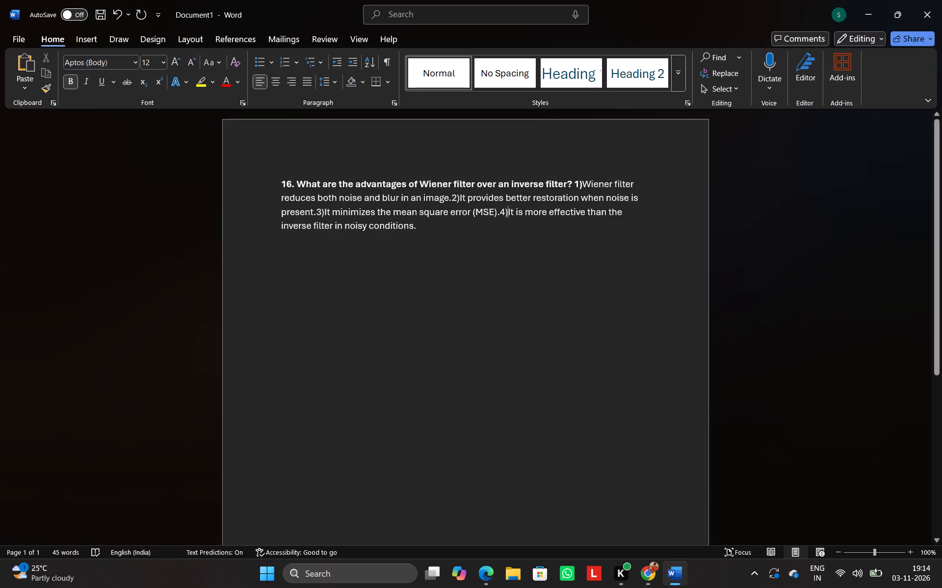
click(438, 224)
Underline the question 16 heading text from after the number through "inverse filter".
drag(294, 183, 555, 187)
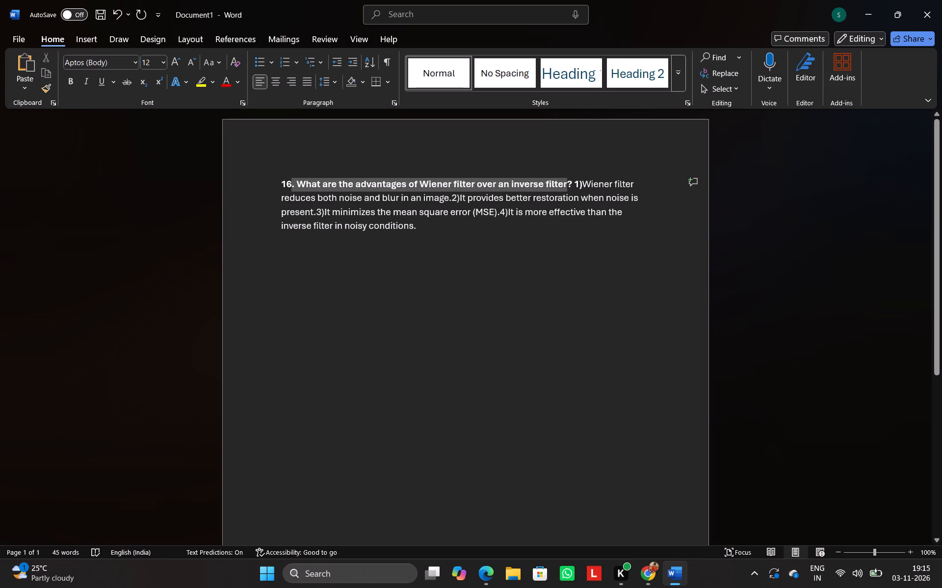
drag(555, 187, 565, 191)
drag(565, 191, 567, 193)
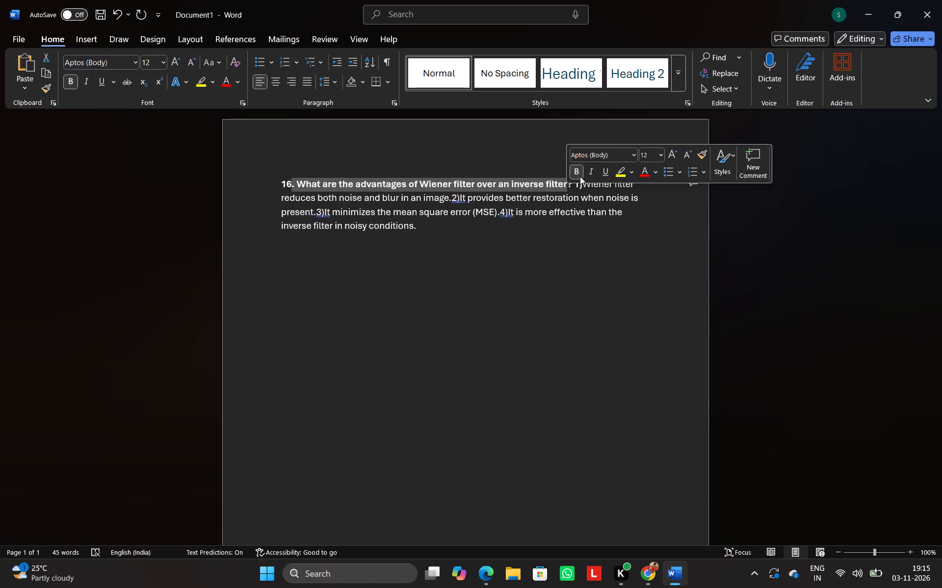
click(602, 172)
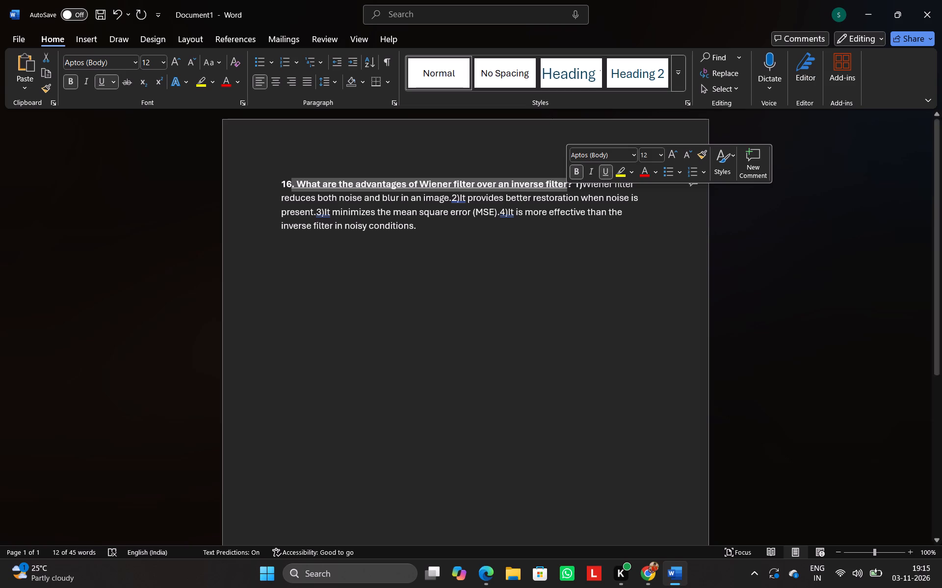
Delete "What are the" and the space after the number so the question 16 heading begins "16.advantages".
click(357, 184)
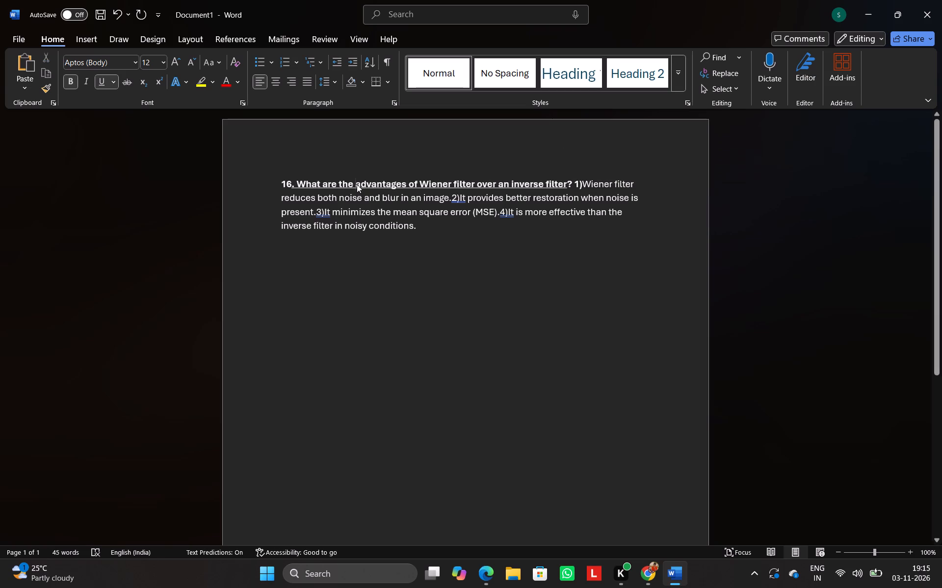
key(BackSpace)
key(BackSpace)
key(BackSpace)
key(BackSpace)
key(BackSpace)
key(BackSpace)
key(BackSpace)
key(BackSpace)
key(BackSpace)
key(BackSpace)
key(BackSpace)
key(BackSpace)
key(BackSpace)
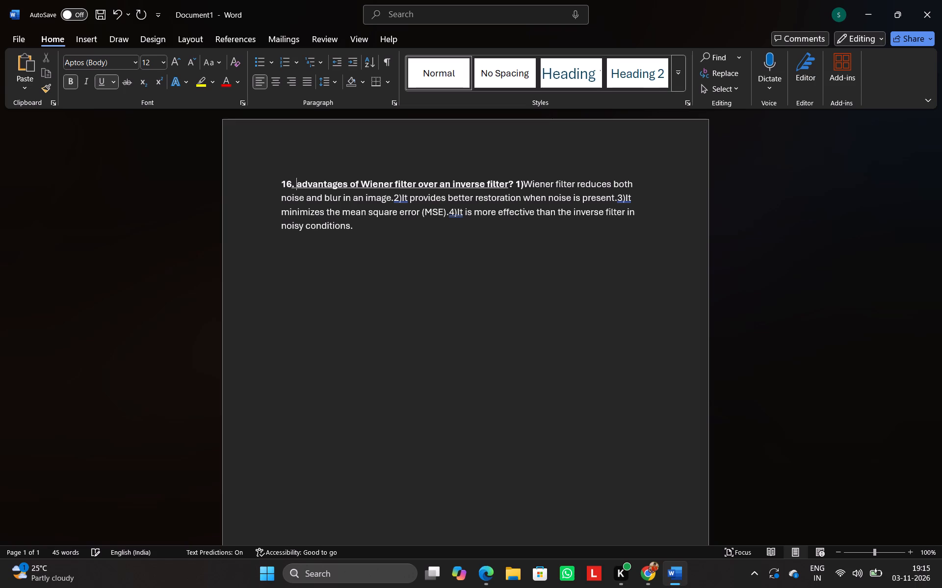
key(BackSpace)
key(BackSpace)
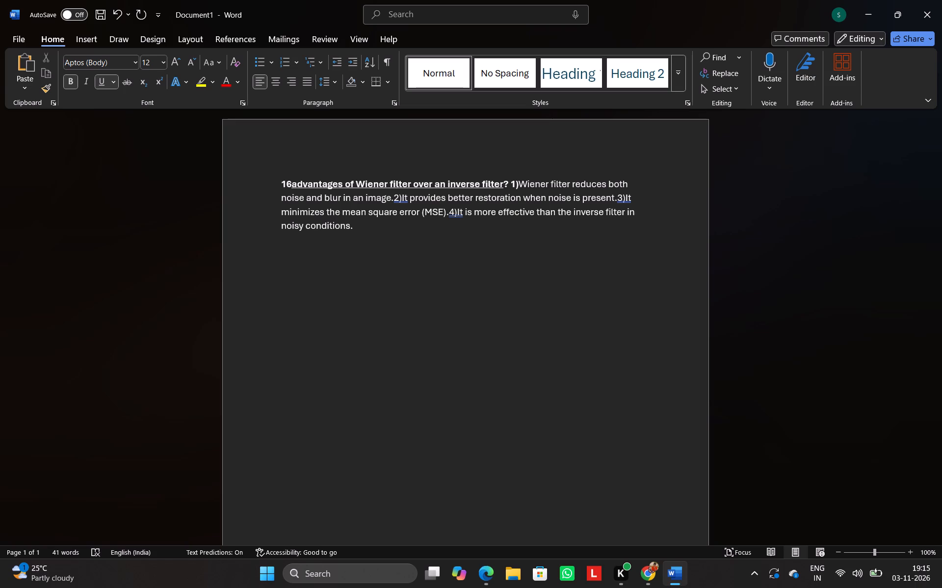
key(period)
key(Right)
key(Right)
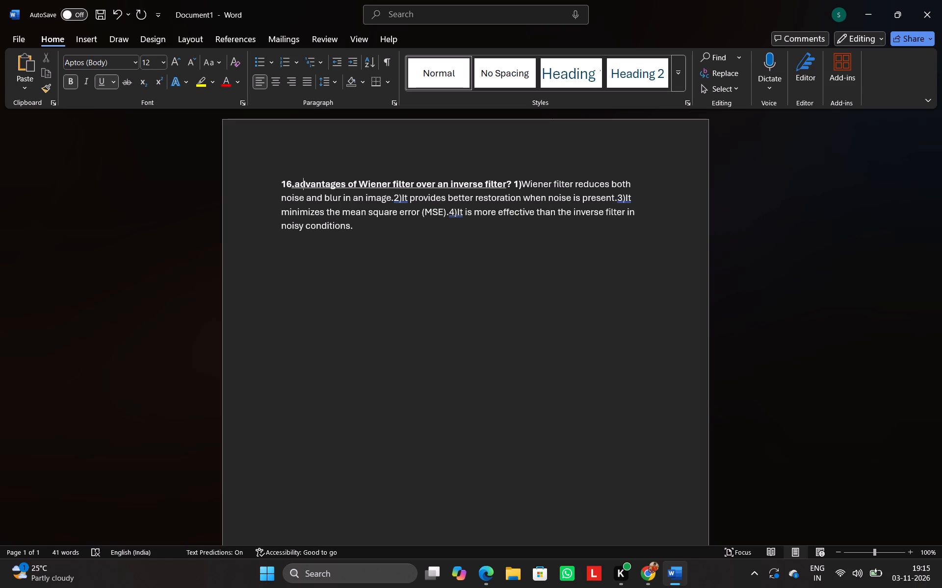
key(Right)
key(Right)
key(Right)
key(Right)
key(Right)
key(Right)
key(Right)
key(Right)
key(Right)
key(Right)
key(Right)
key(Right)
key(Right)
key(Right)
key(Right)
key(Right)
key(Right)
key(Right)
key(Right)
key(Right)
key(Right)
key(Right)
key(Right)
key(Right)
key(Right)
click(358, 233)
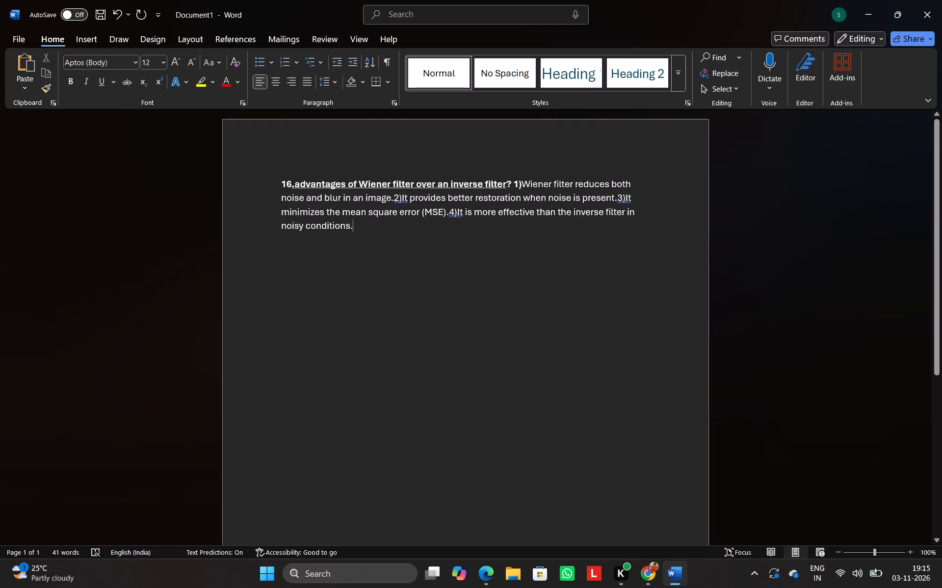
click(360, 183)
Delete "over an inverse filter" from the question 16 heading, keeping the question mark after "advantages of Wiener filter".
click(503, 185)
key(Right)
key(BackSpace)
key(BackSpace)
key(BackSpace)
key(BackSpace)
key(BackSpace)
key(BackSpace)
key(BackSpace)
key(BackSpace)
key(BackSpace)
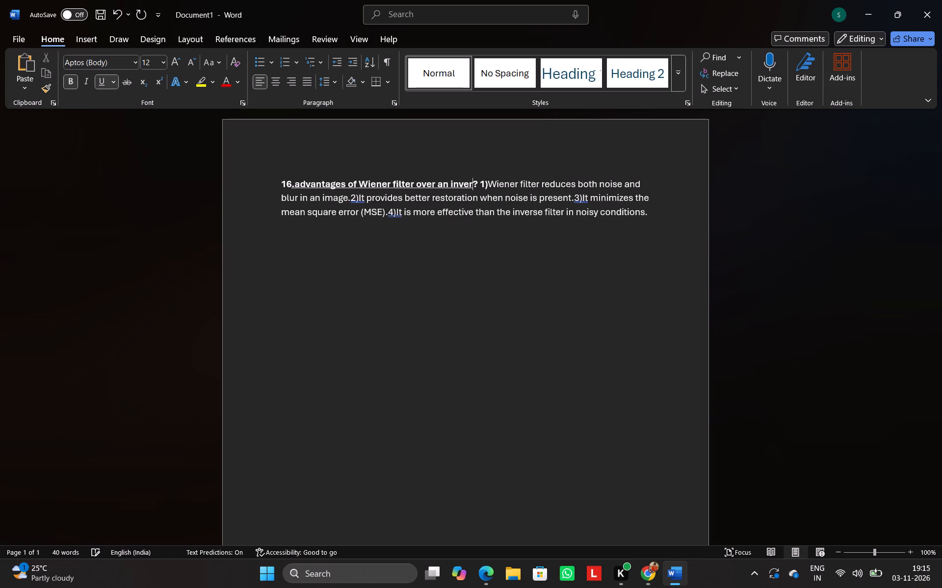
key(BackSpace)
key(BackSpace)
key(BackSpace)
key(BackSpace)
key(BackSpace)
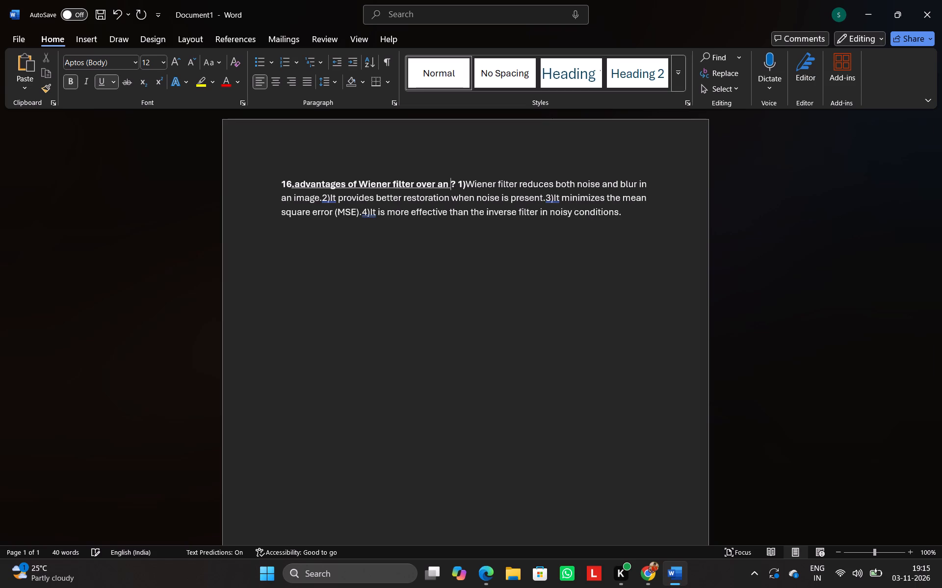
key(BackSpace)
key(BackSpace)
key(BackSpace)
key(BackSpace)
key(BackSpace)
key(BackSpace)
key(BackSpace)
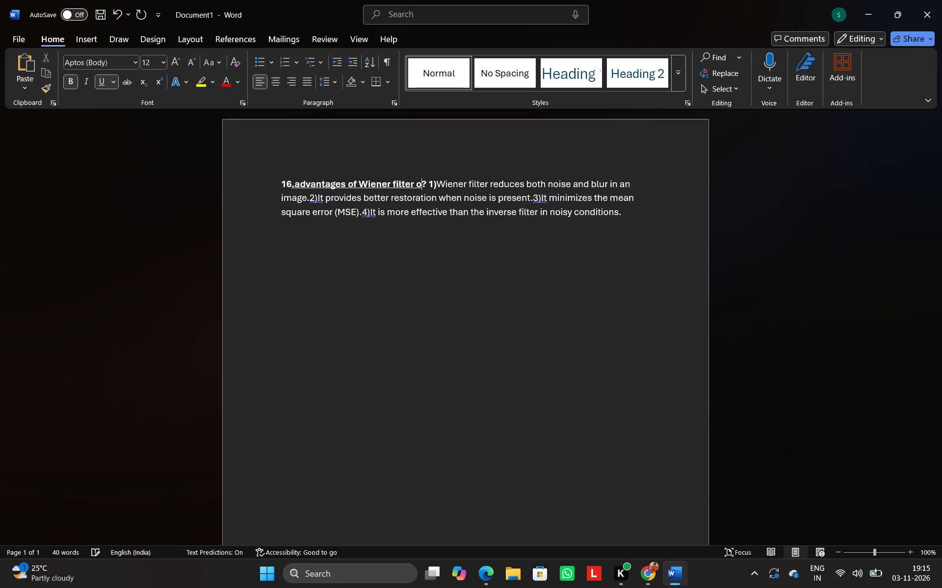
key(BackSpace)
Insert a line break after "noisy conditions." at the end of the question 16 answer, keeping its full stop.
click(504, 277)
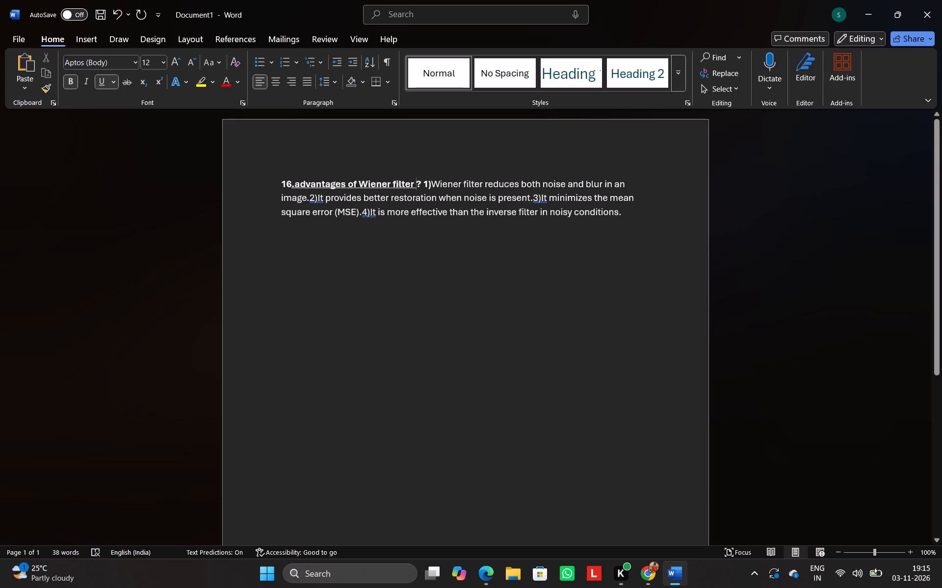
click(618, 217)
key(Right)
key(BackSpace)
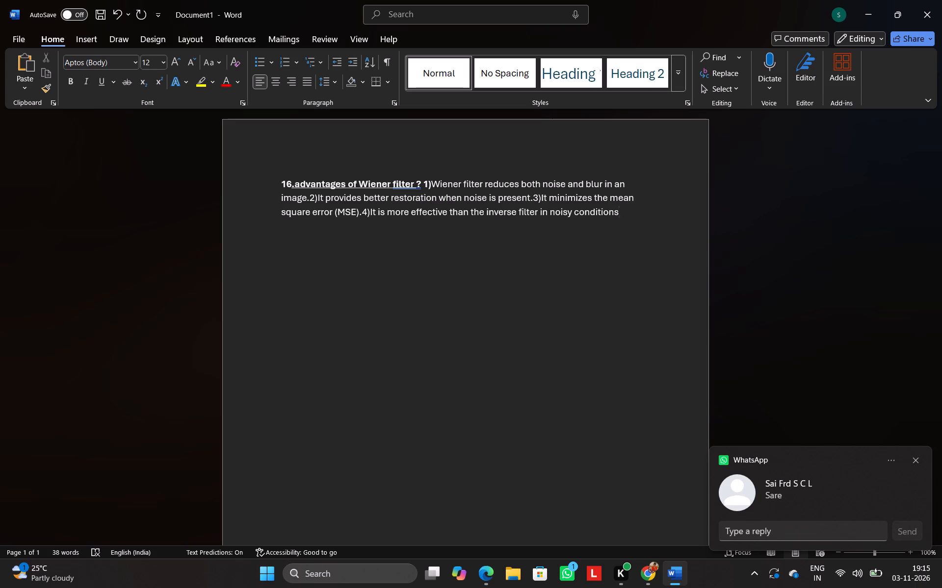
key(ctrl+z)
key(shift+Return)
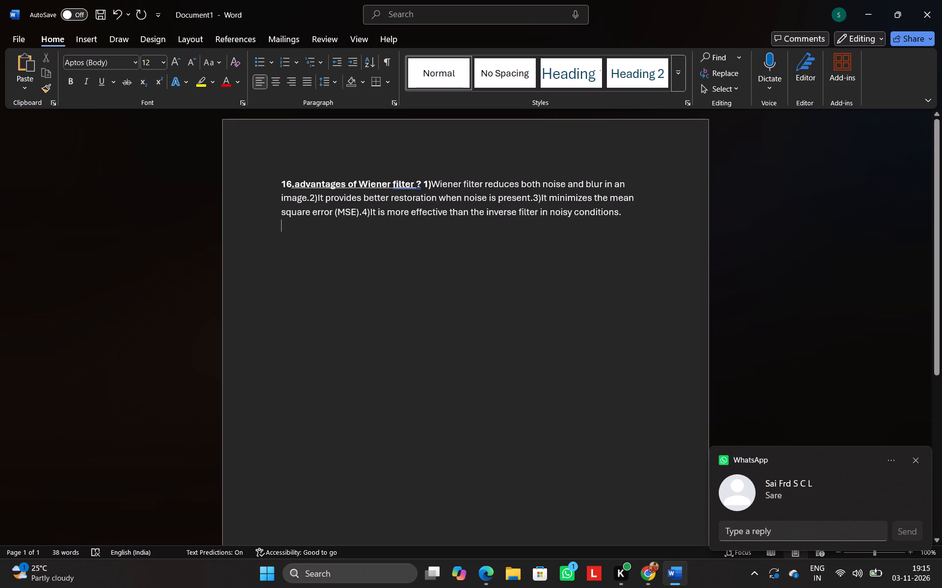
click(581, 290)
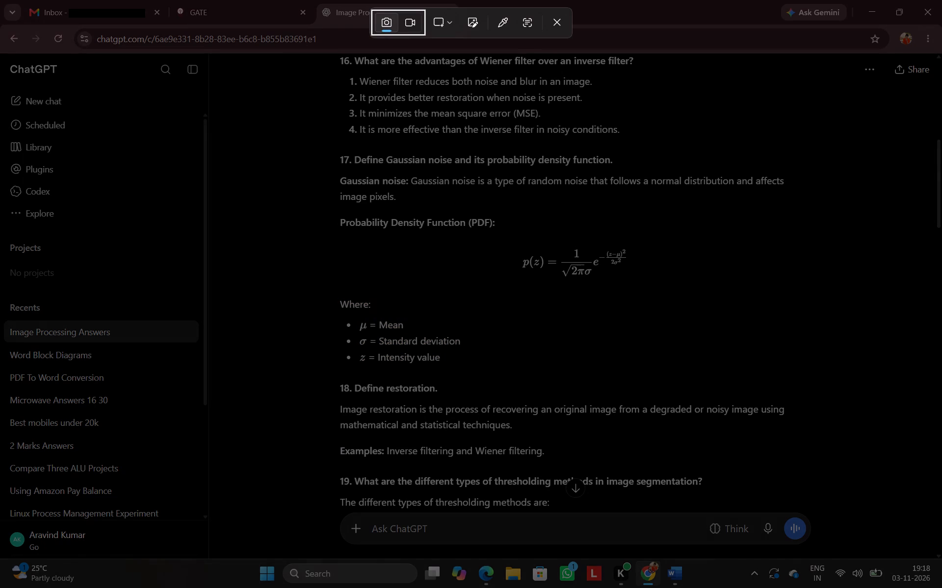
drag(336, 298, 462, 370)
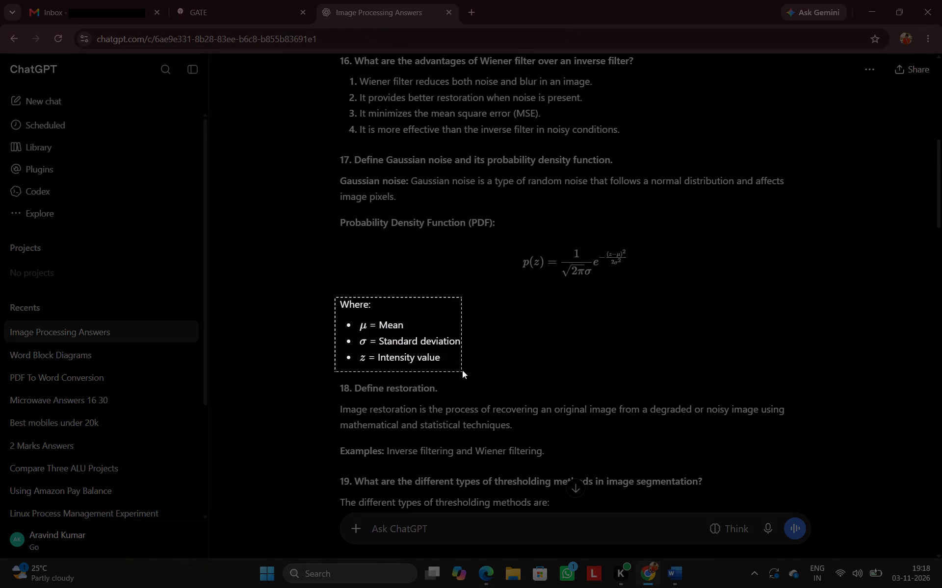
drag(462, 370, 471, 367)
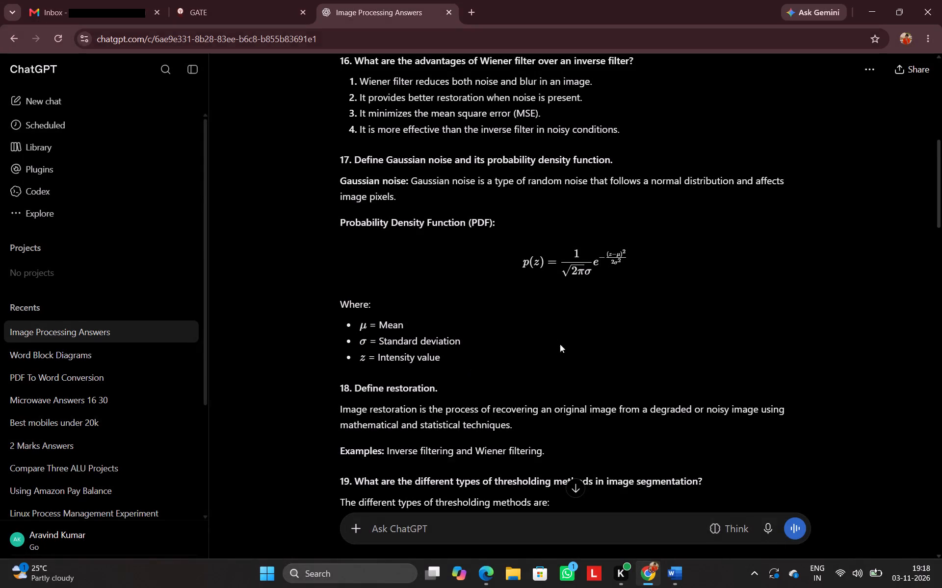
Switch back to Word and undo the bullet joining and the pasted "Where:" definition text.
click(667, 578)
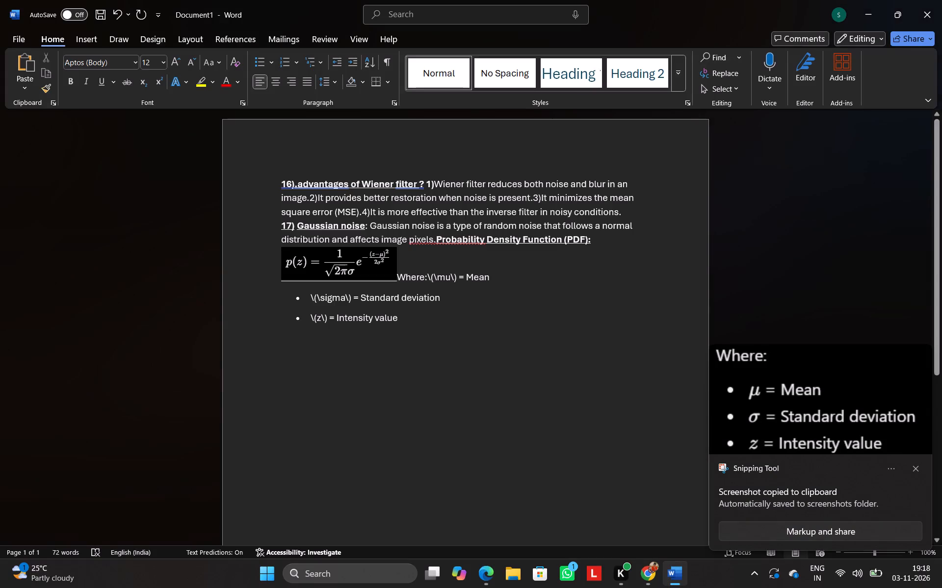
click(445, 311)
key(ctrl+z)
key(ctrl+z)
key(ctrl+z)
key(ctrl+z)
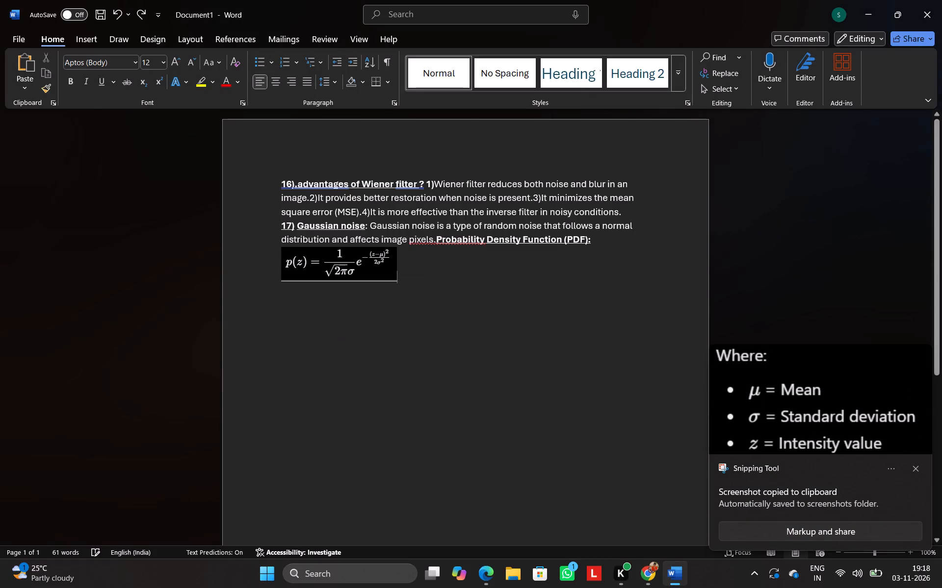
Paste the snipped "Where:" definitions picture directly after the p(z) formula picture.
key(ctrl+v)
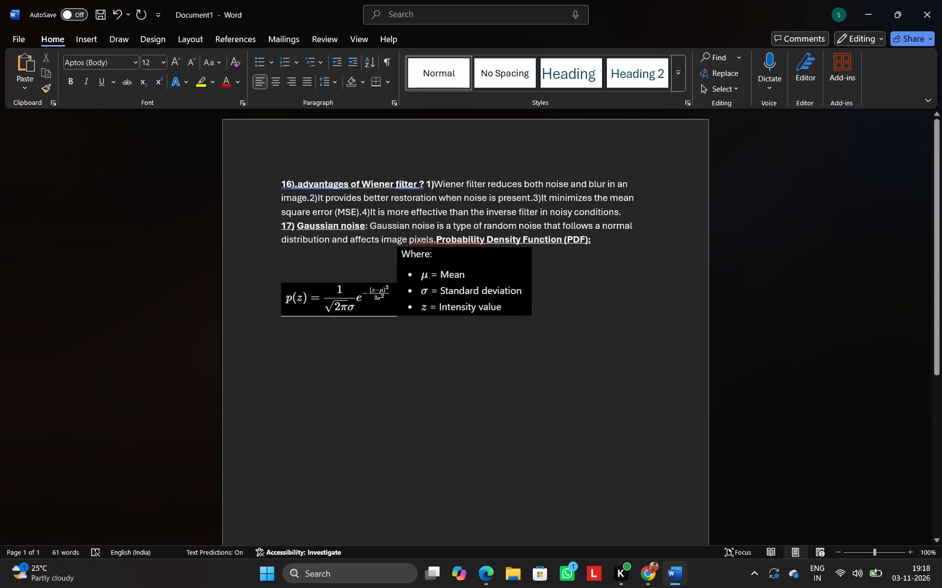
Stretch the p(z) formula picture vertically to about 2.96 cm high, matching the "Where:" picture beside it.
drag(345, 293, 337, 279)
drag(337, 279, 343, 292)
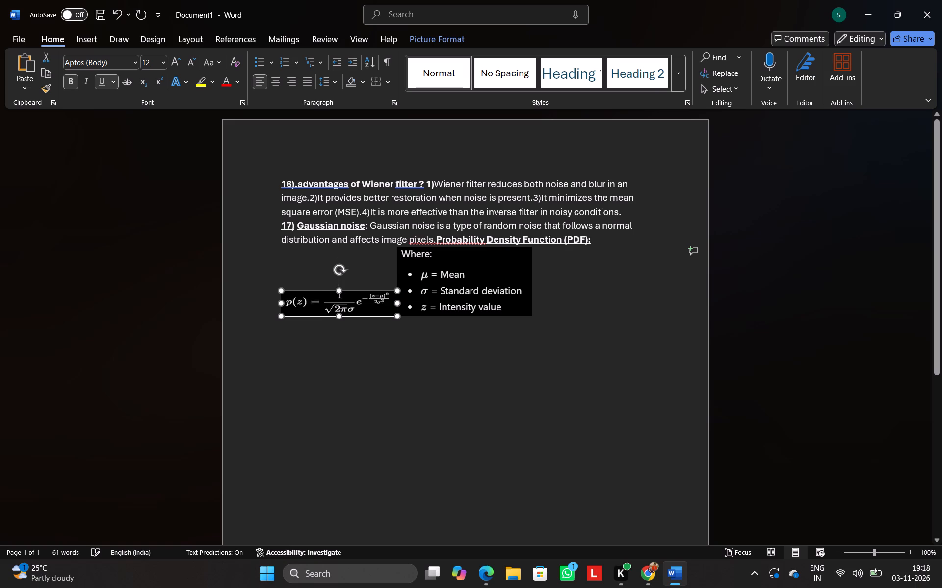
drag(343, 292, 340, 254)
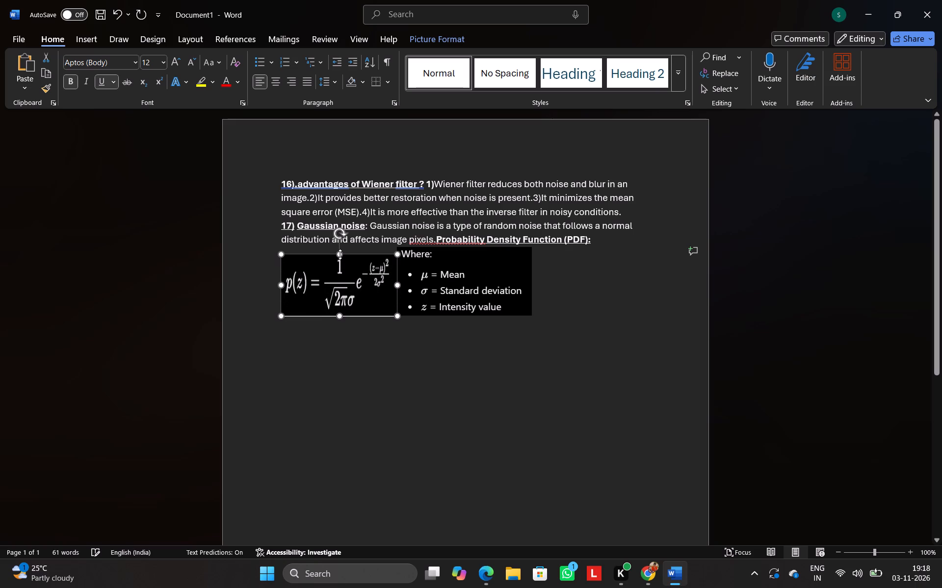
drag(346, 275, 338, 268)
click(338, 268)
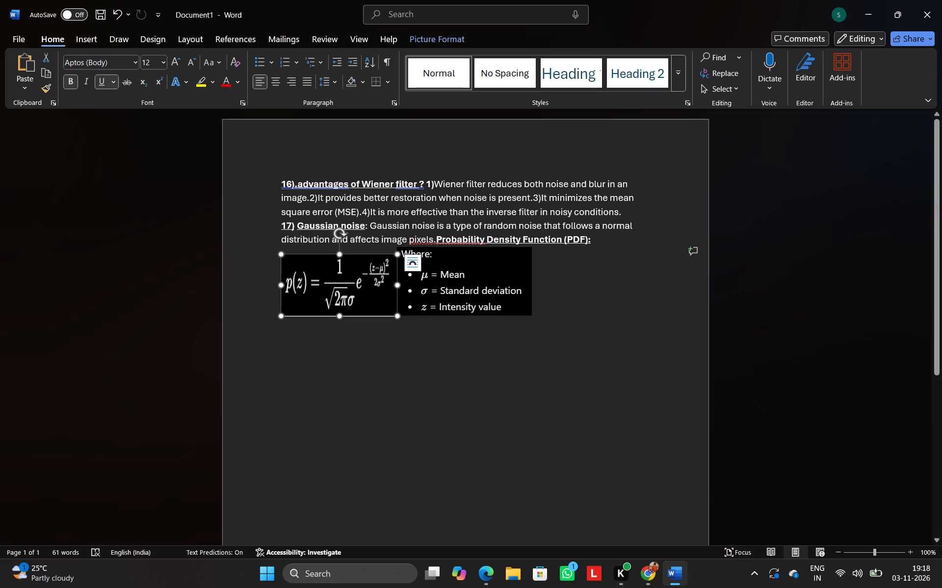
click(338, 268)
click(335, 265)
drag(335, 265, 330, 248)
drag(330, 248, 340, 314)
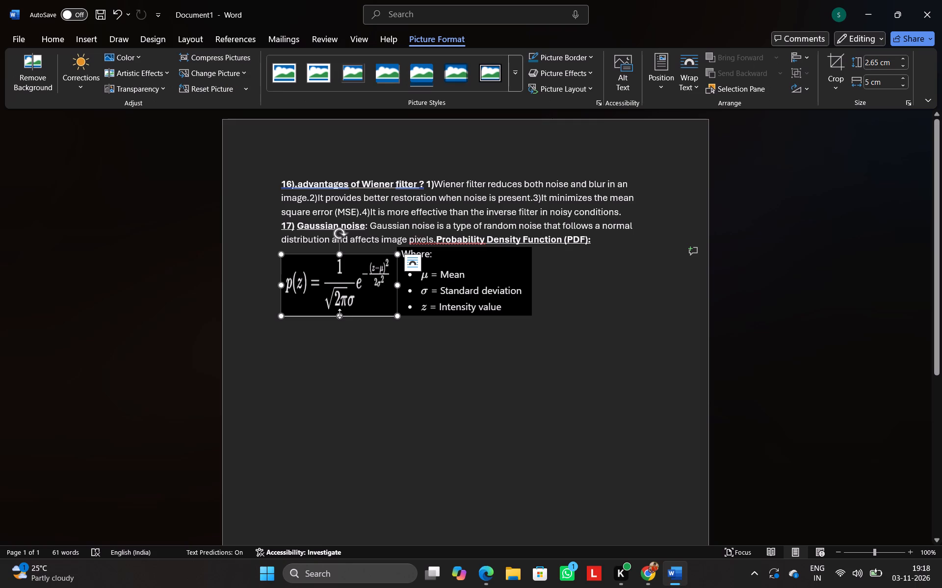
drag(340, 314, 340, 315)
drag(340, 315, 352, 334)
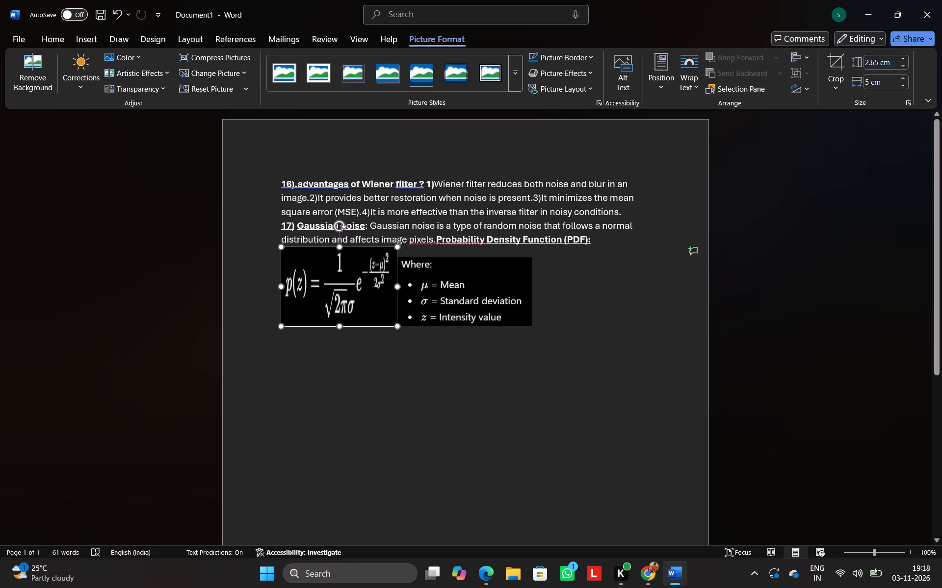
drag(352, 334, 352, 324)
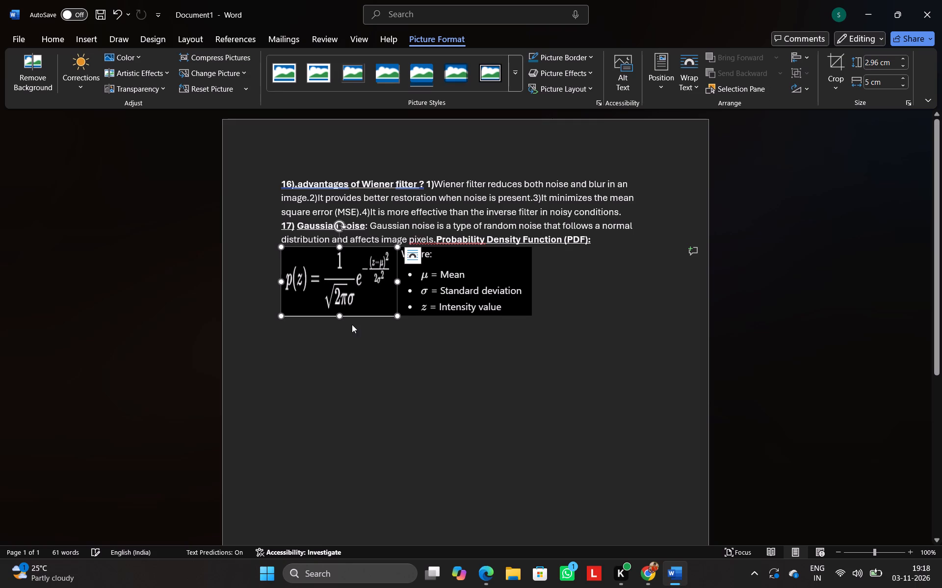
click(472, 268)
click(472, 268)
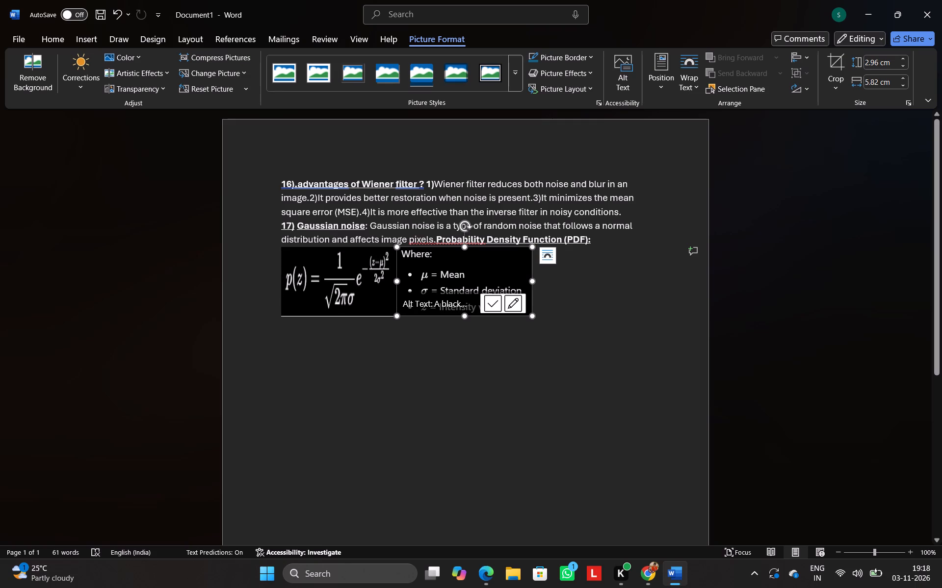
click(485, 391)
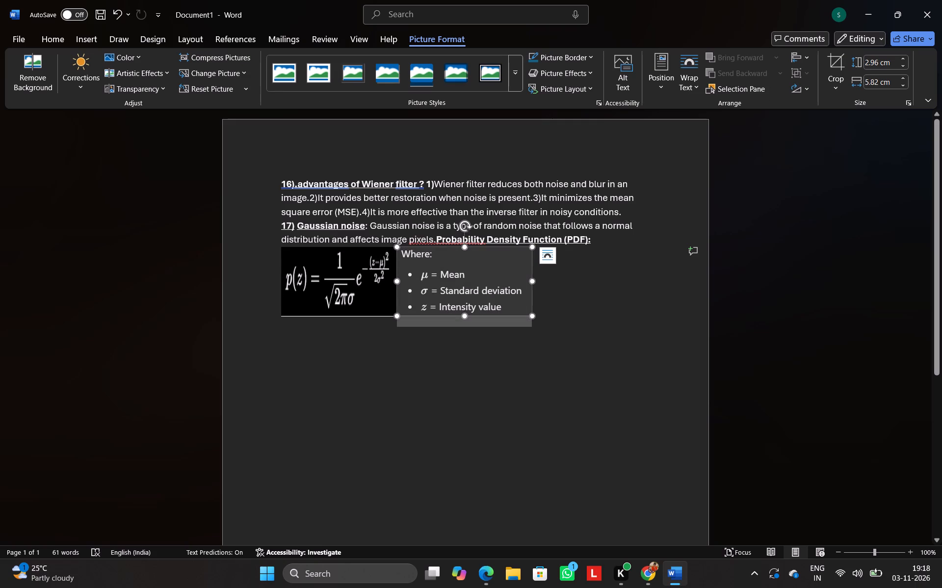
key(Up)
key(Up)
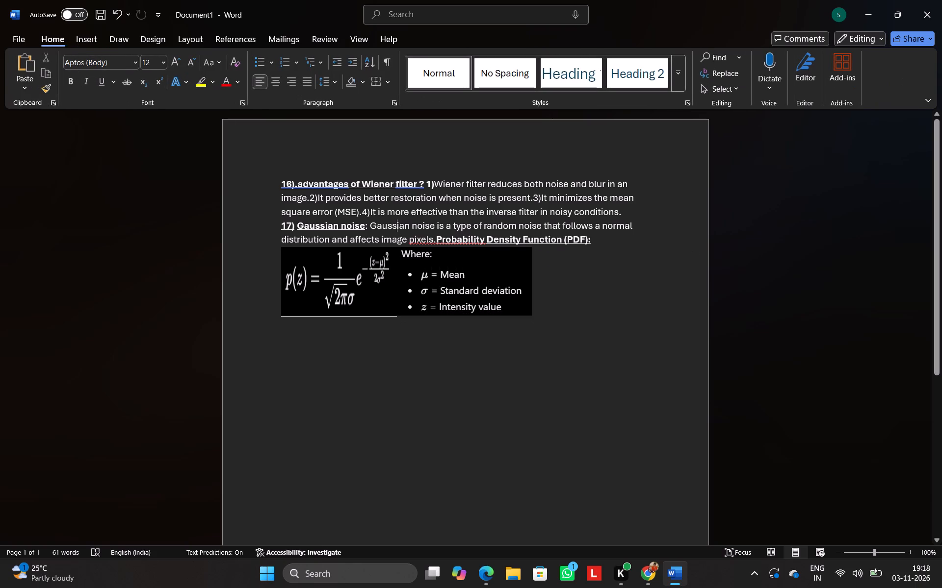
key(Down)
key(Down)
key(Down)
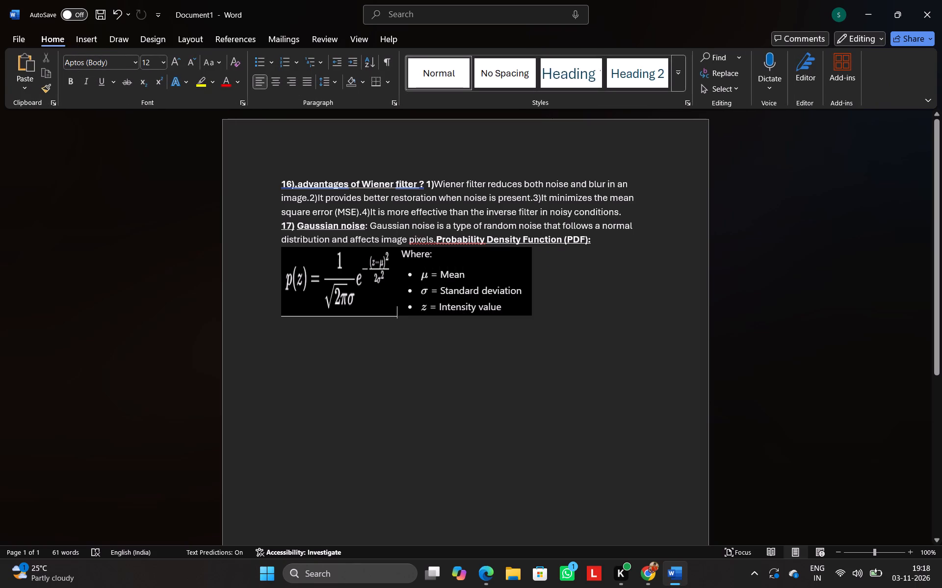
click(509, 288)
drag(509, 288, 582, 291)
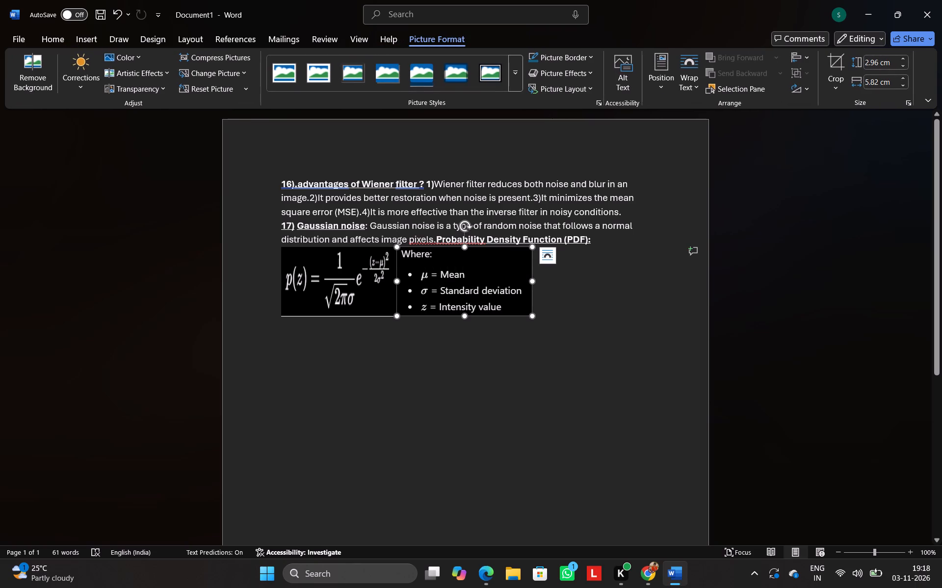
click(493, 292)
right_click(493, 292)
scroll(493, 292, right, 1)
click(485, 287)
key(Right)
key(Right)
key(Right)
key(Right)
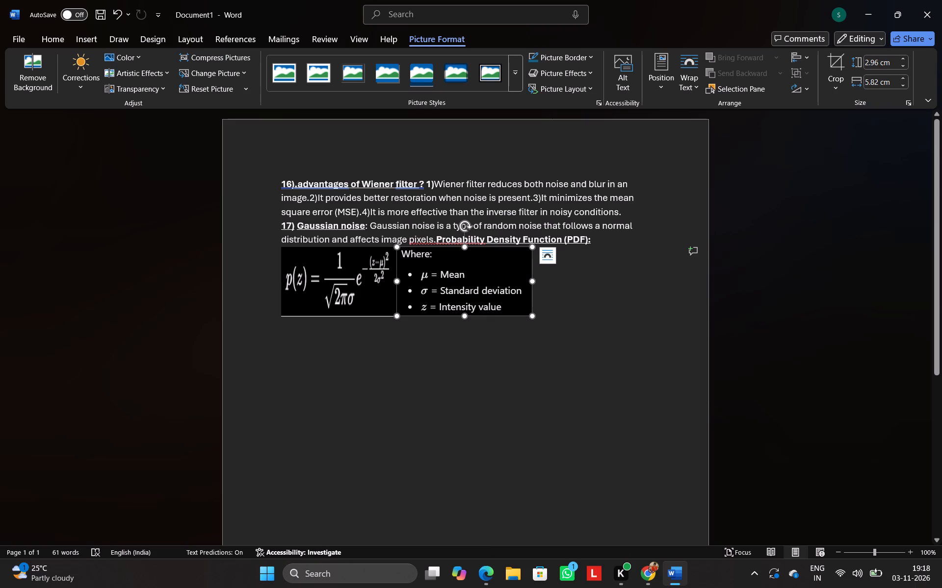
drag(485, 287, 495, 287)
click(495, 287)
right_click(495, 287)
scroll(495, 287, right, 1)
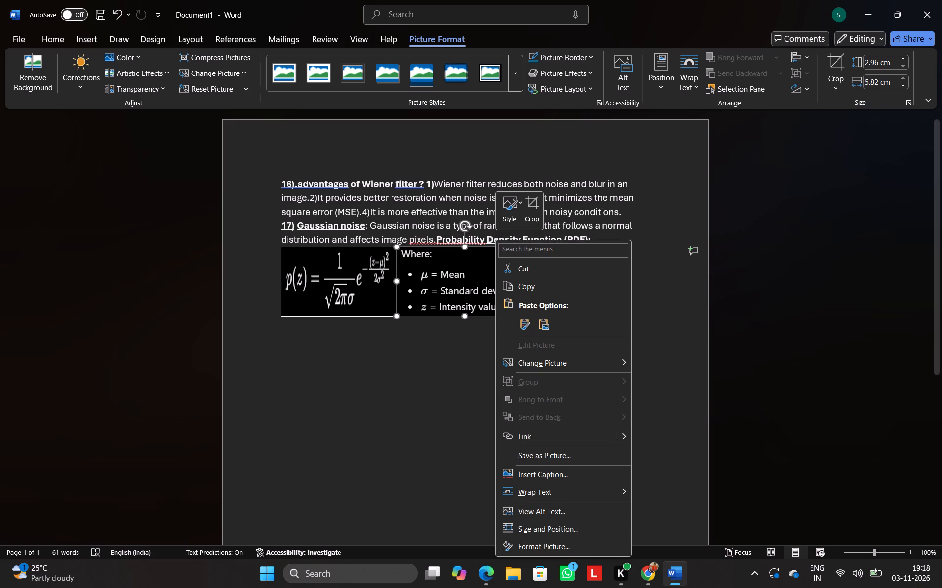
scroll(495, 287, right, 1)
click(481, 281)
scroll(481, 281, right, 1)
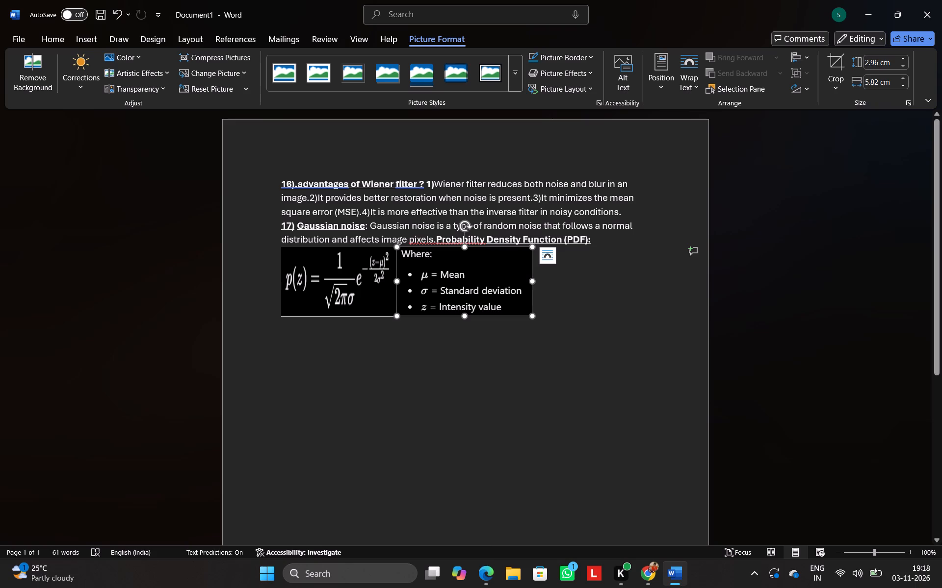
Shrink the "Where:" definitions picture vertically to roughly two-thirds of its height, keeping its width.
scroll(481, 281, right, 1)
click(481, 281)
drag(481, 281, 462, 248)
drag(462, 248, 486, 246)
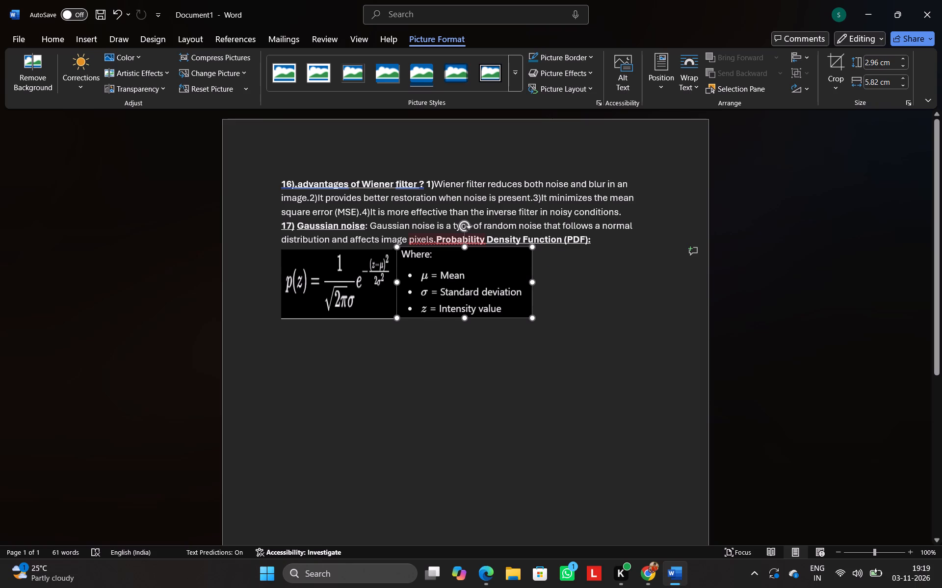
drag(486, 246, 495, 250)
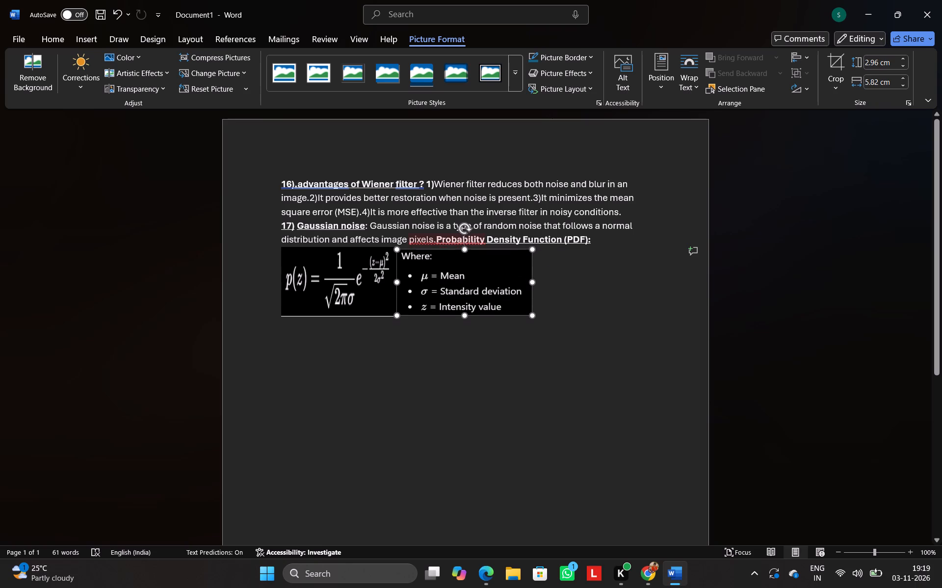
drag(495, 250, 494, 252)
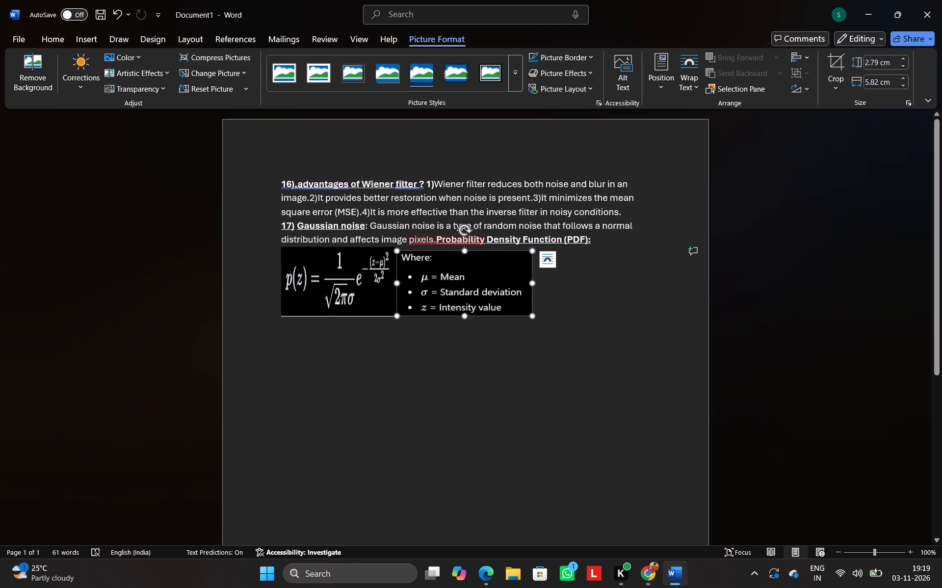
drag(467, 317, 469, 308)
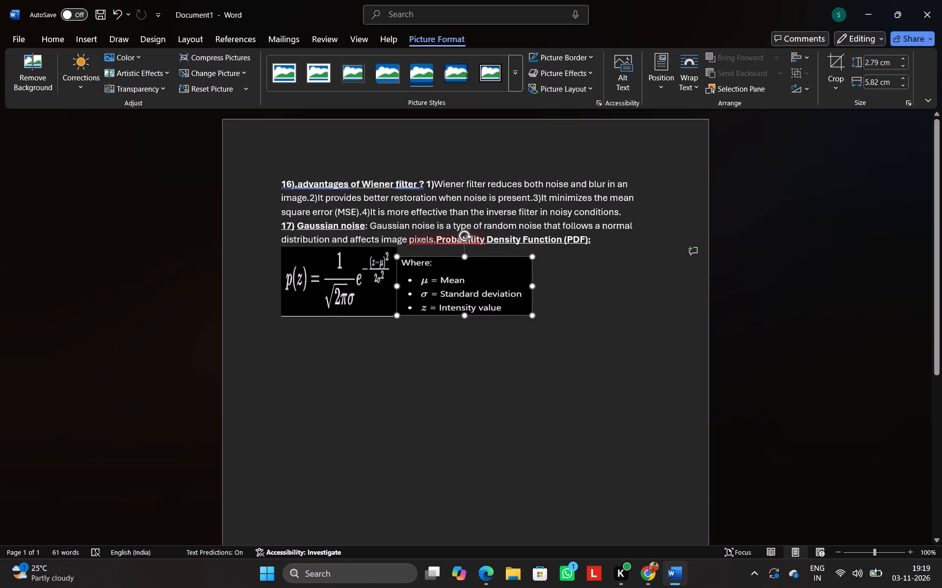
drag(469, 308, 475, 292)
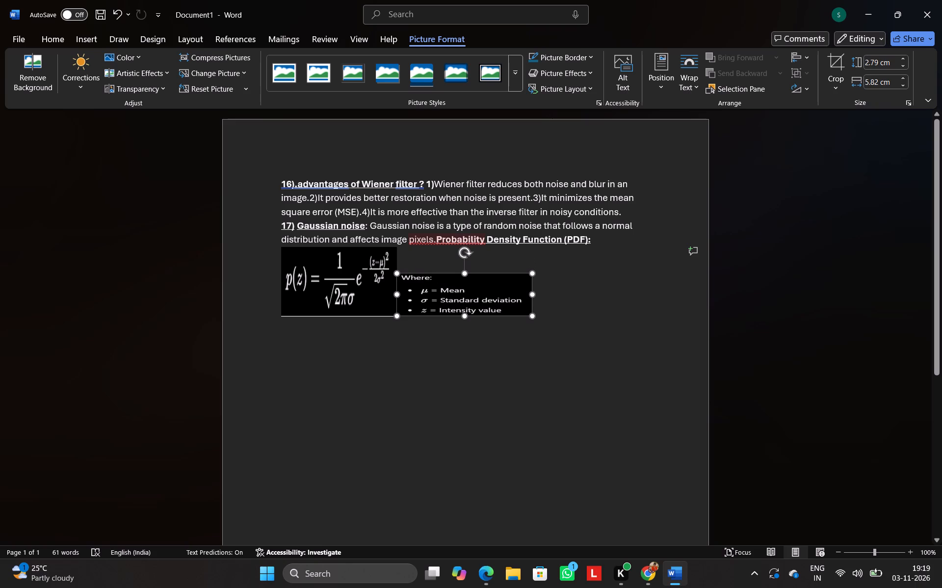
drag(475, 292, 477, 295)
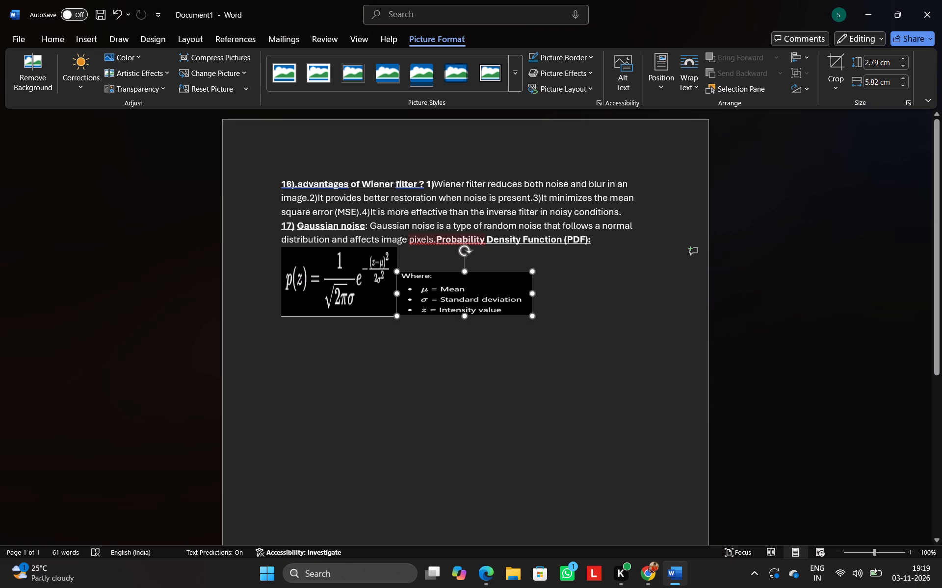
Shrink the p(z) formula picture vertically to about 1.88 cm high, matching the "Where:" picture beside it.
click(371, 284)
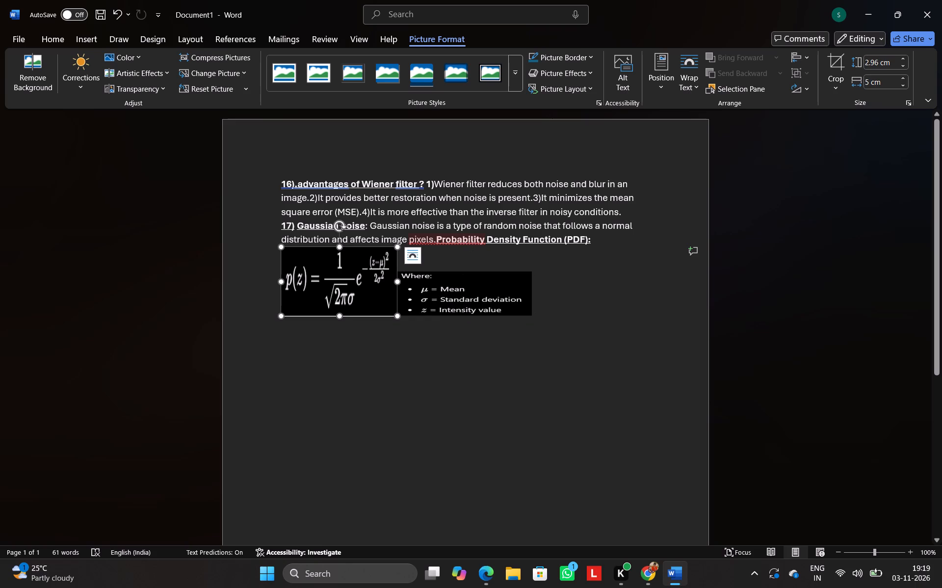
drag(341, 317, 350, 294)
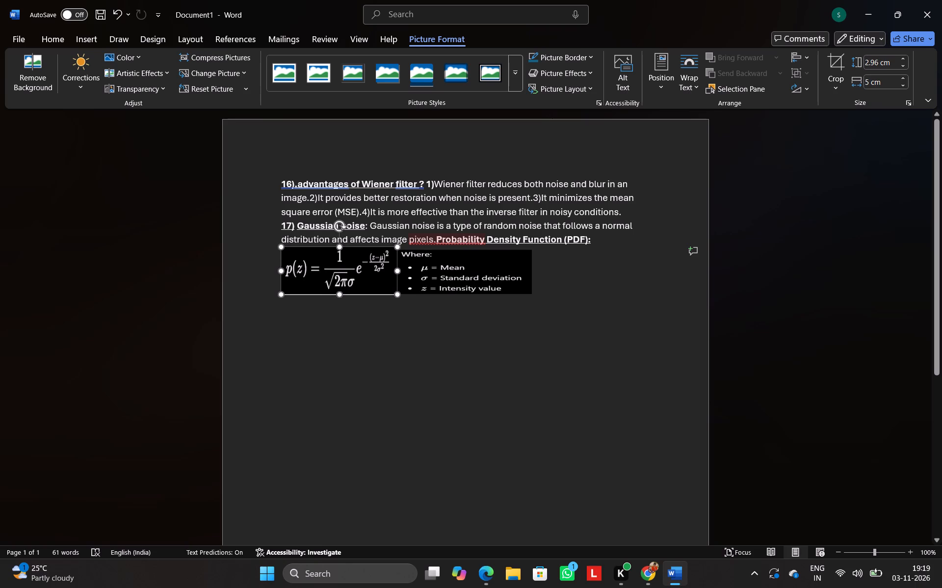
drag(350, 294, 350, 293)
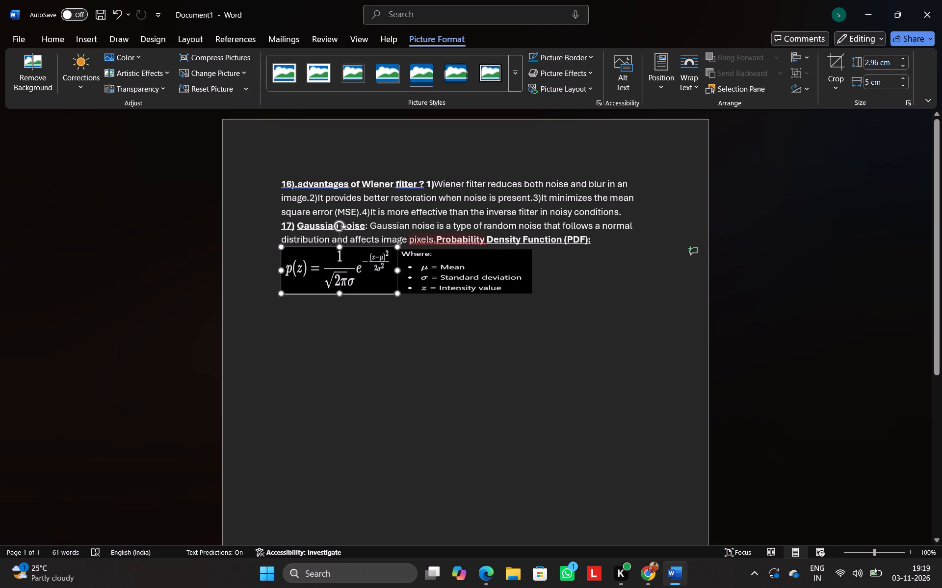
drag(350, 293, 352, 293)
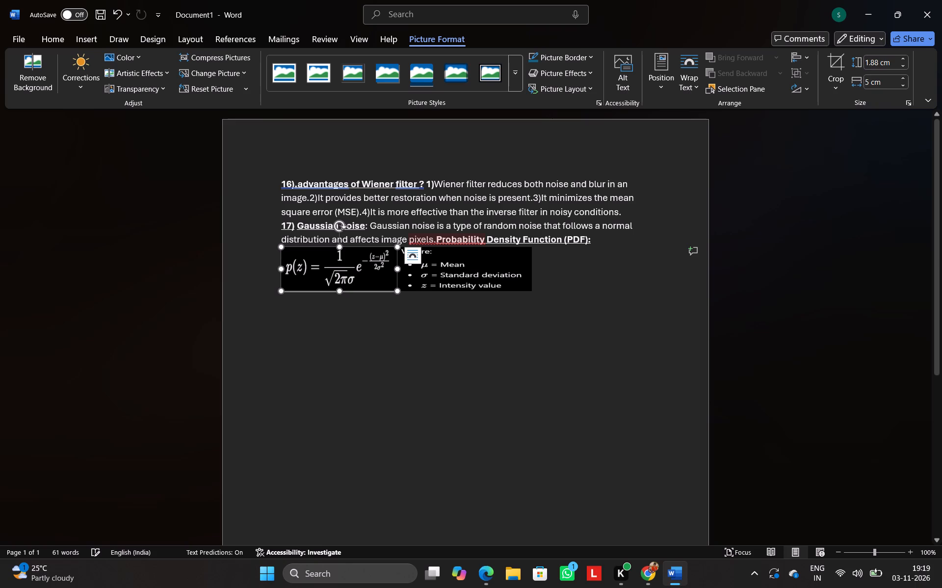
click(388, 305)
Add a line break after the "Where:" picture to start a new line directly below the two pictures.
click(532, 308)
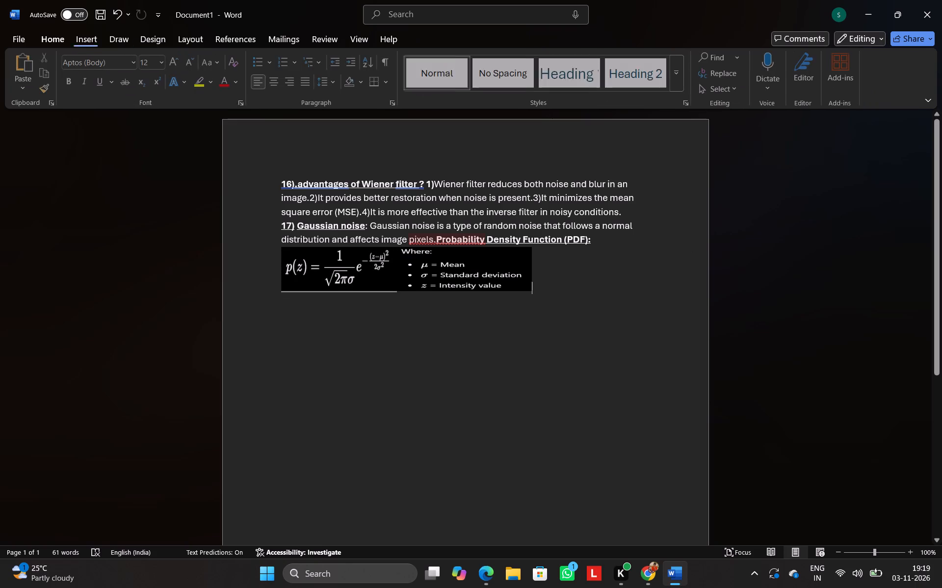
key(Return)
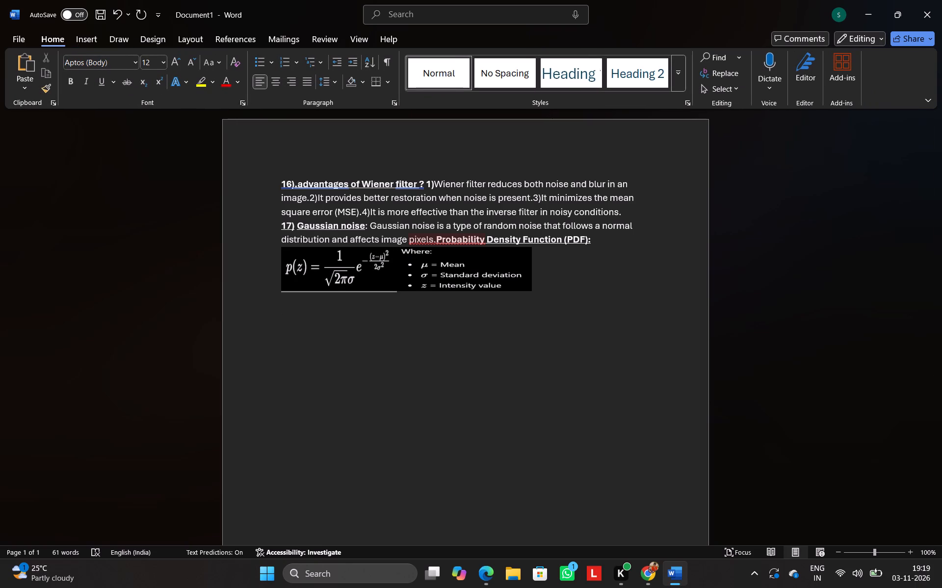
key(BackSpace)
key(shift+Return)
click(638, 576)
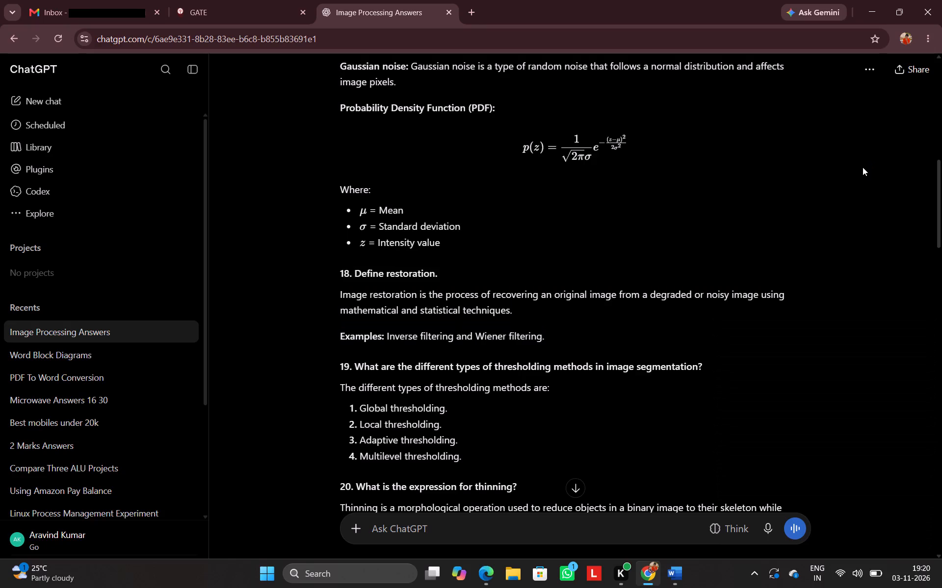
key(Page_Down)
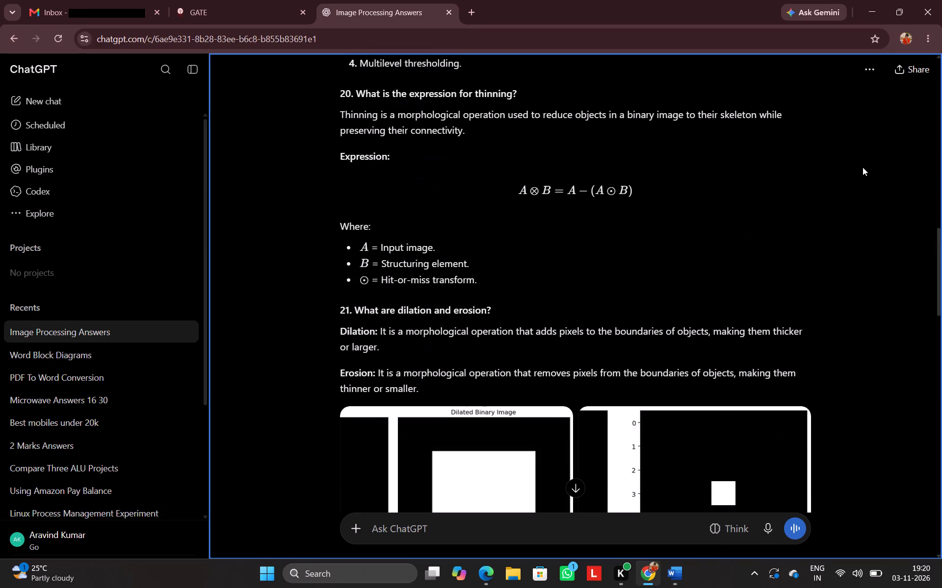
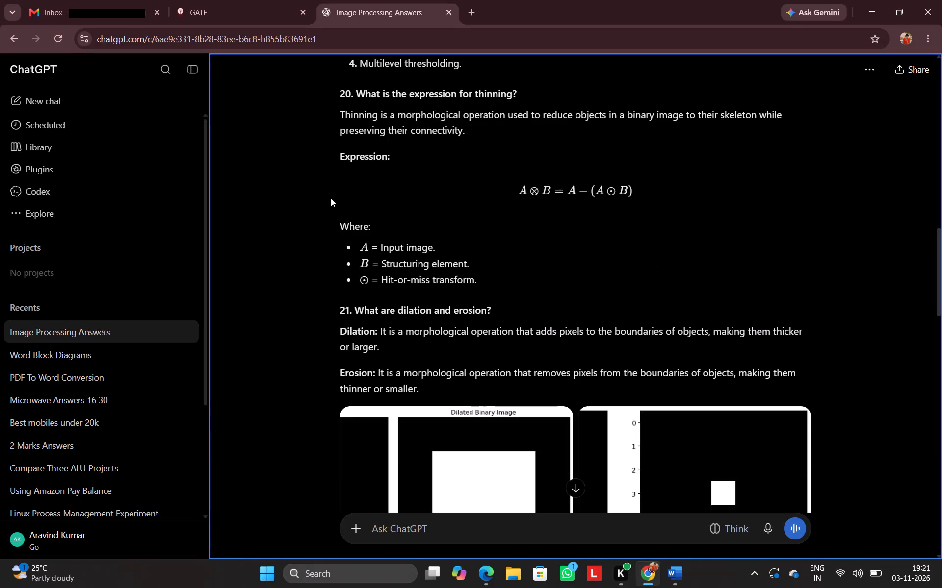
Copy question 19's thresholding methods answer with its four list items from ChatGPT and paste it in Word after "19)", following answer 18.
click(185, 193)
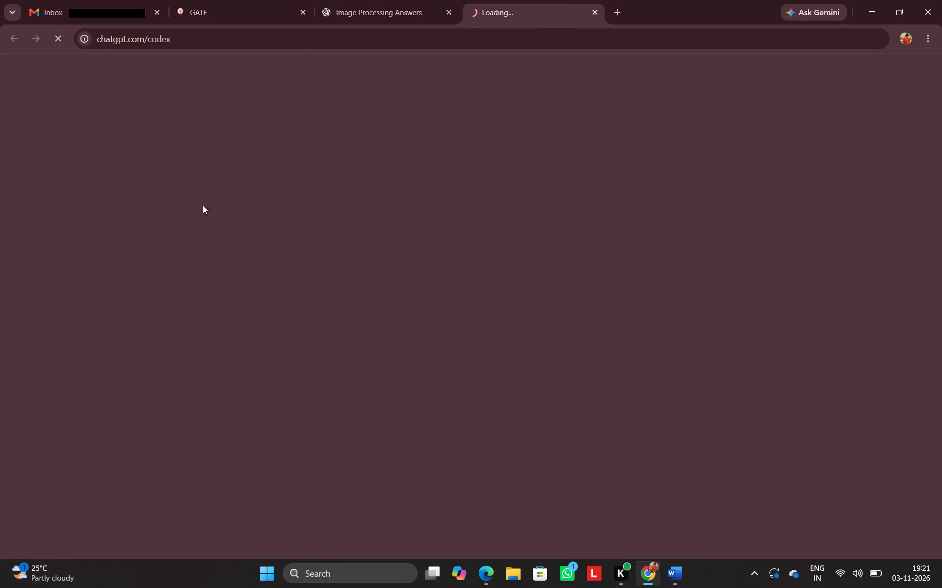
click(591, 13)
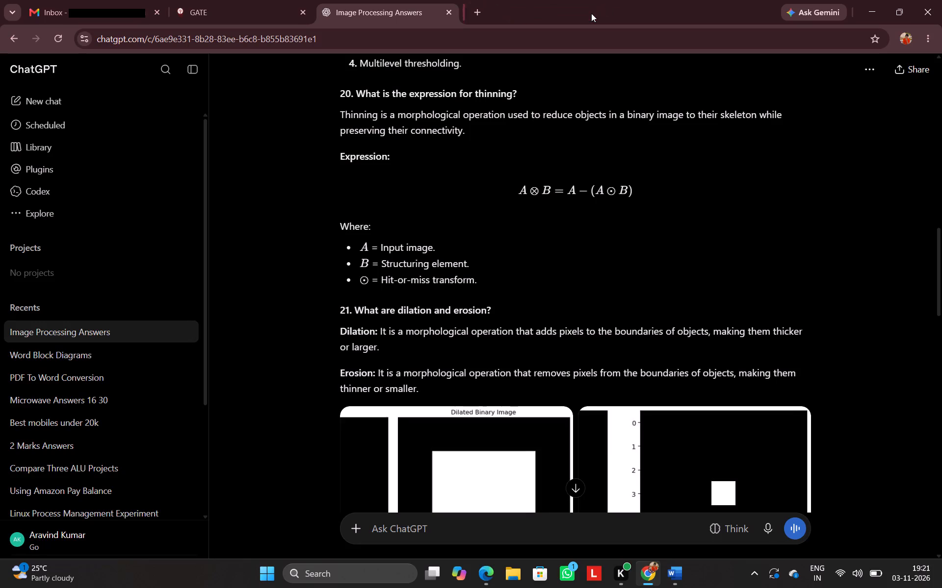
scroll(573, 225, up, 2)
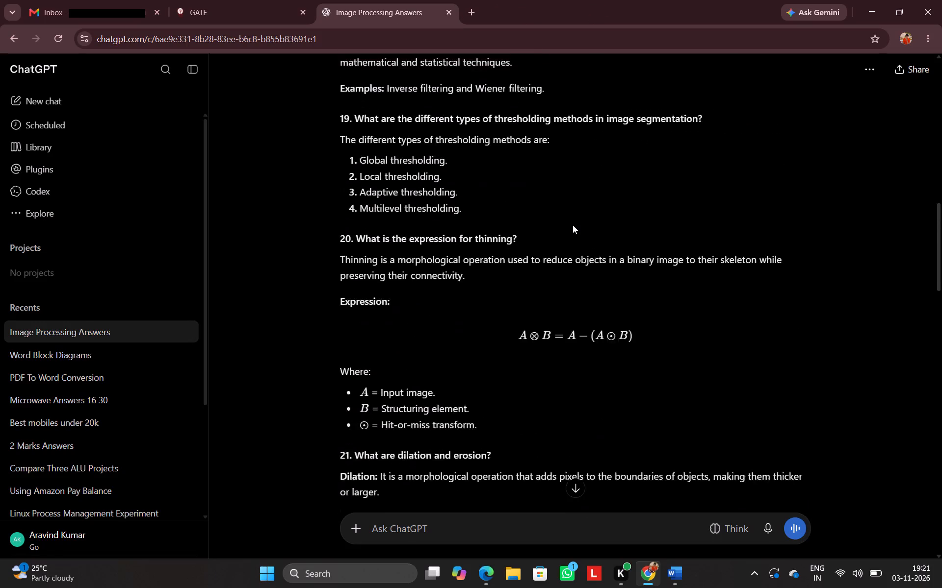
scroll(573, 225, up, 2)
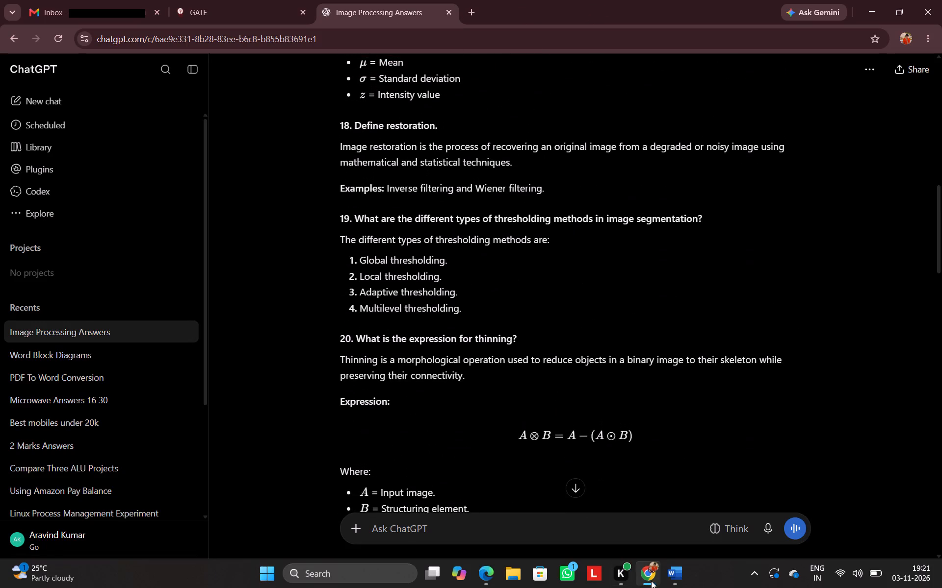
click(669, 578)
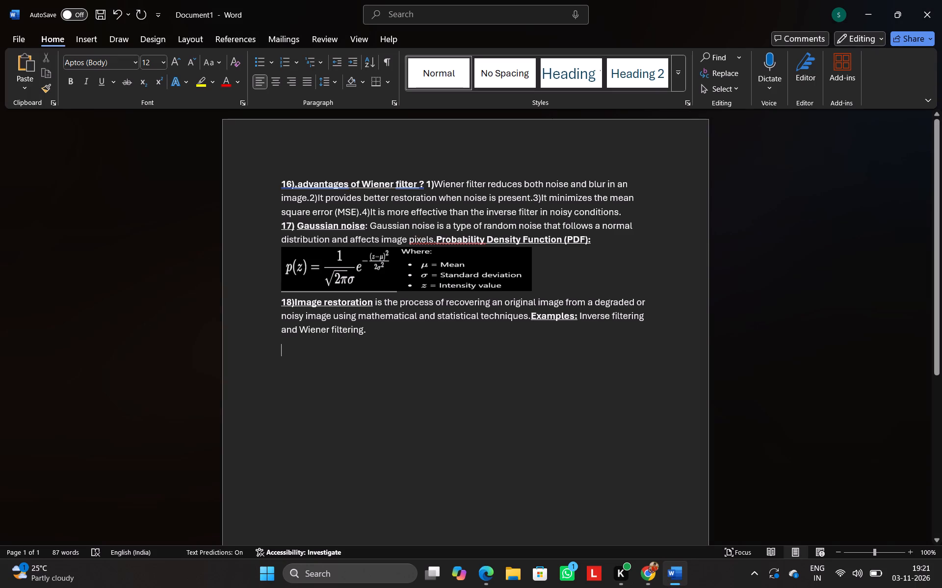
click(643, 576)
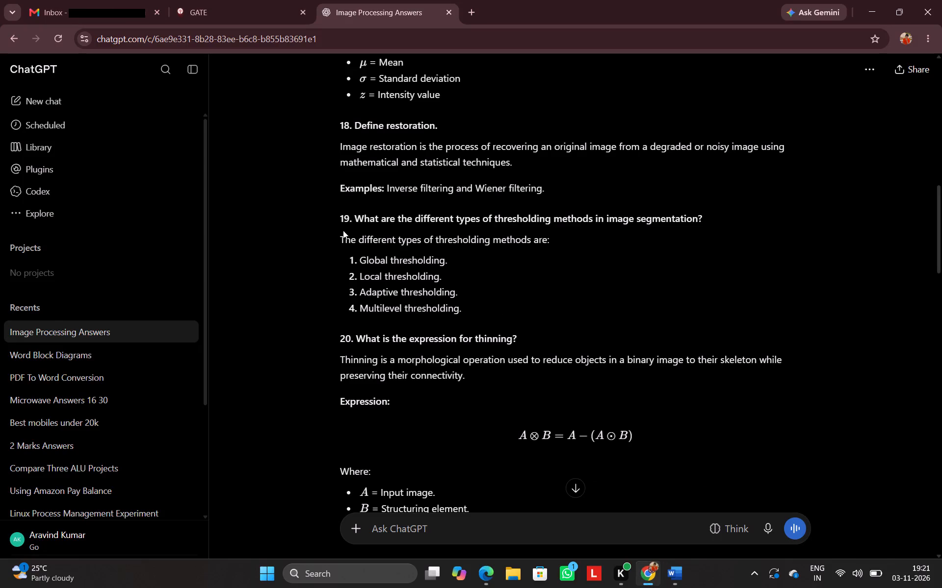
drag(340, 236, 489, 306)
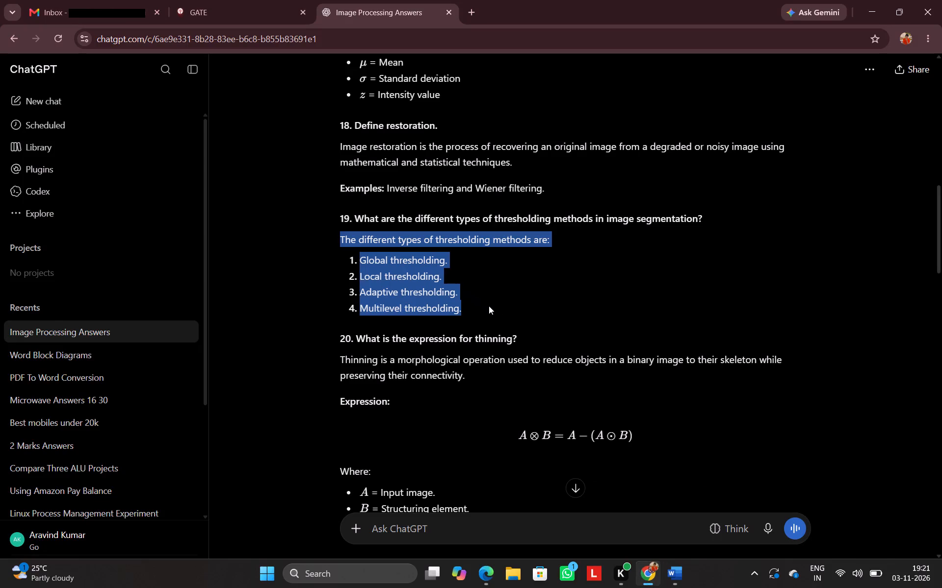
drag(489, 306, 489, 307)
key(ctrl+c)
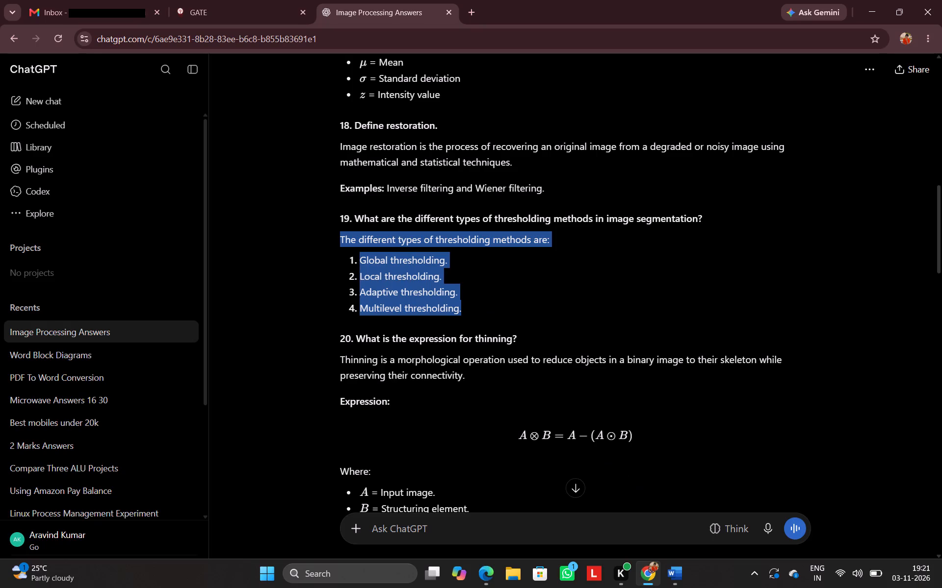
click(669, 569)
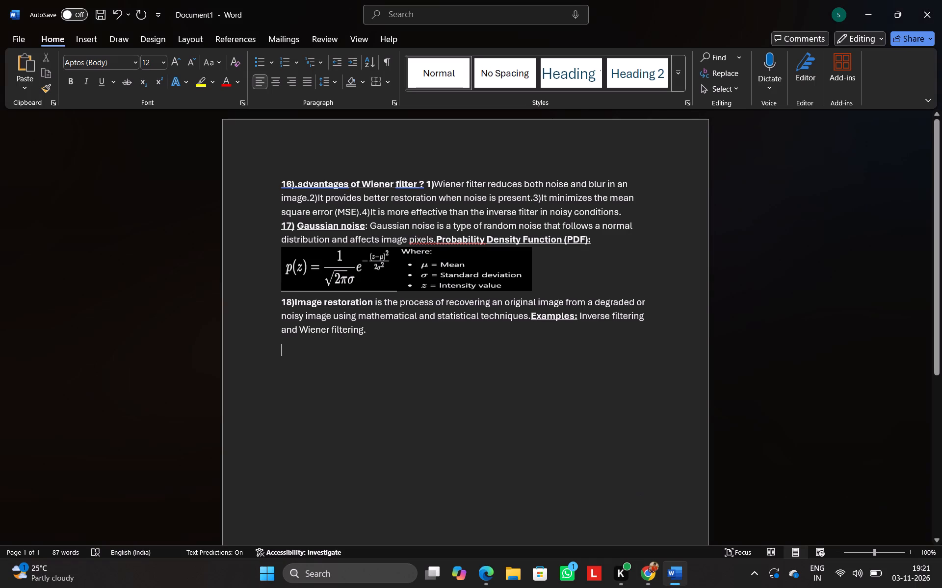
click(375, 333)
text(19)
key(shift+parenright)
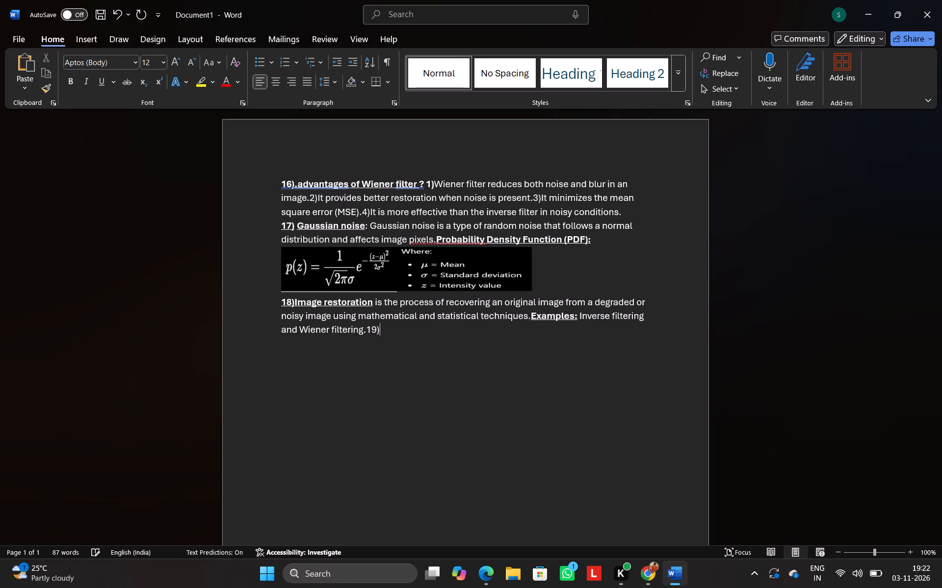
key(ctrl+v)
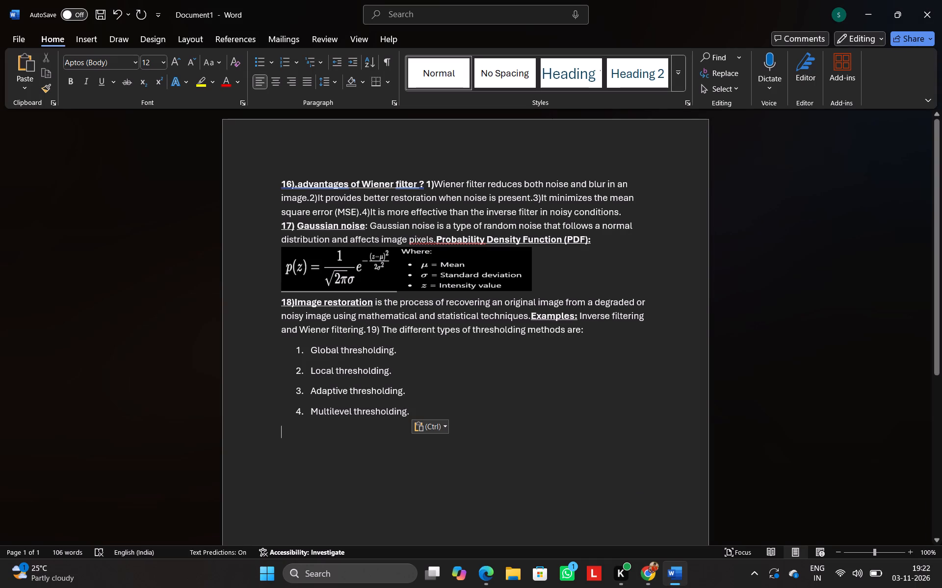
Make "19) The different types of thresholding methods are:" bold and underlined.
drag(368, 327, 546, 349)
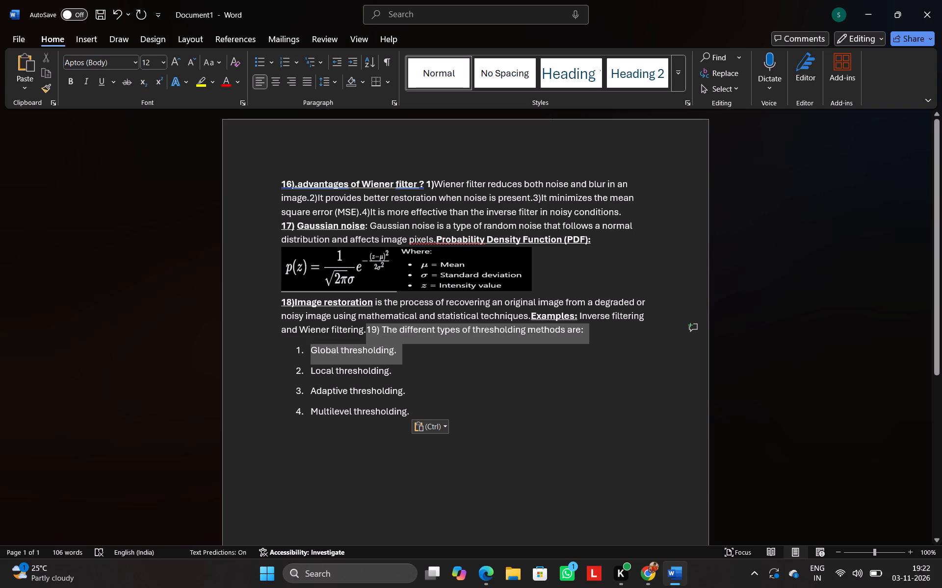
drag(546, 349, 583, 335)
click(595, 318)
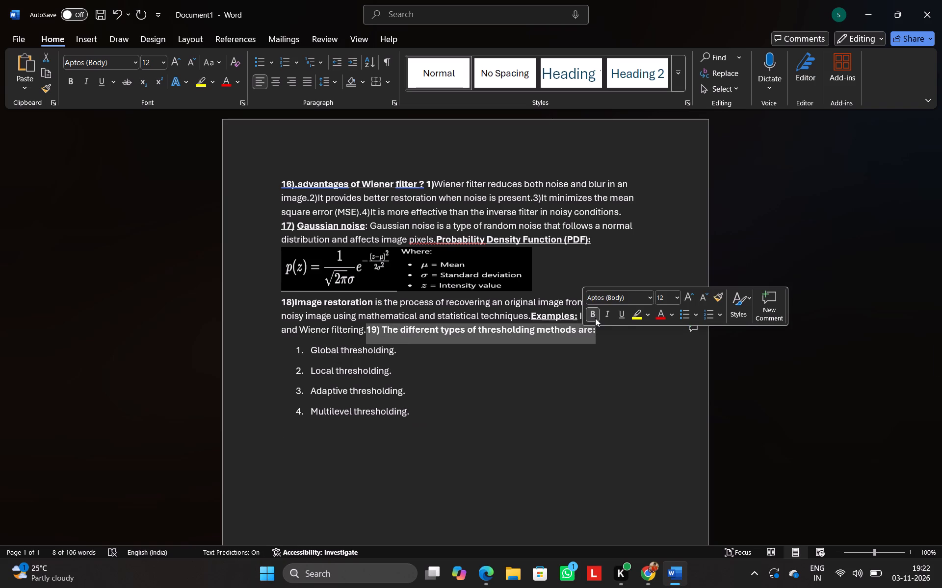
click(622, 315)
click(572, 377)
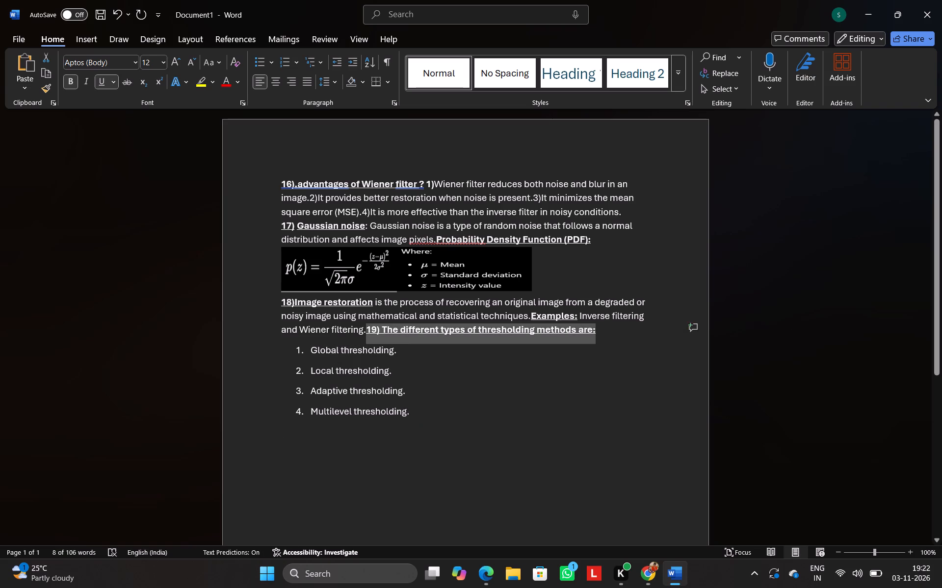
Run the Global and Local thresholding list items onto the heading 19 line, numbered inline as "1)" and "2)".
click(308, 349)
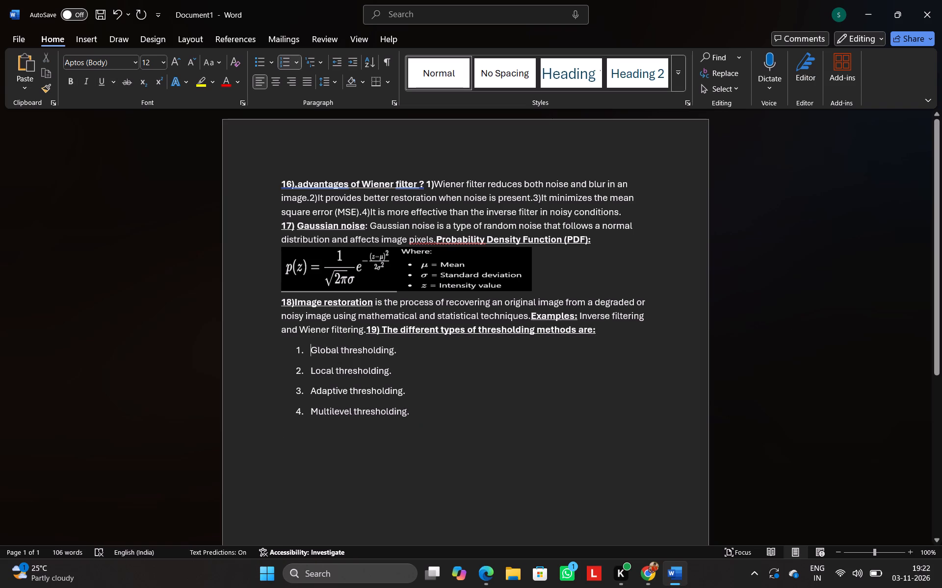
key(BackSpace)
key(BackSpace)
key(BackSpace)
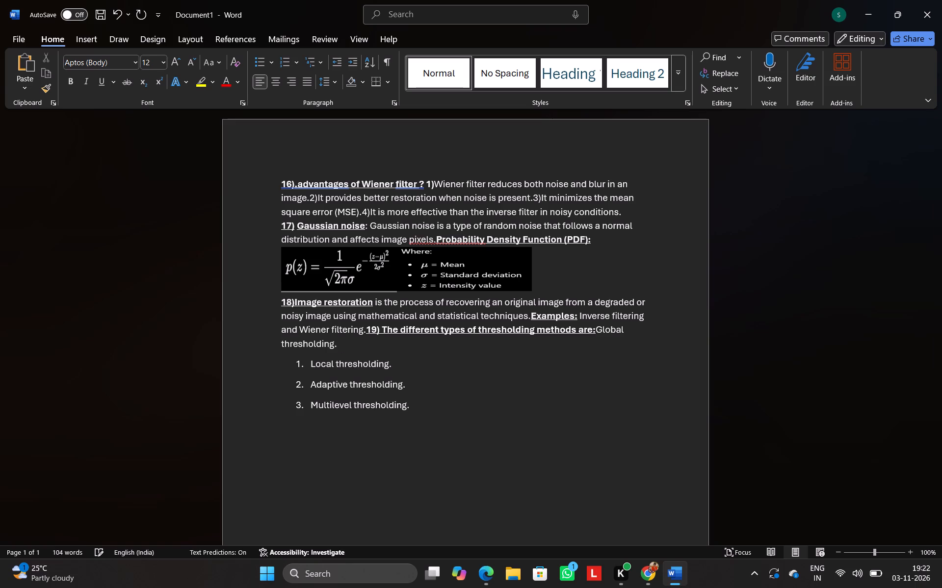
text(1))
key(Down)
key(Down)
click(311, 368)
key(BackSpace)
key(BackSpace)
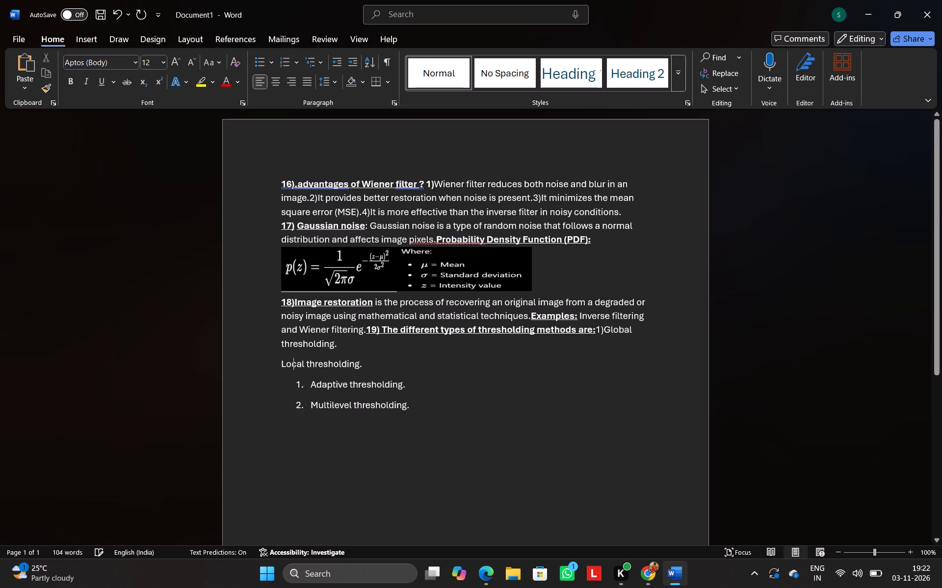
key(BackSpace)
text(2))
Join the Adaptive and Multilevel thresholding list items onto answer 19's paragraph, numbered inline as "3)" and "4)".
click(308, 368)
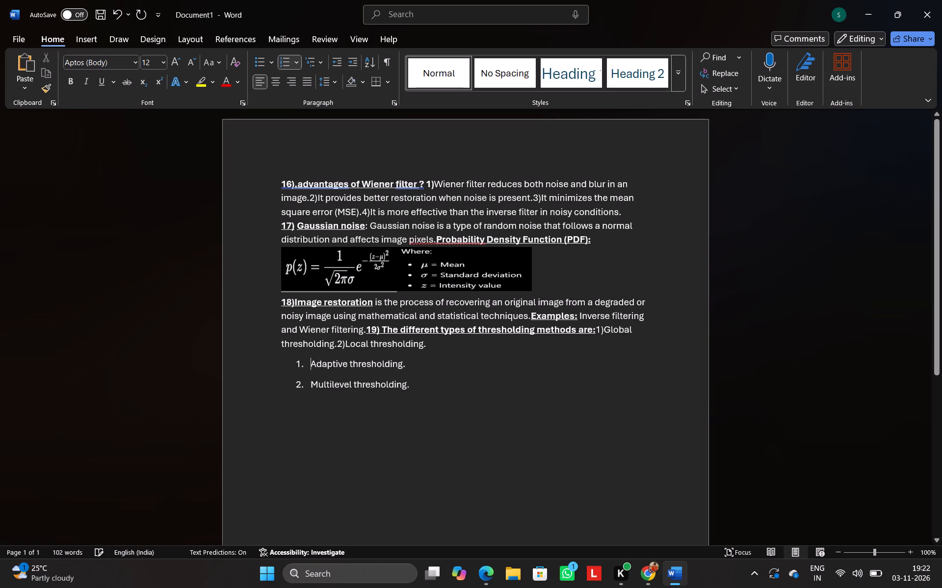
key(BackSpace)
key(BackSpace)
key(BackSpace)
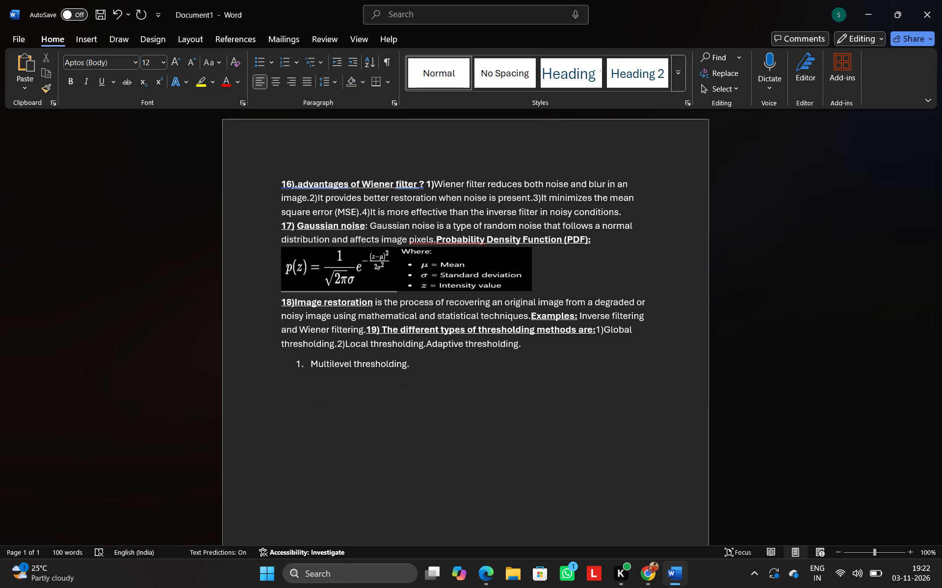
text(3))
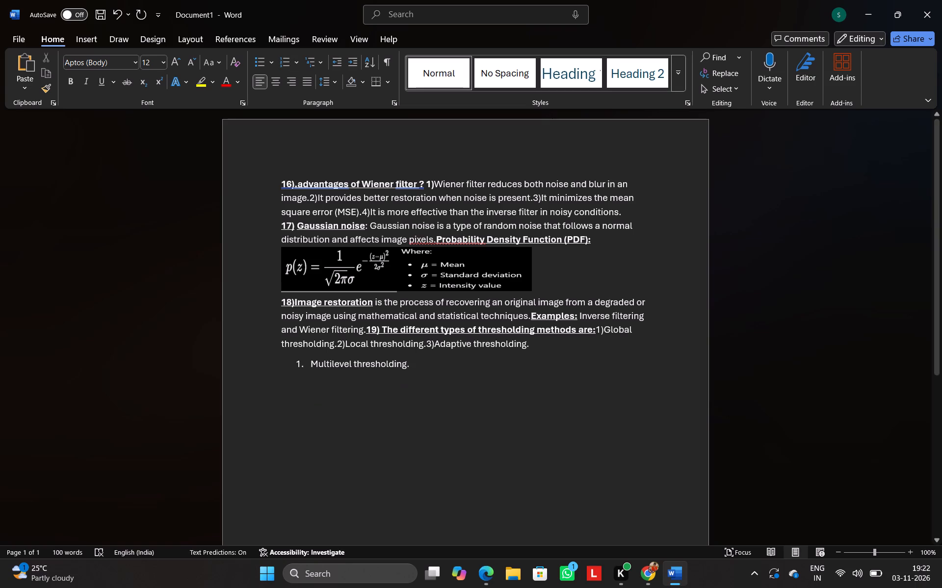
click(309, 369)
key(BackSpace)
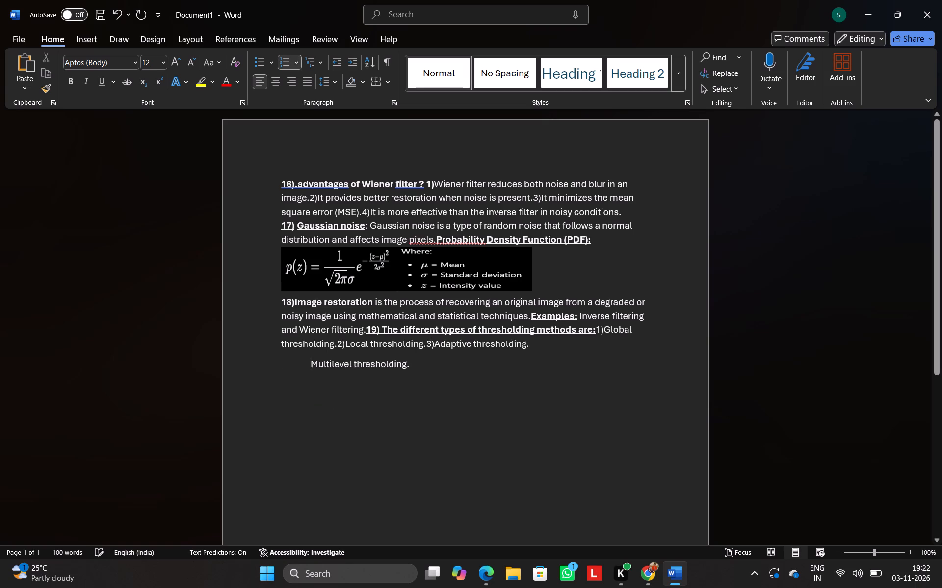
key(BackSpace)
key(BackSpace)
text(4))
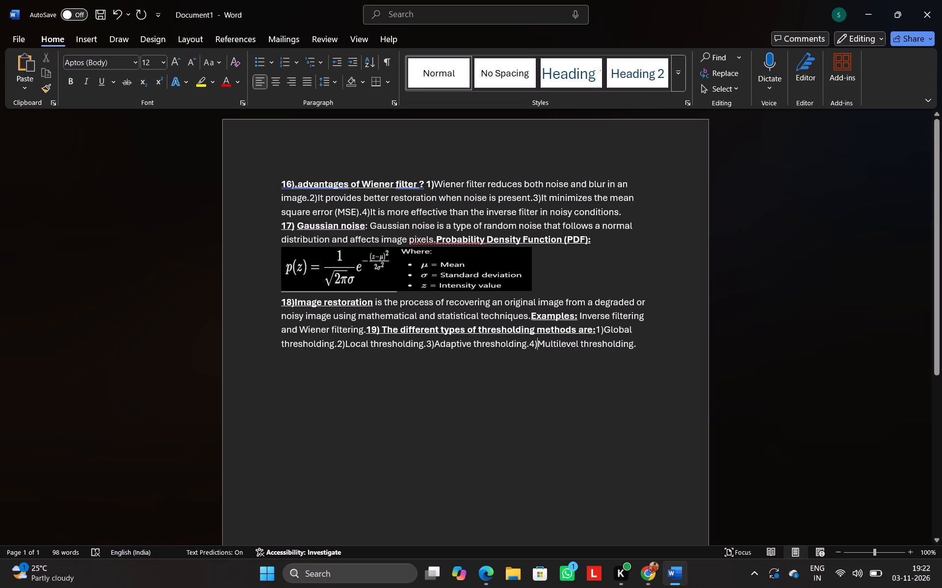
click(478, 388)
click(651, 352)
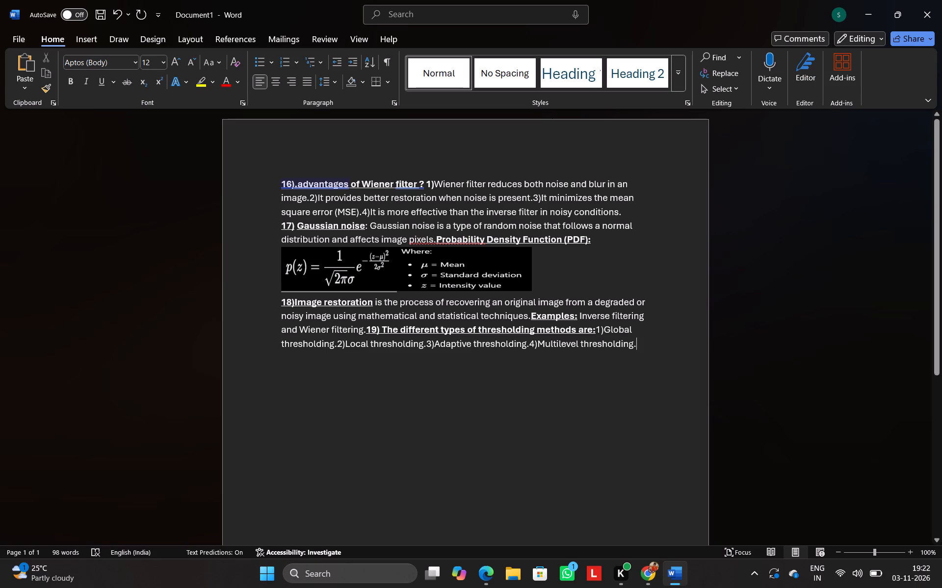
Set the font size of all the text, answers 16 to 19, to 14.
drag(281, 186, 634, 358)
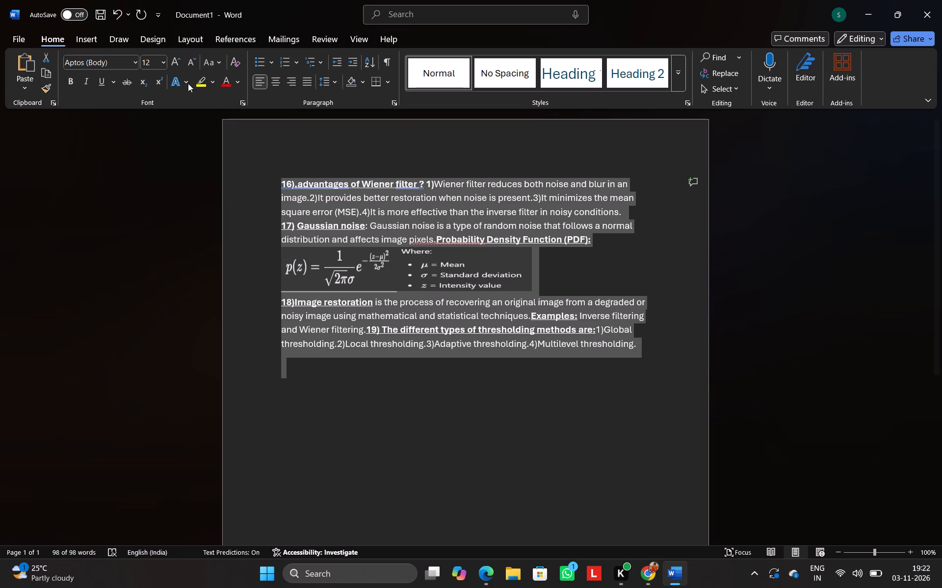
click(155, 63)
text(14)
click(419, 418)
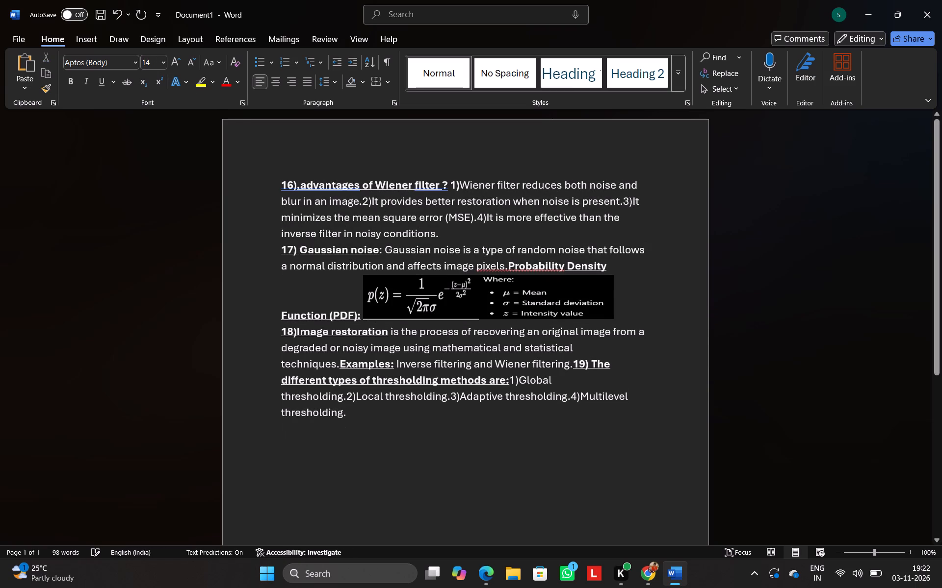
click(448, 432)
scroll(448, 432, down, 4)
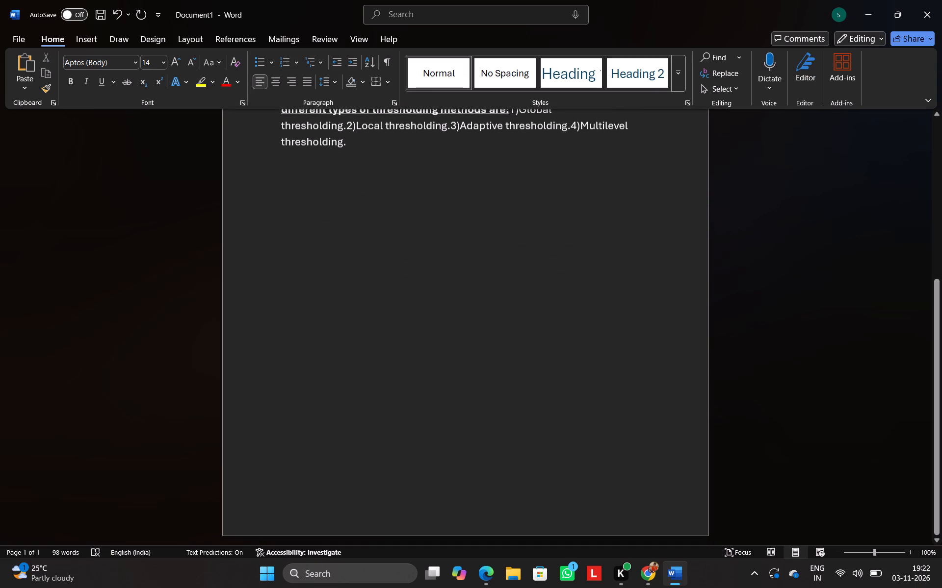
scroll(448, 432, down, 3)
scroll(448, 432, up, 4)
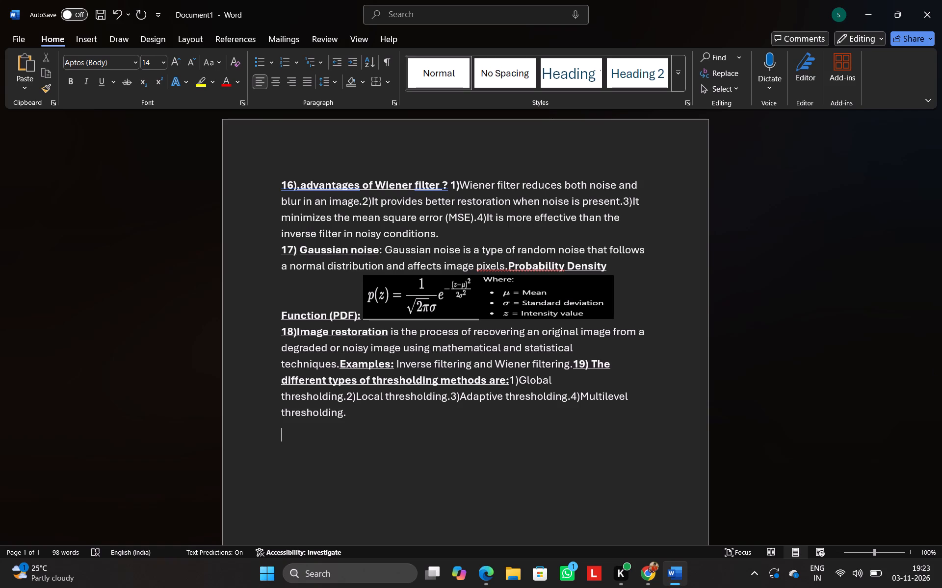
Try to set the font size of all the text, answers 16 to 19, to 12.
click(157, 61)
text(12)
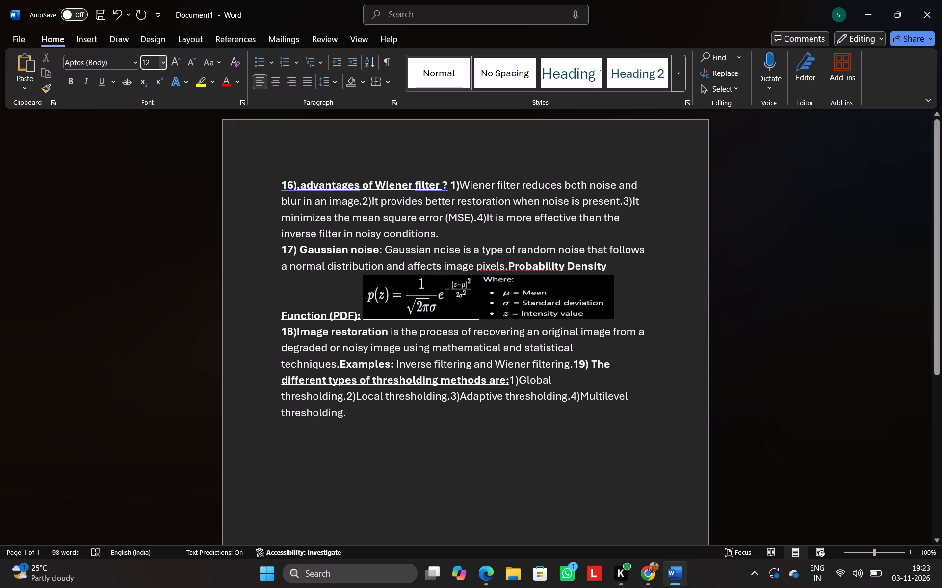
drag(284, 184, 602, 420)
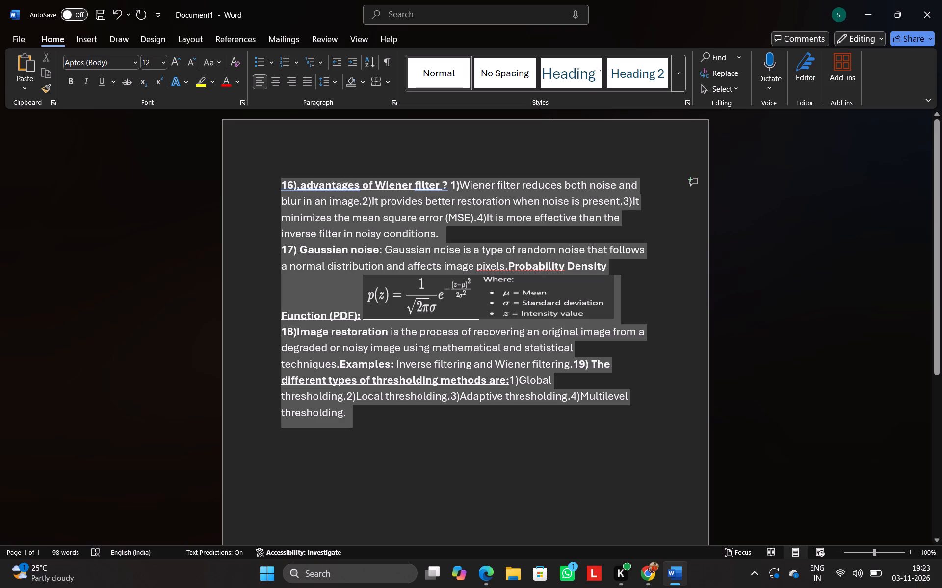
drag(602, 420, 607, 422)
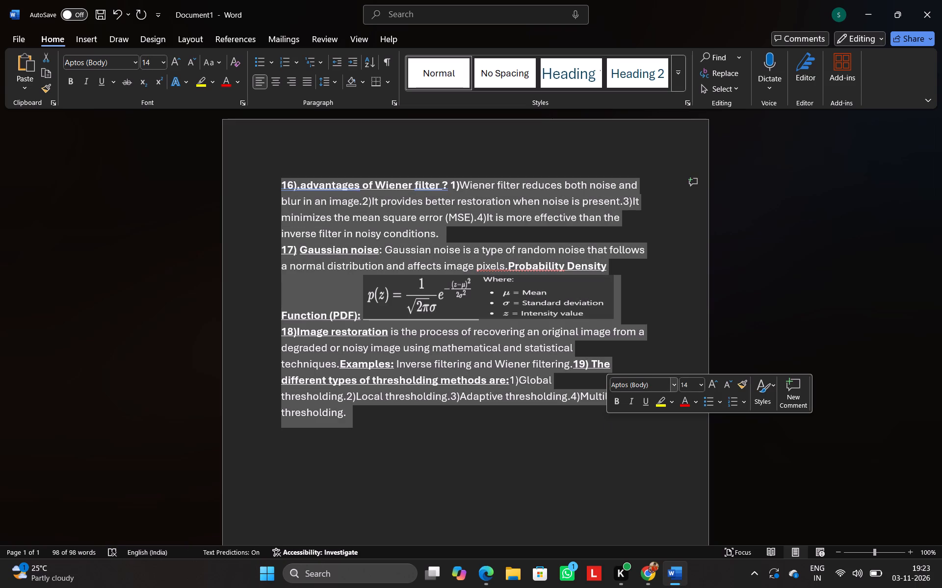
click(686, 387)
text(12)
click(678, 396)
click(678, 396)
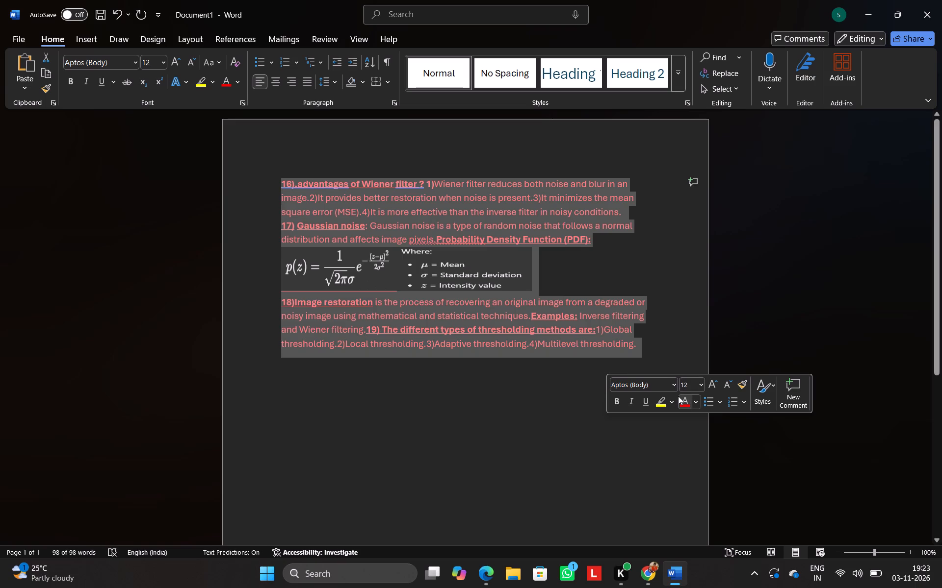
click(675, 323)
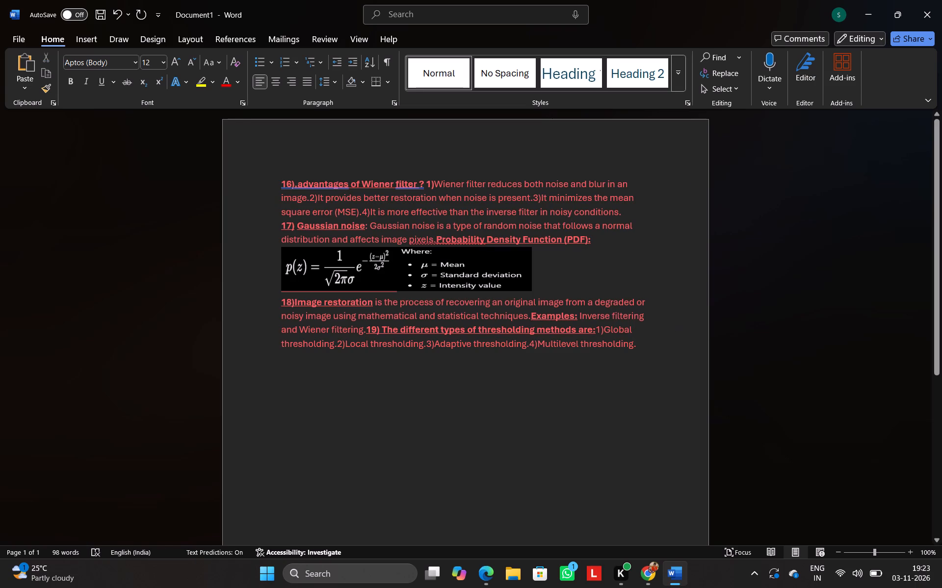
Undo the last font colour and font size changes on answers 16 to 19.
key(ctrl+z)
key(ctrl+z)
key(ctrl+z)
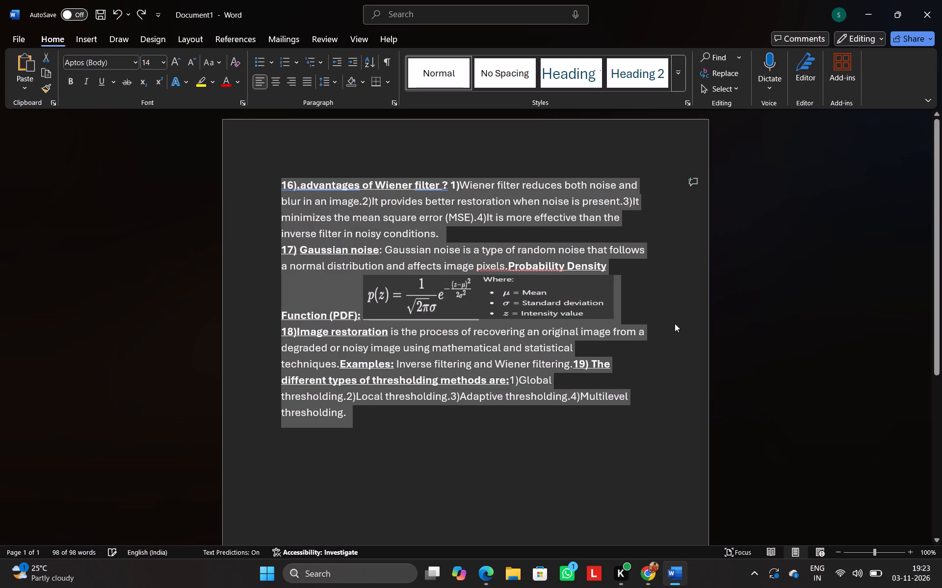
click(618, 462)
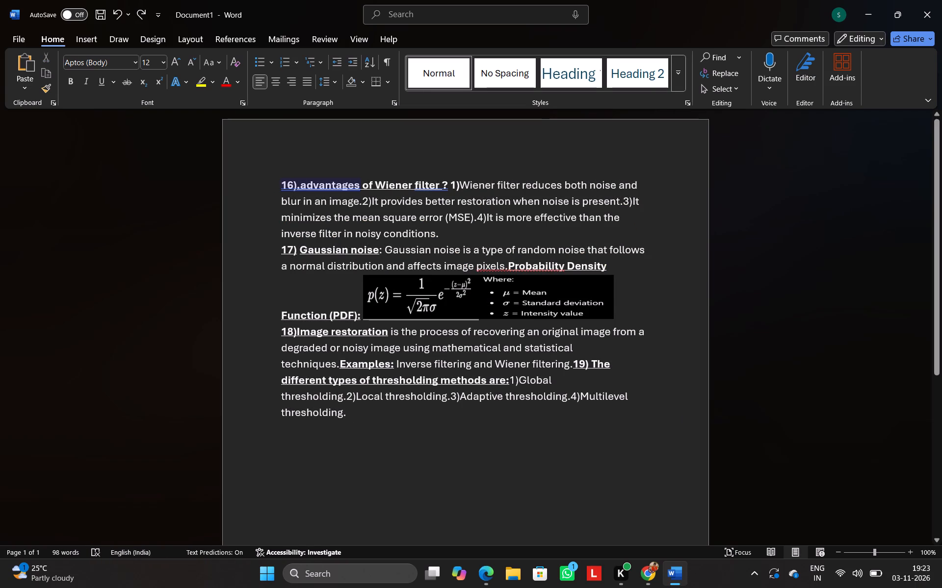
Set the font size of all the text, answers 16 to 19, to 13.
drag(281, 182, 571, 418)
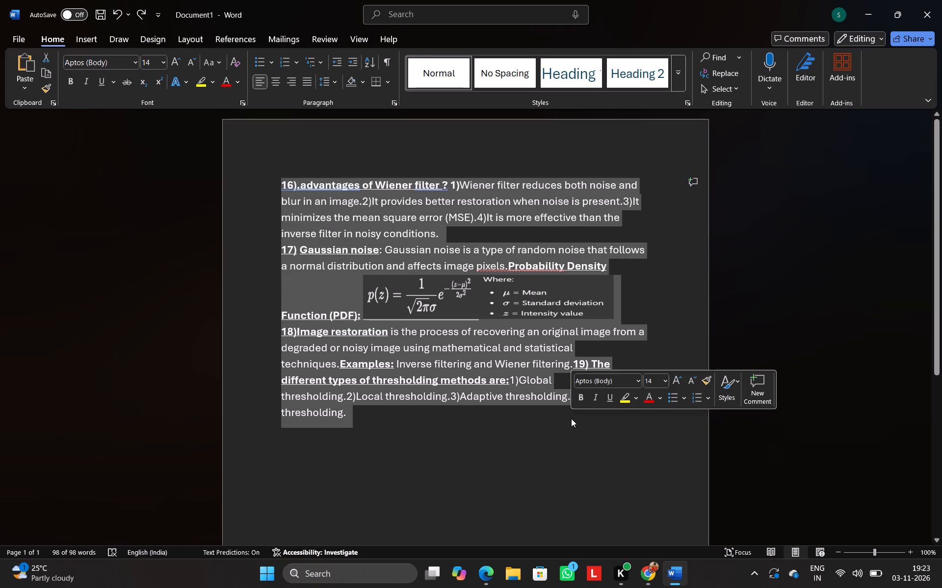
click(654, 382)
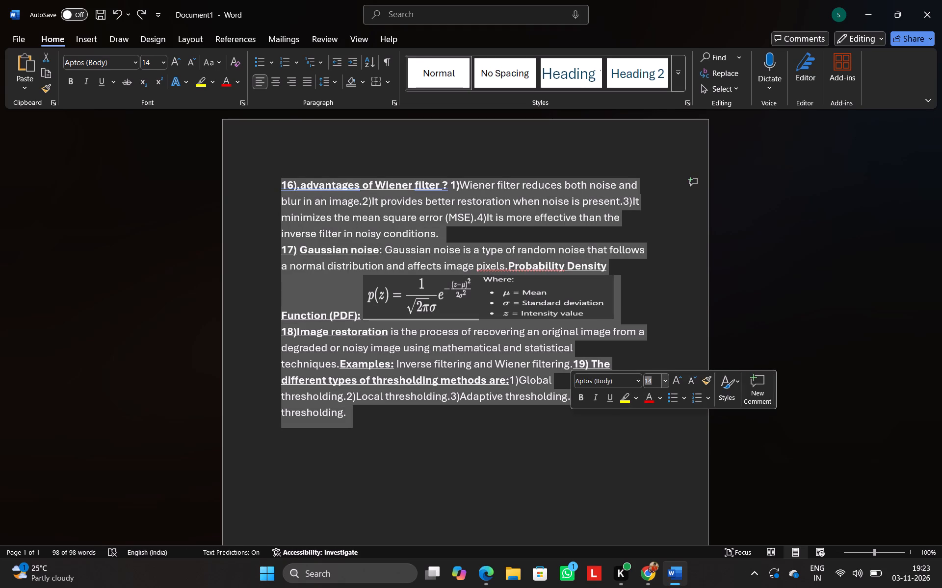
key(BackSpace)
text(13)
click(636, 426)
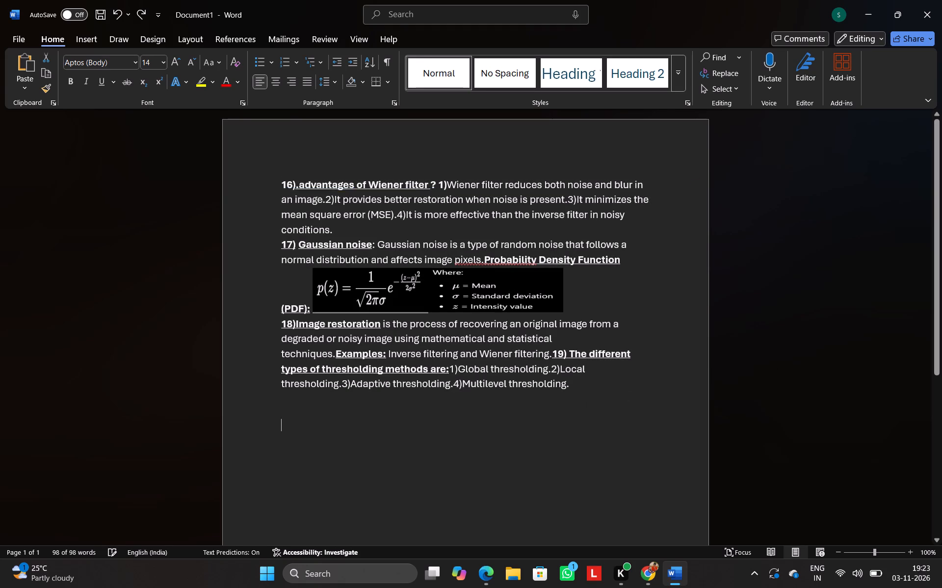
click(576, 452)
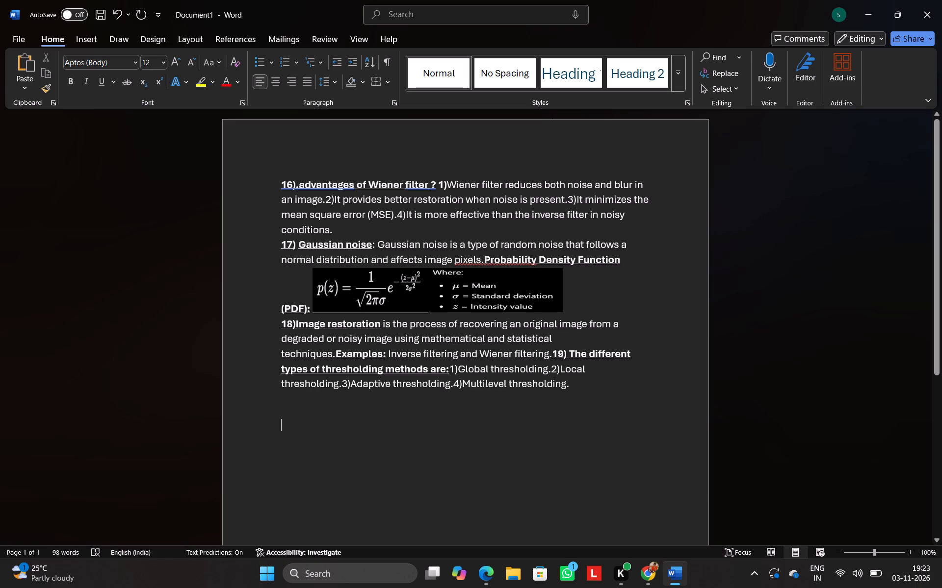
Set the font size of all the text, answers 16 to 19, to 12.
drag(283, 182, 507, 379)
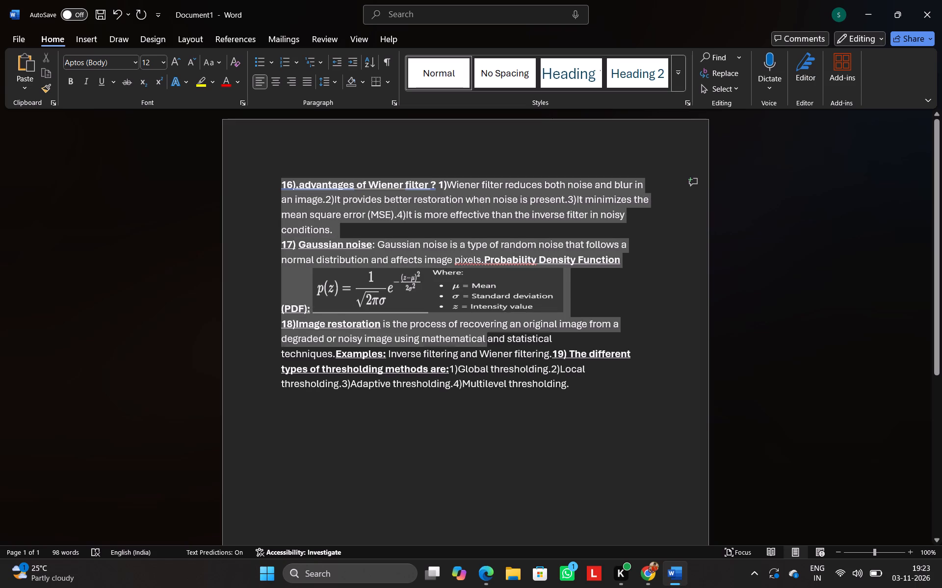
drag(507, 379, 593, 441)
click(675, 400)
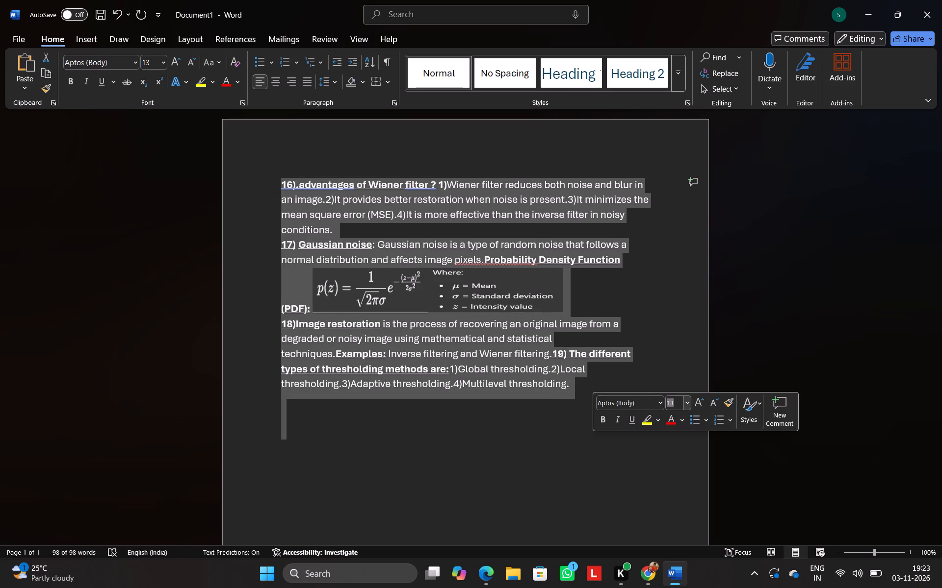
key(BackSpace)
text(12)
click(567, 456)
click(567, 456)
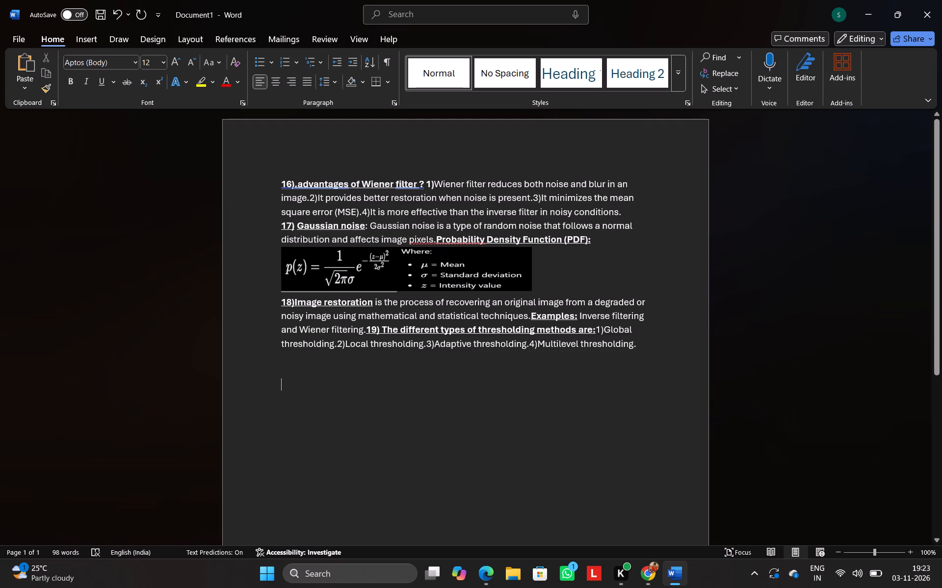
Delete the empty lines after answer 19's paragraph.
scroll(472, 448, up, 3)
key(BackSpace)
key(BackSpace)
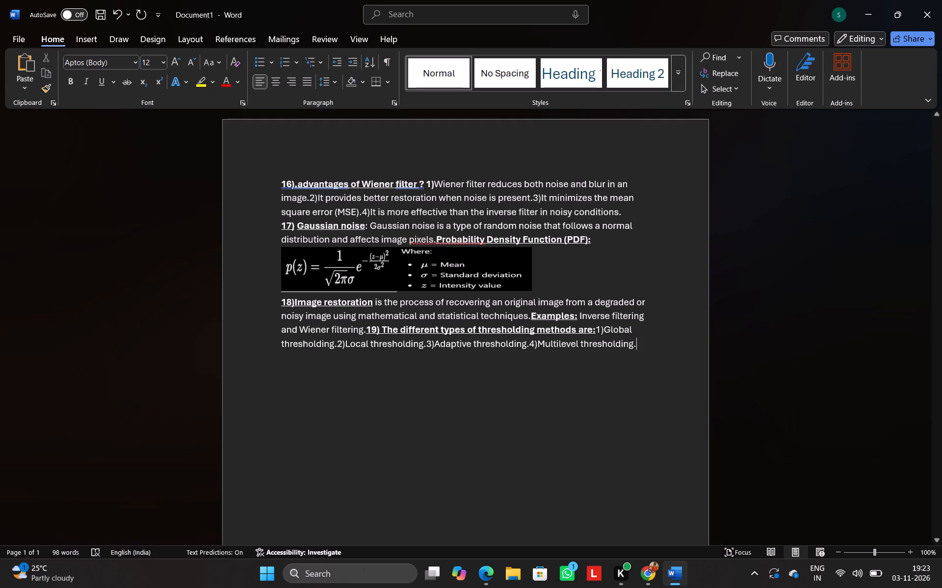
click(650, 581)
click(569, 317)
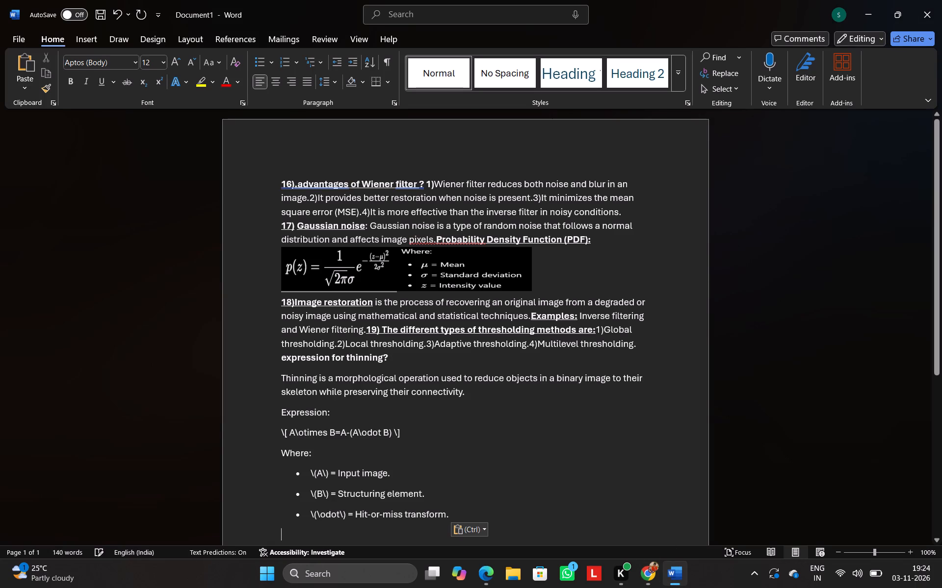
Prefix the pasted "expression for thinning?" heading with "20)" and join the thinning definition onto the heading line.
click(278, 359)
text(20)
key(shift+parenright)
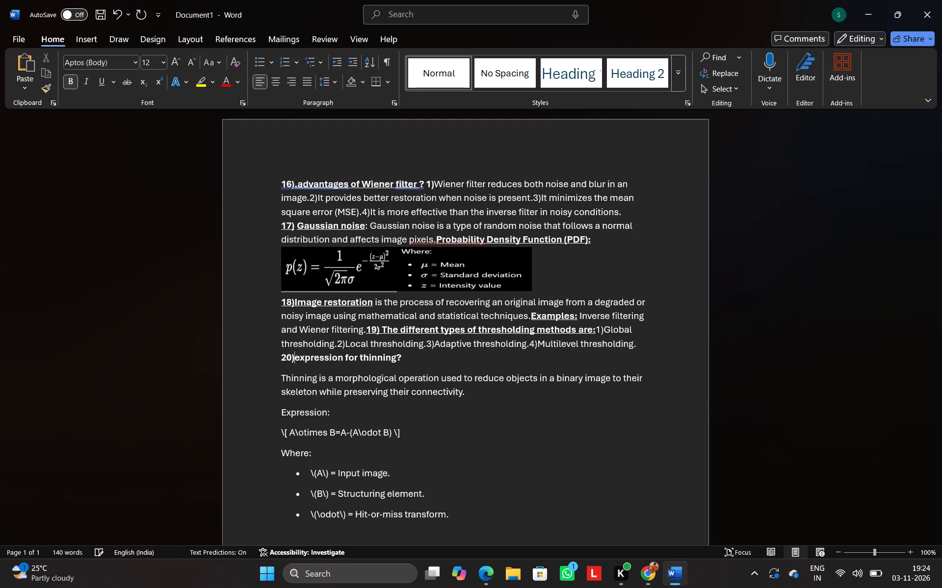
click(280, 377)
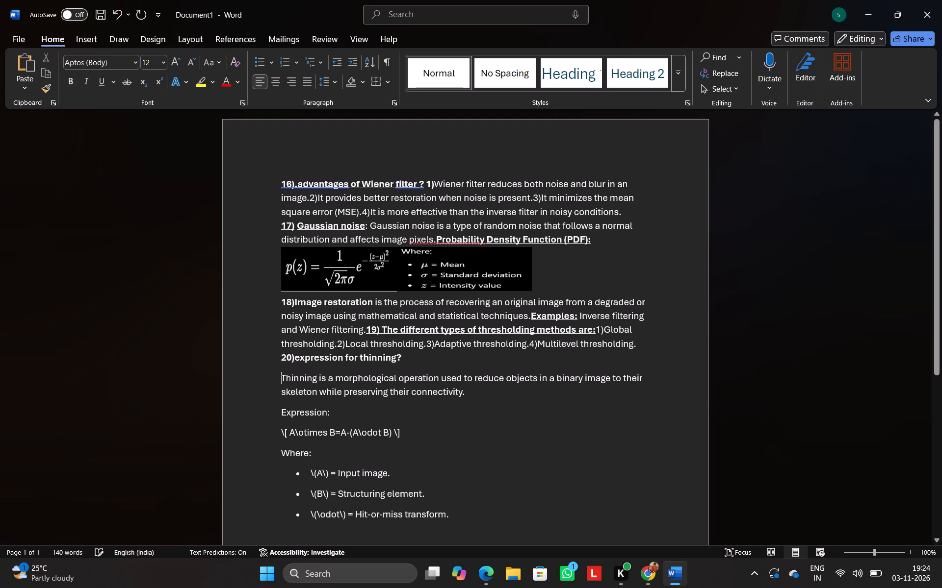
key(BackSpace)
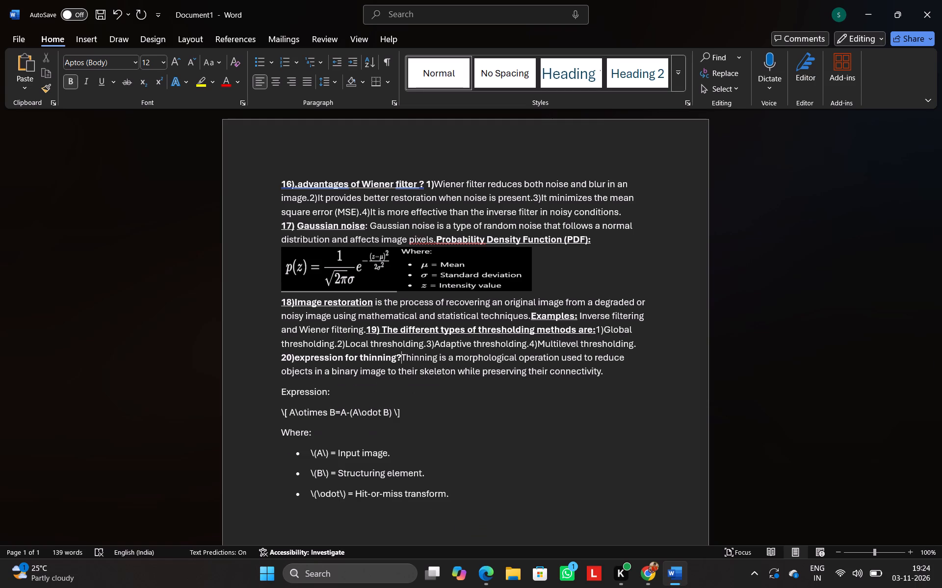
Underline the bold "20)expression for thinning?" heading.
drag(280, 377, 226, 363)
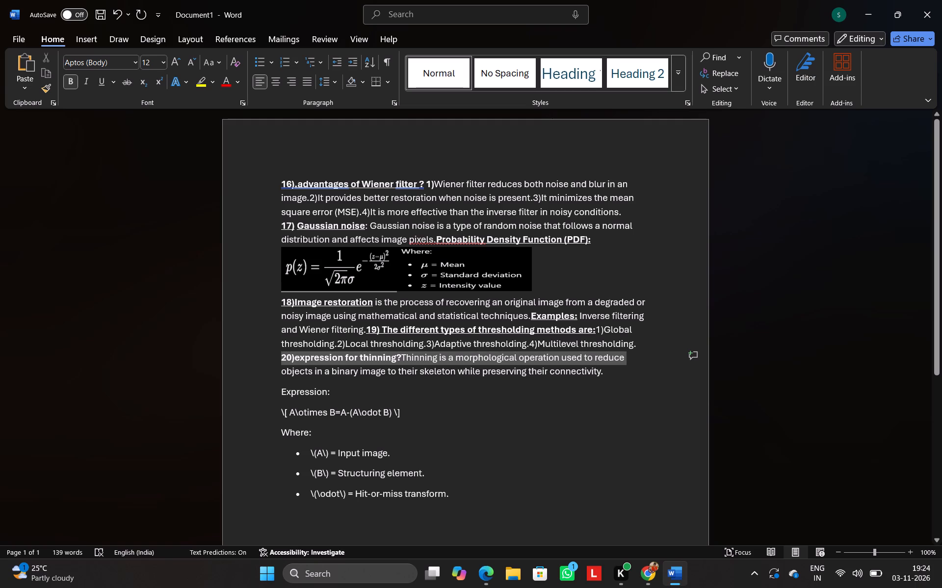
drag(226, 363, 315, 434)
click(415, 427)
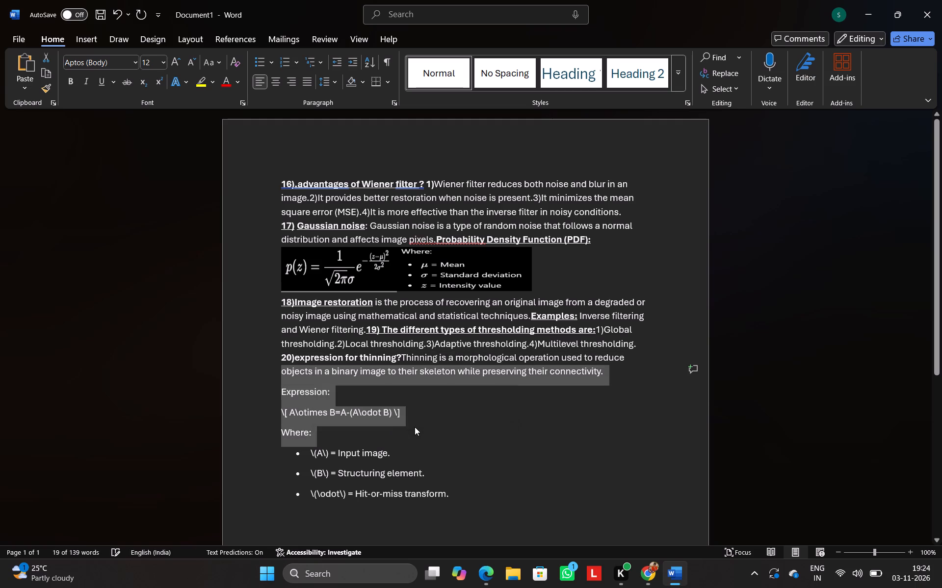
drag(399, 360, 336, 354)
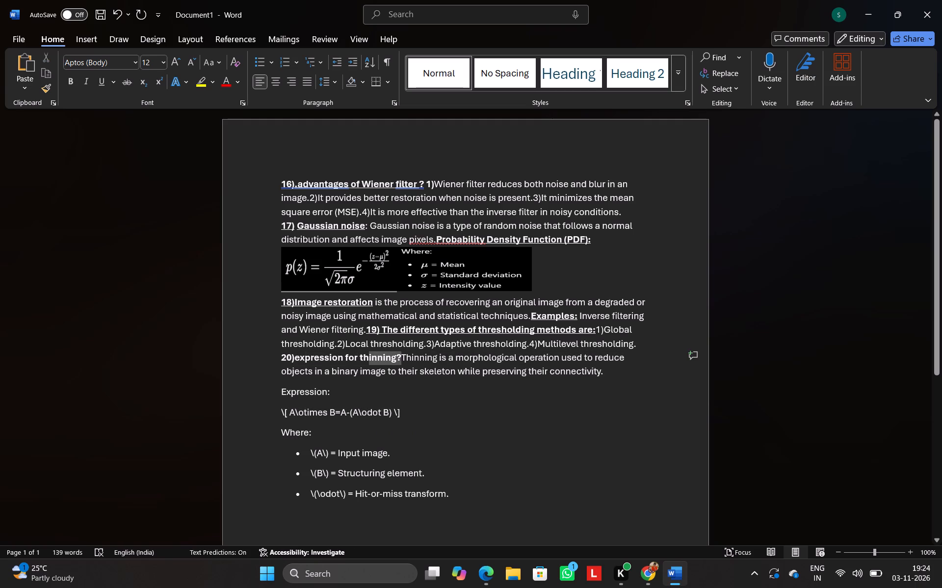
drag(336, 354, 284, 361)
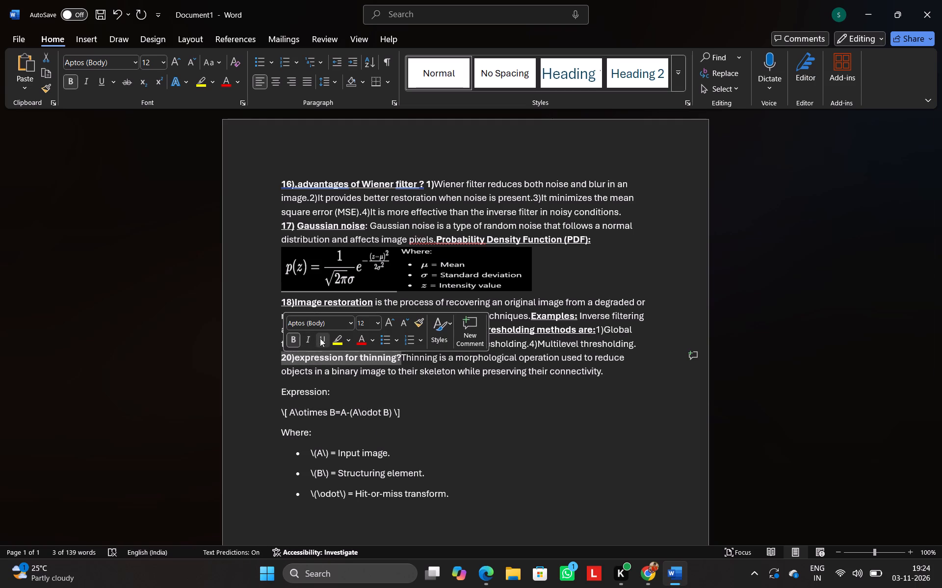
click(320, 338)
click(344, 384)
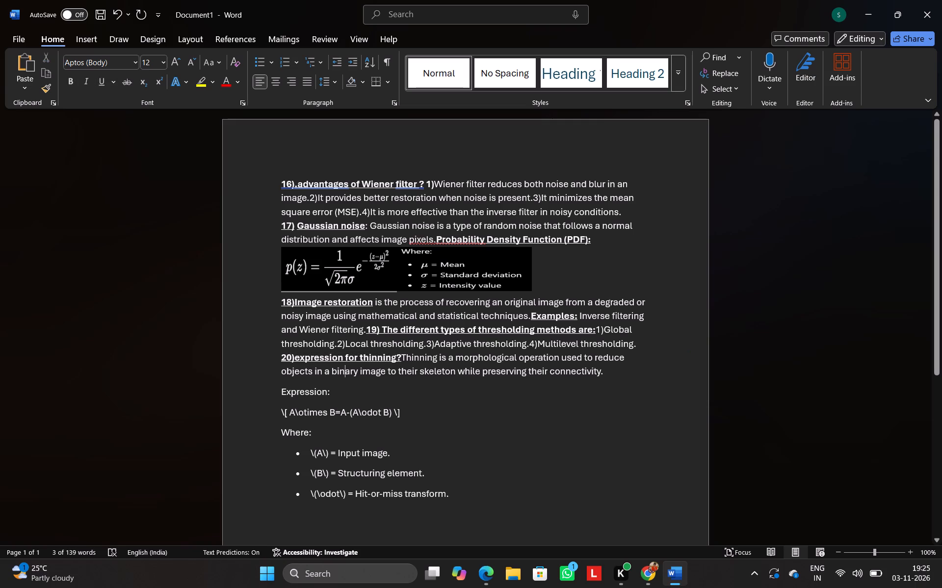
Join "Expression:" onto the end of the thinning definition and make it bold and underlined.
click(282, 391)
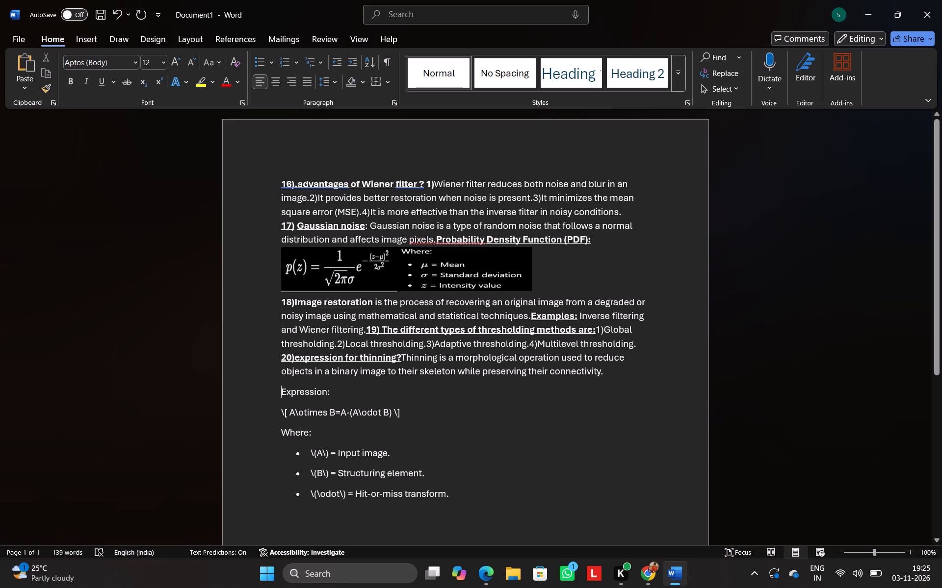
key(BackSpace)
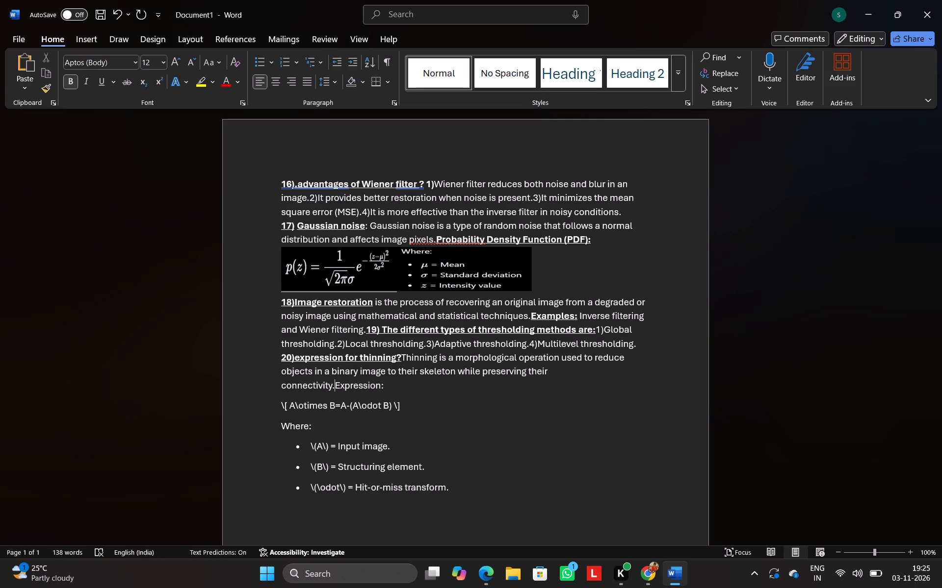
drag(334, 383, 389, 388)
click(400, 361)
click(426, 362)
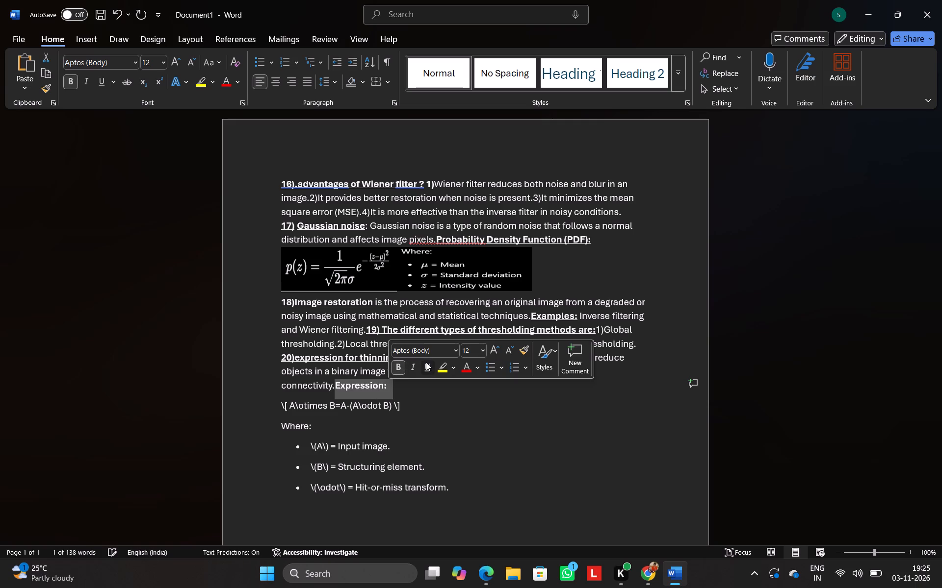
click(430, 423)
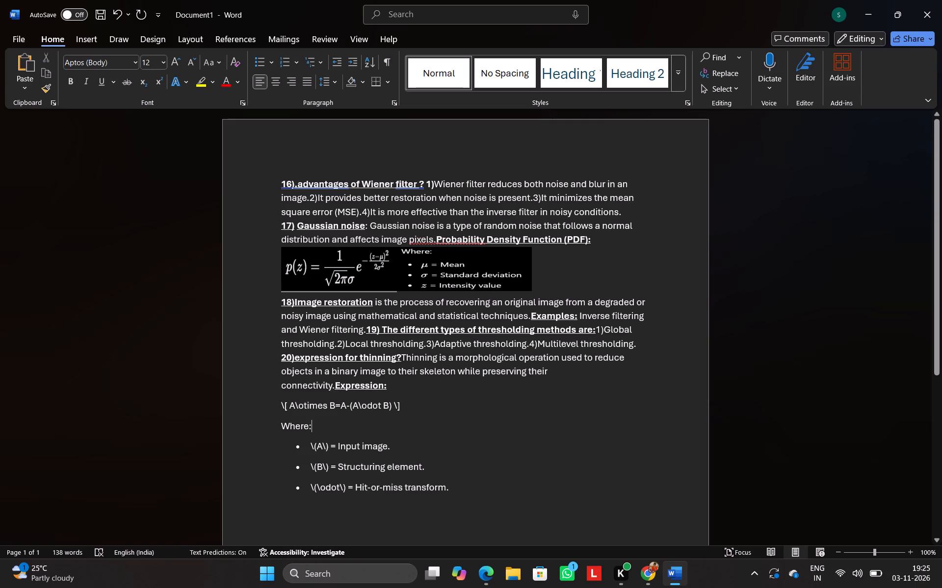
Join the input image item onto the "Where:" line and strip its backslashes so it reads "(A) = Input image.".
click(313, 448)
key(BackSpace)
key(BackSpace)
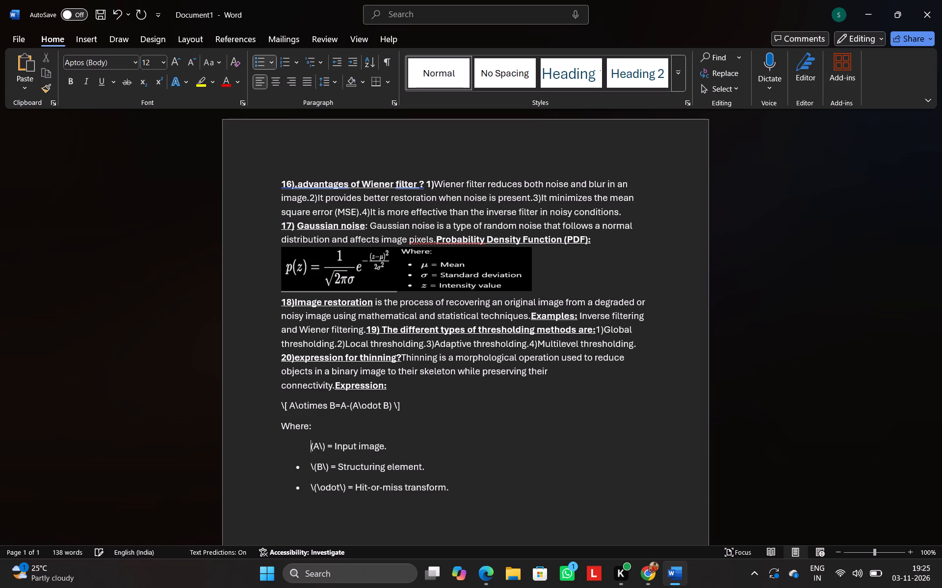
key(BackSpace)
key(BackSpace)
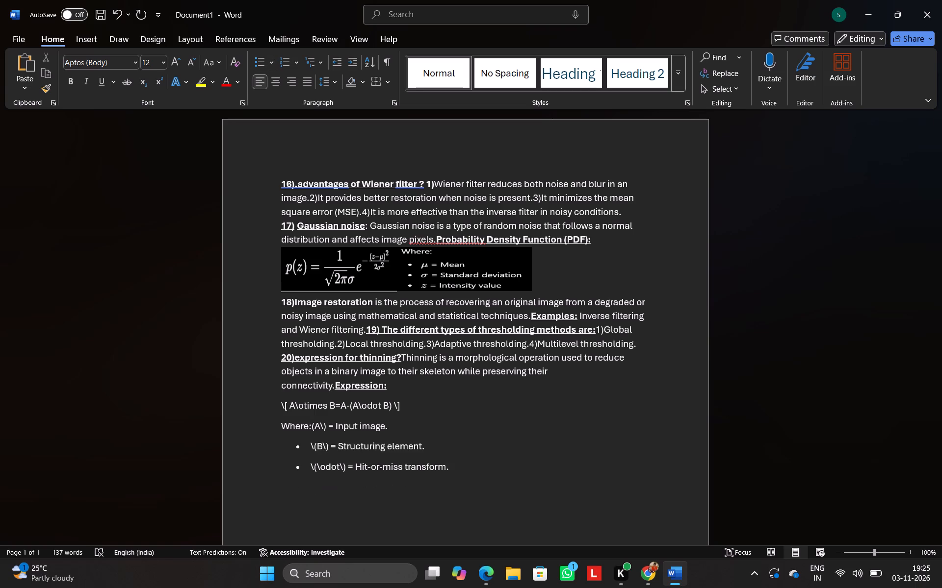
key(Right)
key(Right)
key(Right)
key(BackSpace)
Clean the structuring element item to "(B) = Structuring element." and join it after "Input image." with a "//" separator.
key(Down)
key(Right)
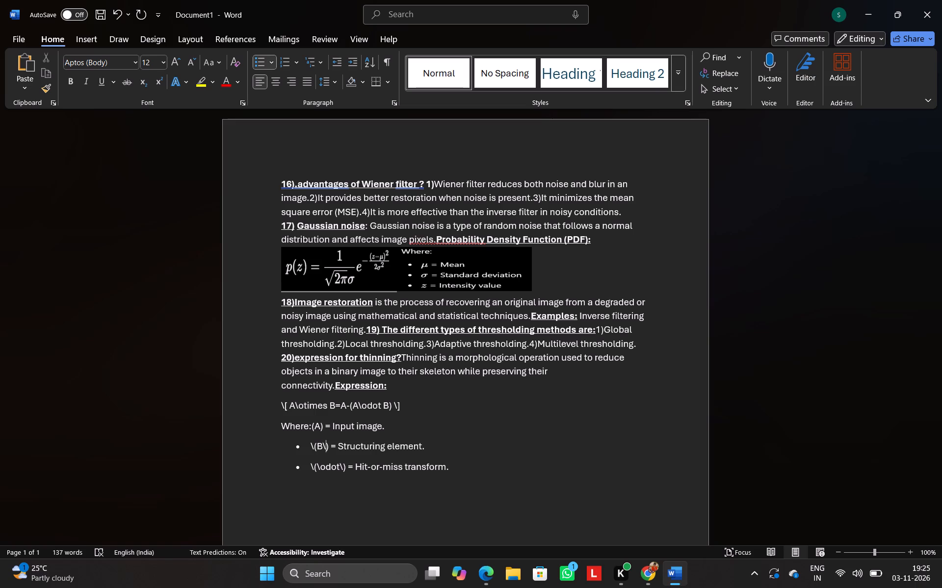
key(BackSpace)
key(Left)
key(Left)
key(BackSpace)
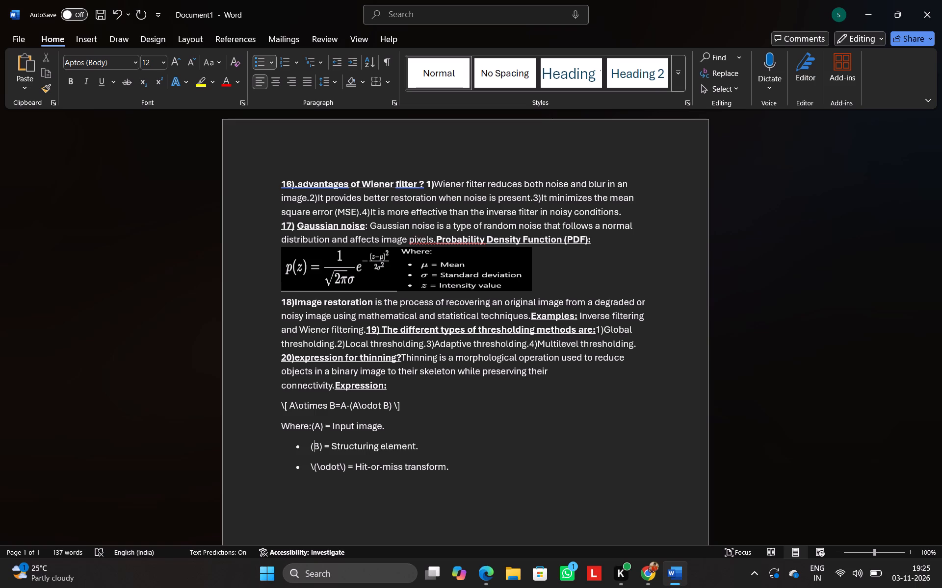
key(BackSpace)
key(BackSpace)
key(BackSpace)
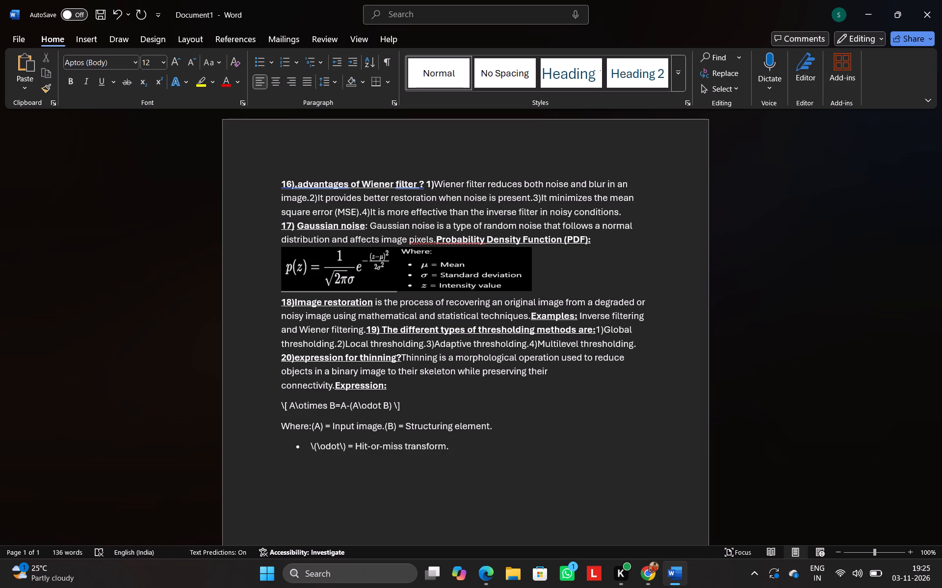
text(//)
Add a "//" separator after "Structuring element." on the "Where:" line.
key(Right)
key(Right)
key(Right)
key(Right)
key(Right)
key(Right)
key(Right)
key(Right)
key(Right)
key(Right)
key(Right)
key(Right)
key(Right)
key(Right)
key(Right)
key(Right)
key(Right)
key(Right)
key(Right)
key(Right)
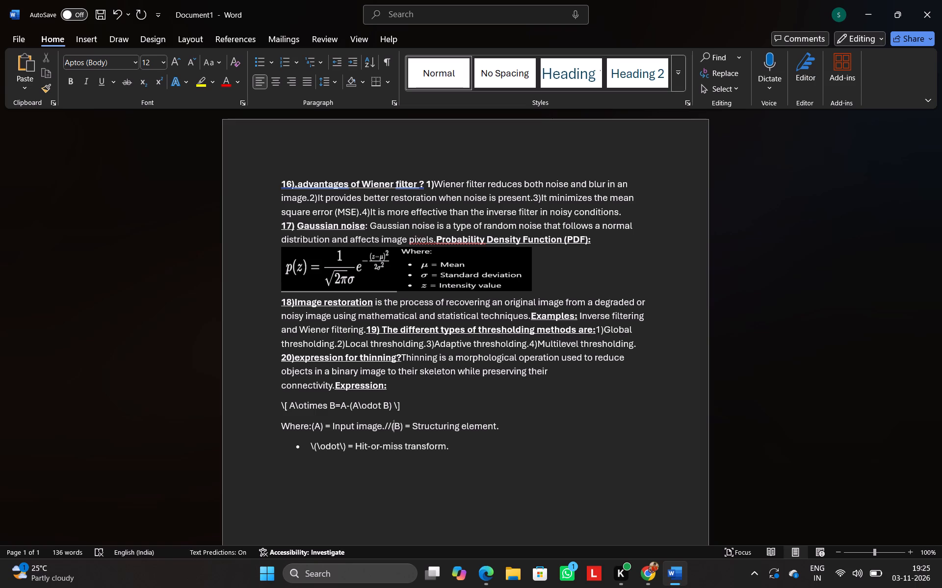
key(Right)
key(Right)
key(Right)
text(//)
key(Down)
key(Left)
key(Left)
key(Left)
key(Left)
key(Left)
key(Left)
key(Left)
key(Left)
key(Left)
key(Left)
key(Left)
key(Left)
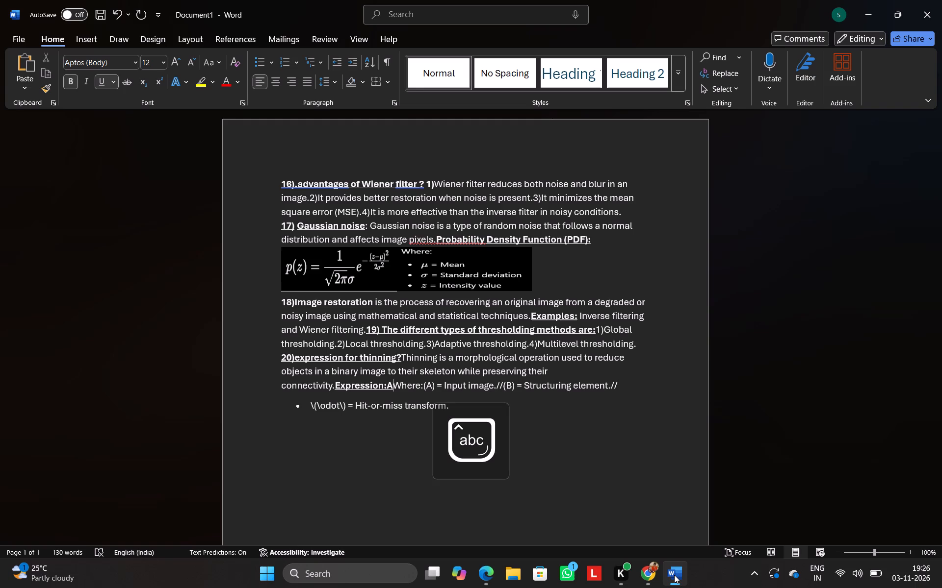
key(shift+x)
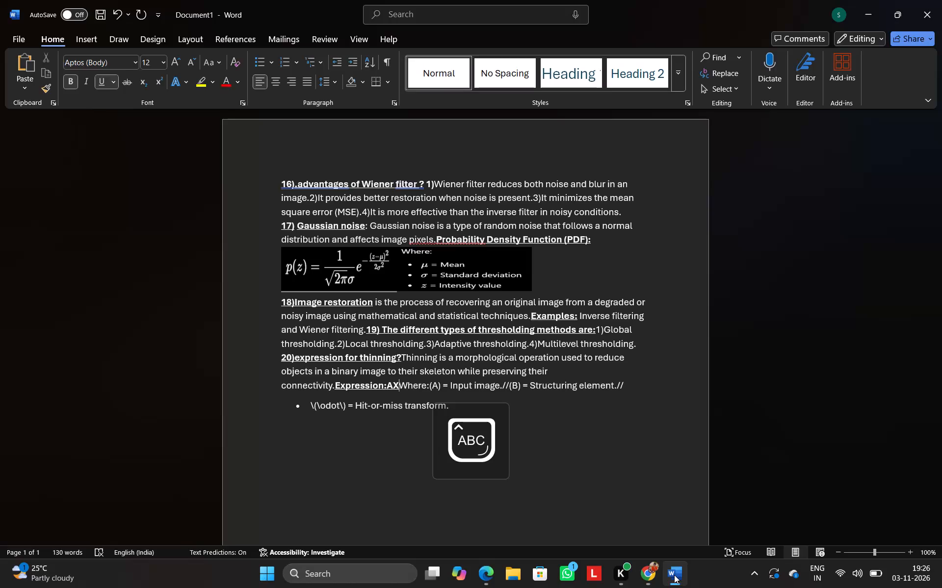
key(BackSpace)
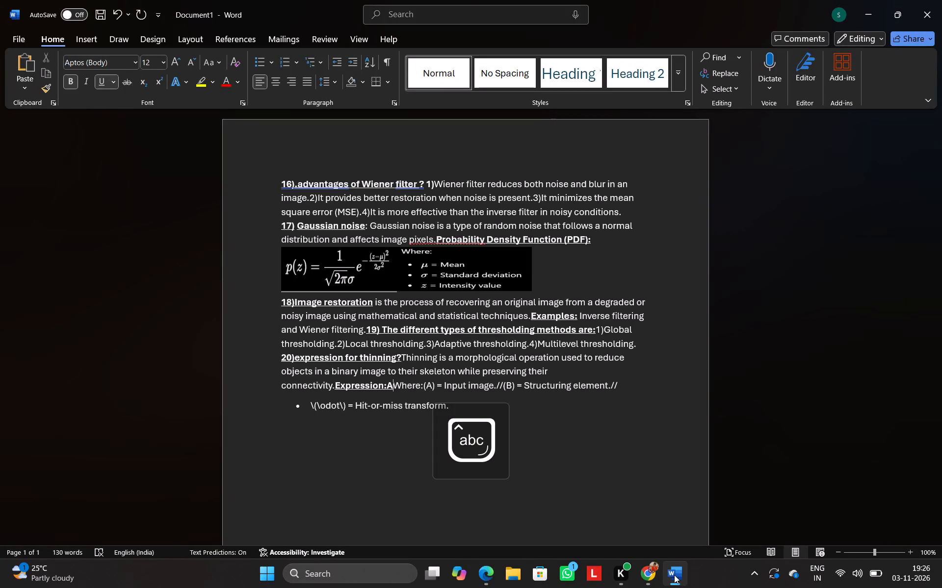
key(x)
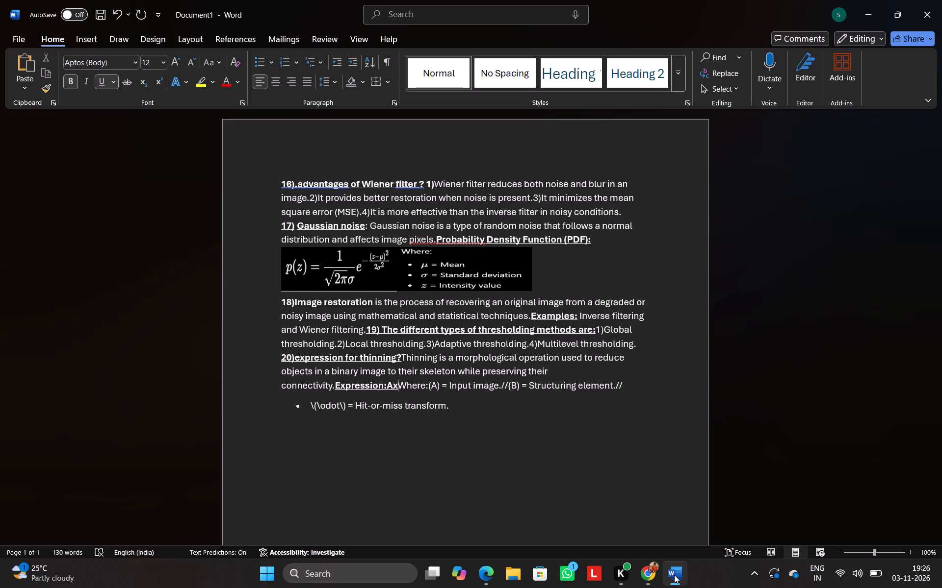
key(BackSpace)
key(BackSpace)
Insert a space between "Expression:" and "Where:" in answer 20.
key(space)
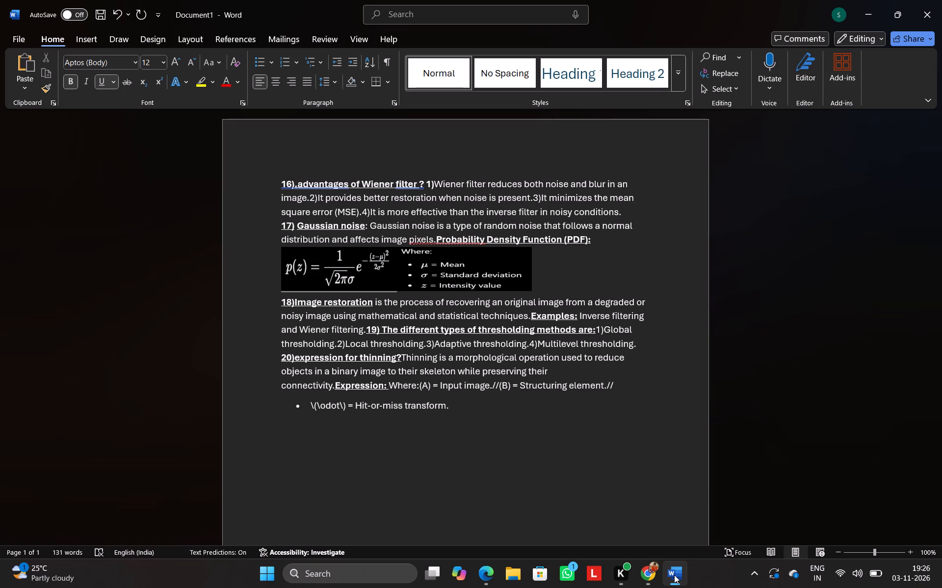
Remove the space between "Expression:" and "Where:" in answer 20.
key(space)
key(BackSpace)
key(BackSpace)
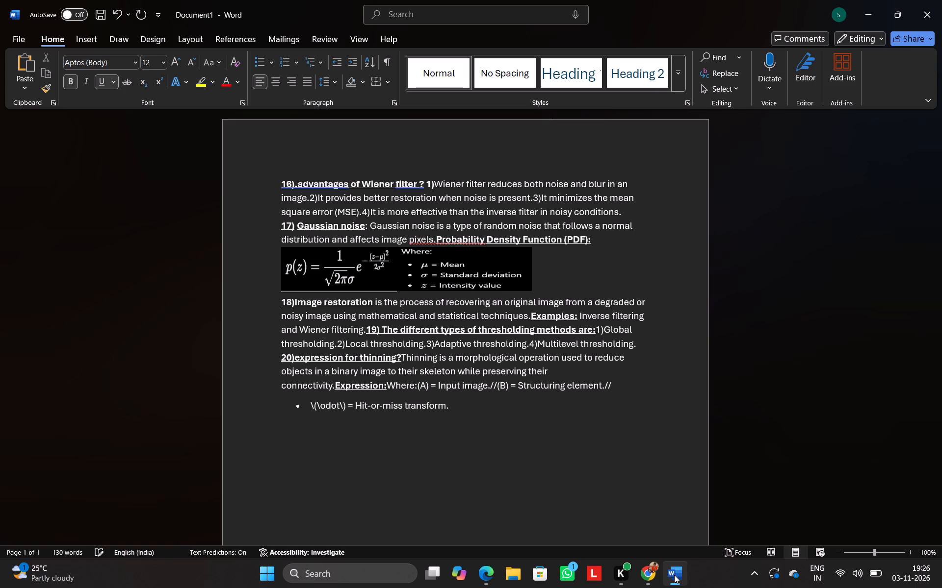
Add "A" directly after "Expression:" in answer 20 and remove its underline, keeping it bold.
right_click(550, 426)
click(593, 467)
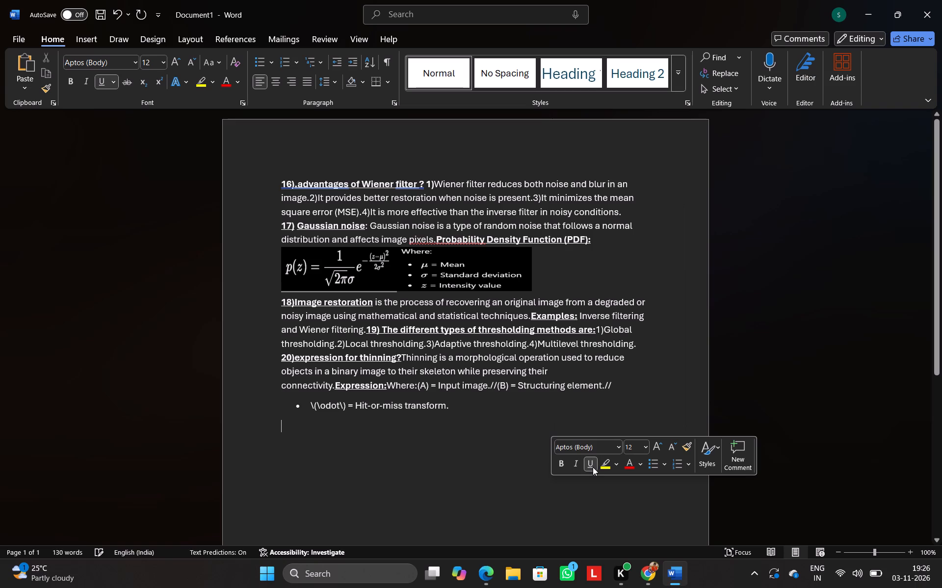
click(388, 390)
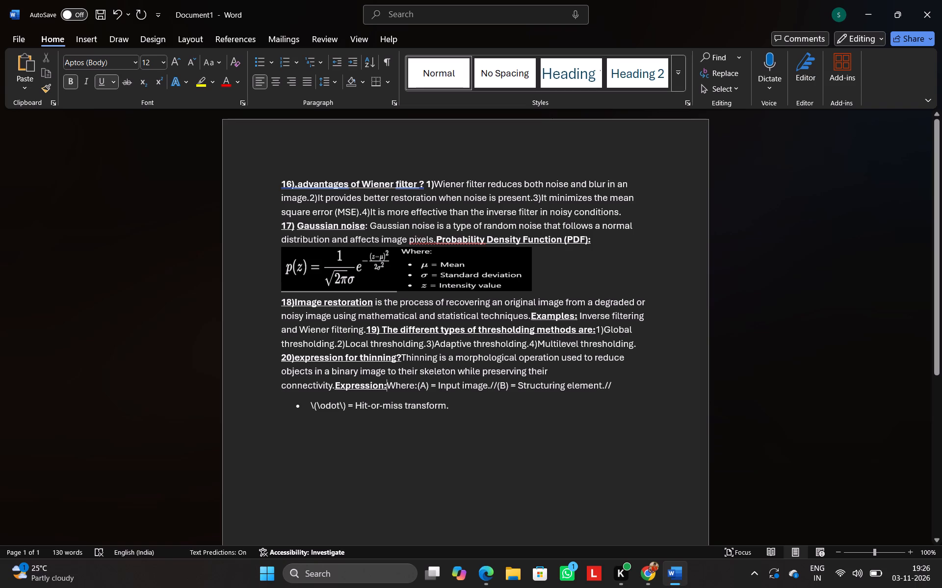
key(shift+a)
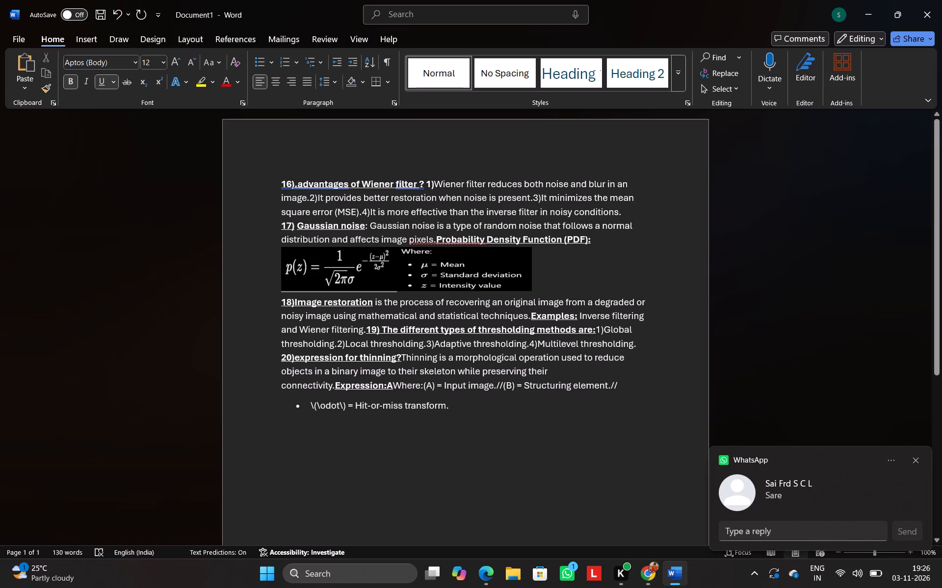
drag(391, 387, 387, 387)
click(426, 367)
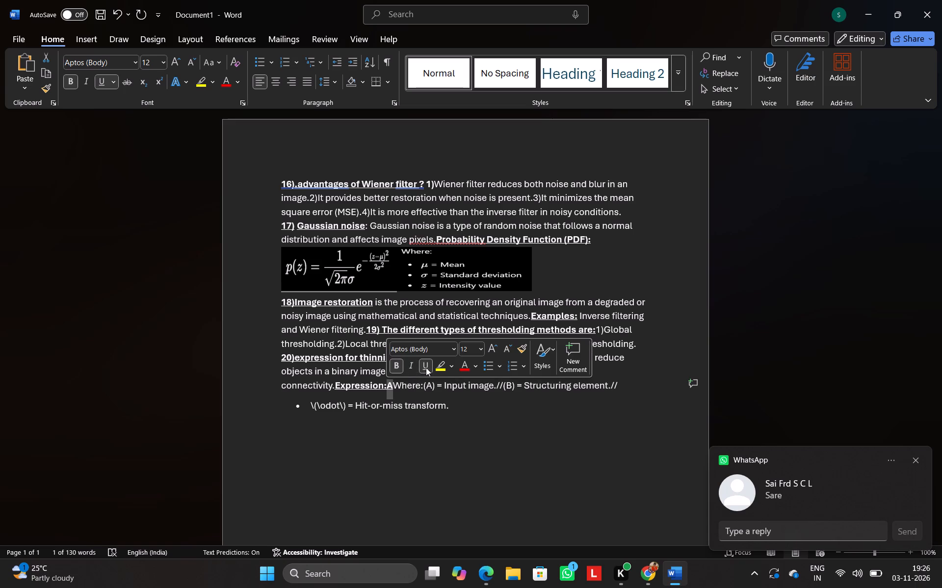
Continue the thinning formula after the "A" with "xB=A-", checking it against ChatGPT's answer 20 in Chrome.
click(397, 398)
click(392, 387)
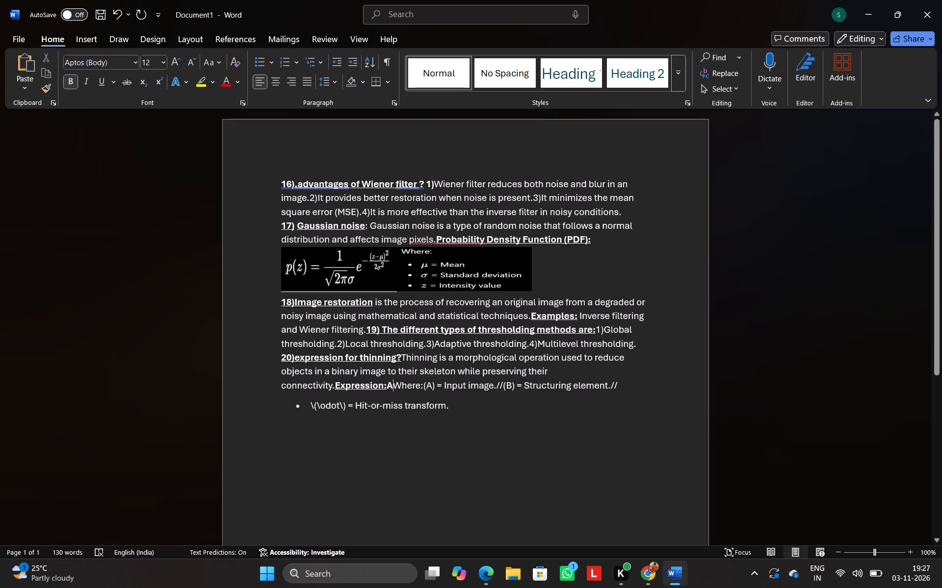
key(x)
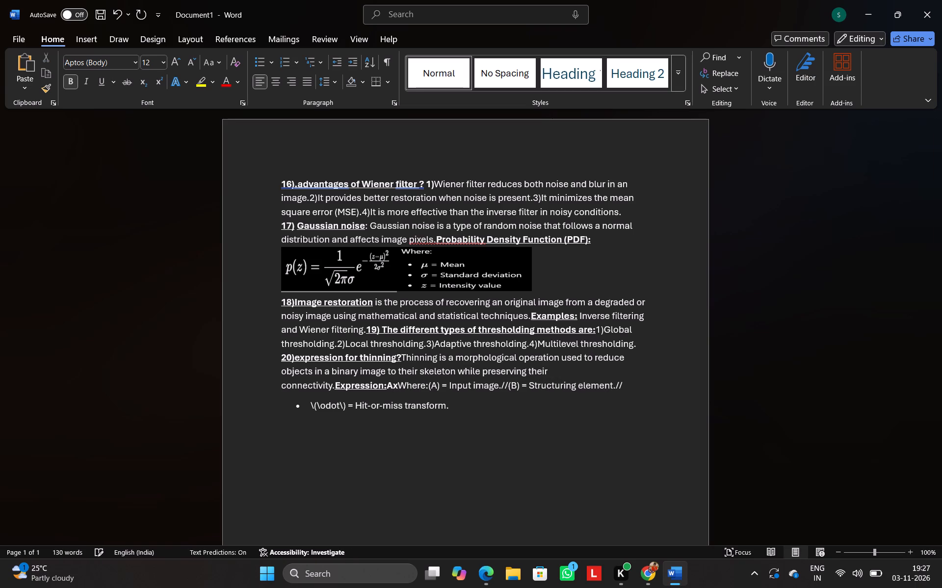
key(shift+b)
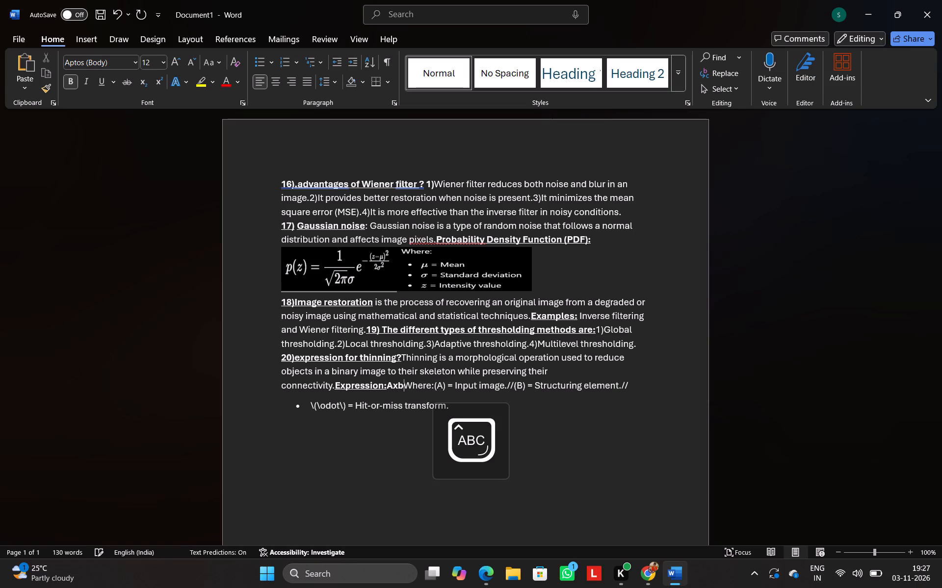
key(BackSpace)
key(b)
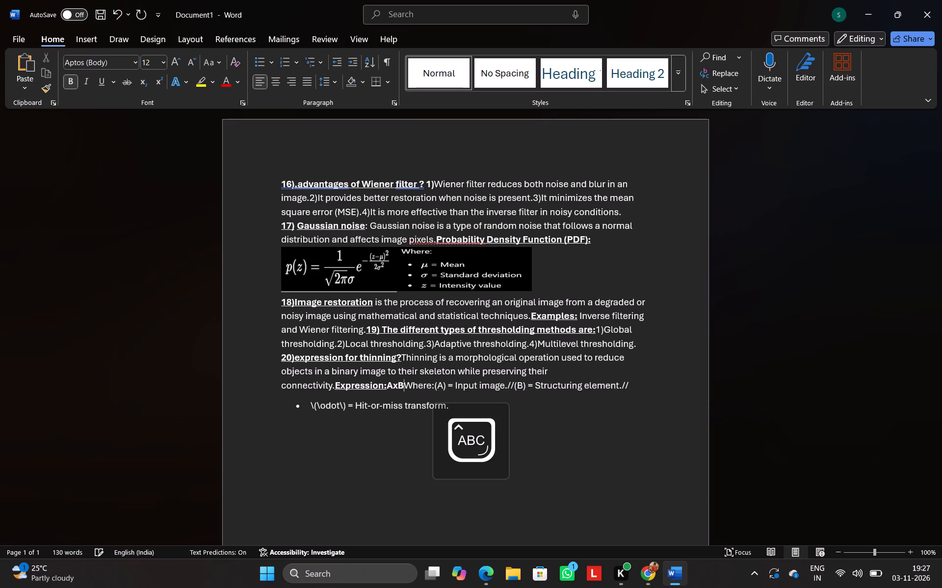
click(651, 579)
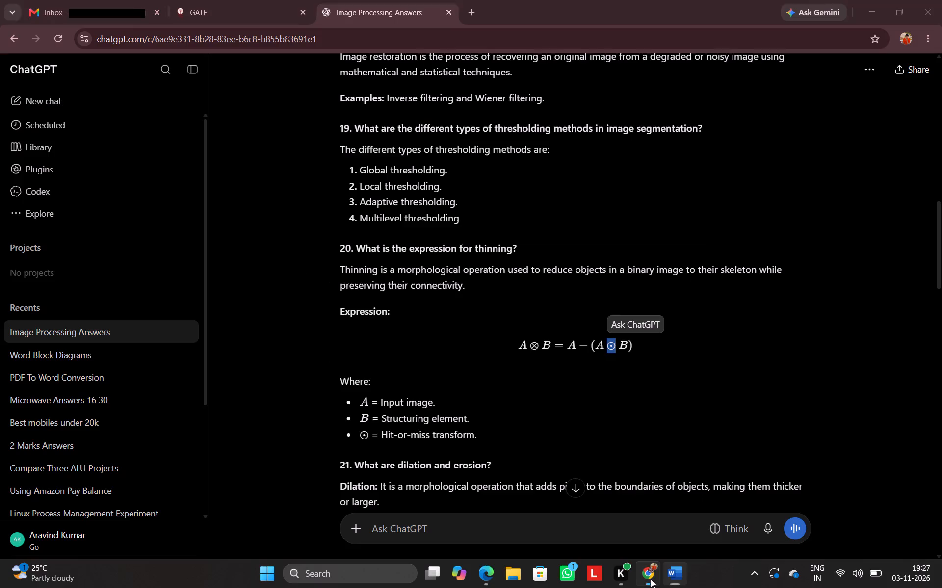
click(651, 579)
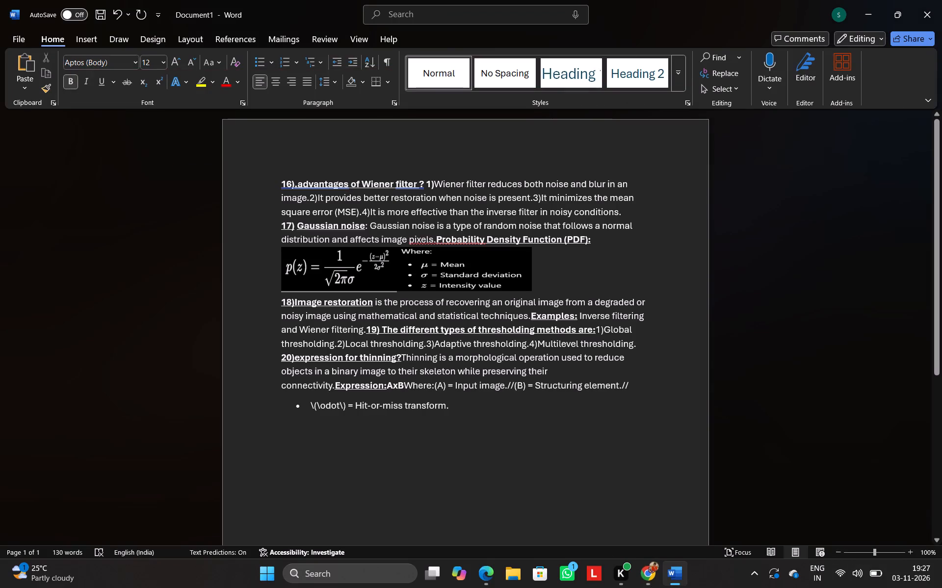
key(equal)
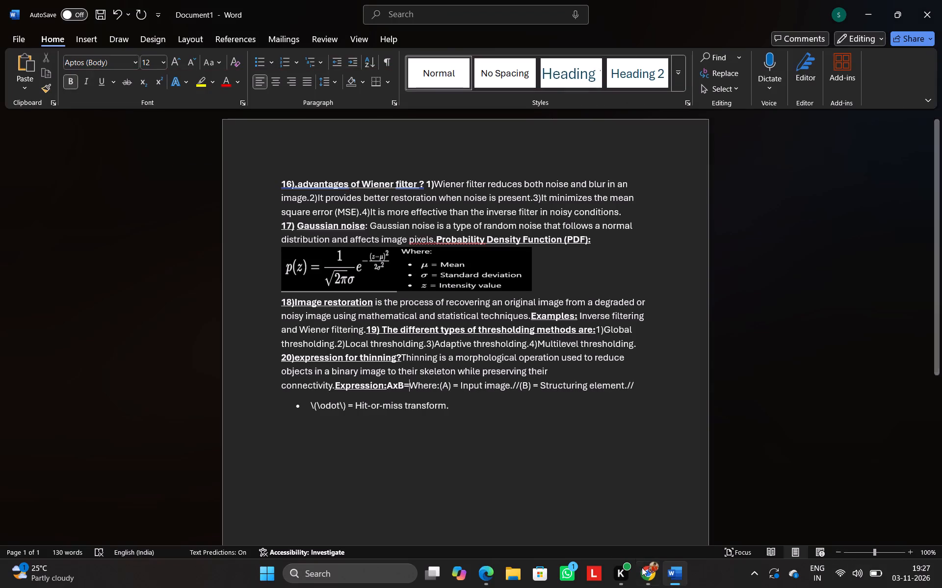
click(644, 570)
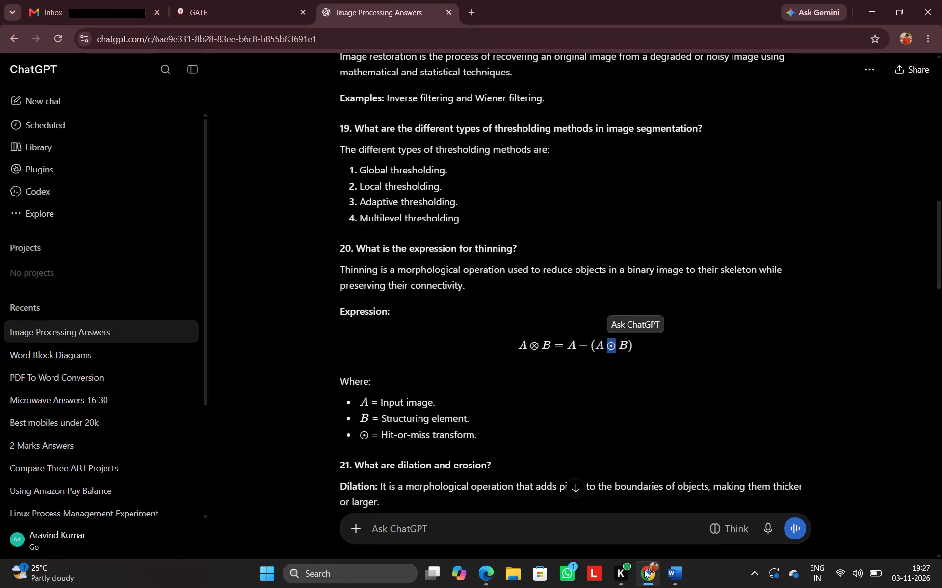
click(670, 578)
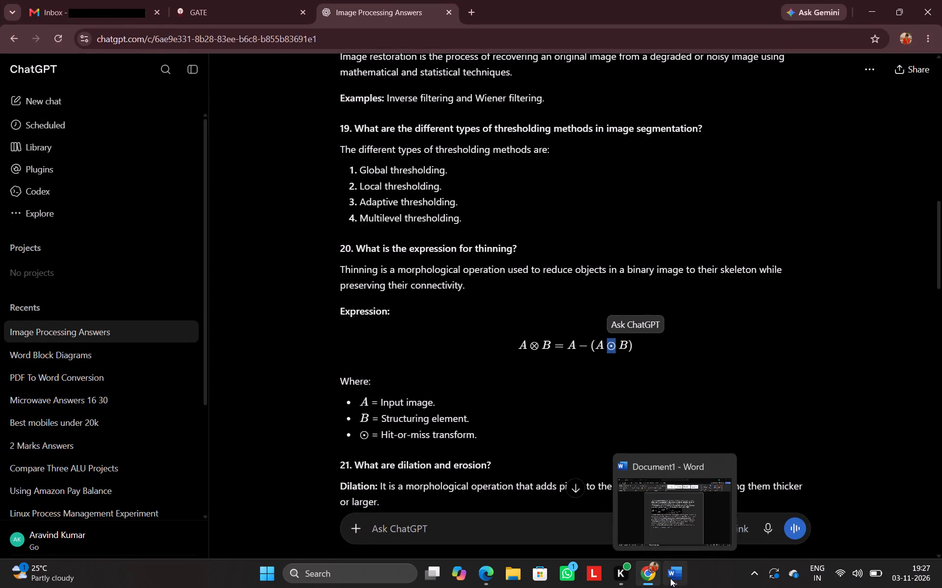
text(A-)
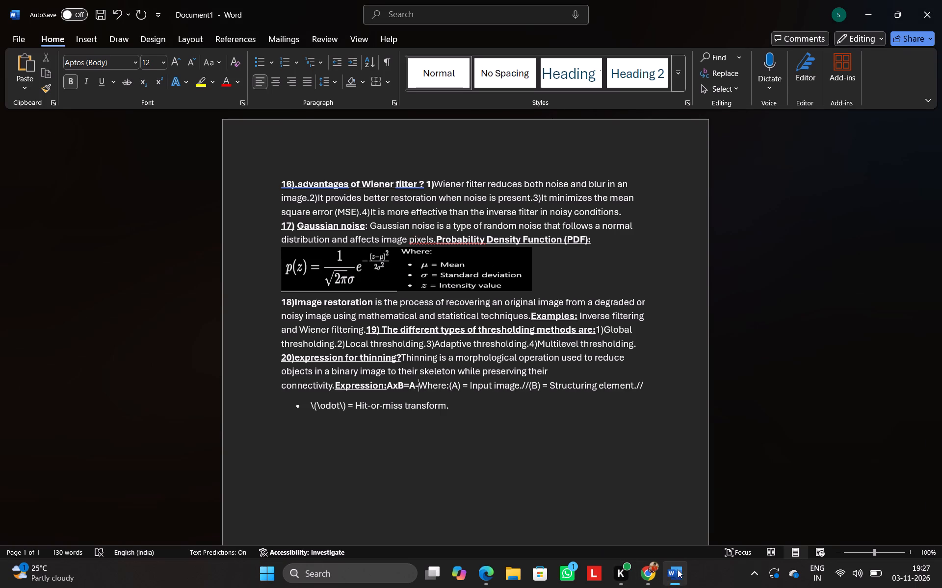
Finish the thinning formula with "(A*B)", using an asterisk for the circled-dot operator, and add a space before "Where:".
click(656, 571)
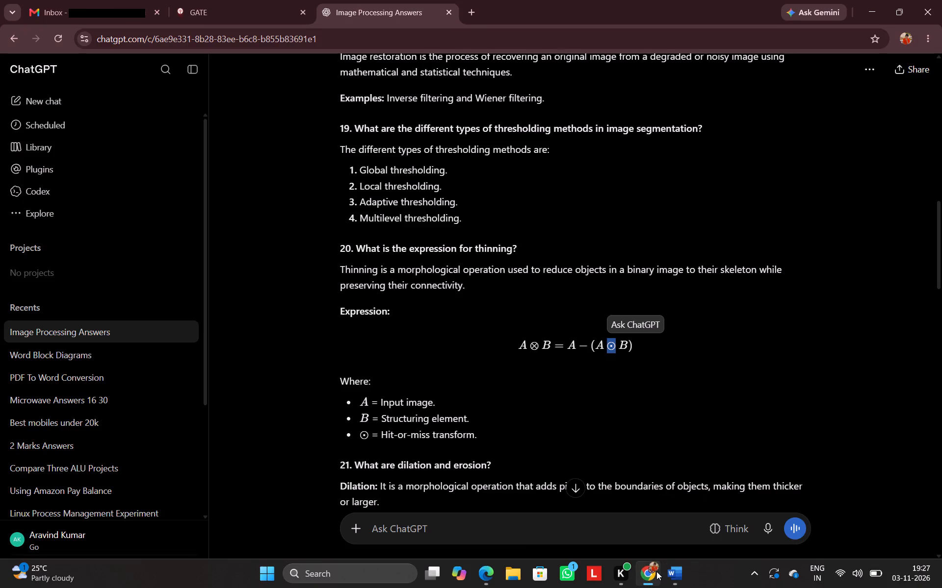
click(656, 571)
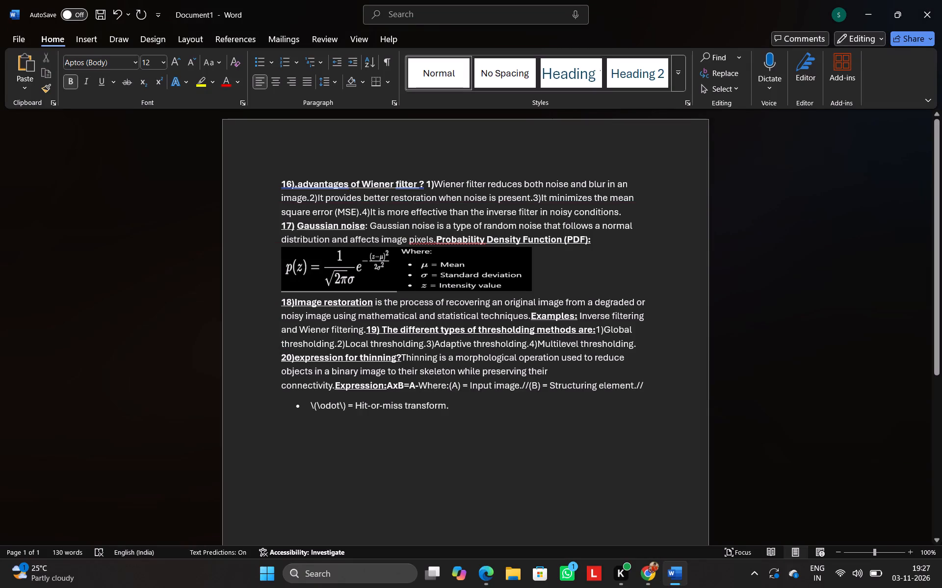
text((A)
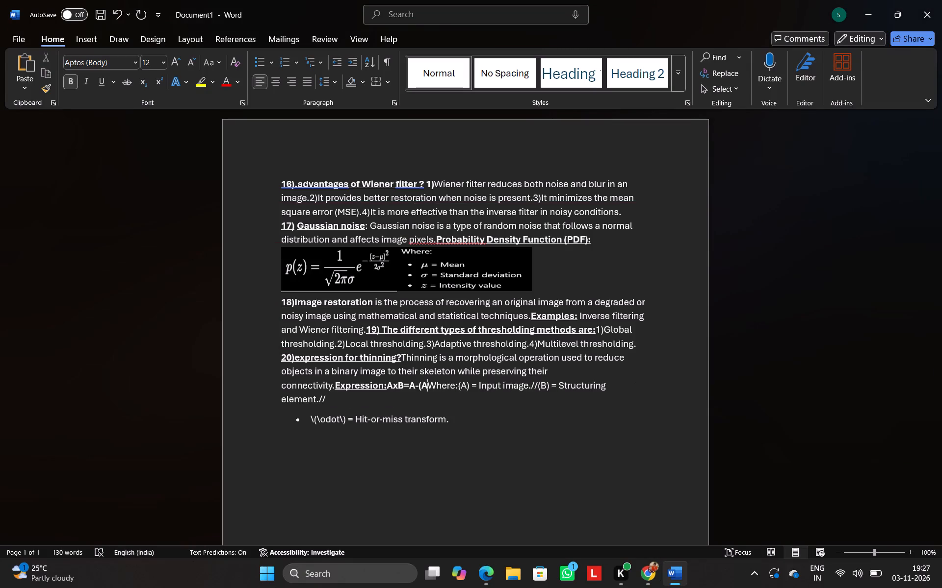
key(period)
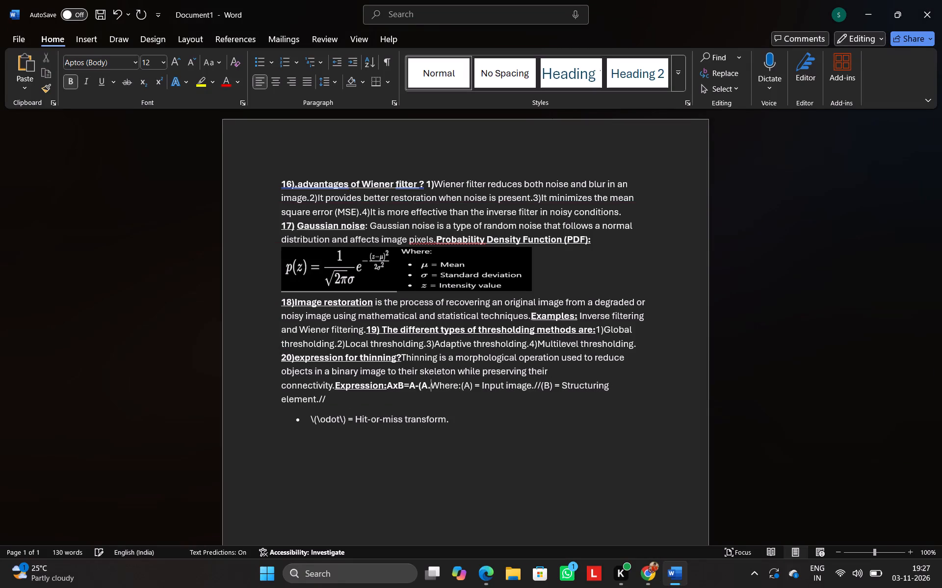
key(BackSpace)
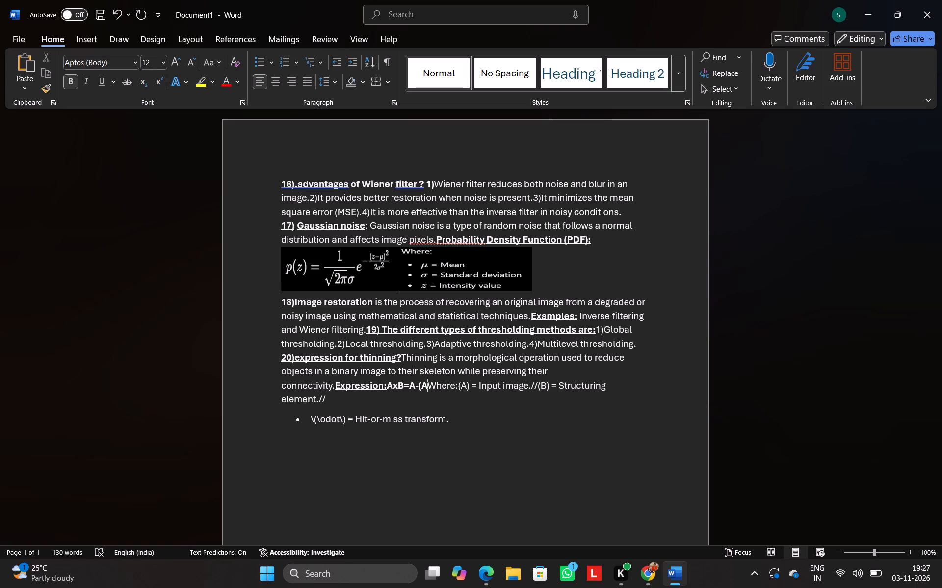
key(apostrophe)
key(BackSpace)
key(shift+parenleft)
key(BackSpace)
key(8)
key(BackSpace)
key(shift+asterisk)
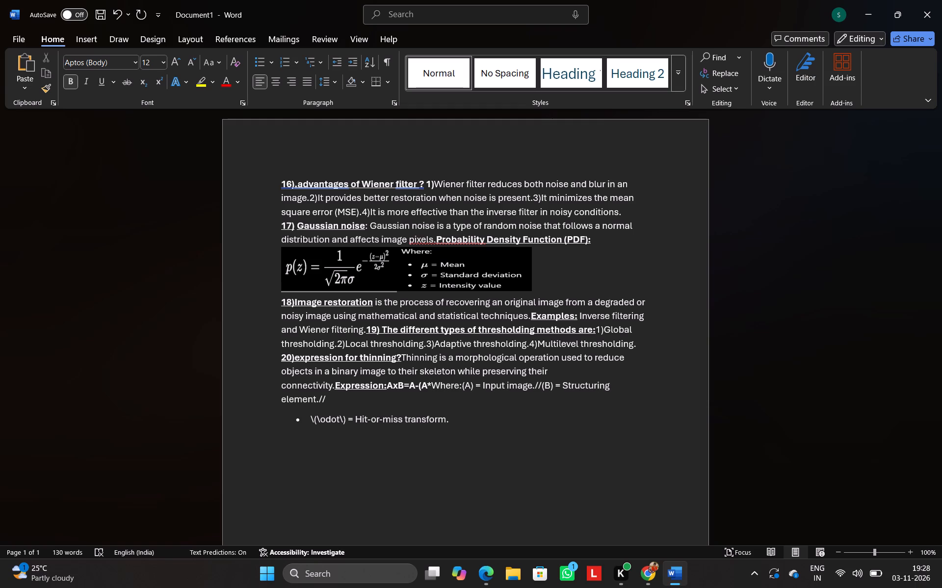
key(b)
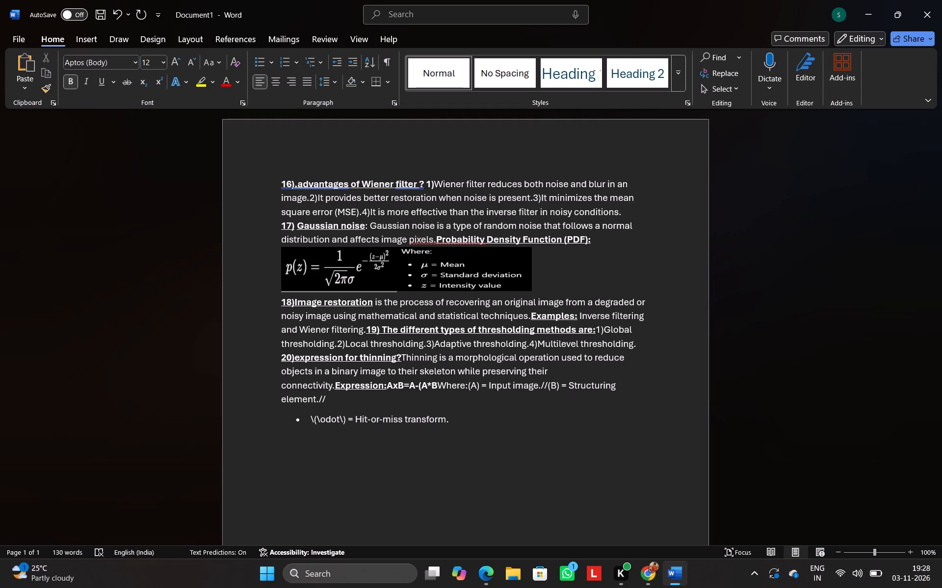
key(shift+parenright)
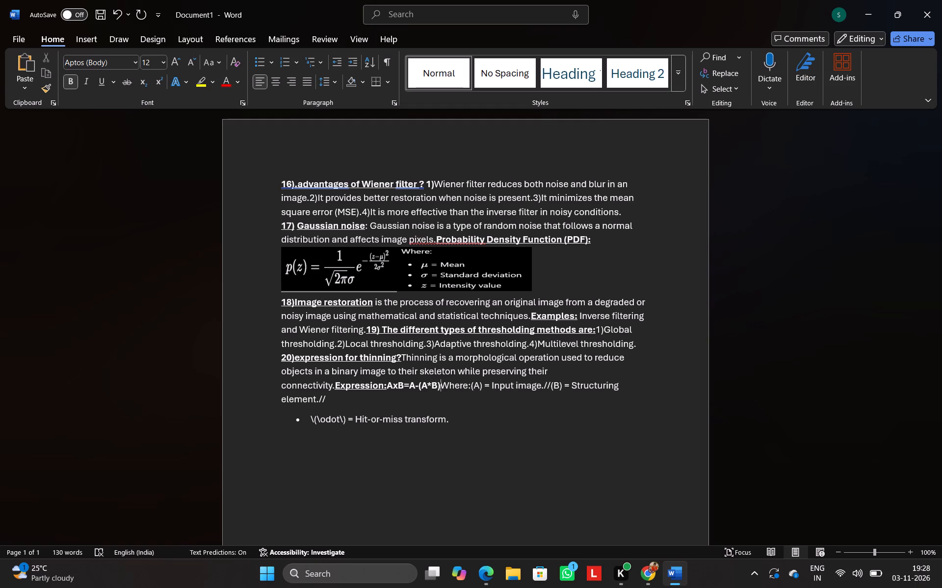
key(space)
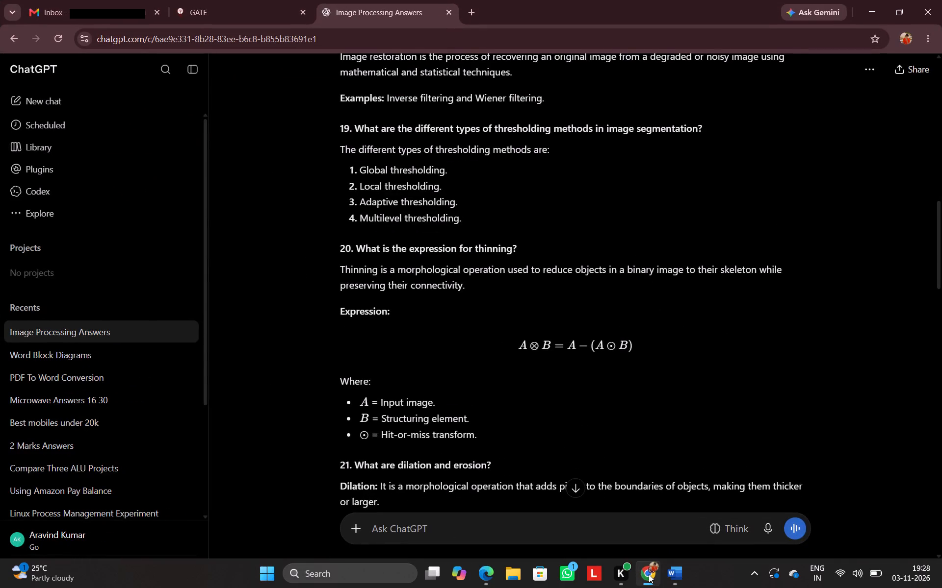
click(649, 574)
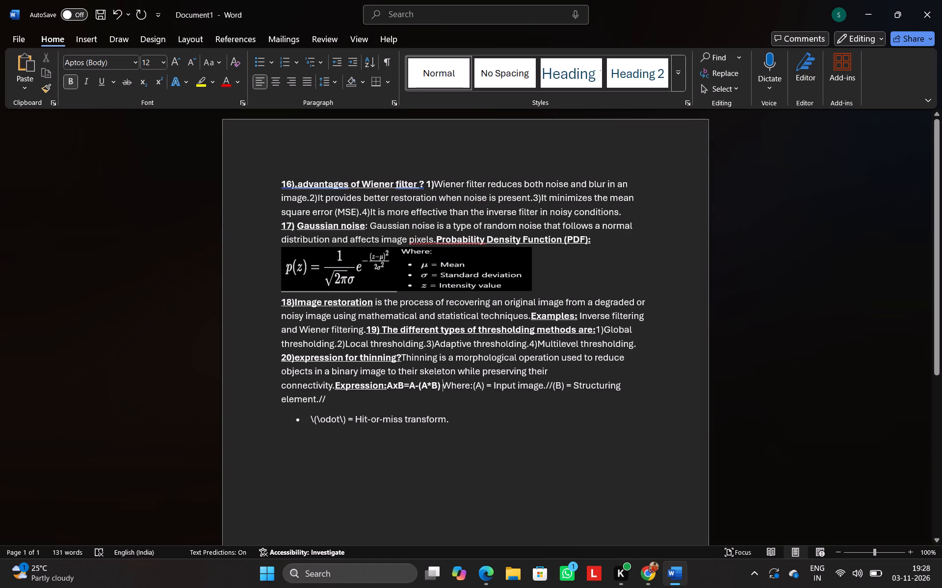
Make "Where:" in answer 20 bold and underlined.
drag(444, 384, 474, 383)
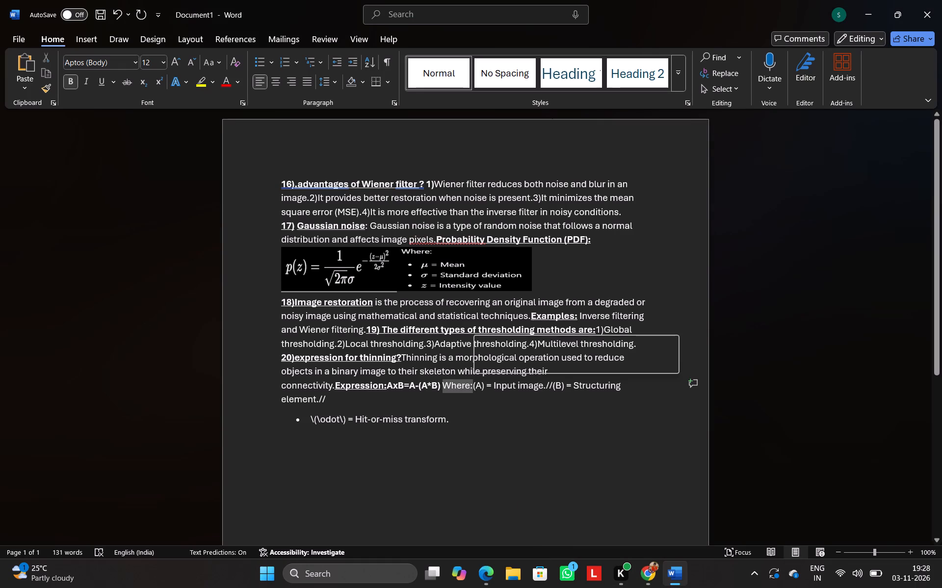
click(487, 365)
click(509, 364)
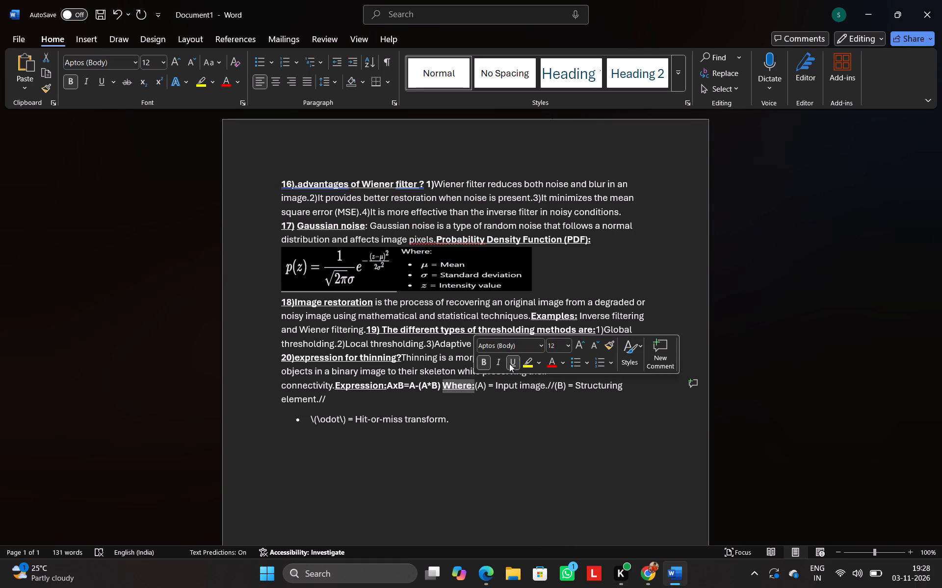
click(489, 426)
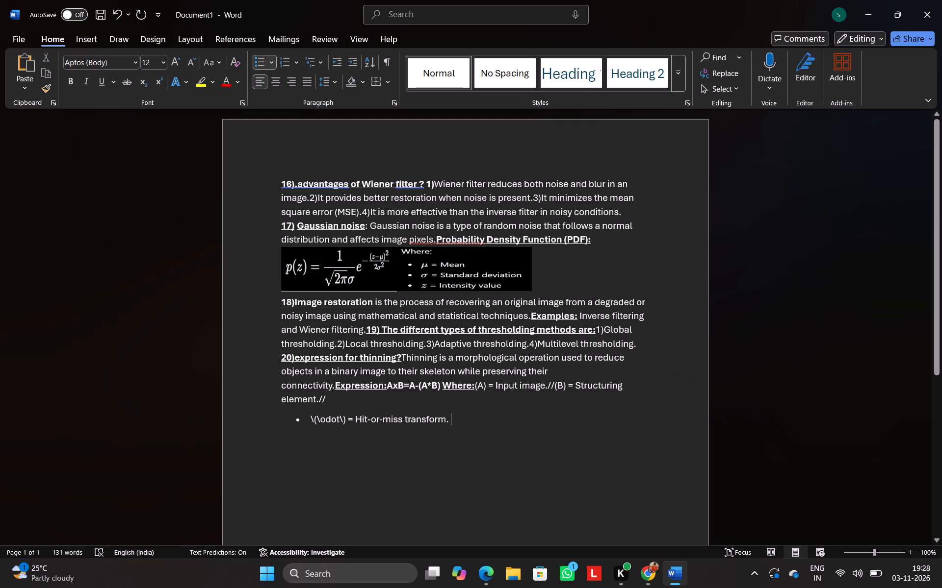
Remove the parentheses around the "A" in "(A) = Input image" and put a space after "Where:".
click(486, 387)
key(BackSpace)
key(Left)
key(Left)
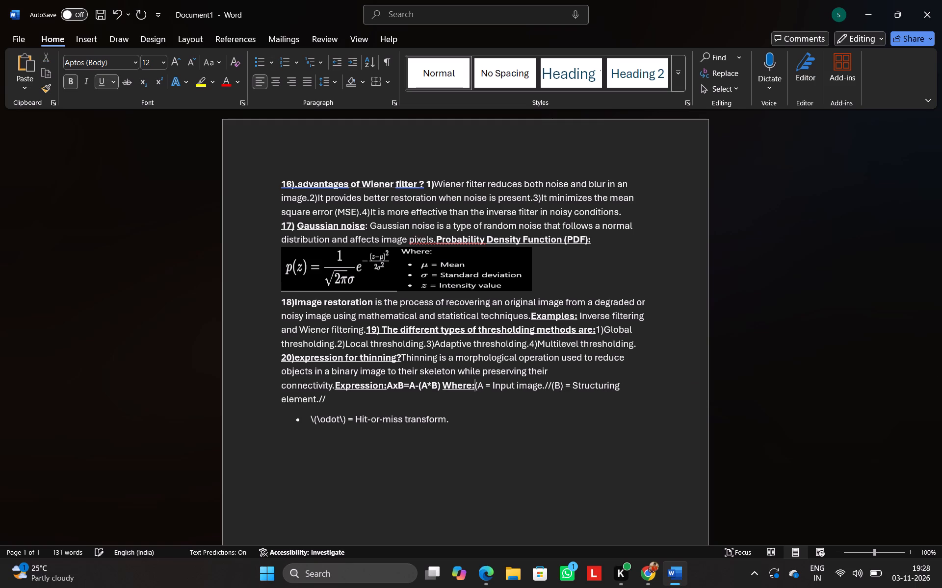
key(Right)
key(BackSpace)
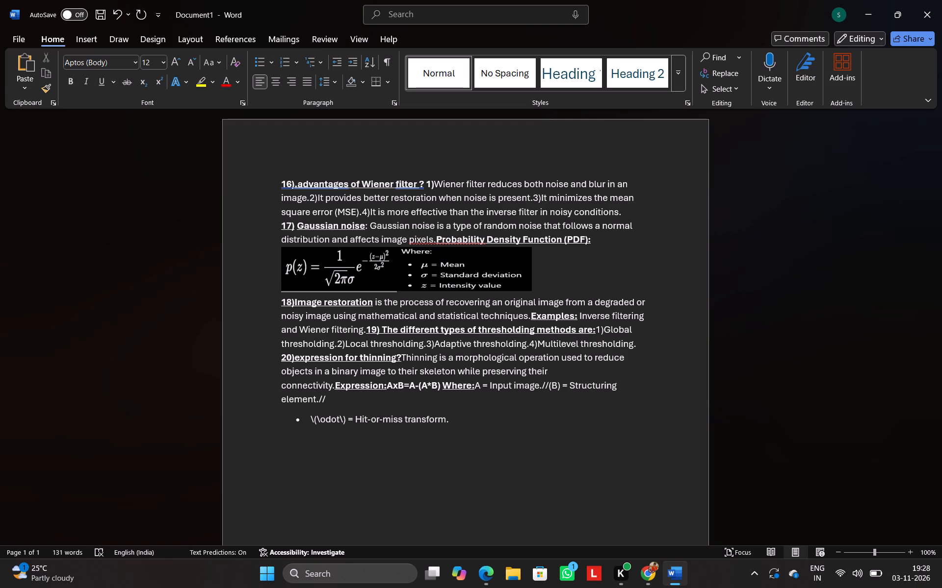
key(space)
Remove the parentheses around the "B" in "(B) = Structuring element" and put a space between "//" and "B".
key(Right)
key(Right)
key(Right)
key(Right)
key(Right)
key(Right)
key(Right)
key(Right)
key(Right)
key(Right)
key(Right)
key(Right)
key(Right)
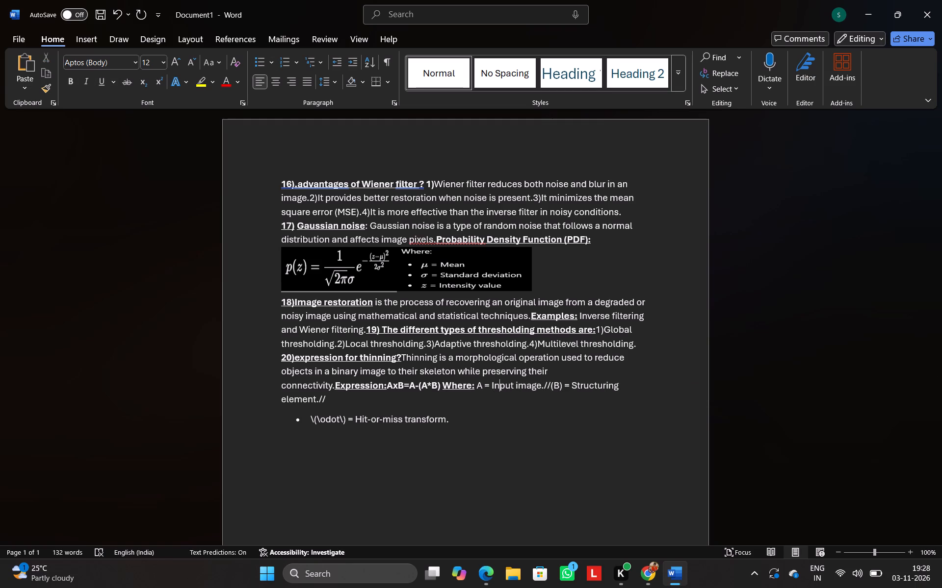
key(Right)
key(Right)
key(Right)
key(Right)
key(Right)
key(Right)
key(Right)
key(Right)
key(BackSpace)
key(Down)
key(Up)
key(Left)
key(BackSpace)
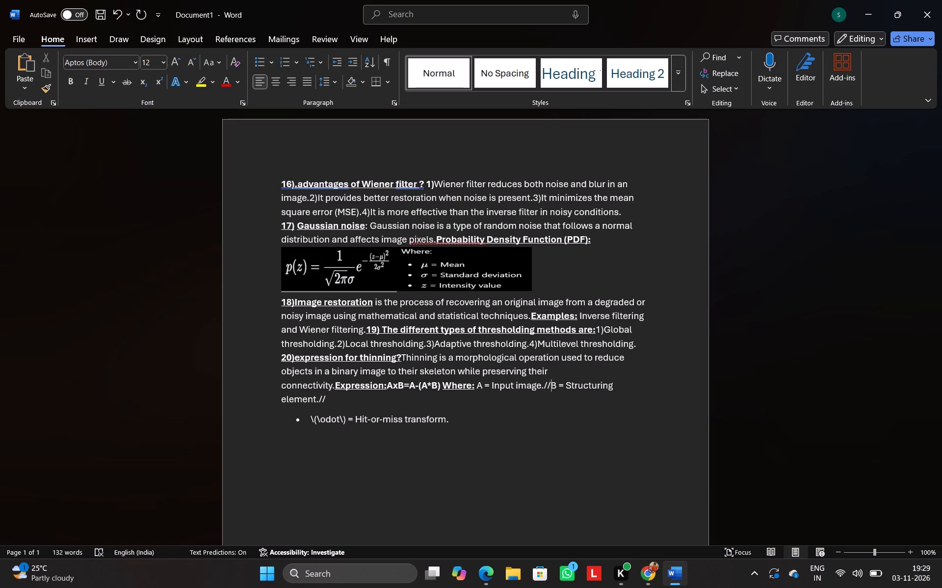
key(space)
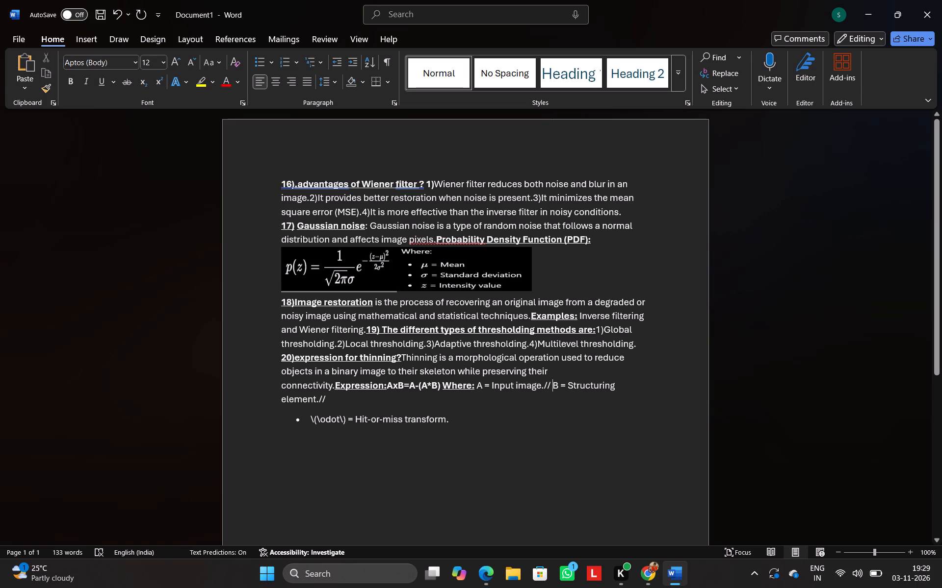
Reduce "\(\odot\)" in the bulleted hit-or-miss line to a plain "o".
click(341, 420)
key(BackSpace)
key(BackSpace)
key(Left)
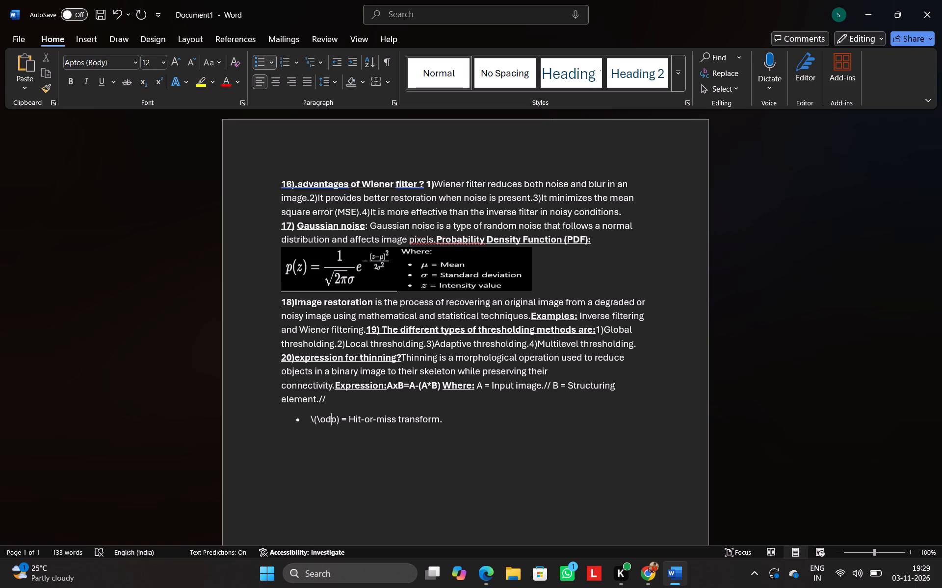
key(BackSpace)
key(BackSpace)
key(BackSpace)
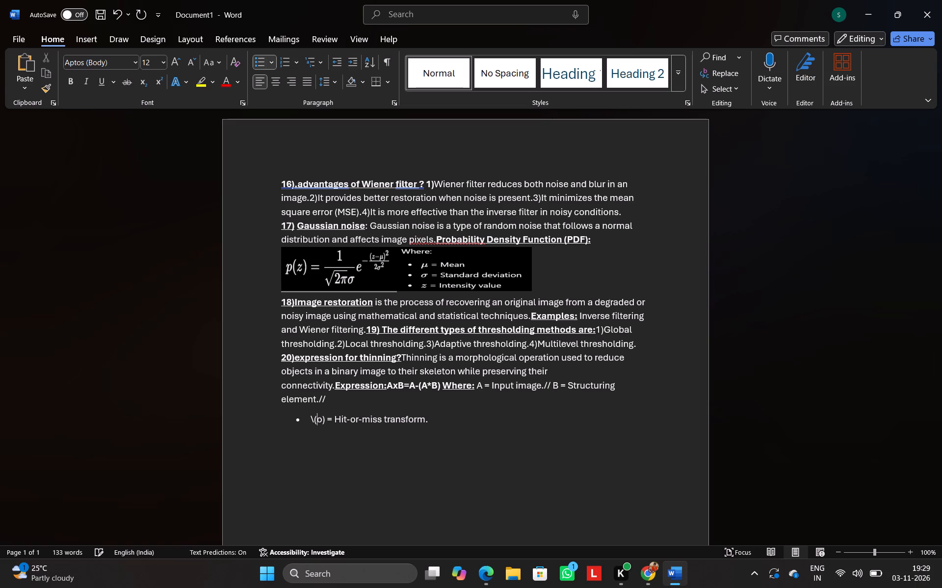
key(BackSpace)
key(BackSpace)
key(Right)
key(Right)
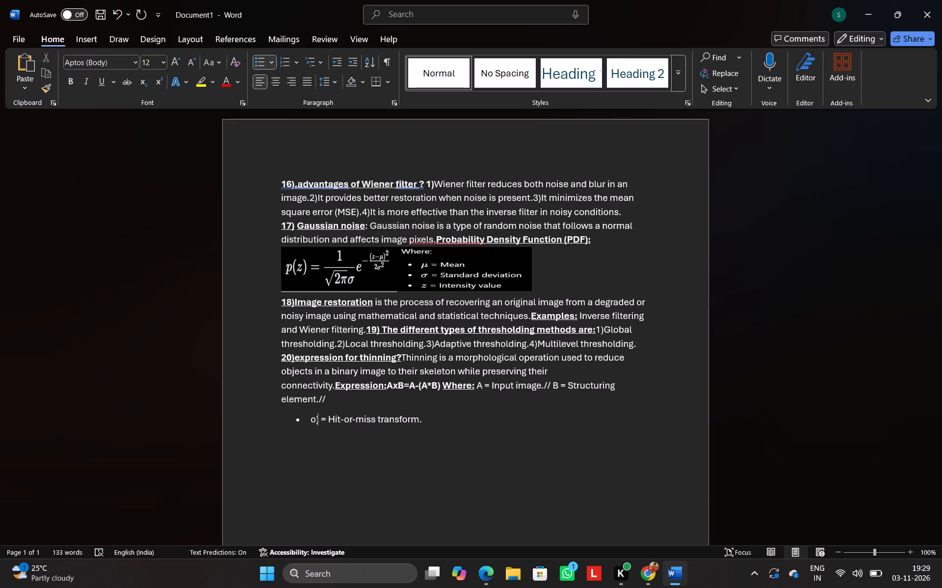
key(BackSpace)
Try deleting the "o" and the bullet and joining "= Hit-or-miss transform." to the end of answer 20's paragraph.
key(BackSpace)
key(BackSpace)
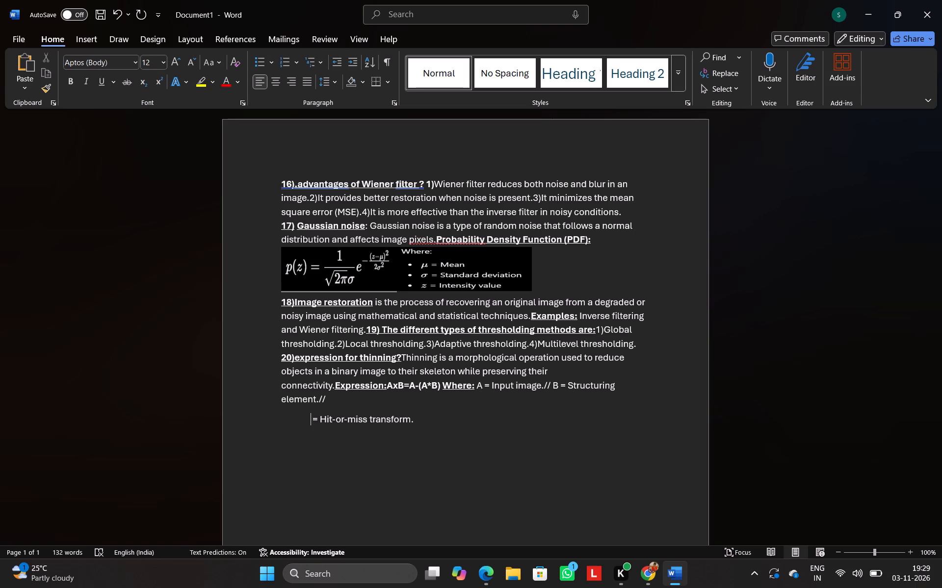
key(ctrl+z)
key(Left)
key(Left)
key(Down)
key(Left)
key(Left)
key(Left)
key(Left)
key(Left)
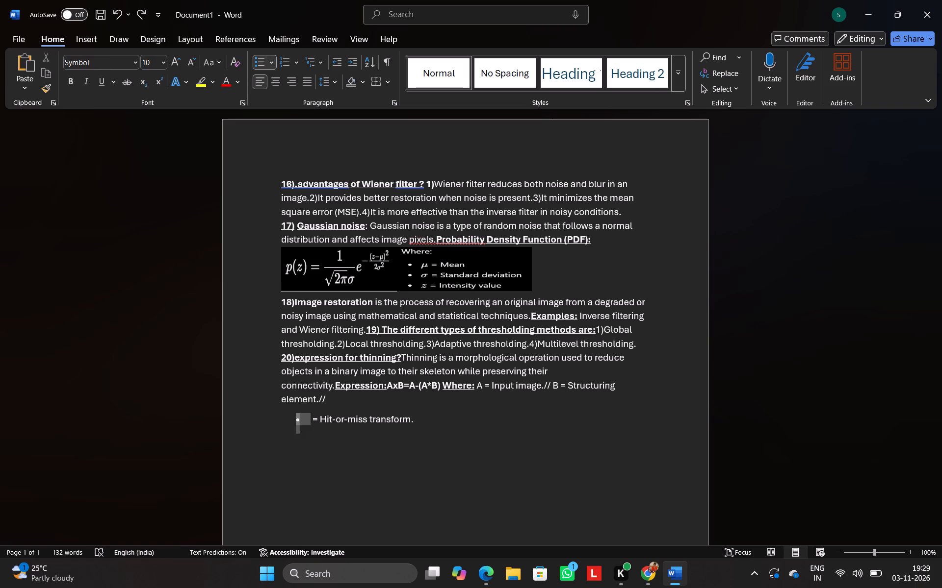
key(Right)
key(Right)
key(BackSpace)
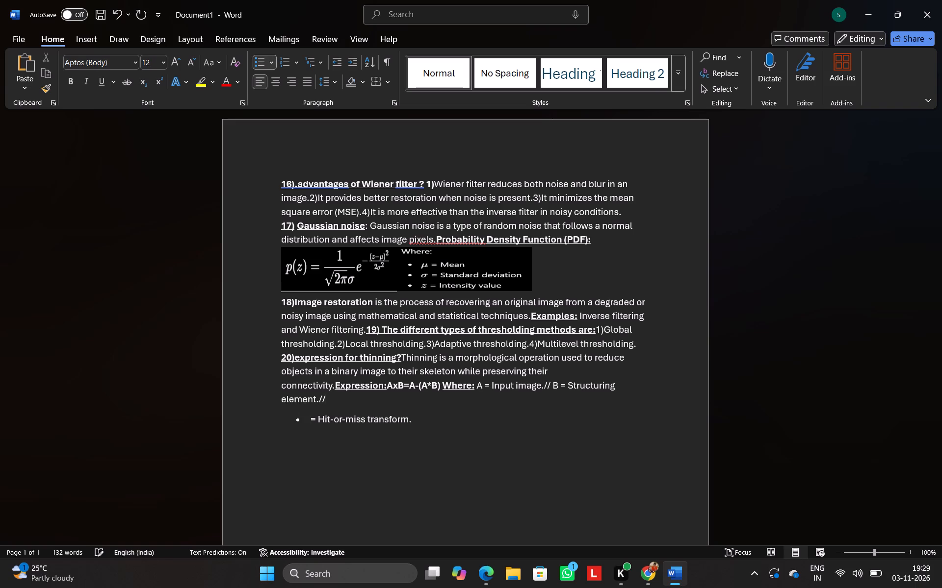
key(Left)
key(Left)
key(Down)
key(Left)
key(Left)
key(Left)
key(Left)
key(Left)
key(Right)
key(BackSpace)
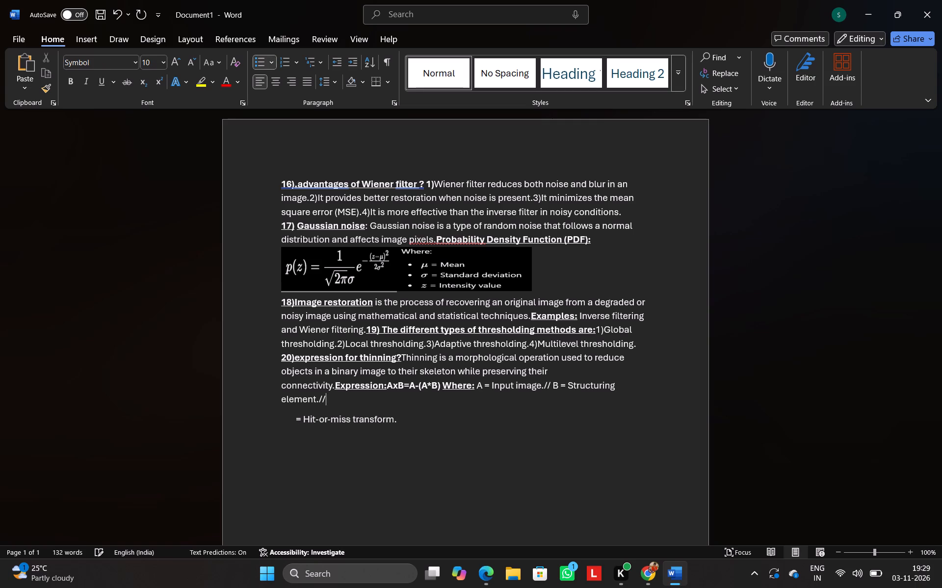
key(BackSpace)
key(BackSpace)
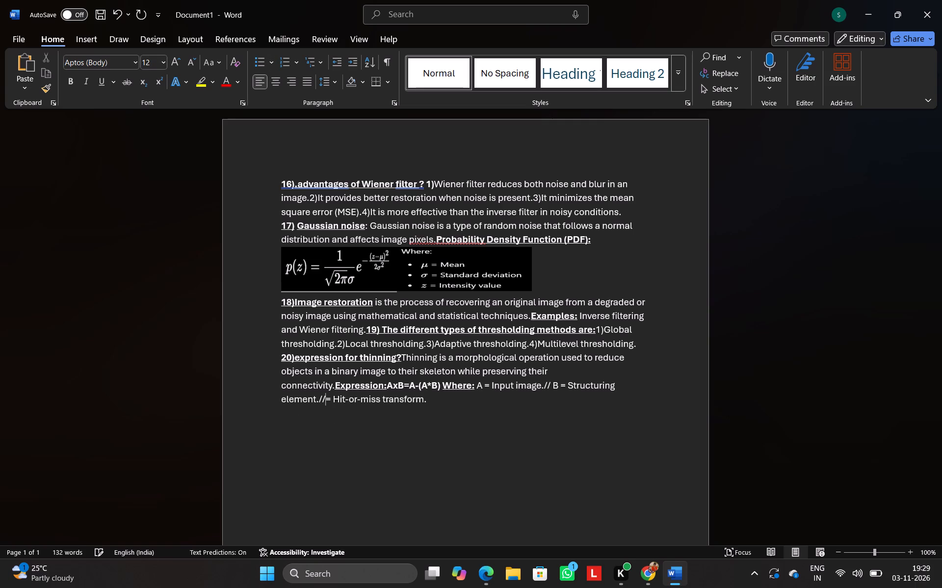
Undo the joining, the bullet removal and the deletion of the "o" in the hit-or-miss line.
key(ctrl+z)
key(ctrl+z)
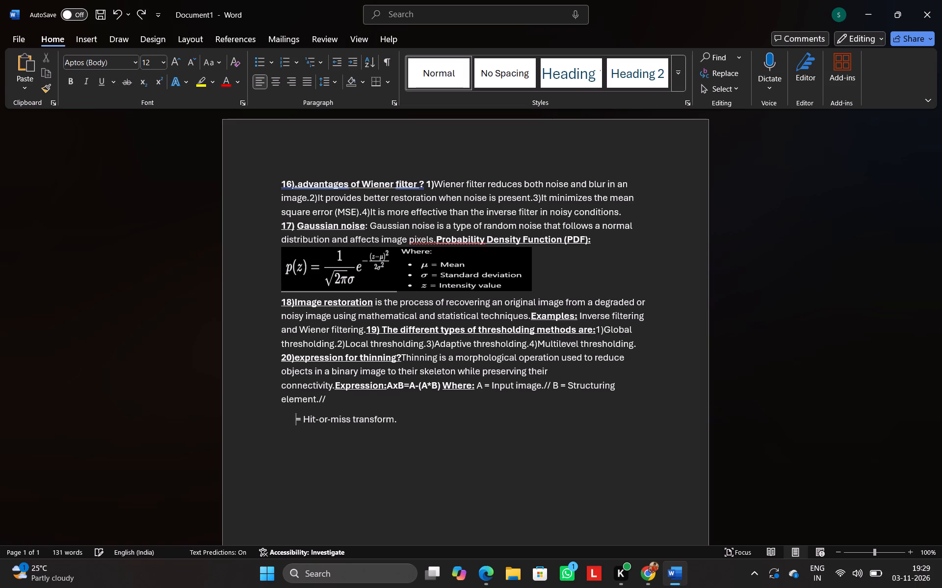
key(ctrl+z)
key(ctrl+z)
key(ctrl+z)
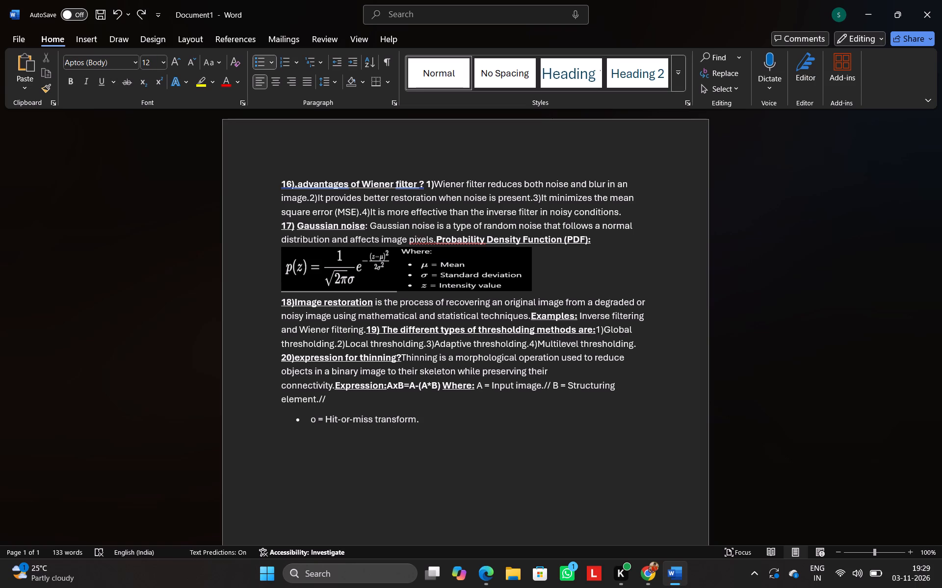
Remove the bullet from "o = Hit-or-miss transform." and join the line to answer 20's paragraph directly after "element.//".
key(Left)
key(Left)
key(Left)
key(Right)
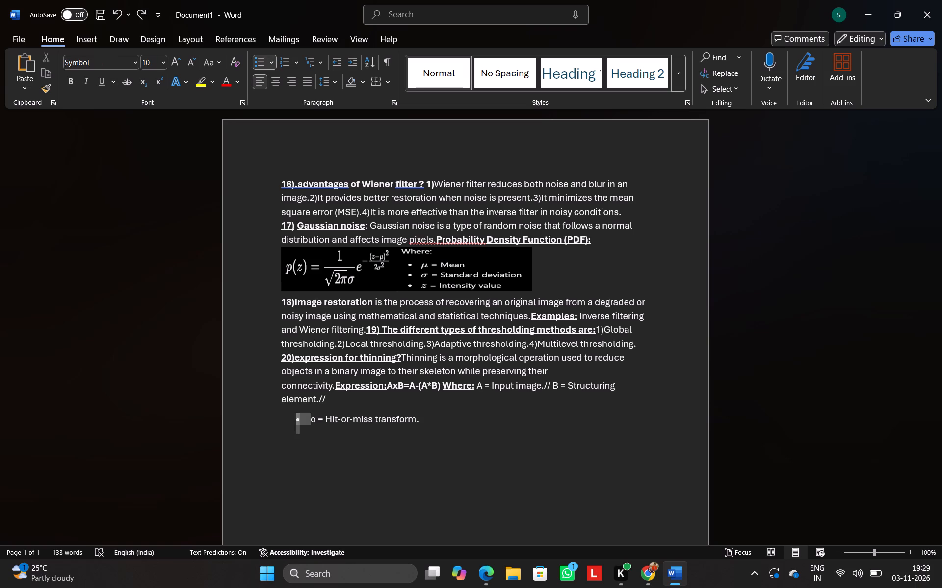
key(BackSpace)
key(BackSpace)
key(BackSpace)
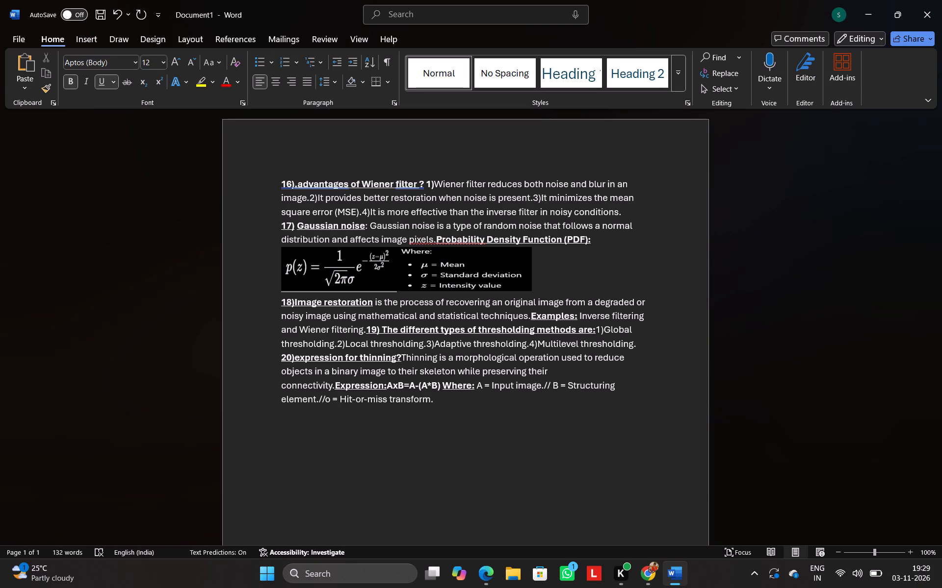
Insert a plain space without bold or underline between "element.//" and "o = Hit-or-miss transform." and return to the paragraph's end.
key(space)
key(BackSpace)
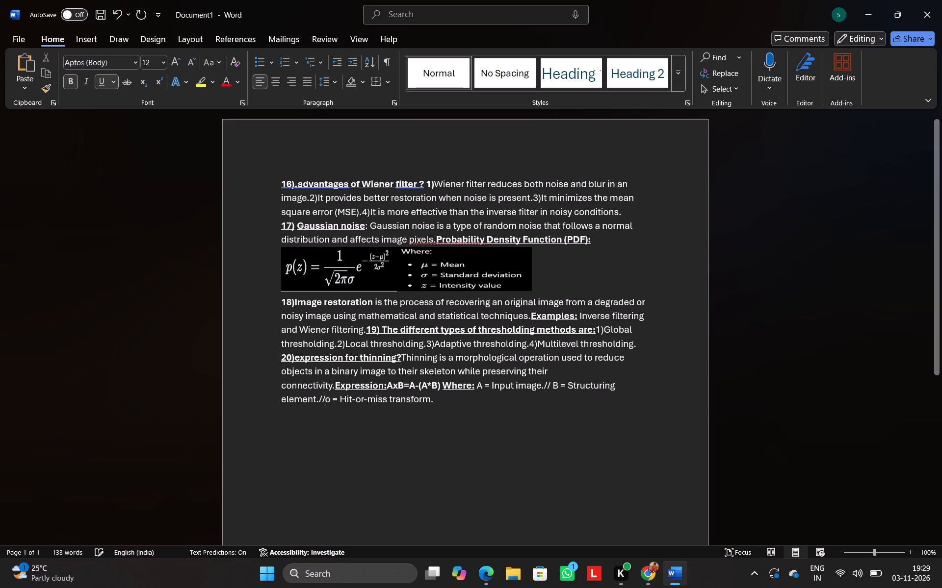
key(space)
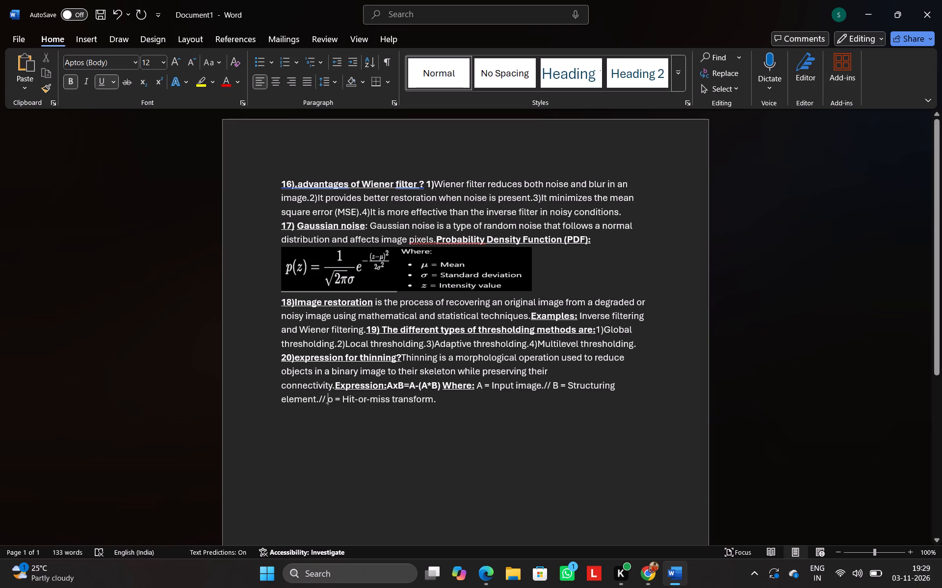
key(BackSpace)
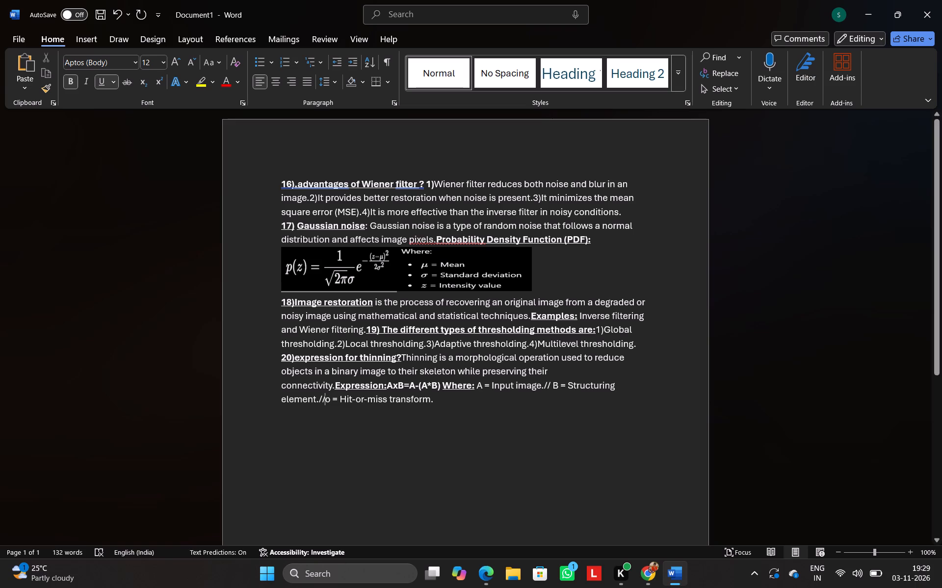
right_click(411, 489)
click(450, 525)
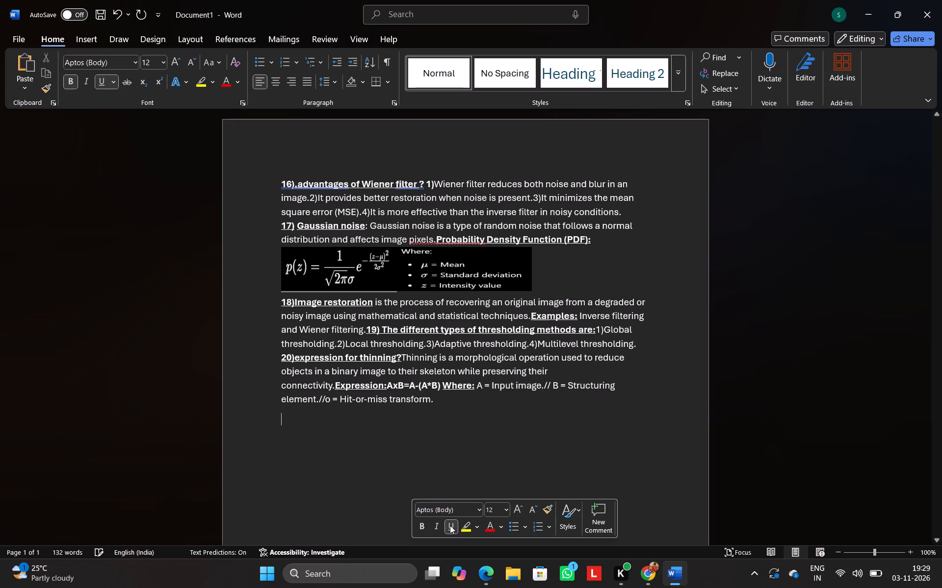
click(381, 474)
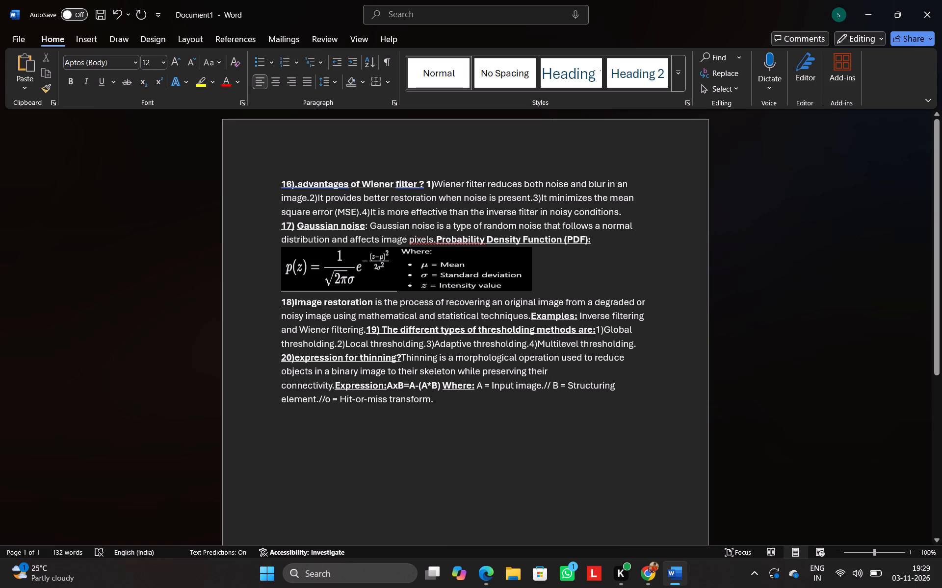
click(326, 401)
key(space)
click(460, 410)
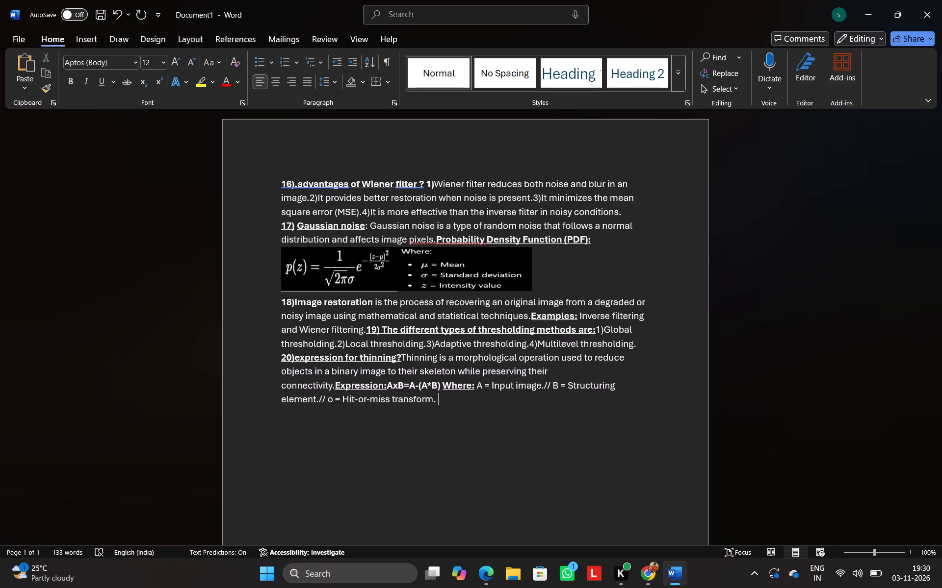
Check the thinning formula in ChatGPT, and in Word replace the asterisk in answer 20's expression with the "o" copied from the hit-or-miss definition.
click(644, 569)
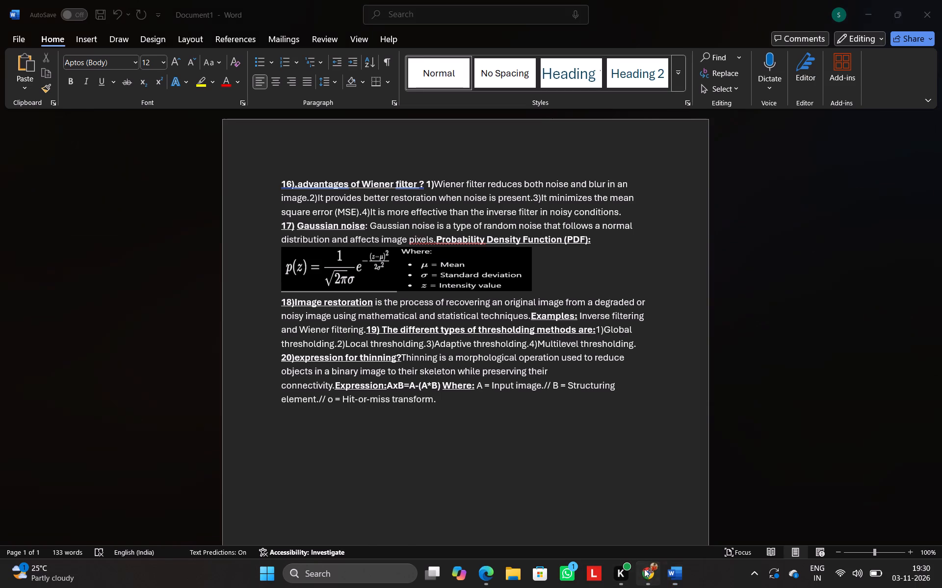
scroll(534, 390, down, 1)
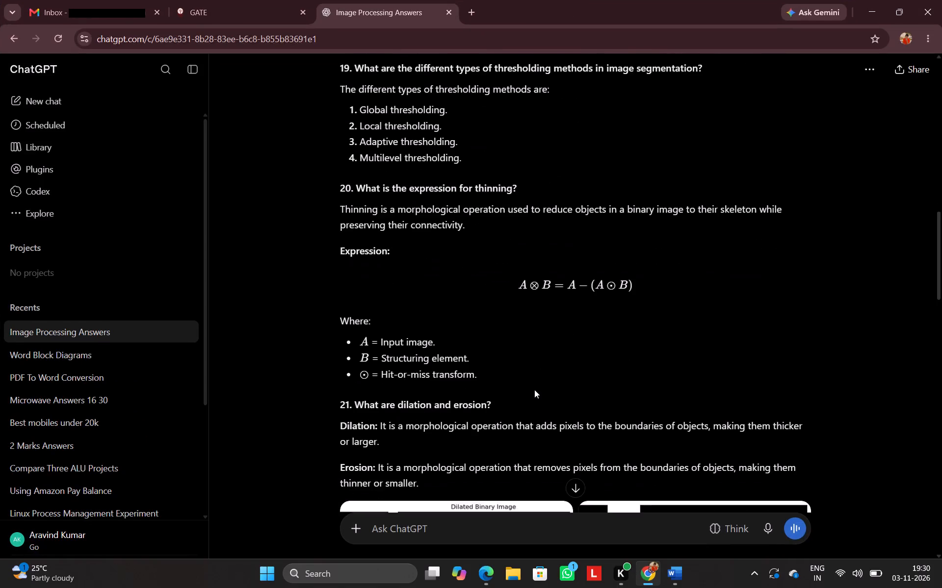
click(675, 575)
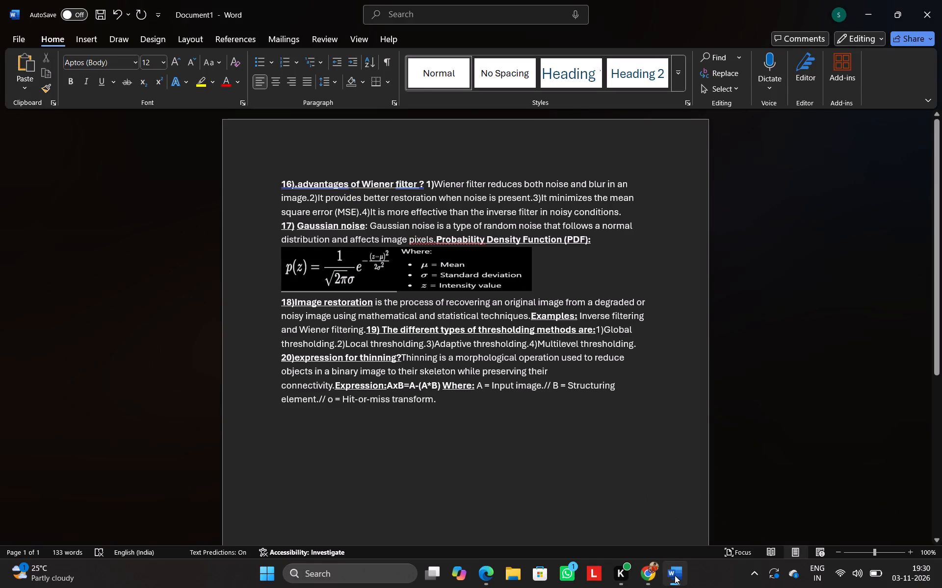
click(675, 575)
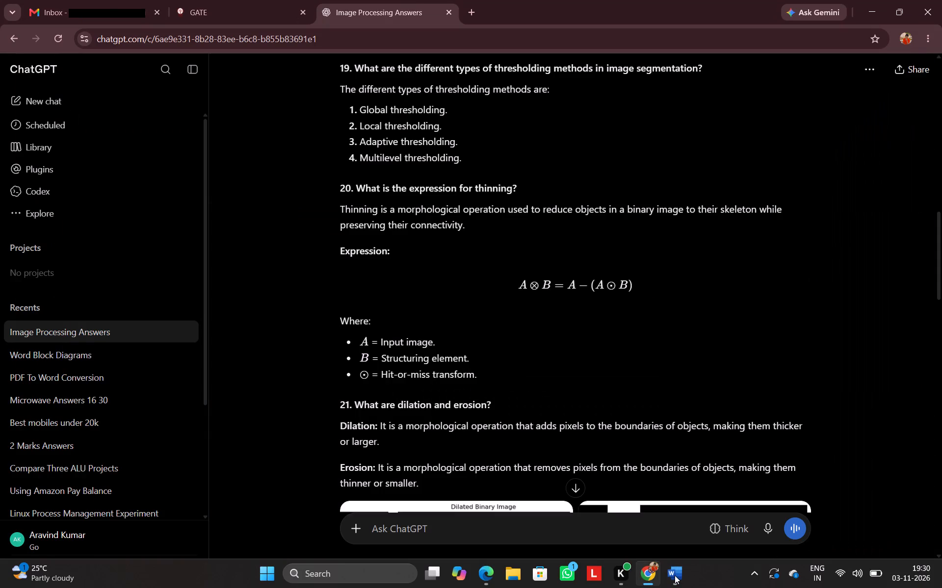
click(675, 575)
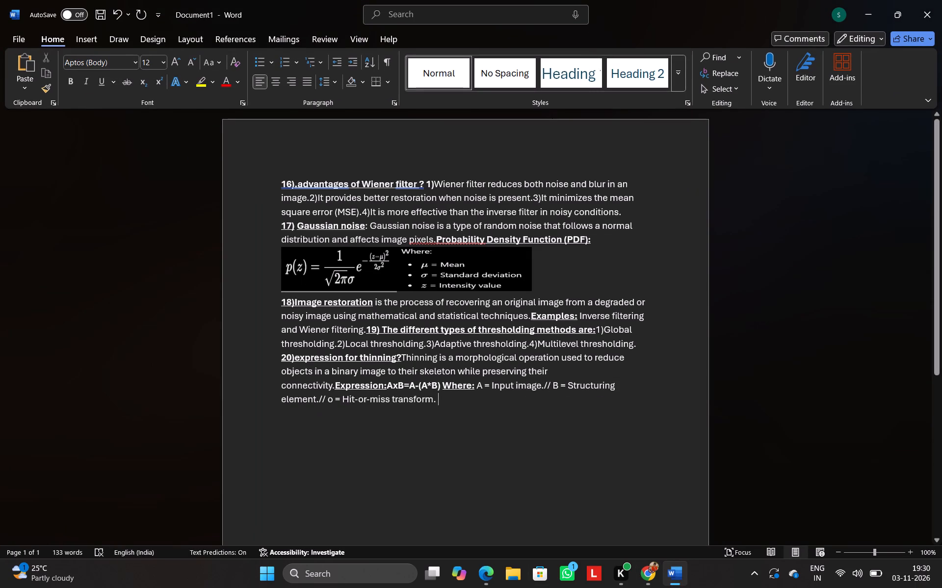
click(331, 400)
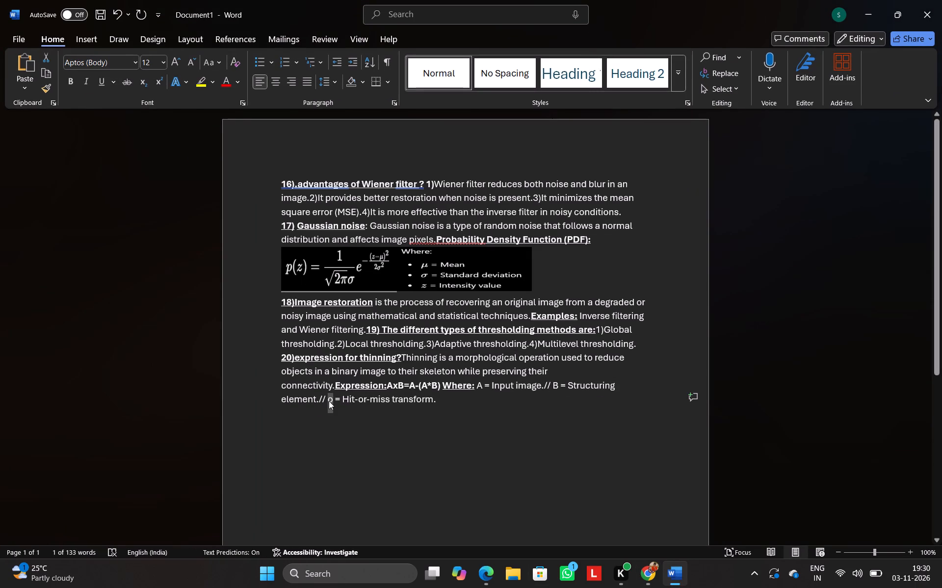
key(ctrl+c)
click(430, 385)
key(BackSpace)
key(ctrl+v)
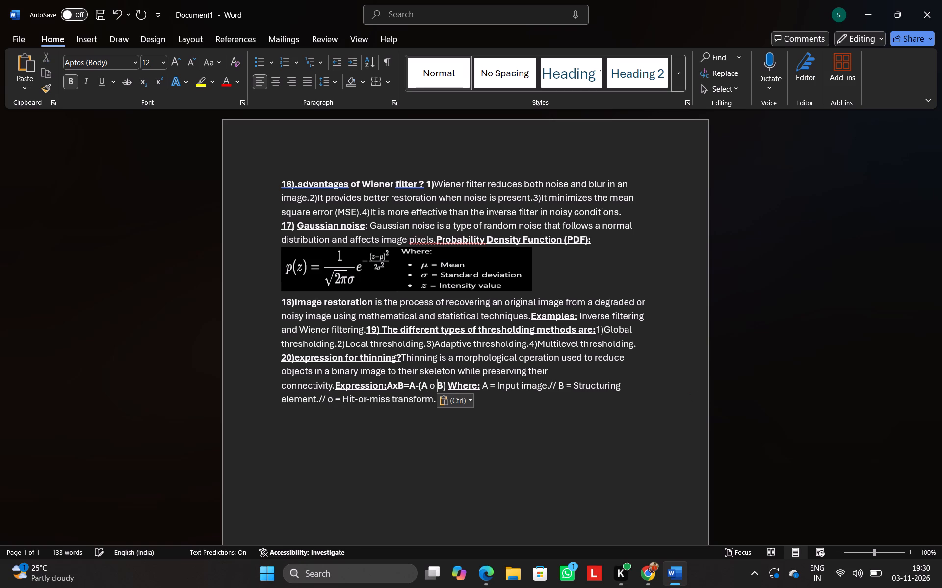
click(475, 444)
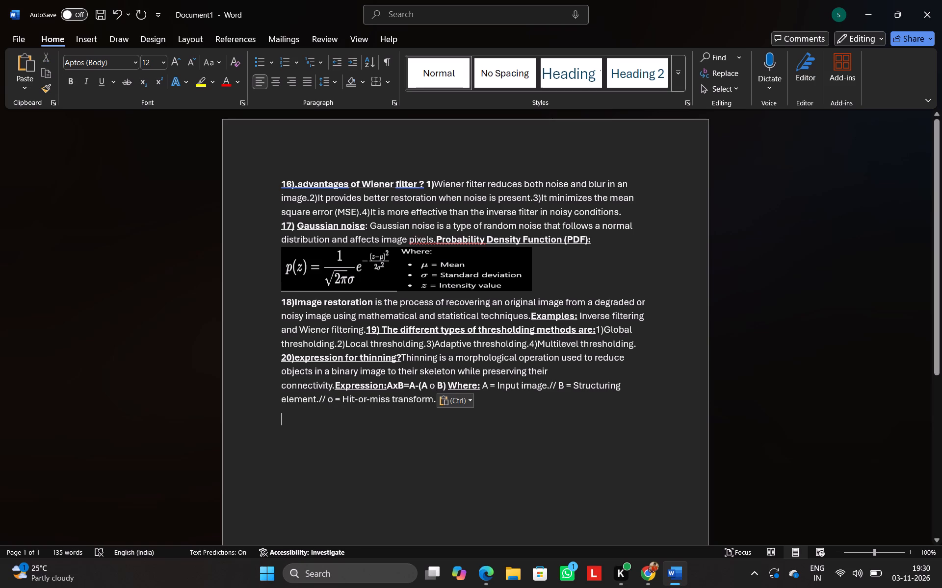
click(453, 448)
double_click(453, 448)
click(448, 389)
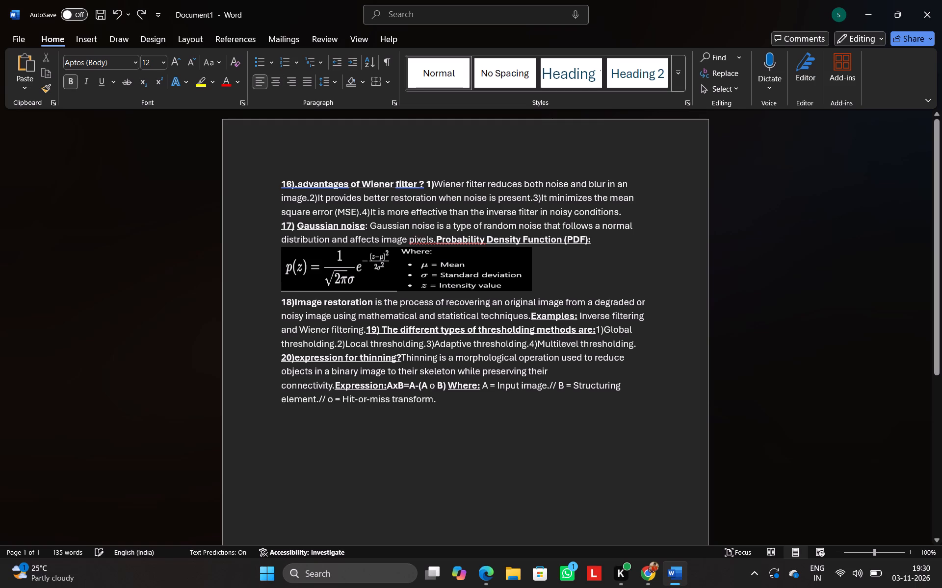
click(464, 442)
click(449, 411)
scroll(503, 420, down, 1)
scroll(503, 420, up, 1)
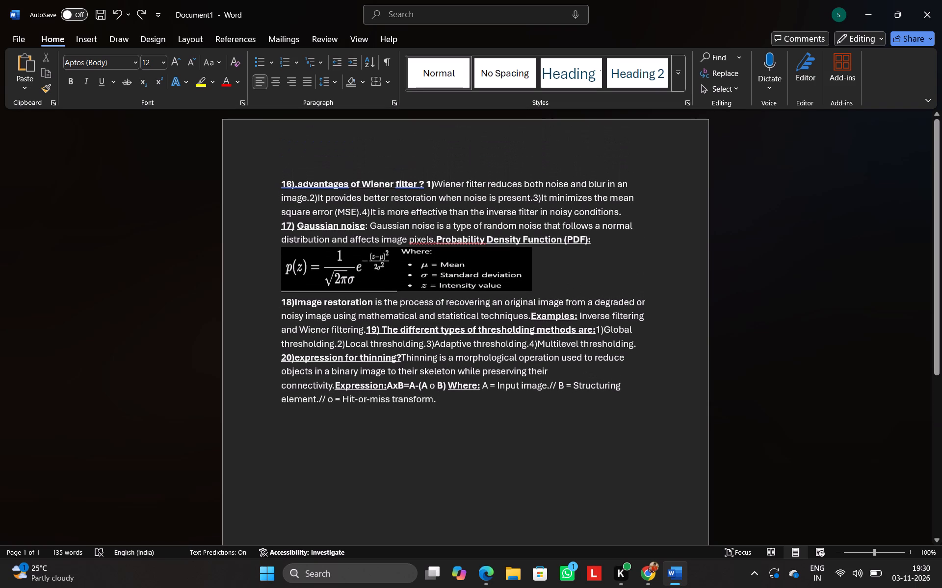
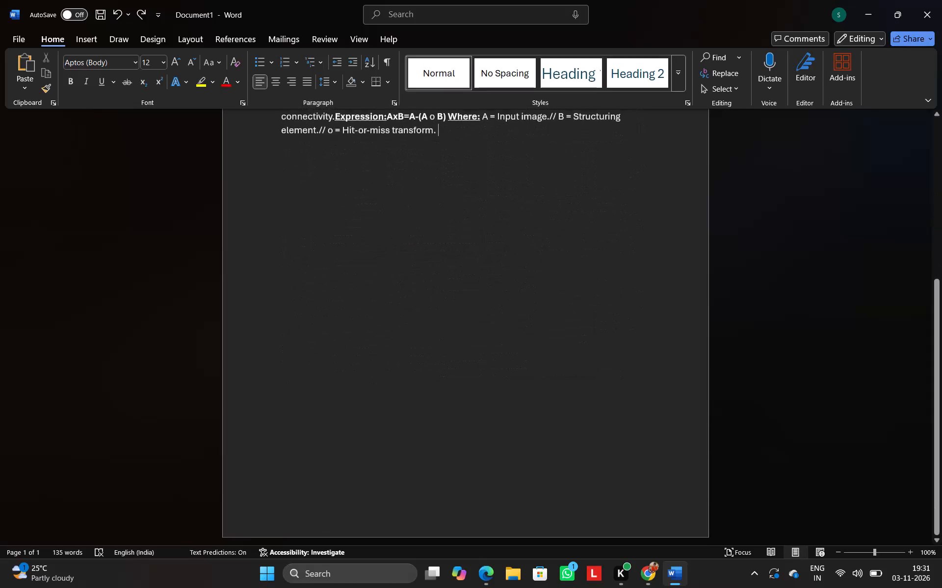
Review the layout of answers 16 to 20 on the page from the first heading to the hit-or-miss line.
scroll(503, 420, left, 1)
scroll(503, 420, up, 6)
scroll(503, 420, down, 7)
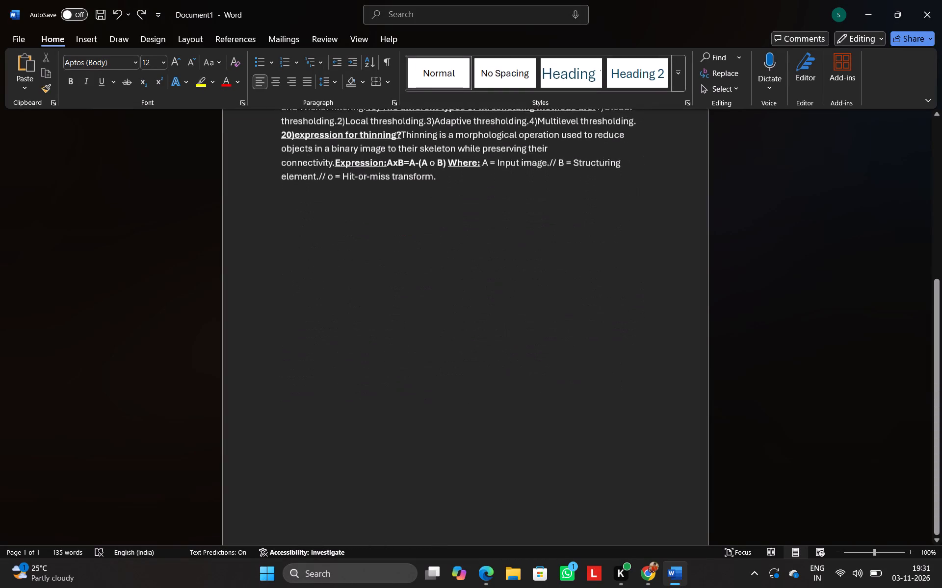
scroll(503, 420, down, 3)
scroll(503, 420, up, 4)
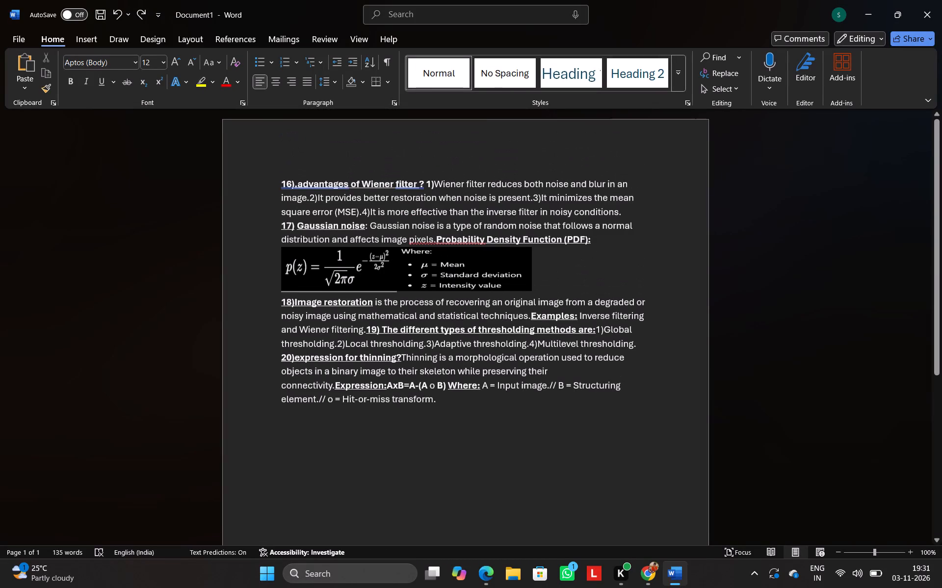
scroll(503, 420, up, 2)
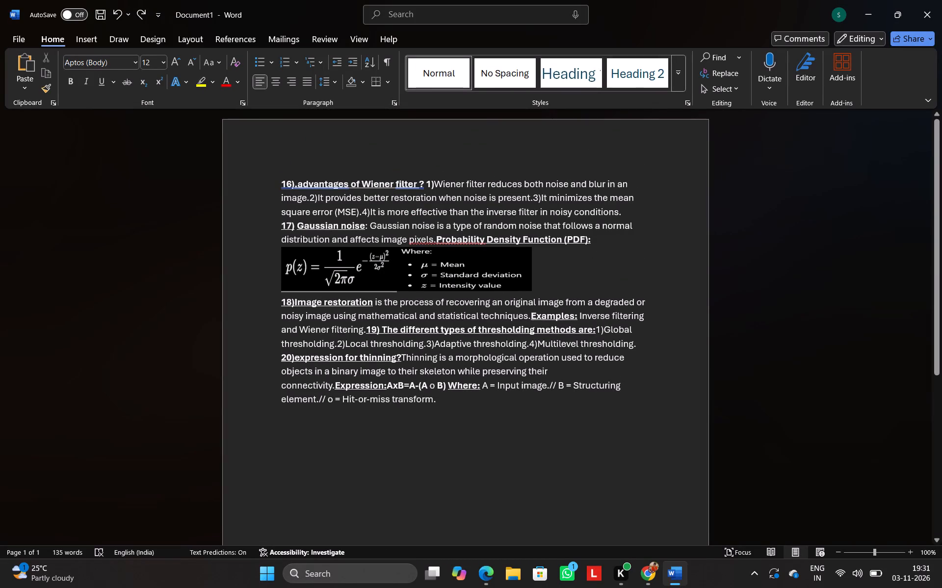
drag(280, 184, 422, 456)
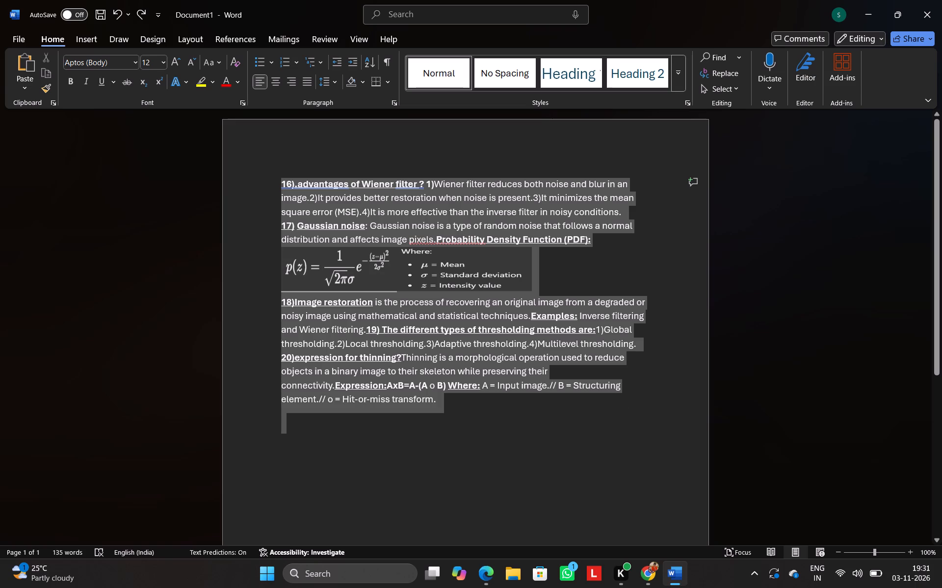
drag(422, 456, 421, 455)
scroll(421, 455, left, 6)
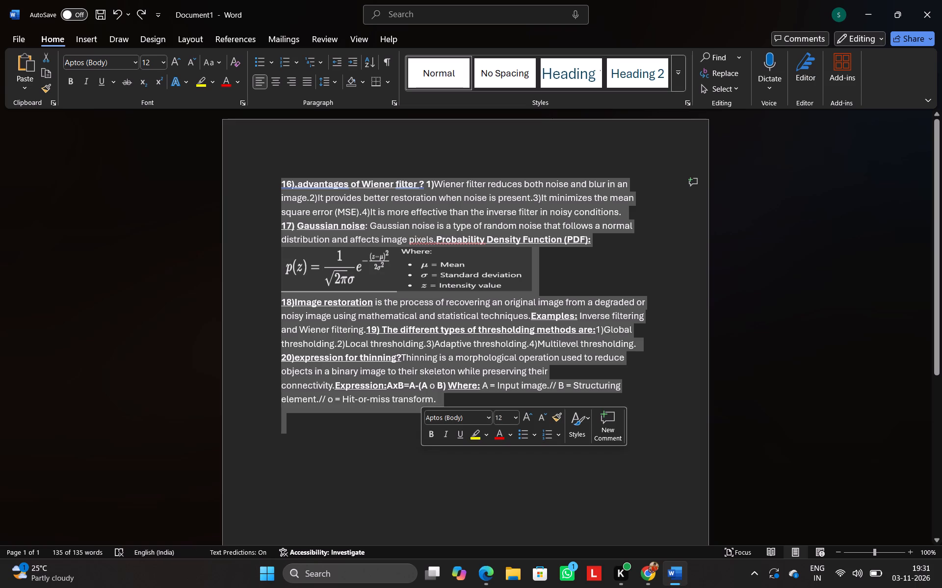
click(707, 371)
click(856, 318)
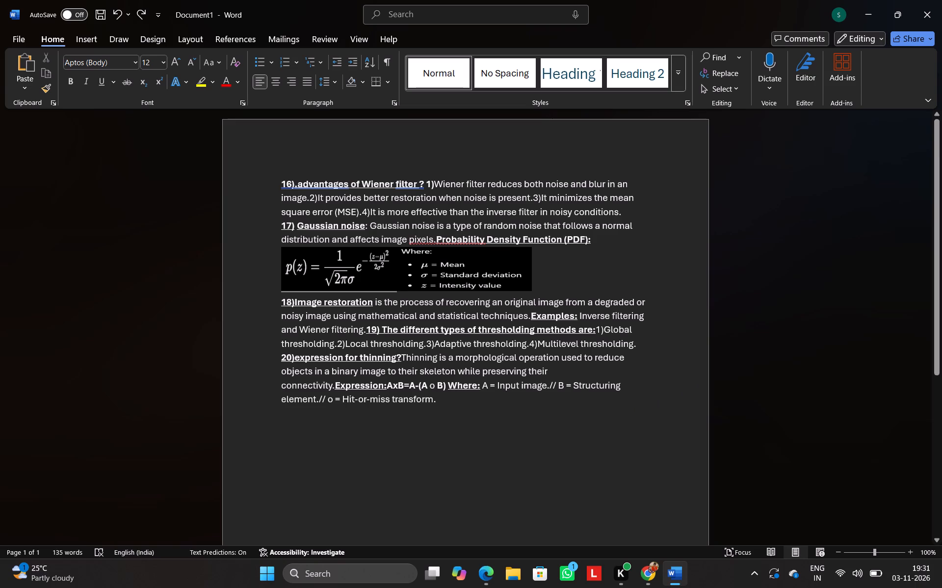
scroll(684, 273, down, 2)
scroll(684, 273, up, 1)
scroll(684, 273, down, 5)
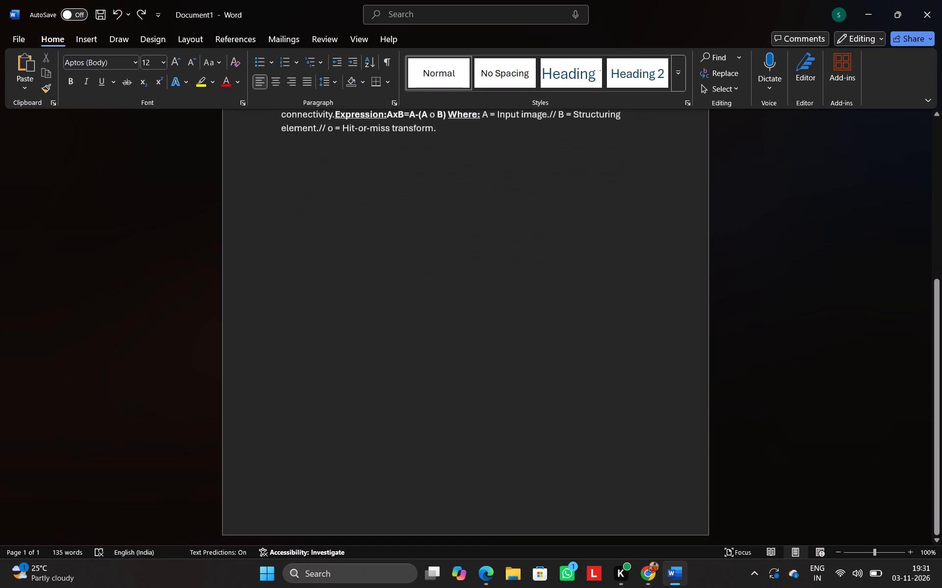
scroll(684, 273, down, 1)
scroll(684, 273, up, 4)
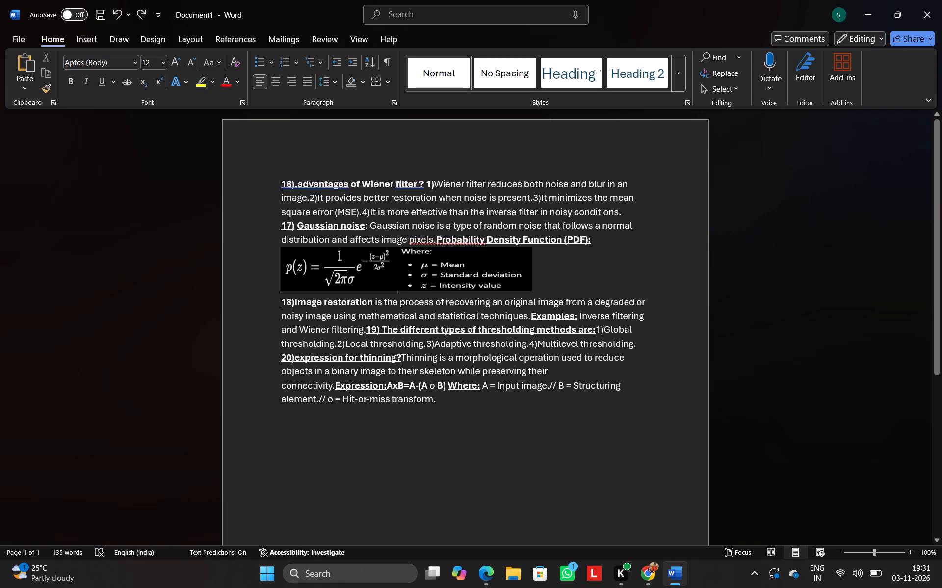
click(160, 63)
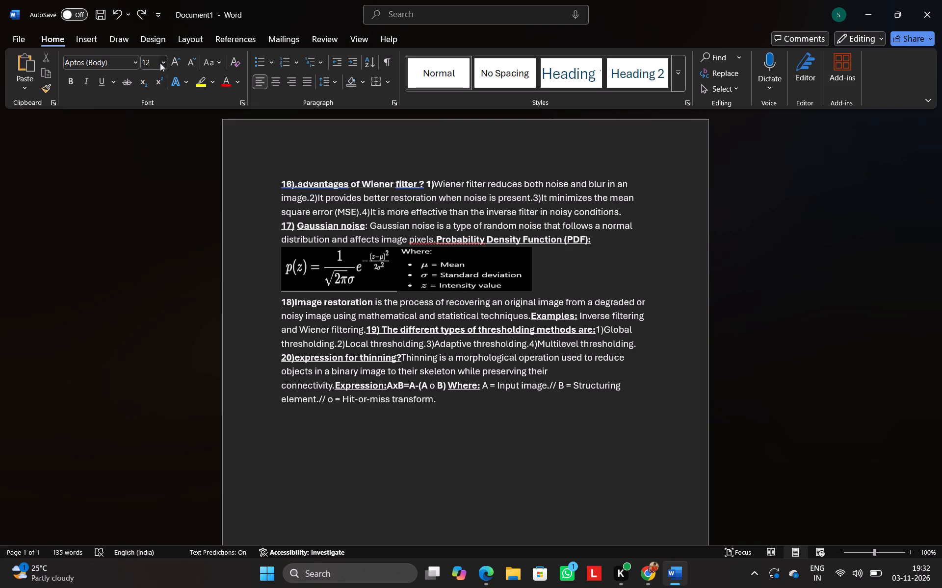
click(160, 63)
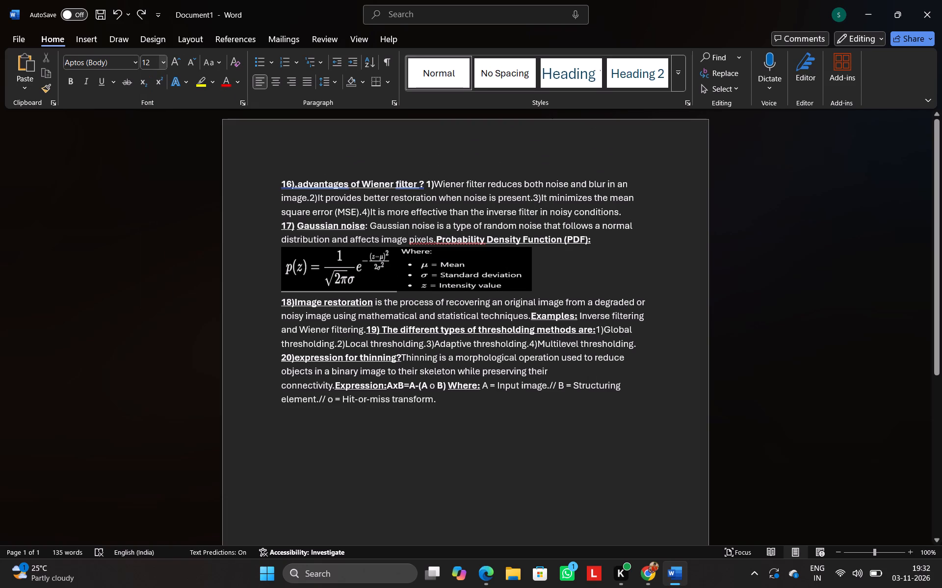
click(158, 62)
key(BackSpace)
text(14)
Set the font size of the whole text of answers 16 to 20 to 14.
drag(270, 157, 587, 470)
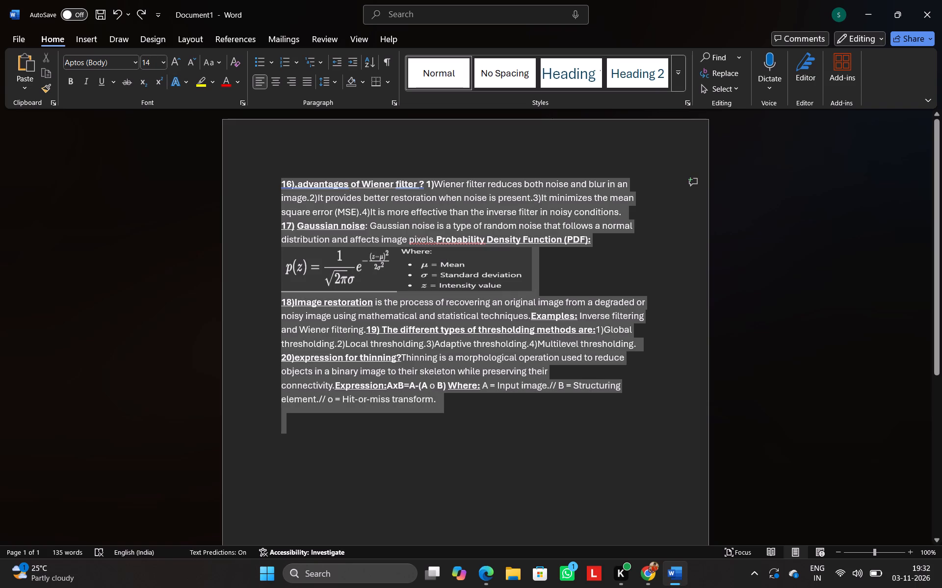
drag(587, 470, 514, 426)
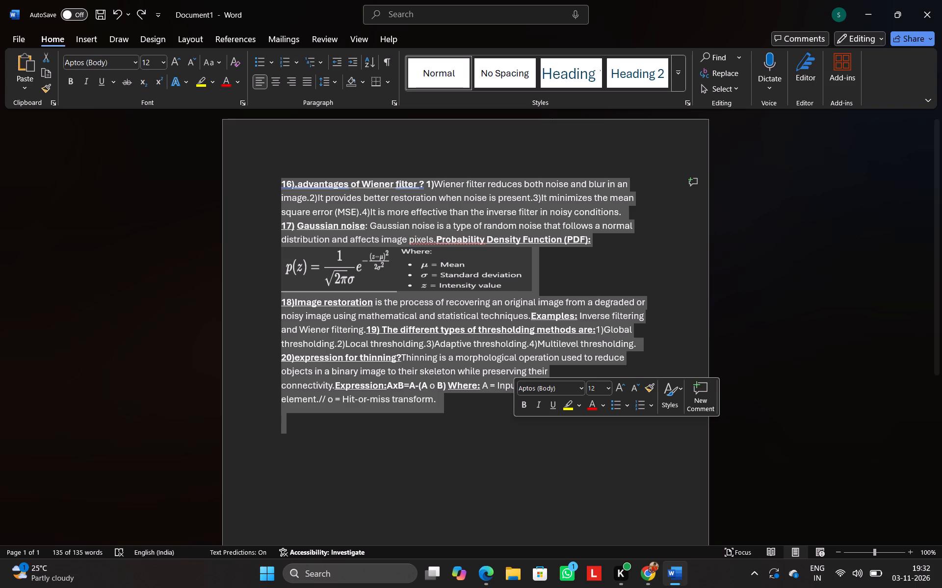
click(150, 59)
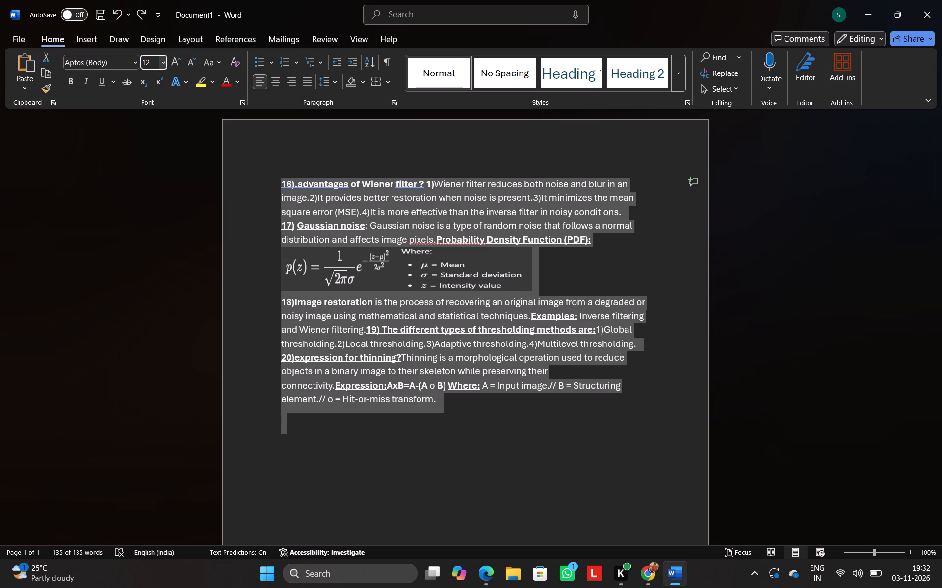
key(BackSpace)
text(14)
click(376, 411)
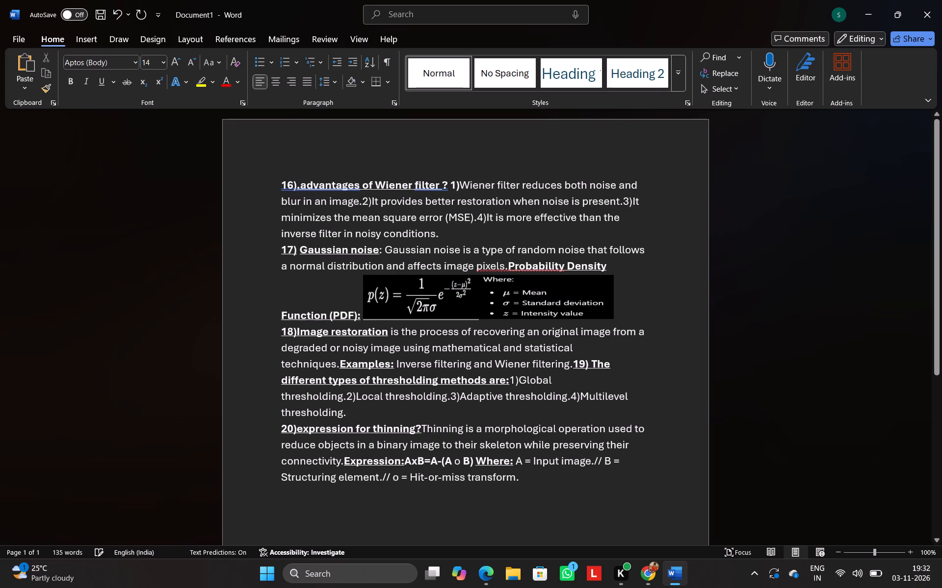
Join the "17) Gaussian noise" paragraph to the end of answer 16, directly after "noisy conditions.".
click(282, 250)
key(BackSpace)
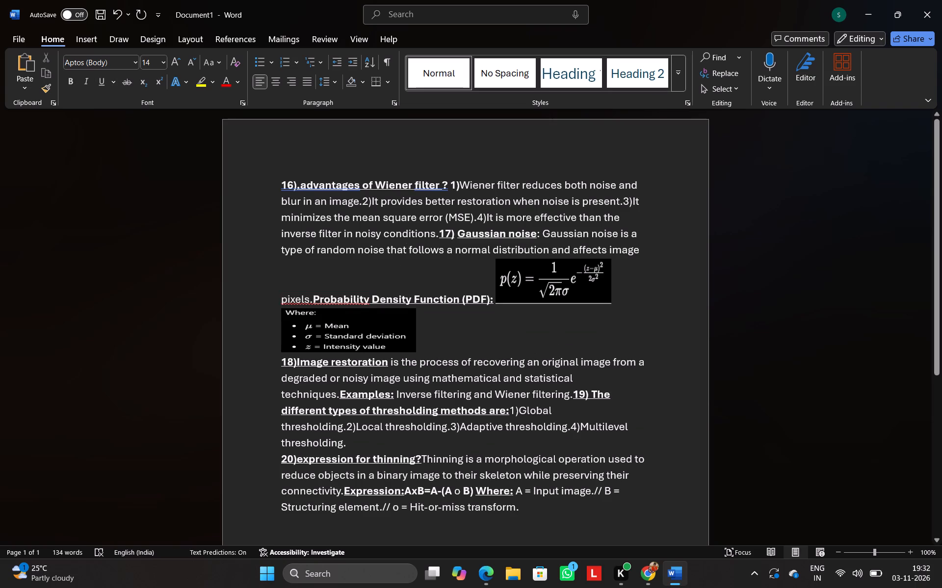
Move the p(z) formula picture in answer 17 behind the picture with the "Where:" definitions.
drag(519, 294, 514, 326)
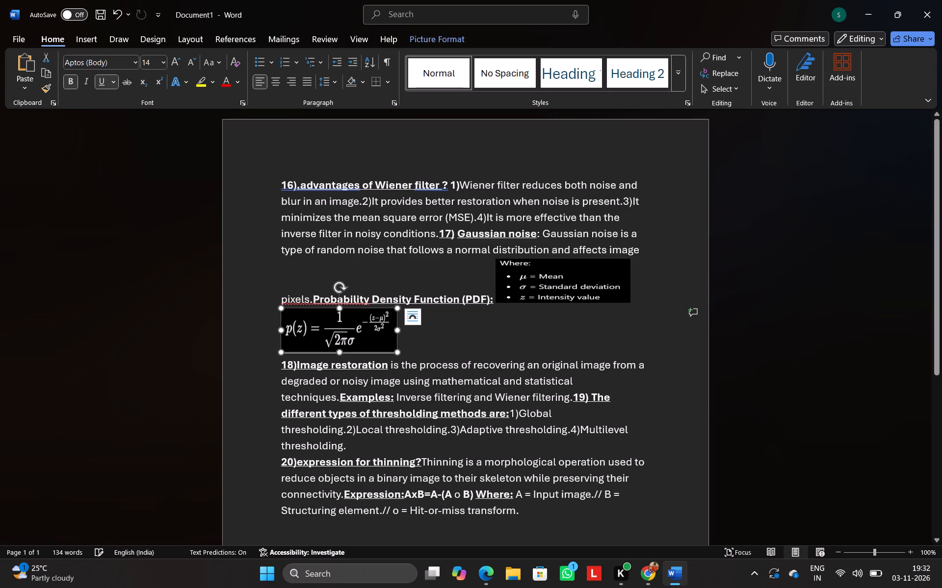
drag(360, 328, 488, 343)
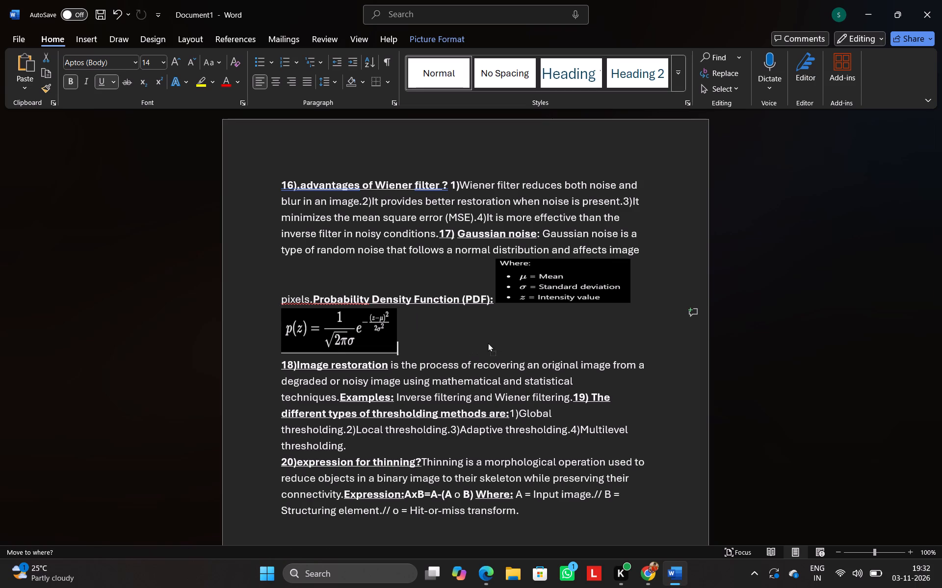
drag(488, 343, 488, 342)
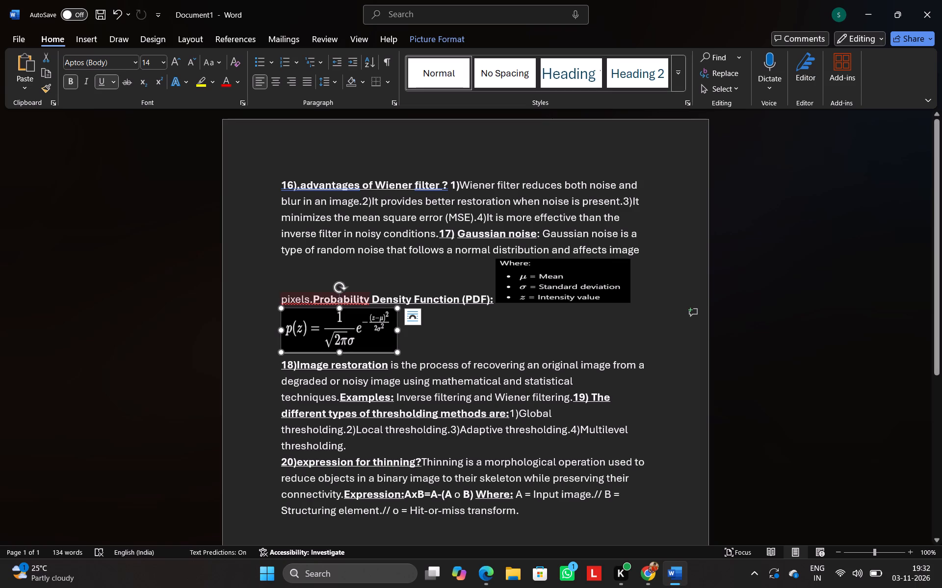
Delete the space between "image" and "pixels." in answer 17.
click(279, 299)
key(BackSpace)
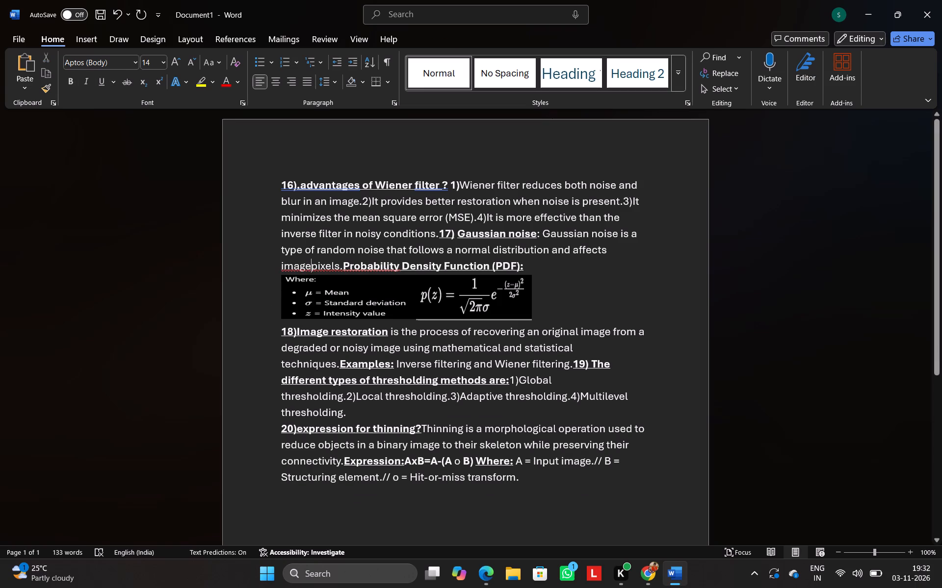
Join the "20)expression for thinning?" paragraph to the end of answer 19, directly after "Multilevel thresholding.".
click(282, 427)
key(BackSpace)
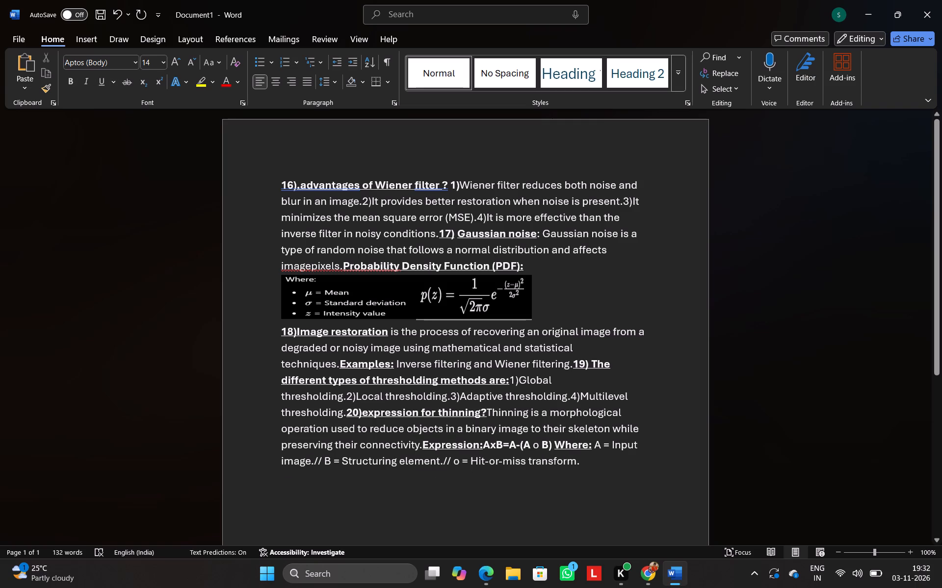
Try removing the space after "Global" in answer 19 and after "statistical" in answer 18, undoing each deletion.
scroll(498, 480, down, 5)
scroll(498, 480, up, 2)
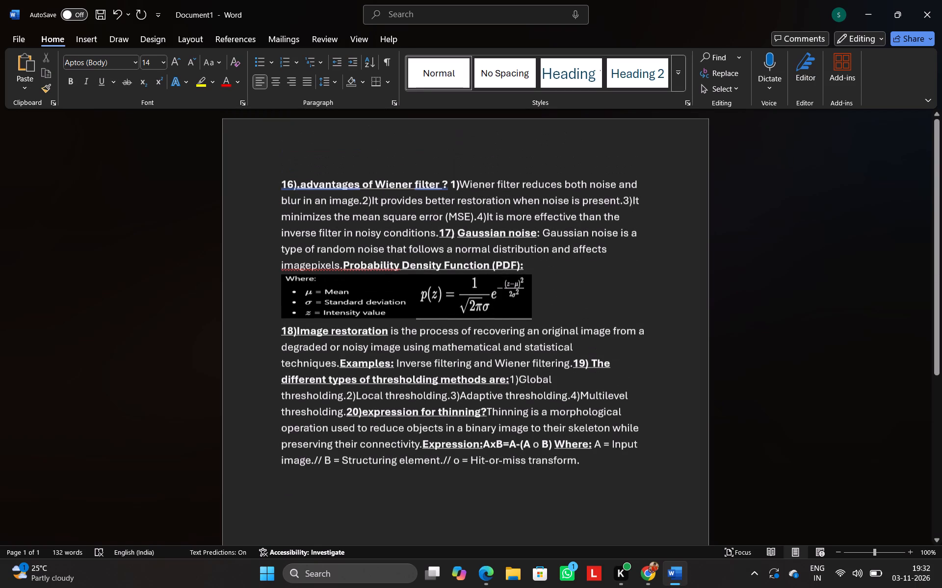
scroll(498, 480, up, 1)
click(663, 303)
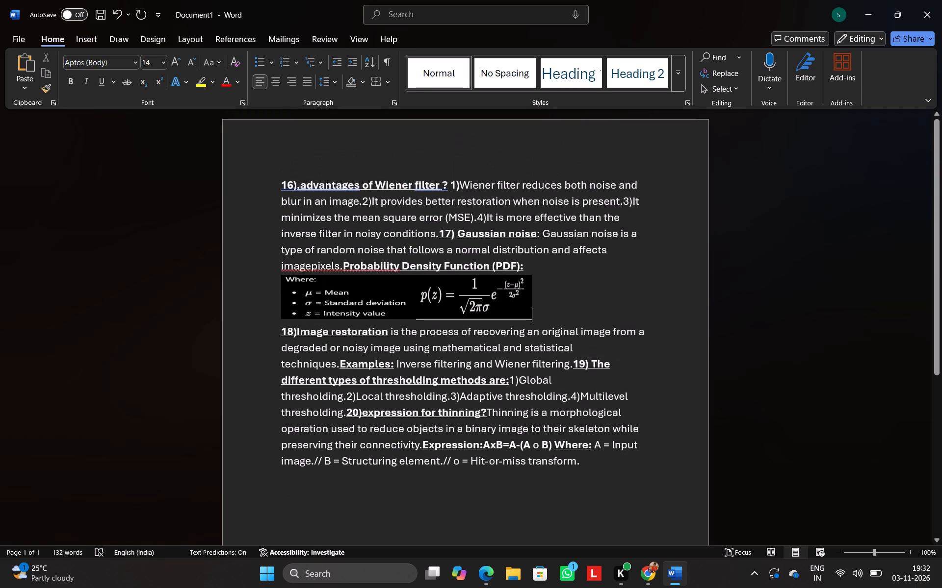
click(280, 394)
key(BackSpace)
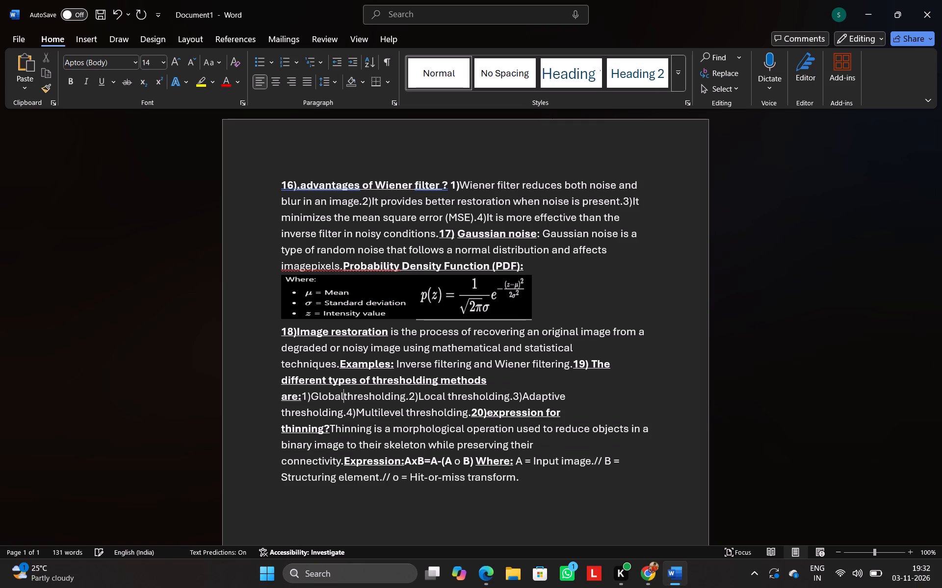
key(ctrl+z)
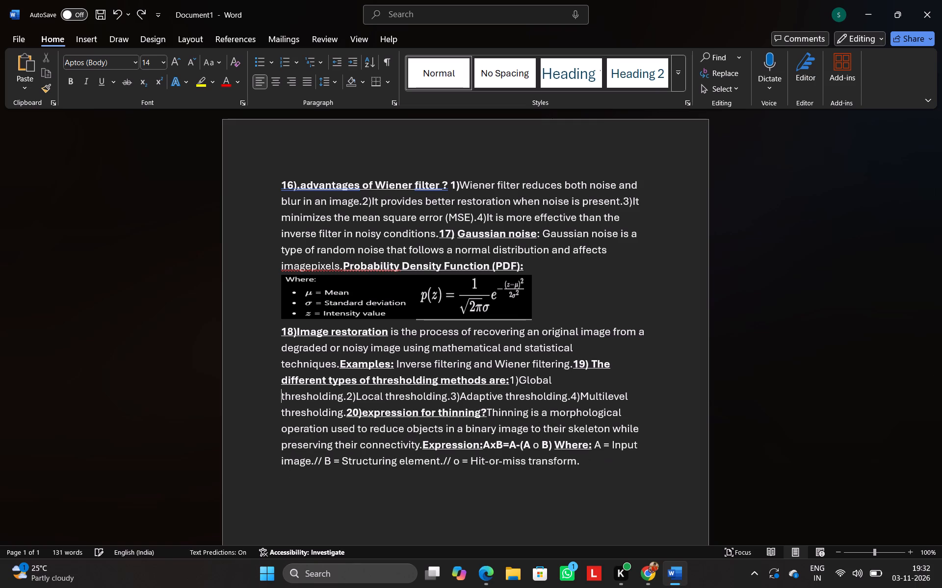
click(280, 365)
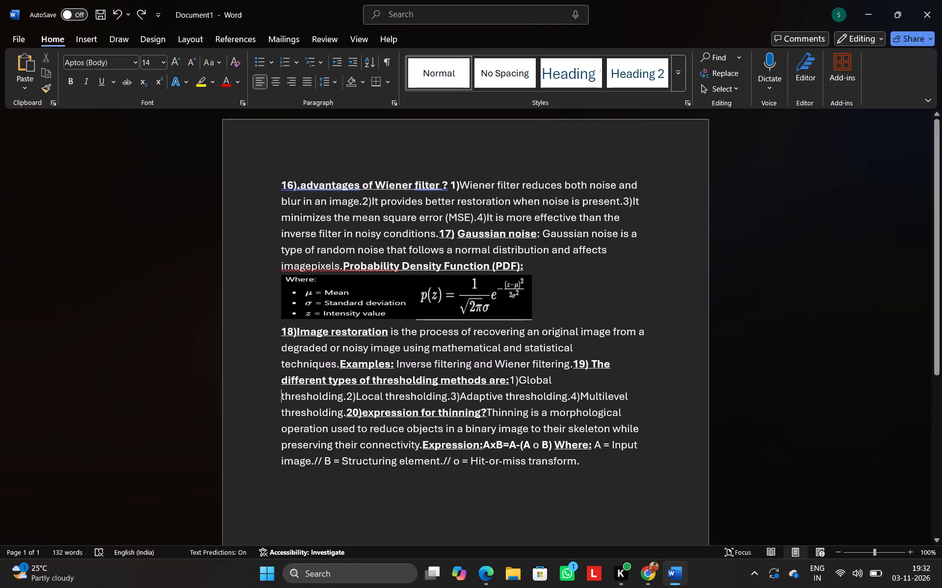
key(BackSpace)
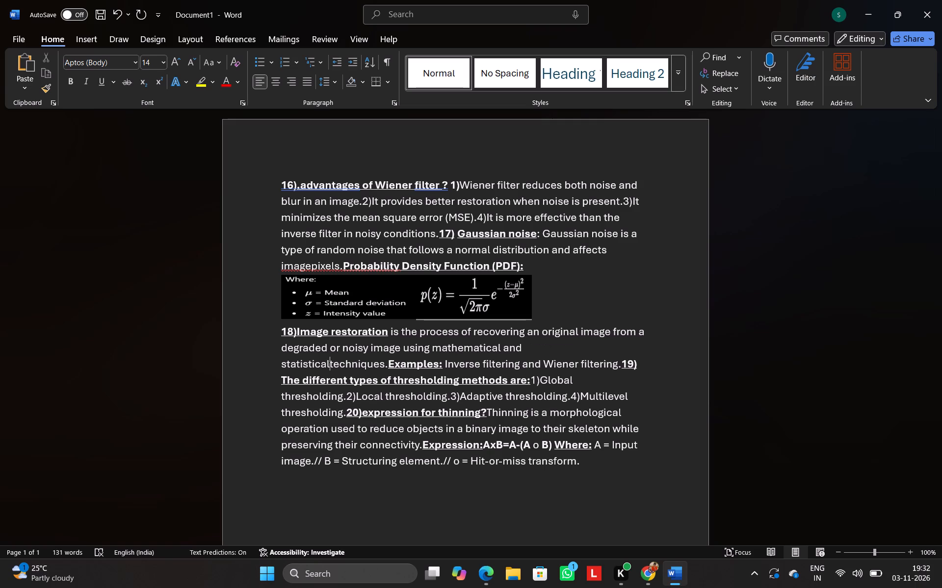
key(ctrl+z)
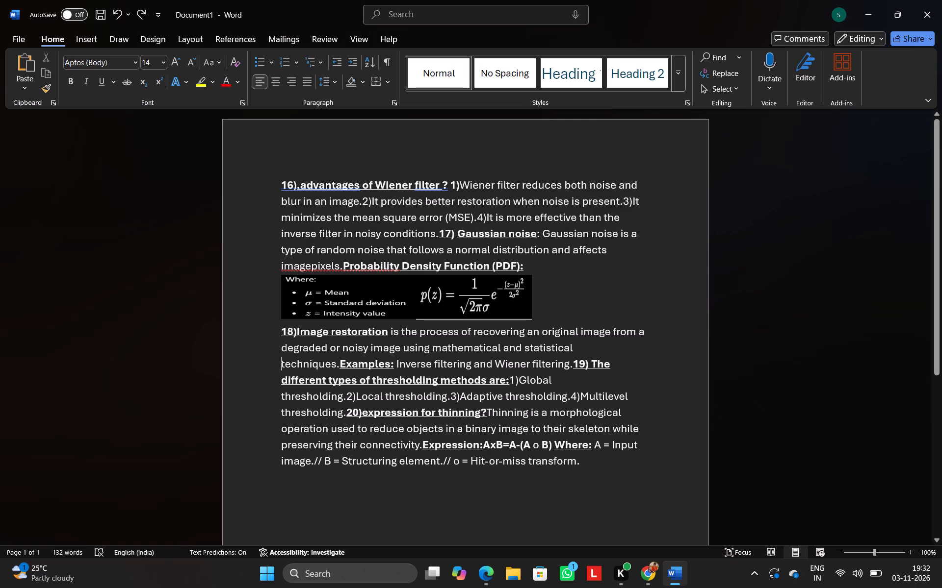
Place the cursor on the empty line below answer 20 and review the layout of the whole page.
click(398, 503)
scroll(398, 503, down, 2)
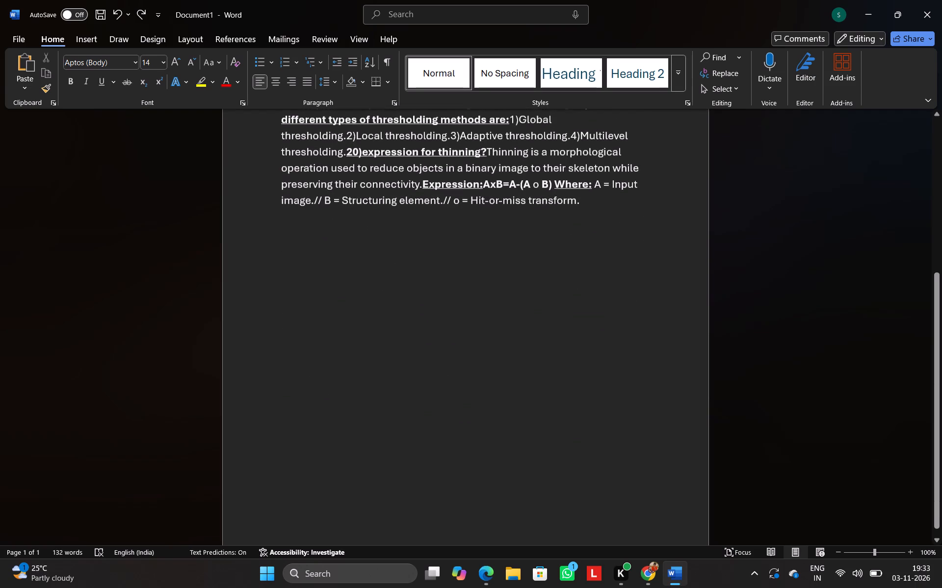
scroll(398, 503, down, 4)
scroll(398, 503, up, 6)
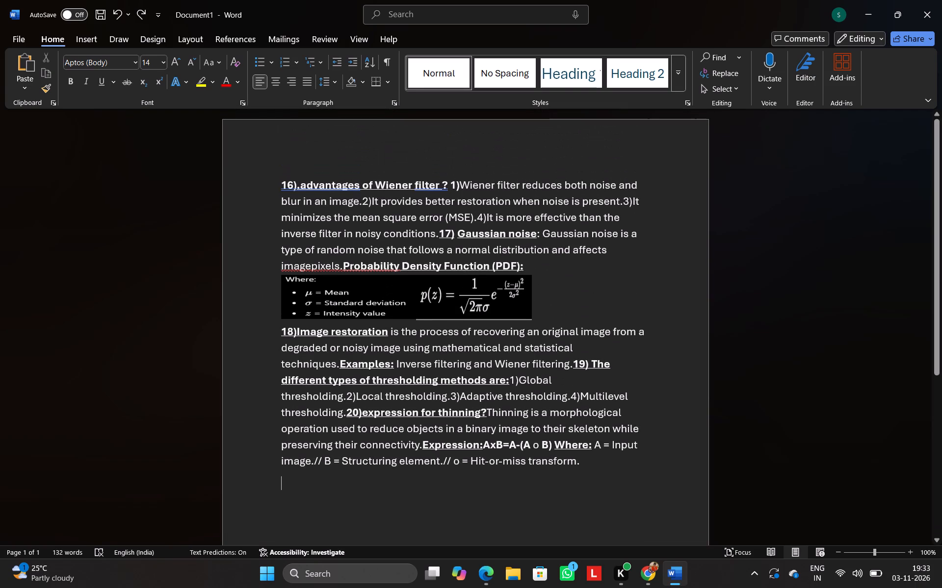
scroll(398, 503, down, 4)
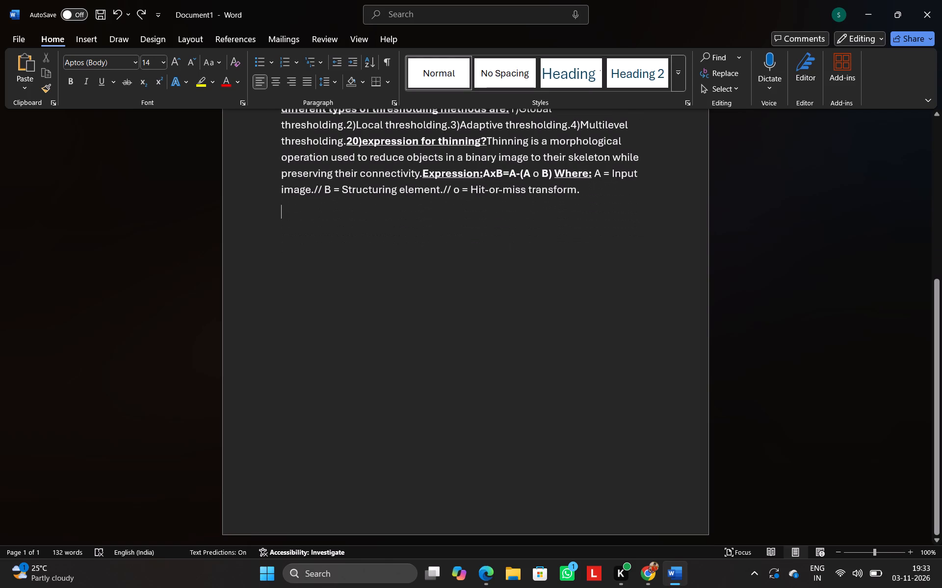
scroll(393, 492, up, 1)
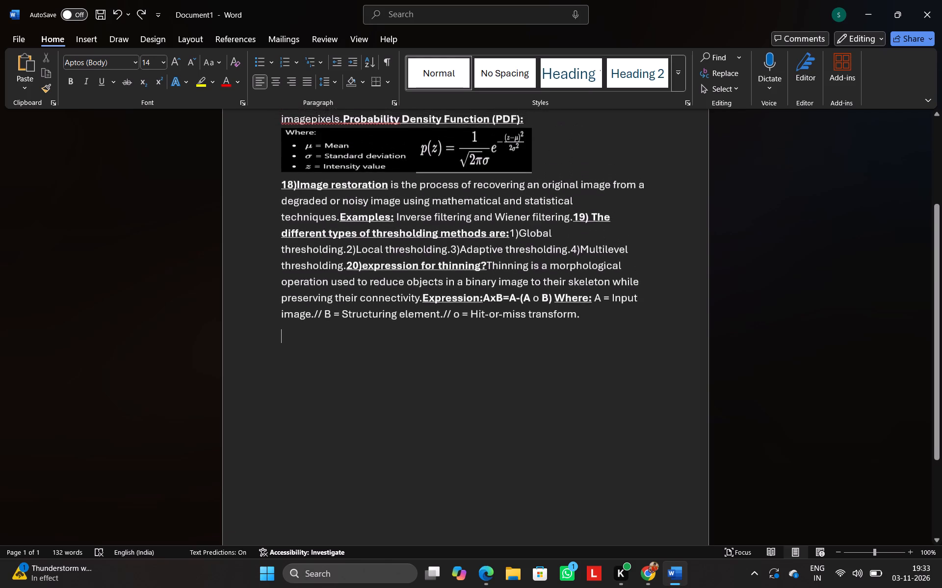
scroll(393, 492, up, 3)
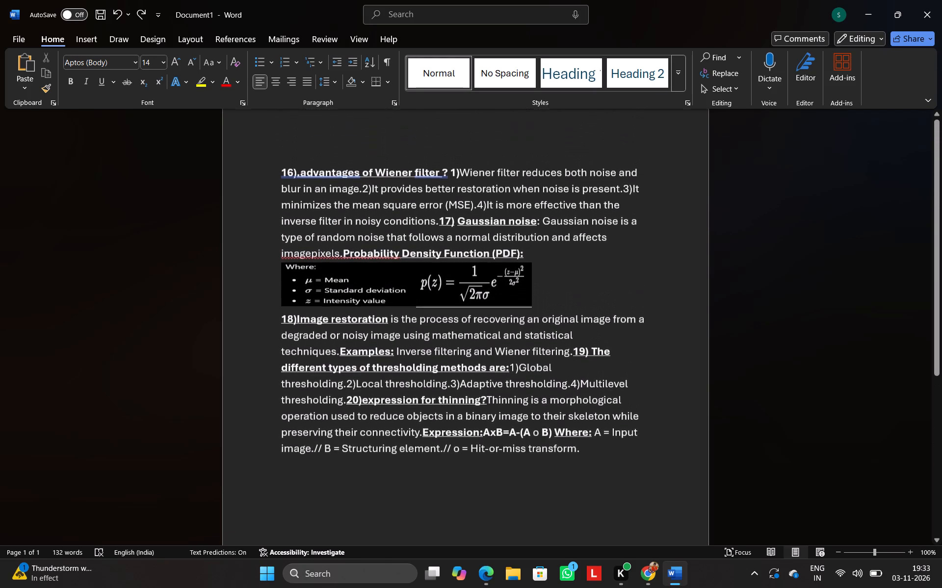
Review the layout of answers 16 to 20 on the page.
scroll(393, 492, up, 1)
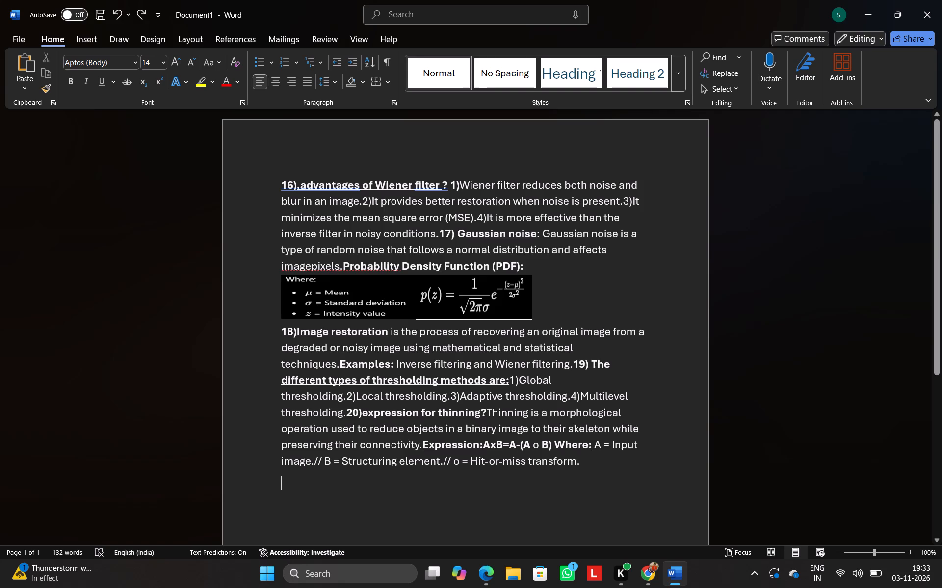
scroll(393, 492, down, 6)
scroll(393, 492, up, 1)
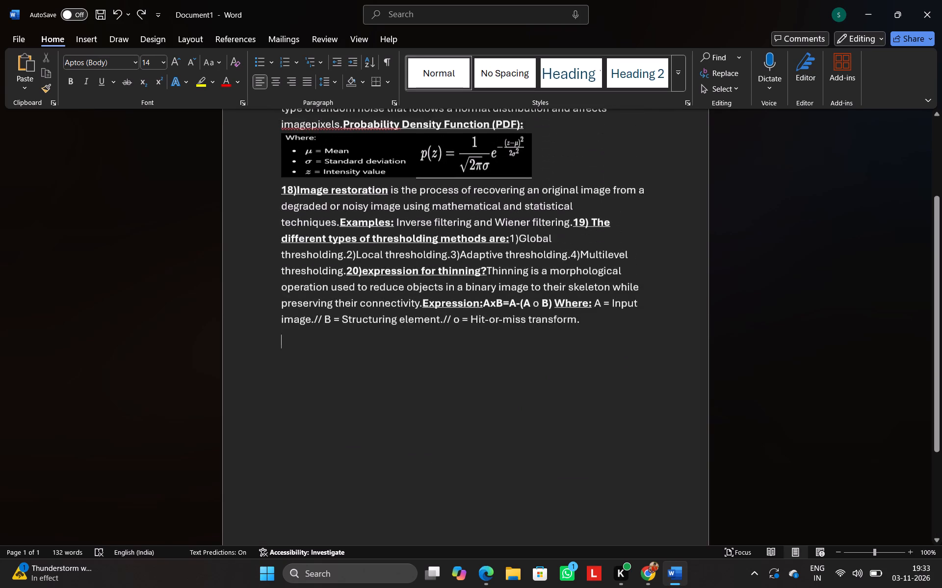
scroll(393, 492, up, 2)
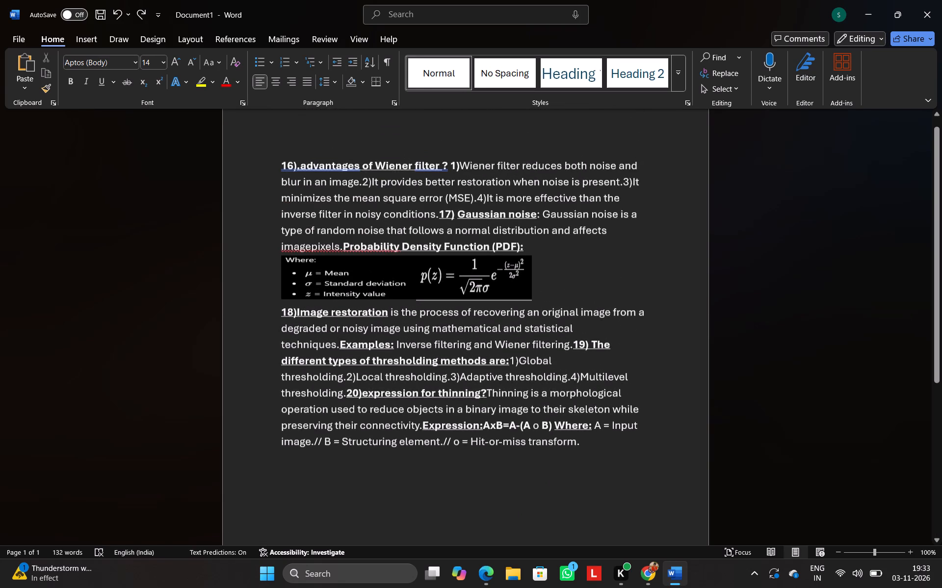
scroll(393, 492, up, 2)
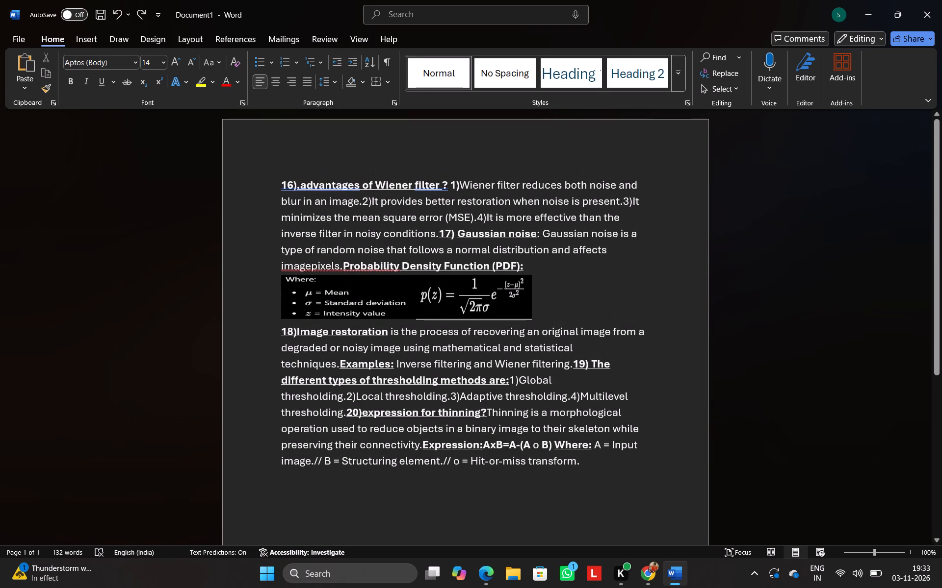
scroll(393, 492, up, 1)
scroll(393, 492, down, 3)
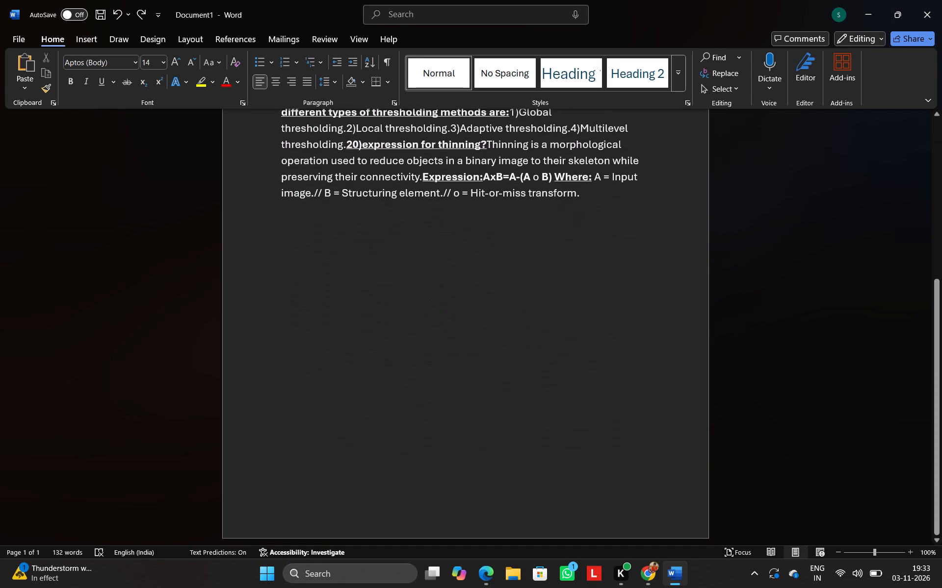
scroll(370, 422, up, 1)
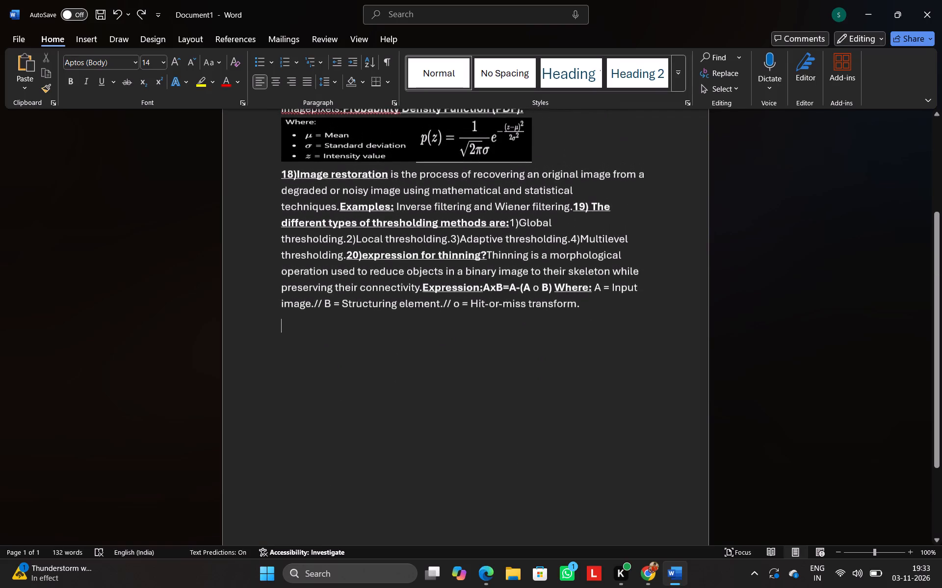
Switch to the ChatGPT page in Chrome and copy the Dilation and Erosion definitions of question 21.
click(680, 582)
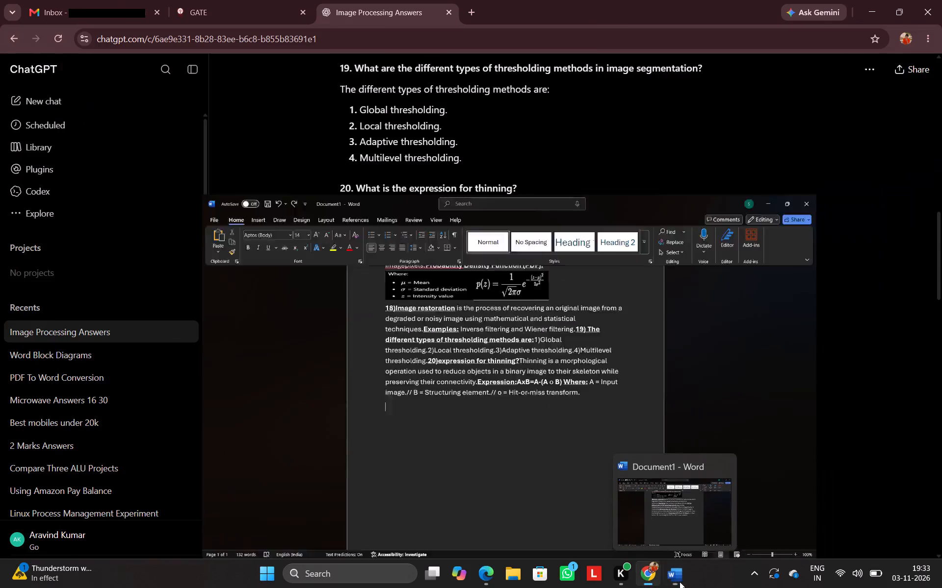
scroll(598, 384, down, 2)
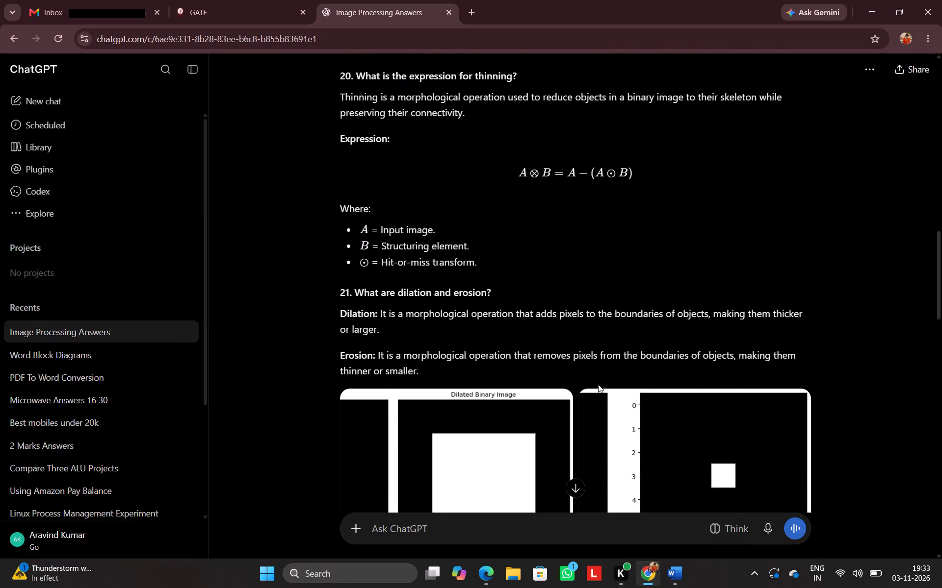
scroll(598, 384, down, 1)
scroll(436, 296, down, 2)
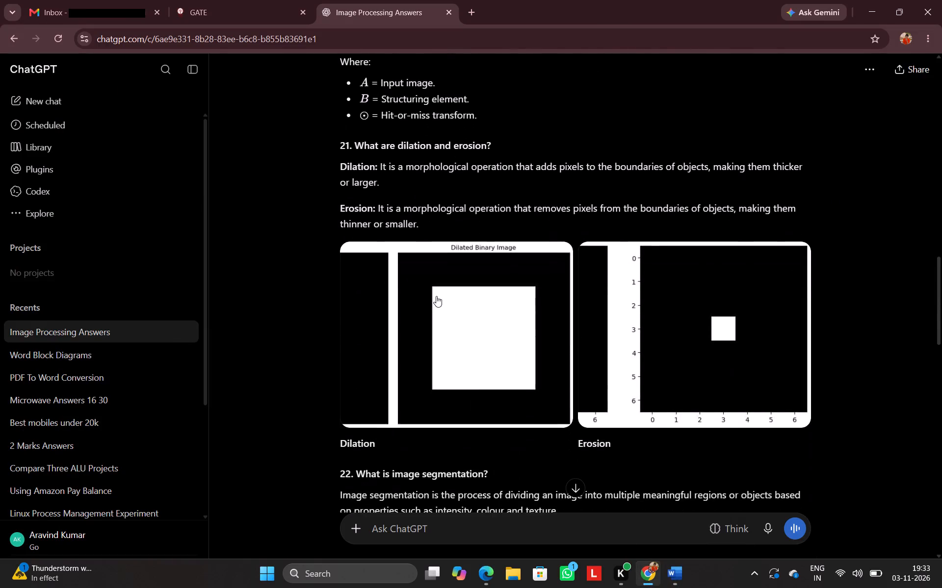
scroll(436, 296, down, 1)
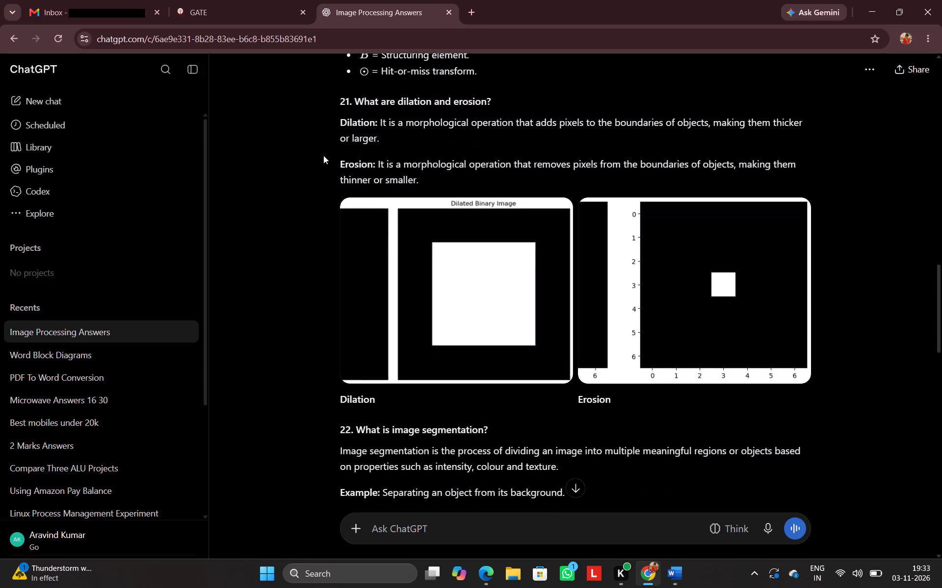
drag(339, 118, 442, 187)
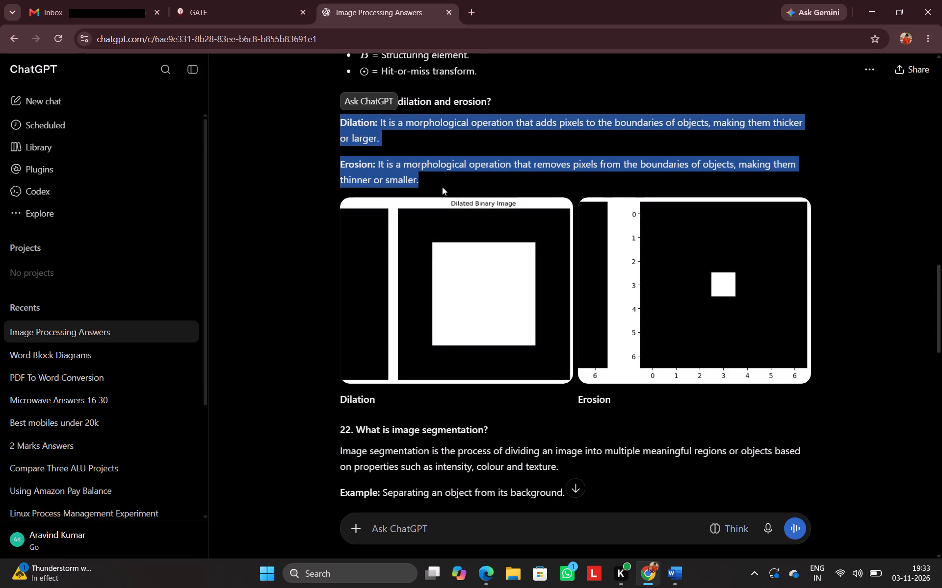
key(ctrl+c)
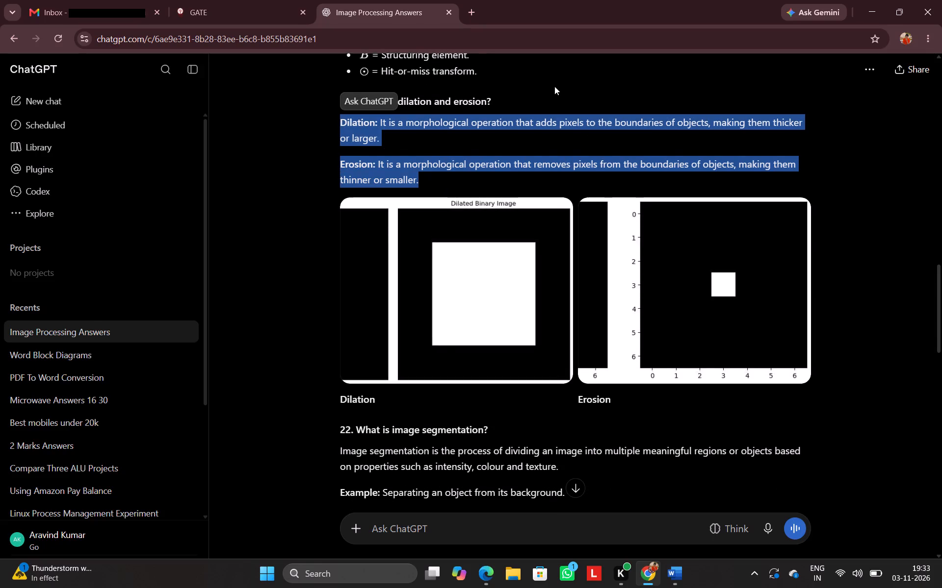
click(561, 82)
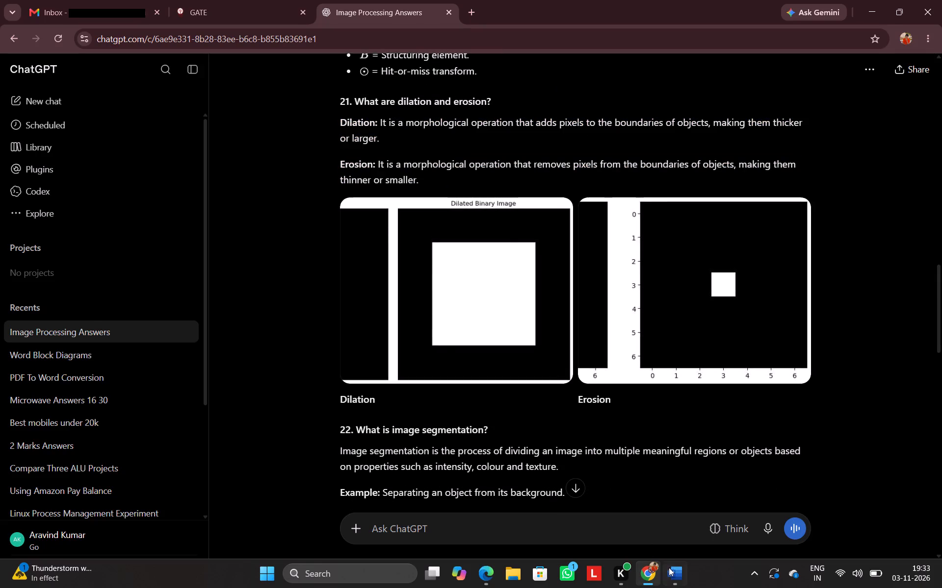
Back in Word, replace the empty paragraph after answer 20 with a line break, enter "21)" and paste the copied definitions.
click(669, 566)
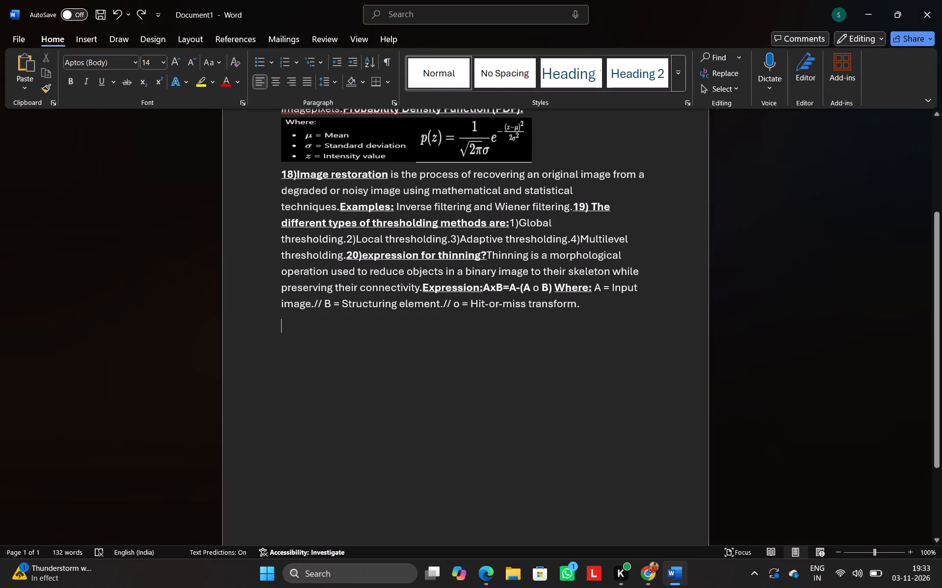
key(BackSpace)
key(shift+Return)
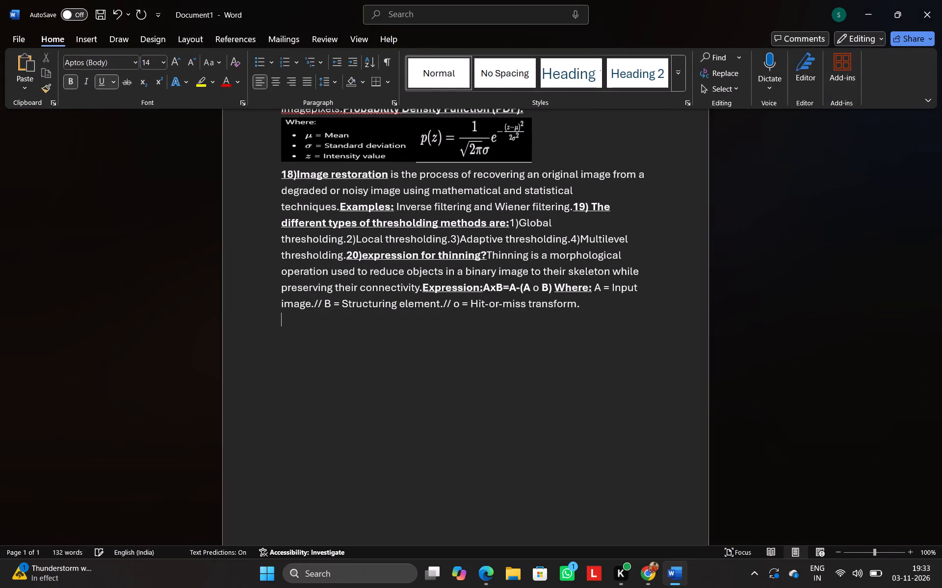
text(21)
key(shift+parenright)
key(ctrl+v)
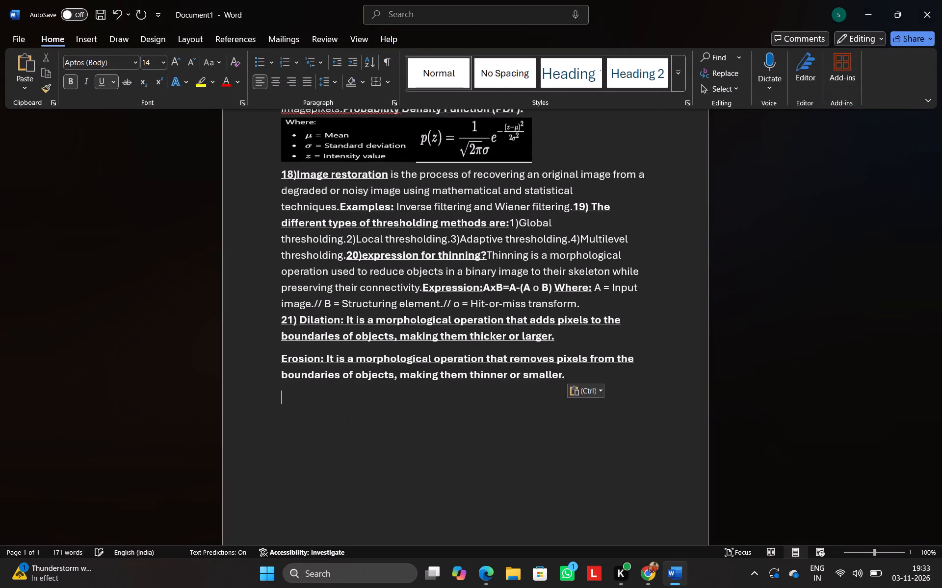
Remove bold and underline from the definition text after "Dilation:" in answer 21.
drag(346, 320, 389, 354)
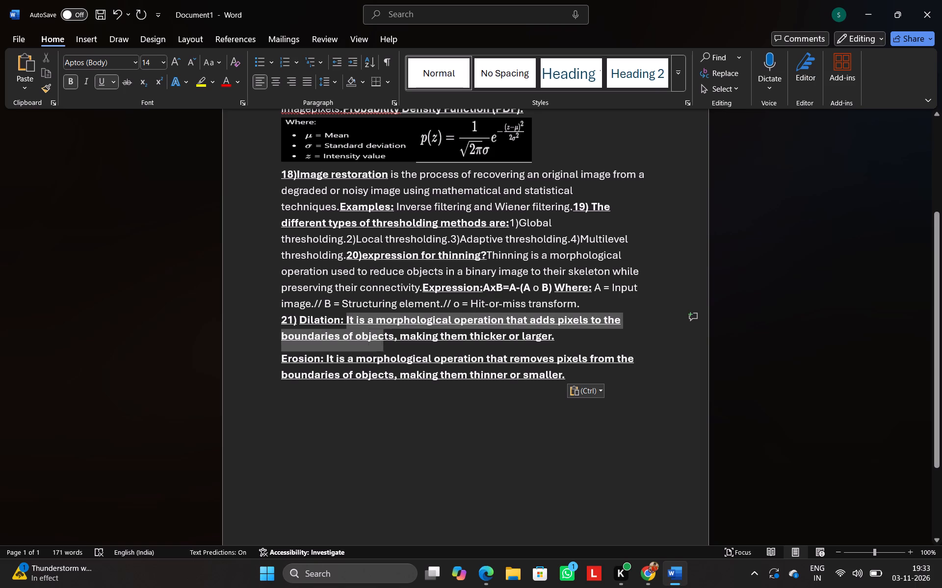
drag(389, 354, 556, 339)
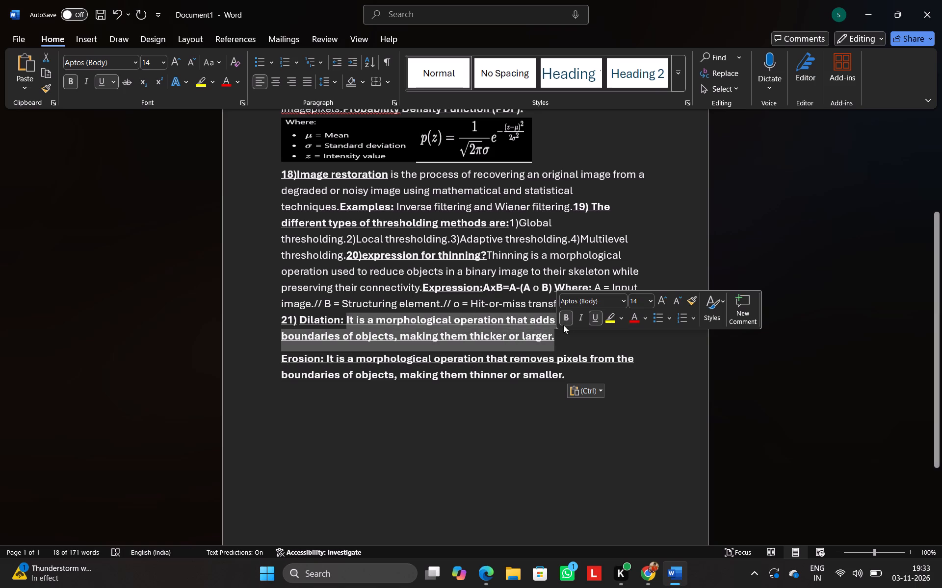
click(565, 317)
click(597, 320)
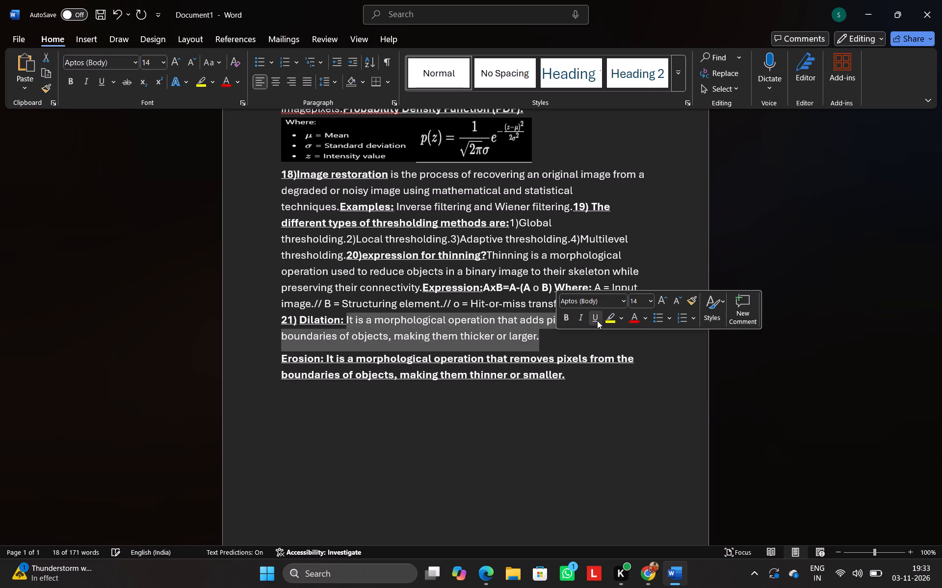
click(552, 338)
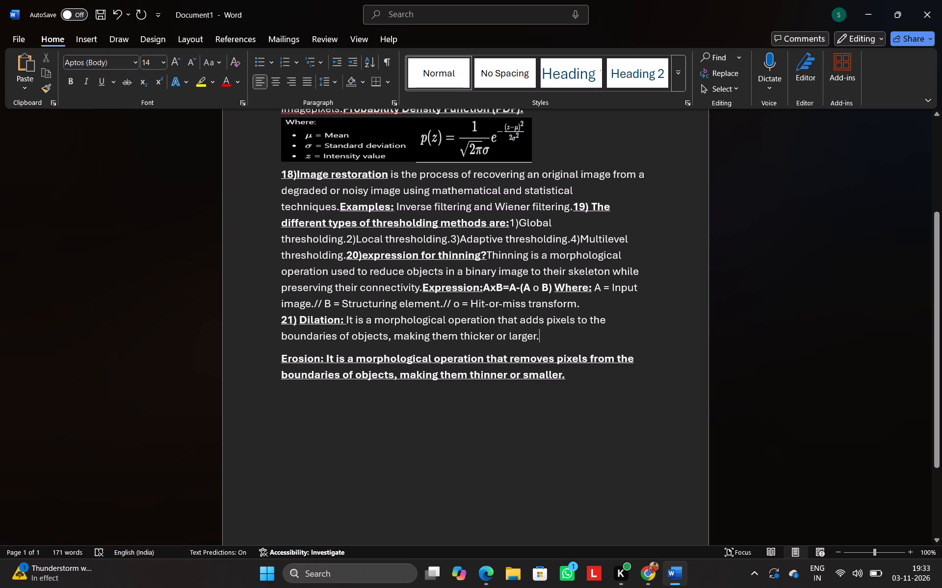
Remove bold and underline from the colon and definition text after "Erosion" in answer 21.
drag(324, 360, 577, 394)
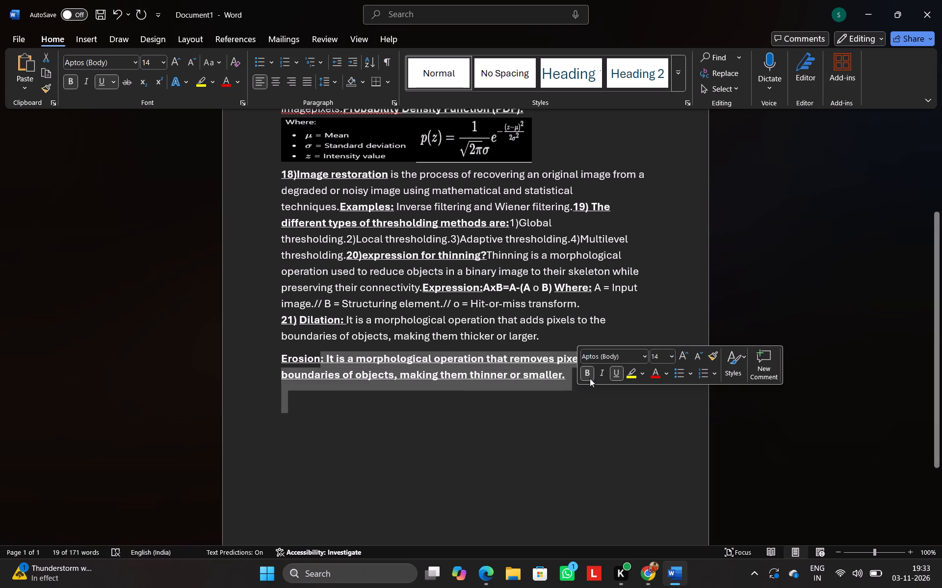
click(589, 378)
click(616, 374)
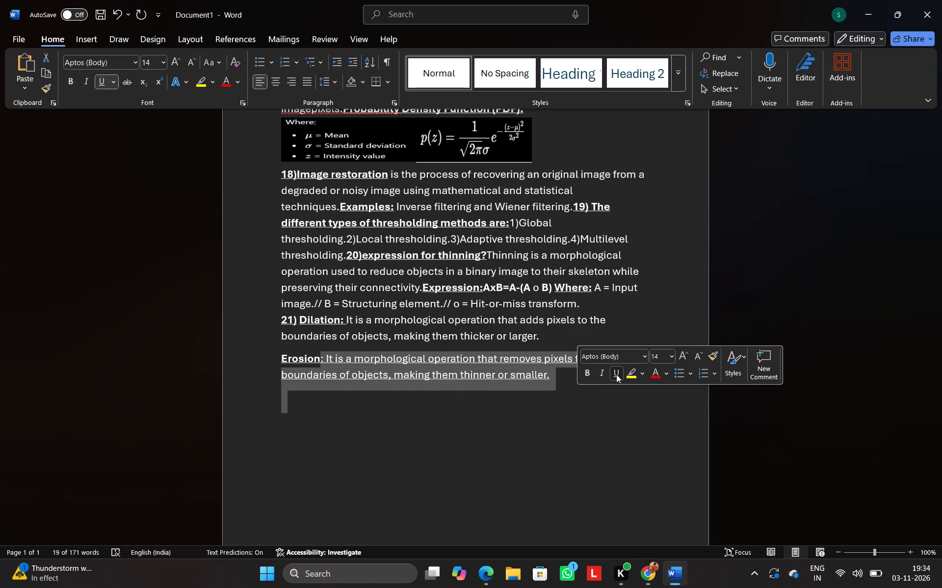
click(528, 422)
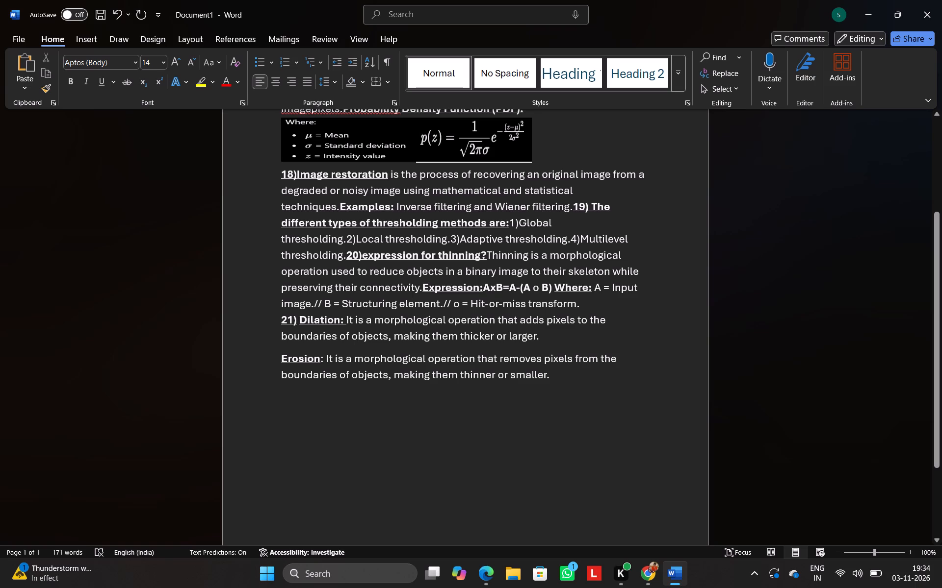
Join the Erosion paragraph to the end of the Dilation definition, directly after "thicker or larger.".
click(280, 356)
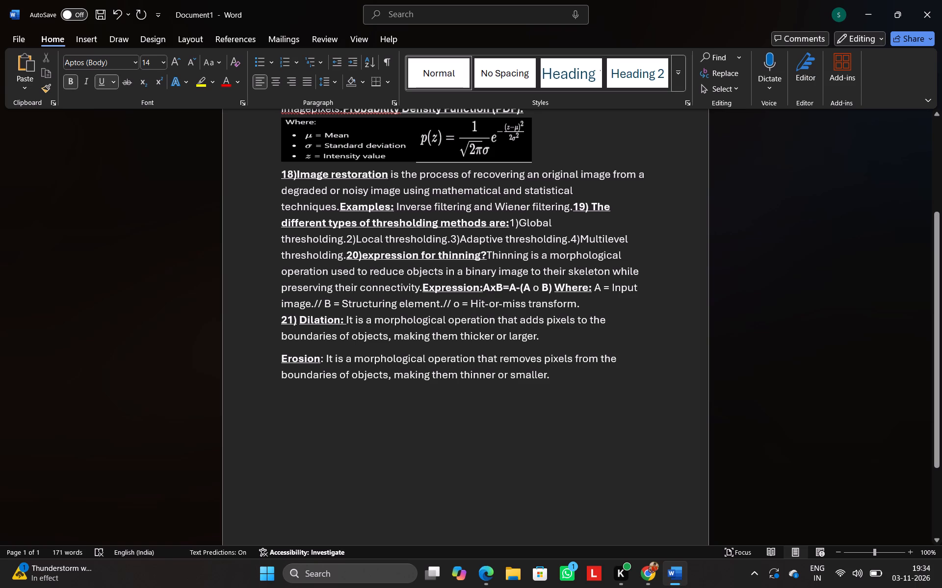
click(280, 356)
key(BackSpace)
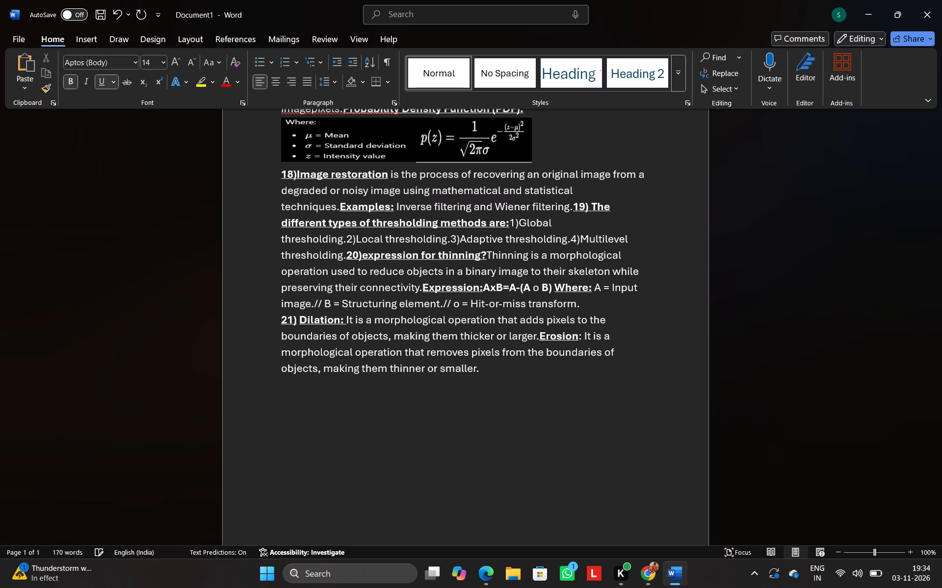
click(485, 375)
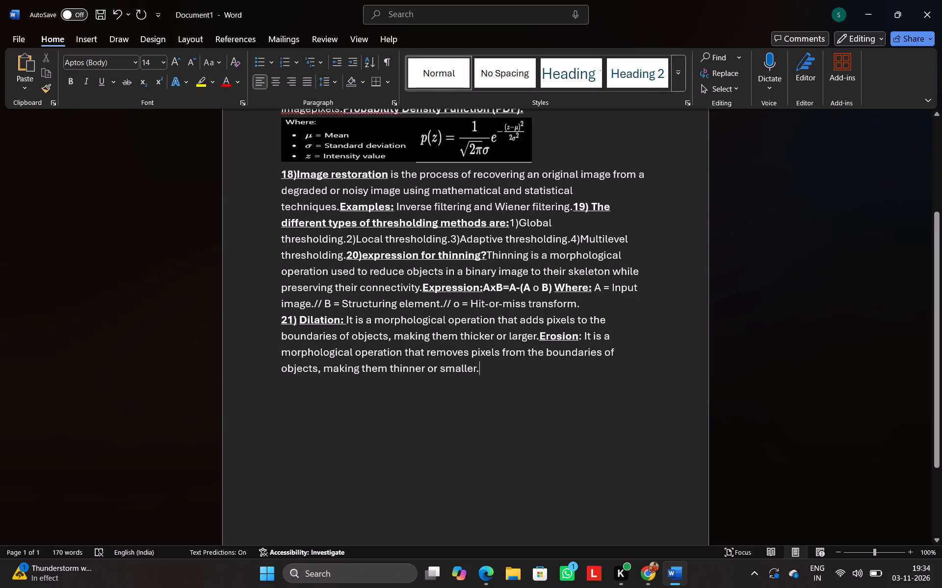
click(668, 573)
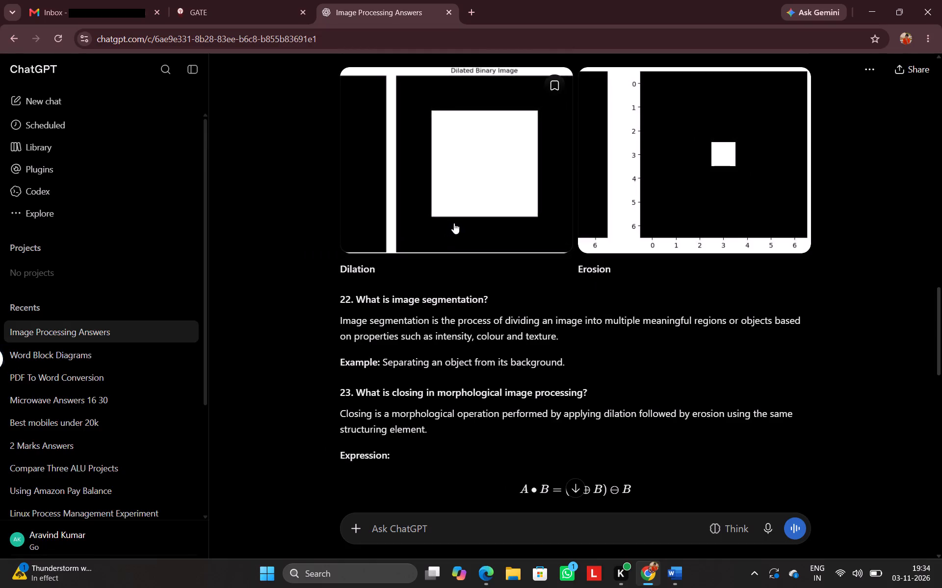
scroll(454, 223, left, 1)
scroll(501, 329, down, 1)
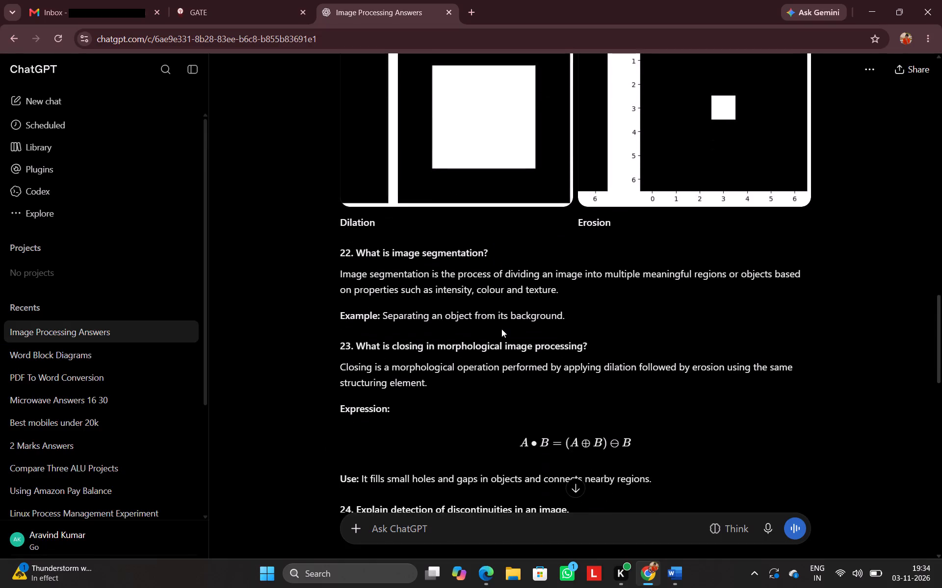
Copy the image segmentation answer with its example from ChatGPT into Word after answer 21, numbered "22)".
scroll(501, 329, down, 1)
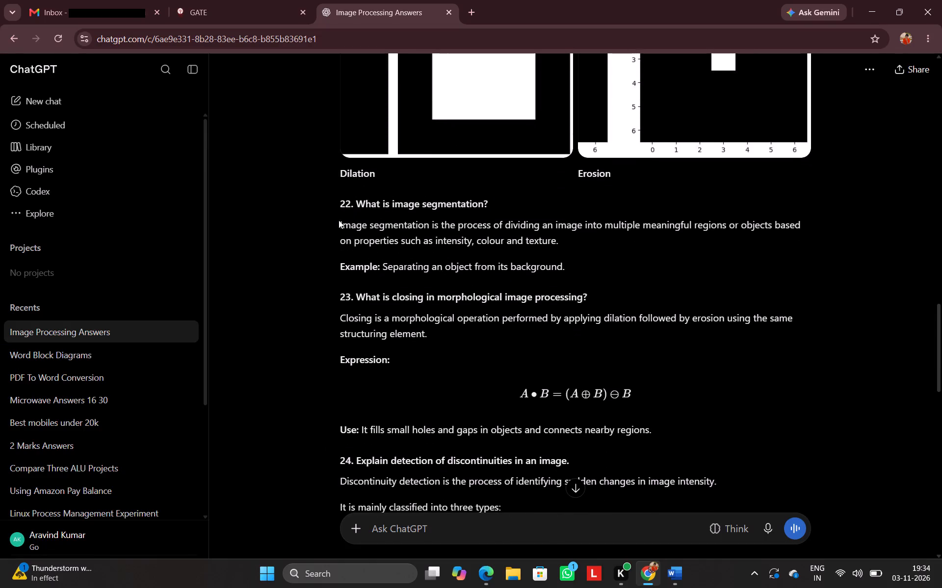
drag(339, 221, 572, 256)
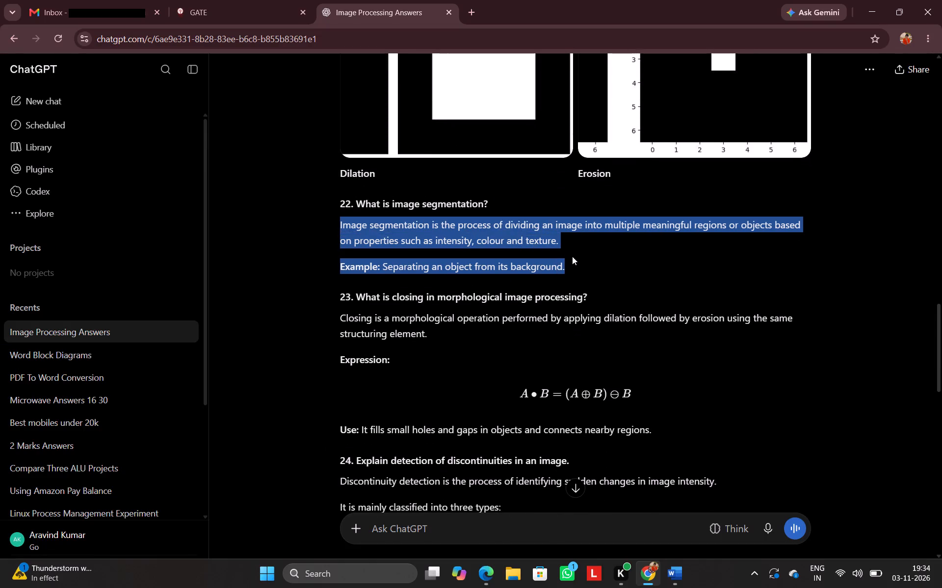
drag(572, 256, 576, 263)
key(ctrl+c)
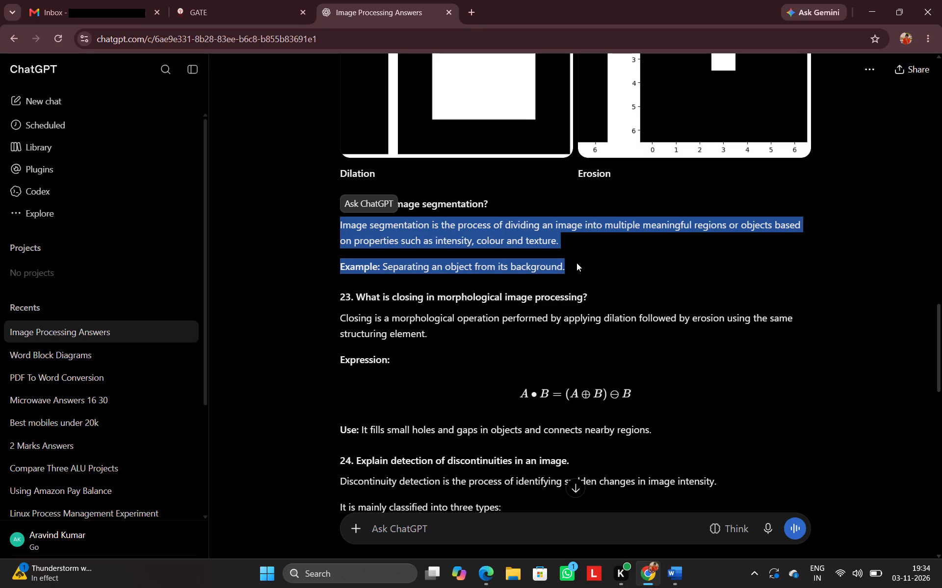
click(576, 263)
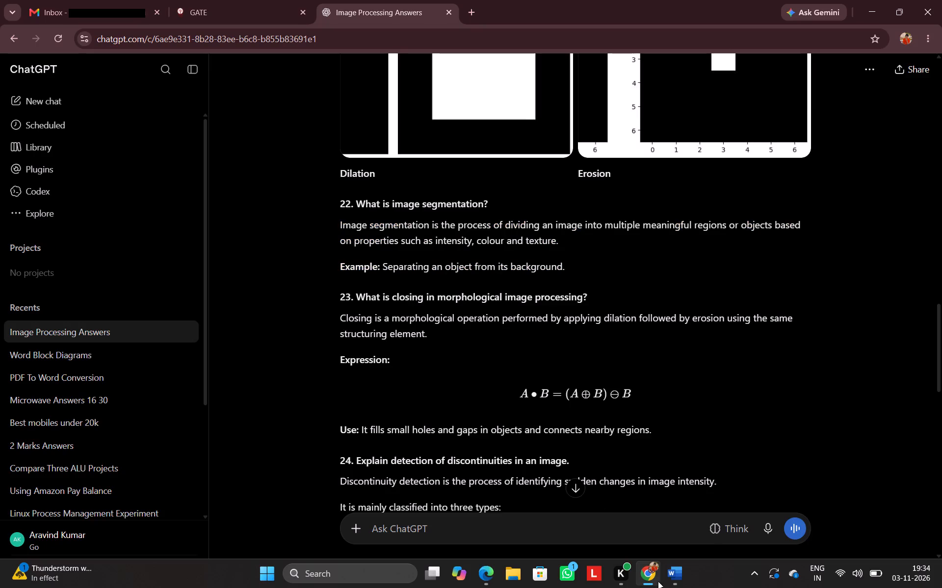
click(670, 577)
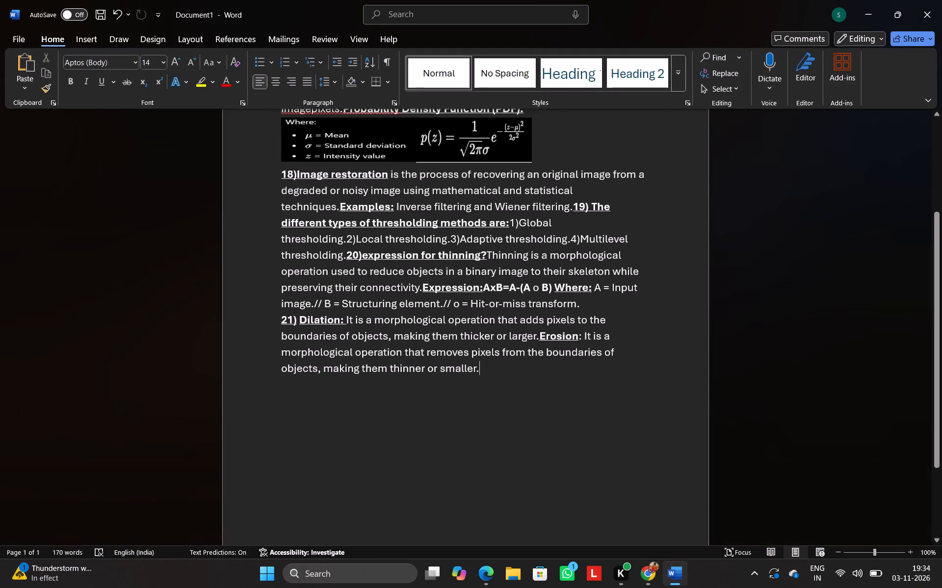
text(22)
key(shift+parenright)
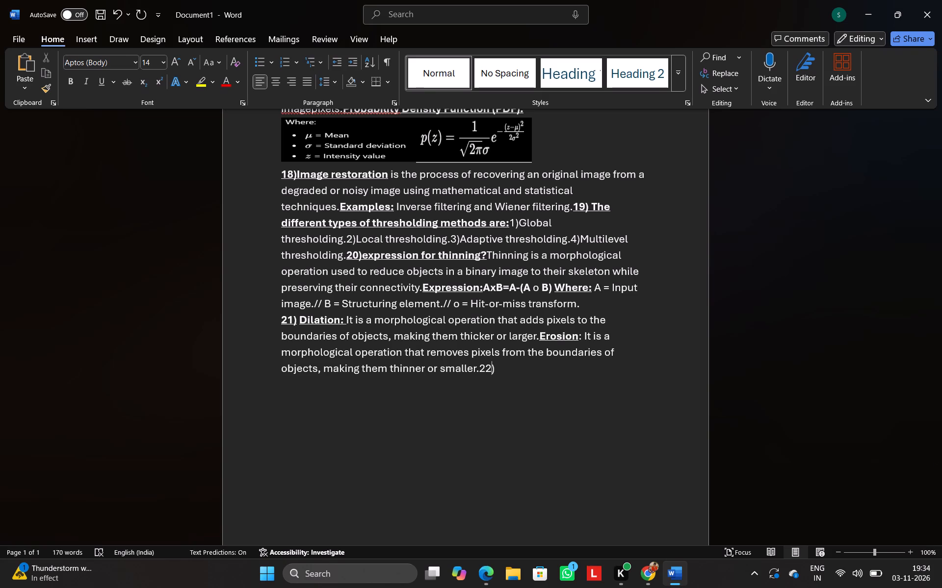
key(ctrl+v)
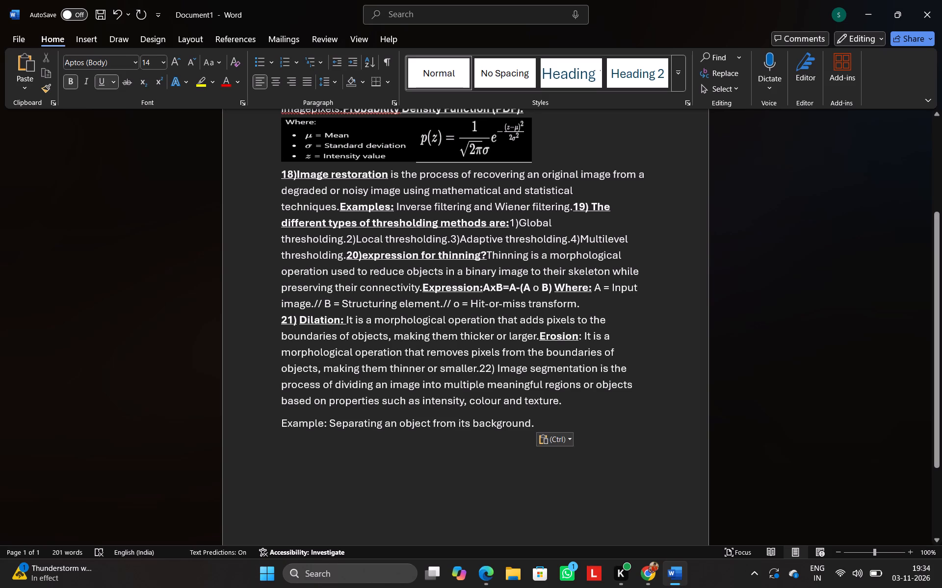
Make the heading "22) Image segmentation" bold and underlined.
drag(497, 368, 589, 369)
click(603, 352)
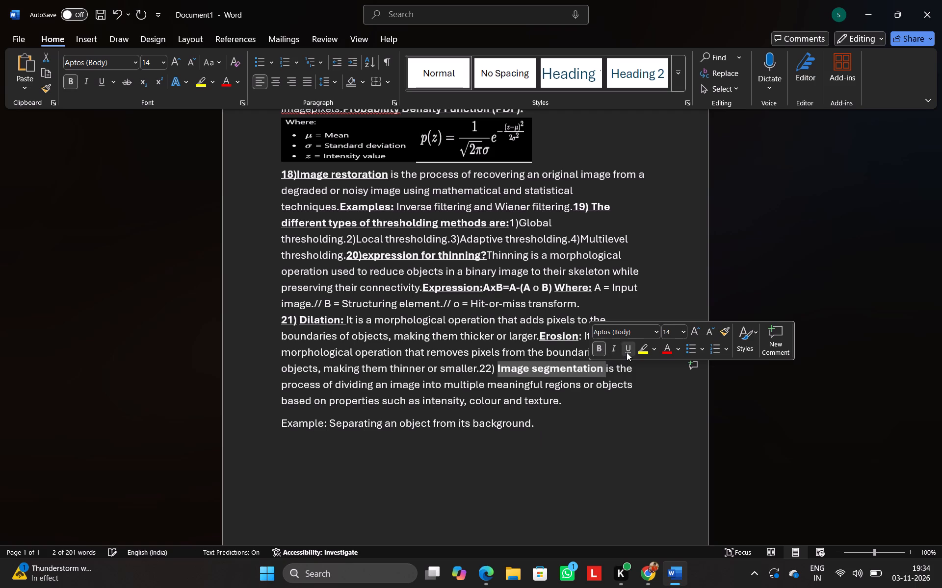
click(627, 352)
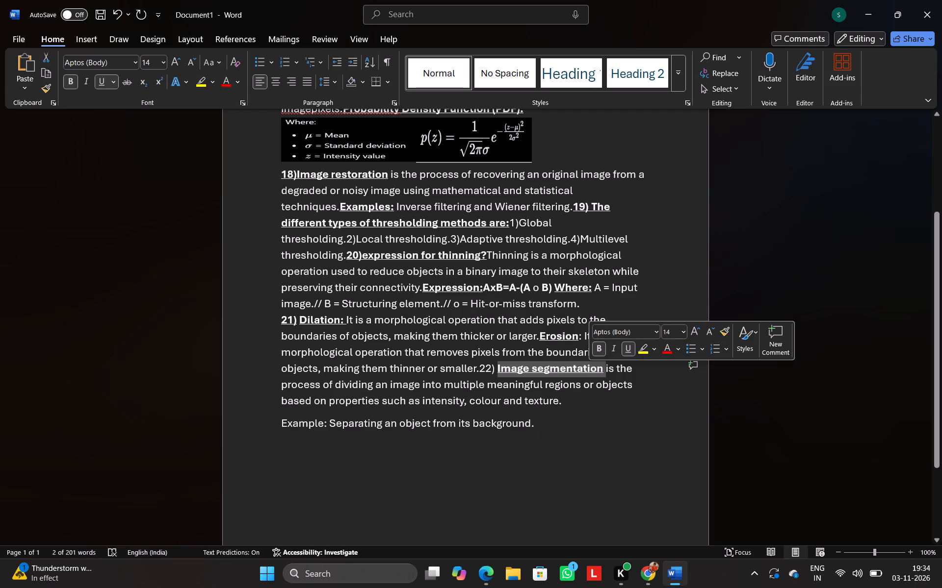
drag(497, 371, 482, 371)
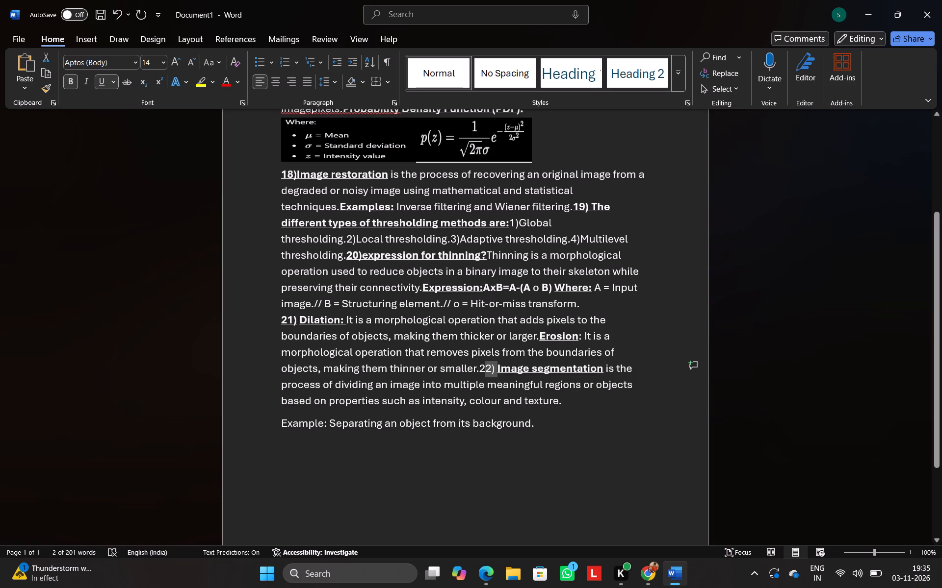
drag(482, 371, 481, 371)
click(490, 351)
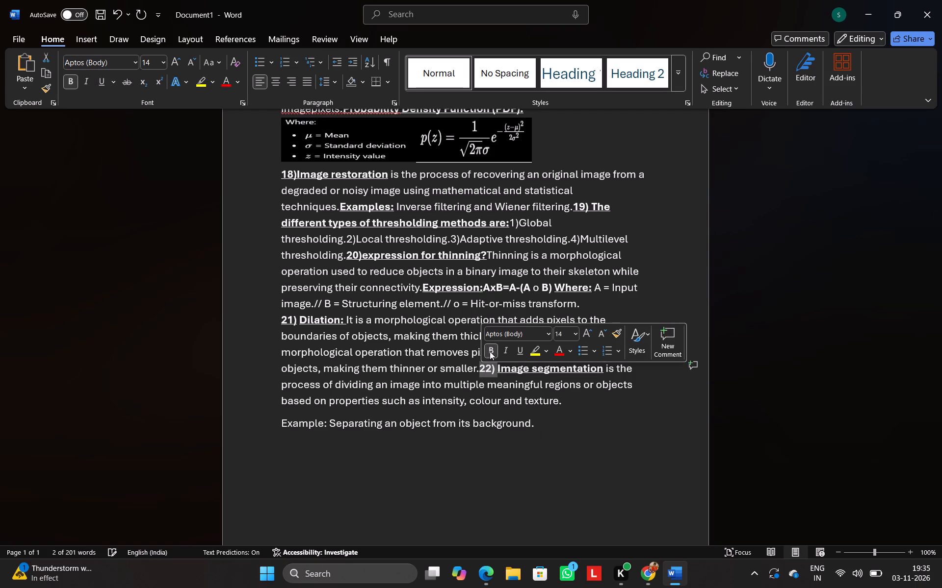
click(518, 355)
click(553, 437)
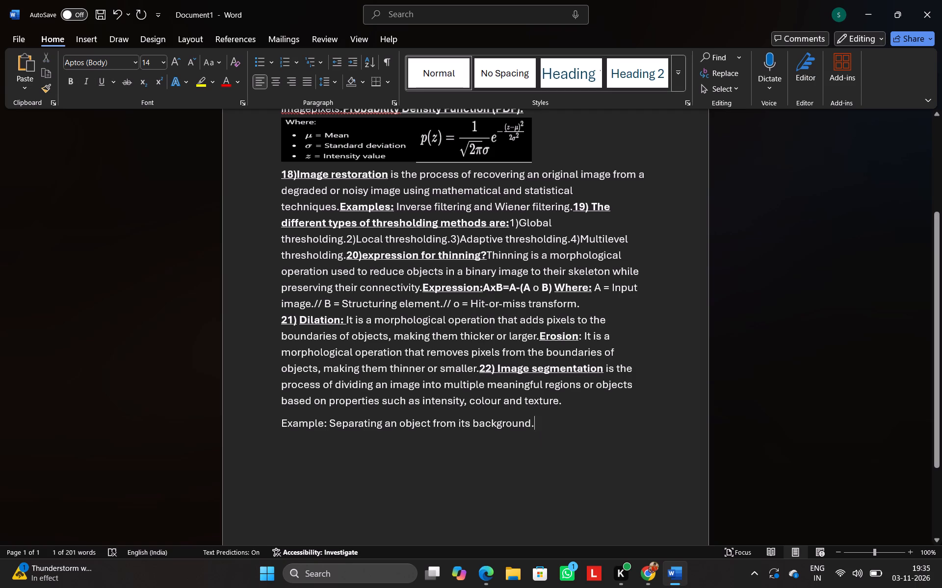
Make the label "Example:" in answer 22 bold and underlined.
drag(281, 427, 328, 427)
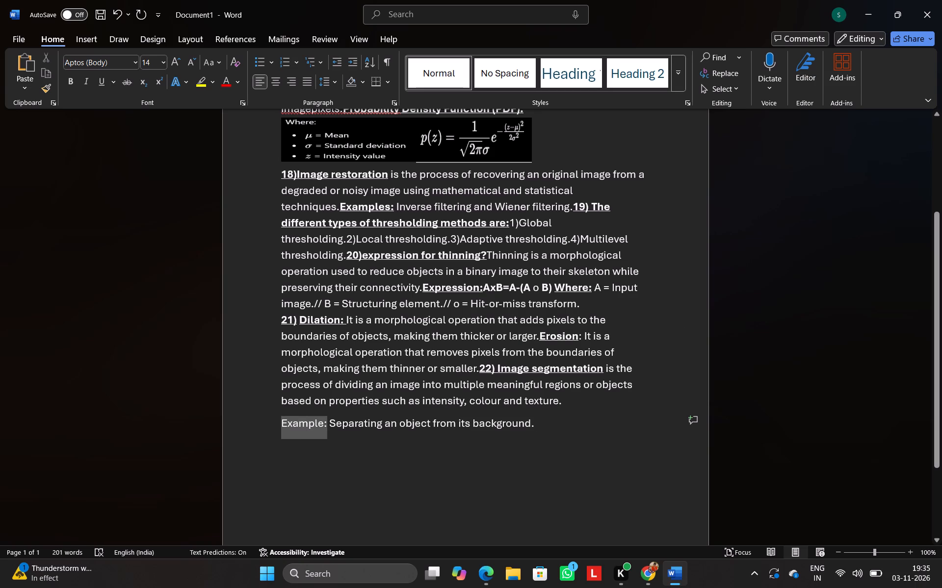
drag(328, 427, 328, 428)
click(337, 410)
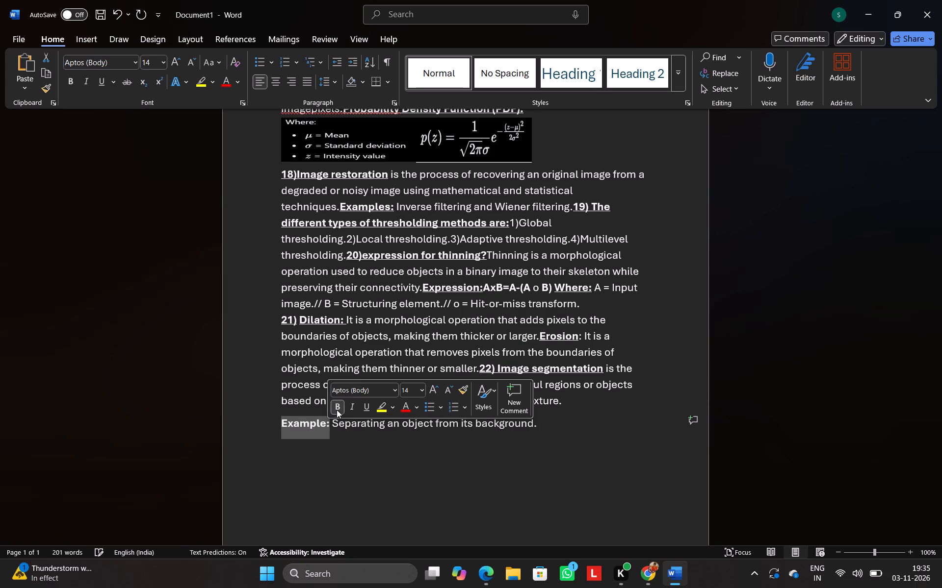
click(365, 410)
click(350, 469)
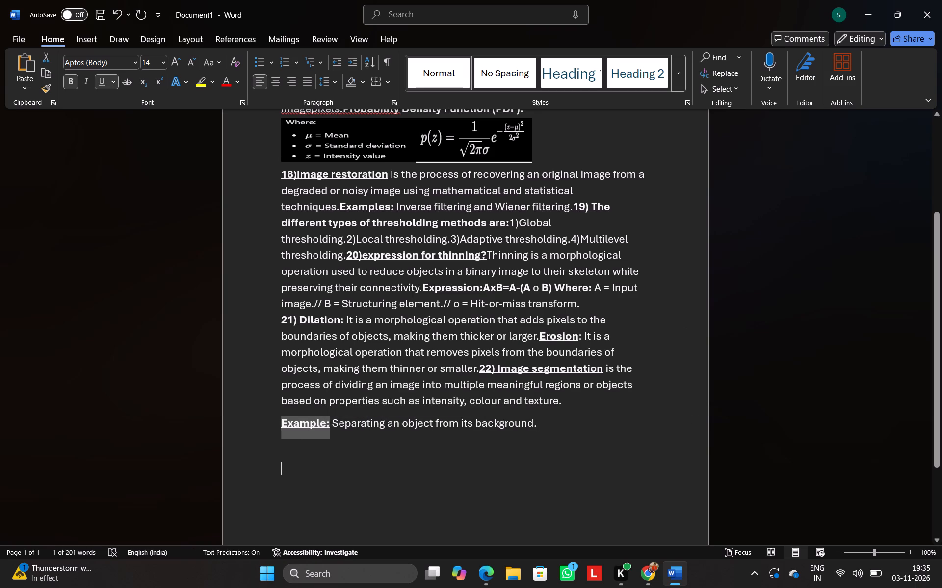
Join the Example paragraph directly after "colour and texture." in answer 22 and place the cursor at the end of the answer.
click(281, 430)
key(BackSpace)
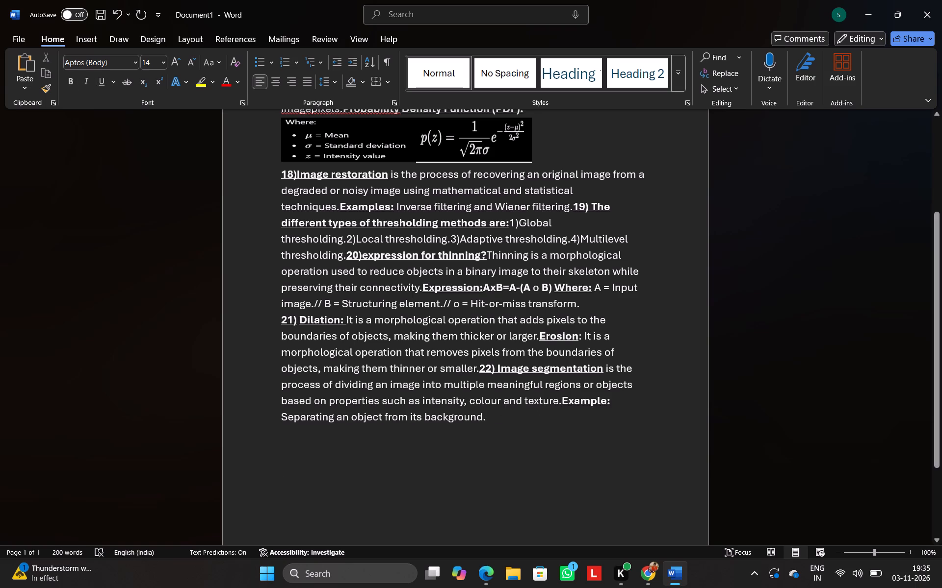
scroll(496, 451, up, 7)
scroll(496, 451, down, 2)
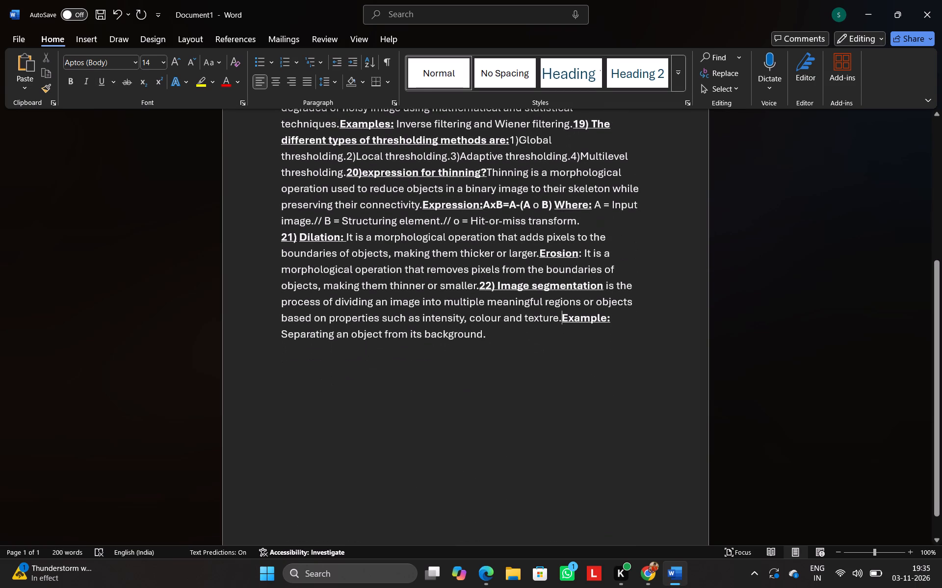
click(501, 341)
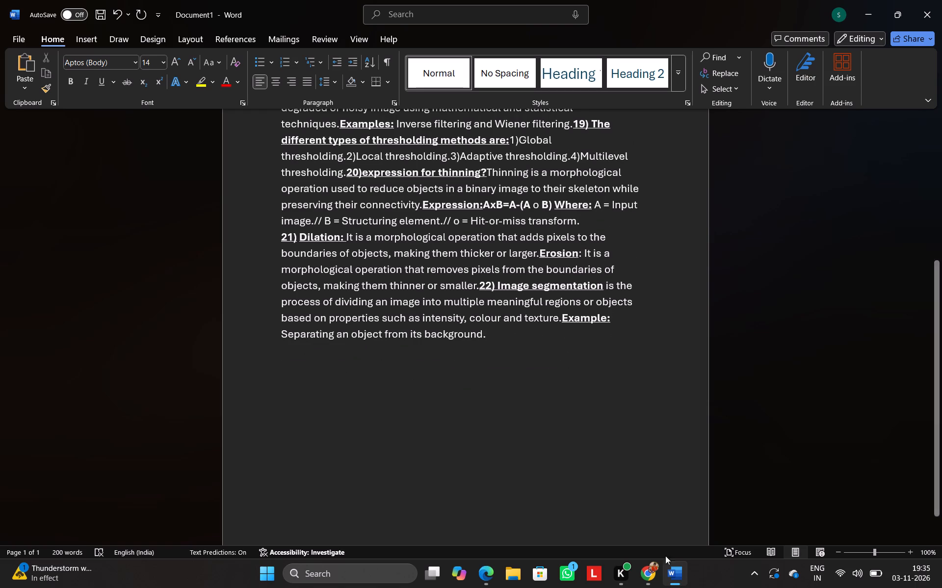
Switch to ChatGPT in Chrome and examine the answers to questions 23 to 25.
click(667, 572)
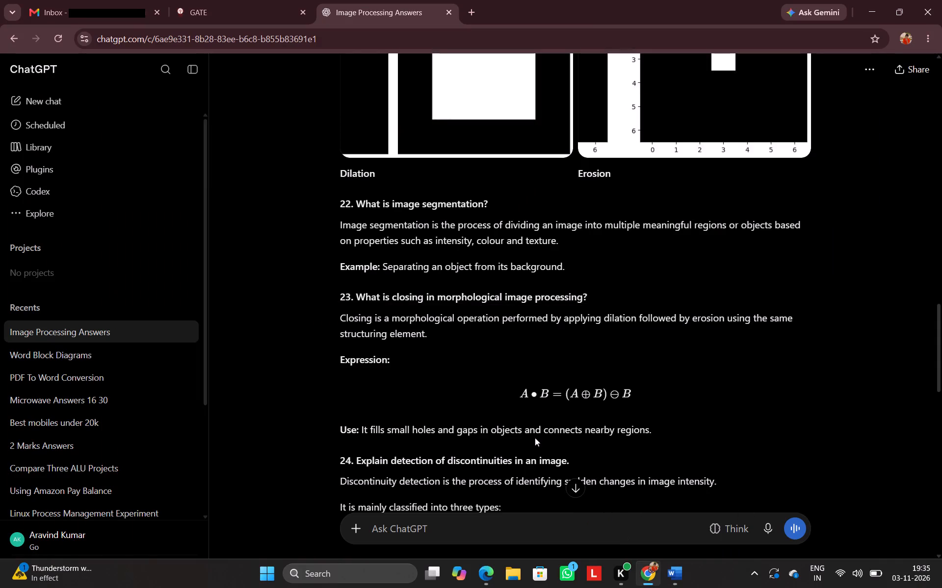
scroll(535, 438, down, 1)
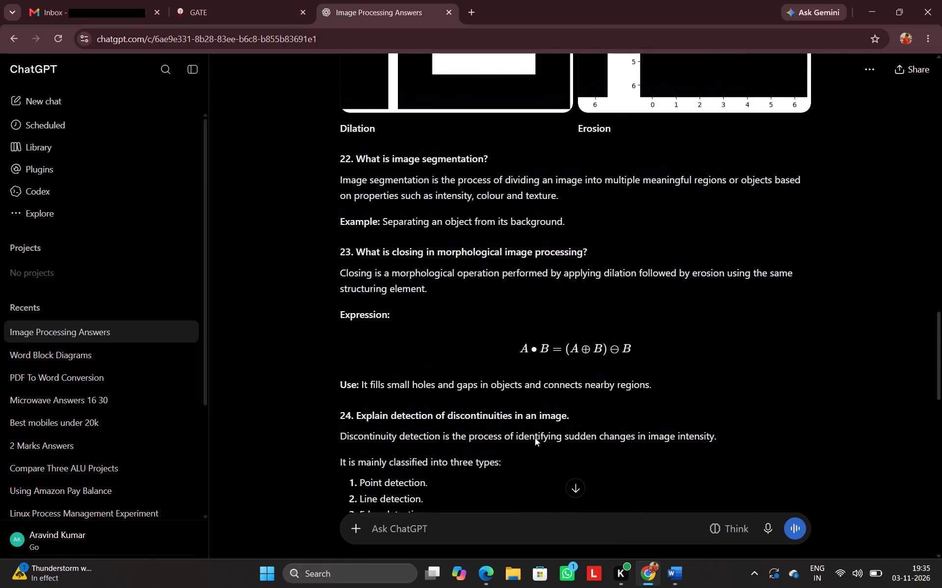
scroll(535, 438, down, 1)
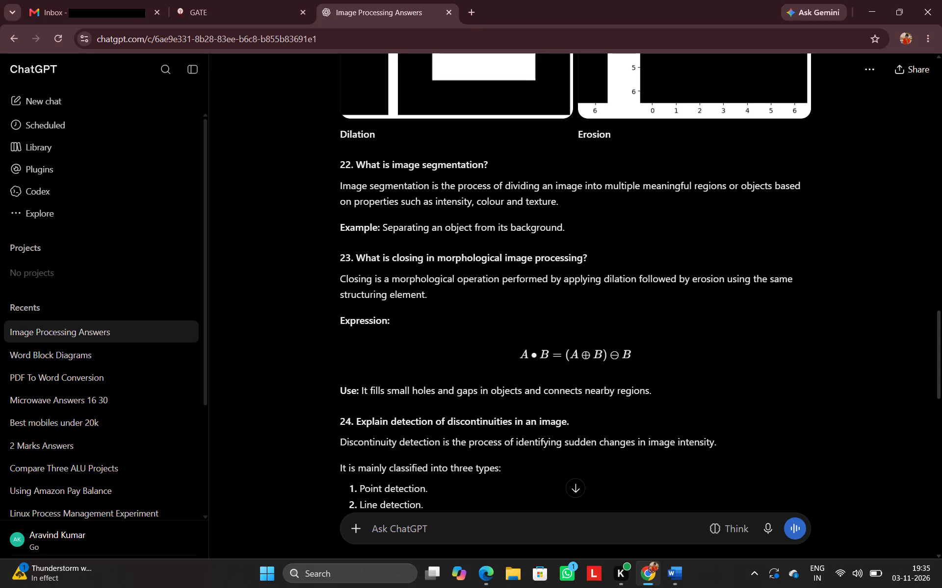
scroll(548, 378, down, 1)
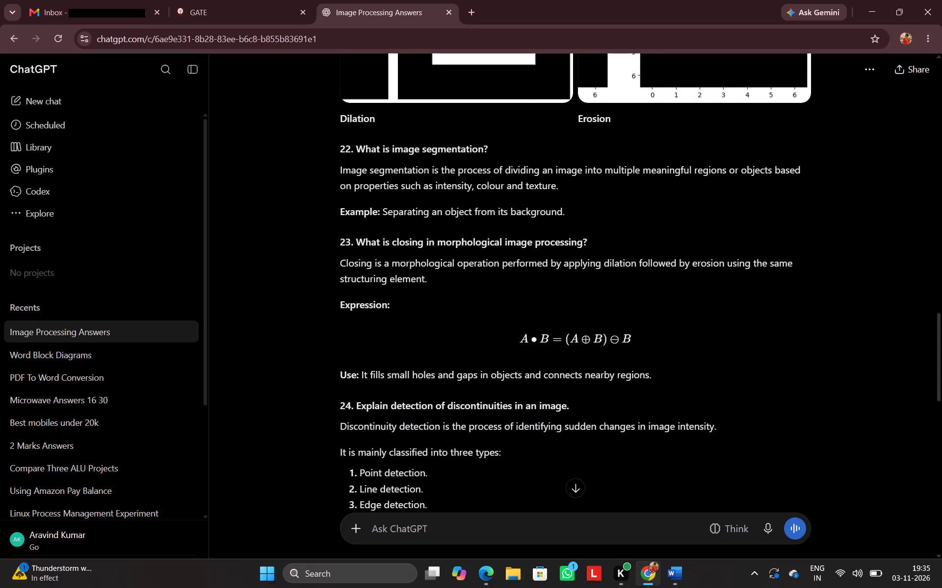
scroll(548, 378, down, 2)
scroll(548, 378, up, 1)
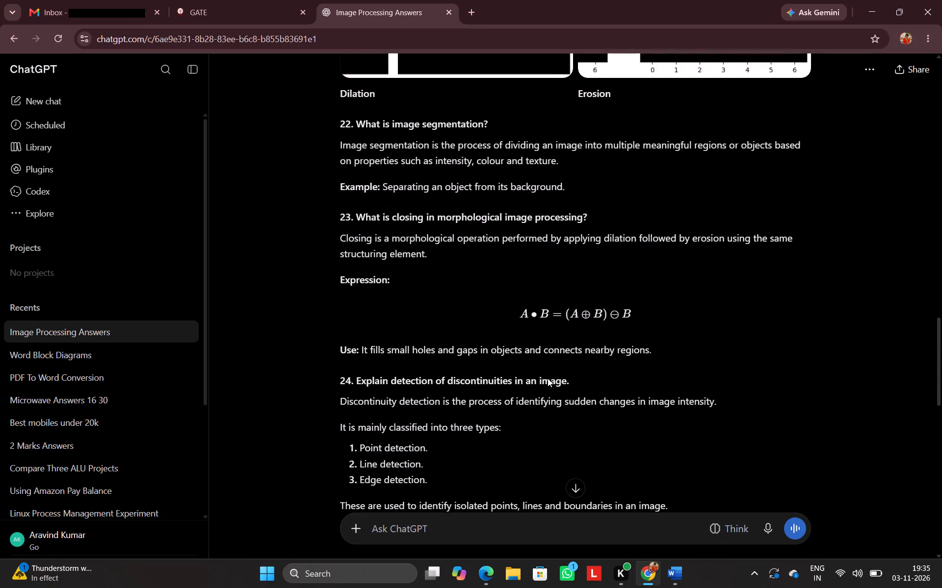
scroll(548, 378, up, 1)
scroll(548, 378, down, 2)
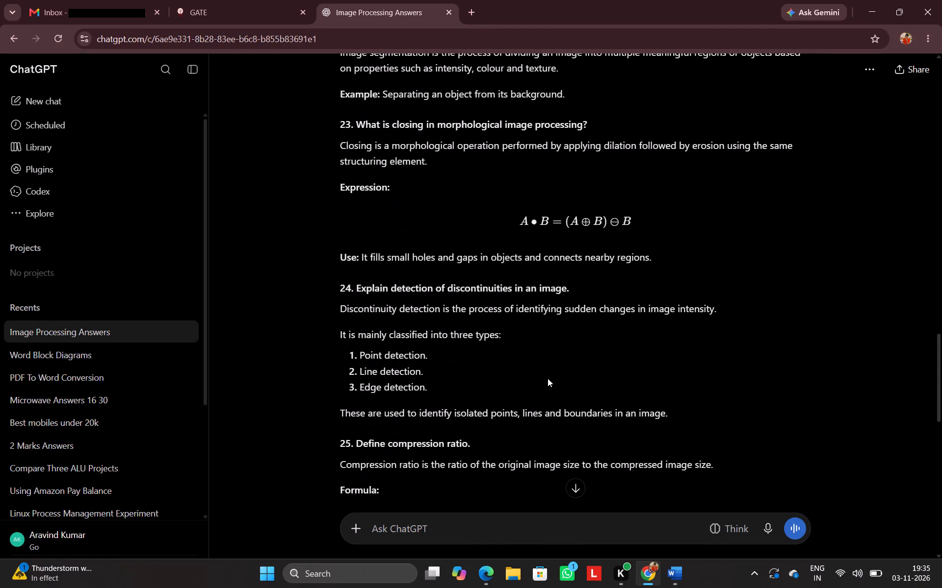
scroll(548, 378, up, 1)
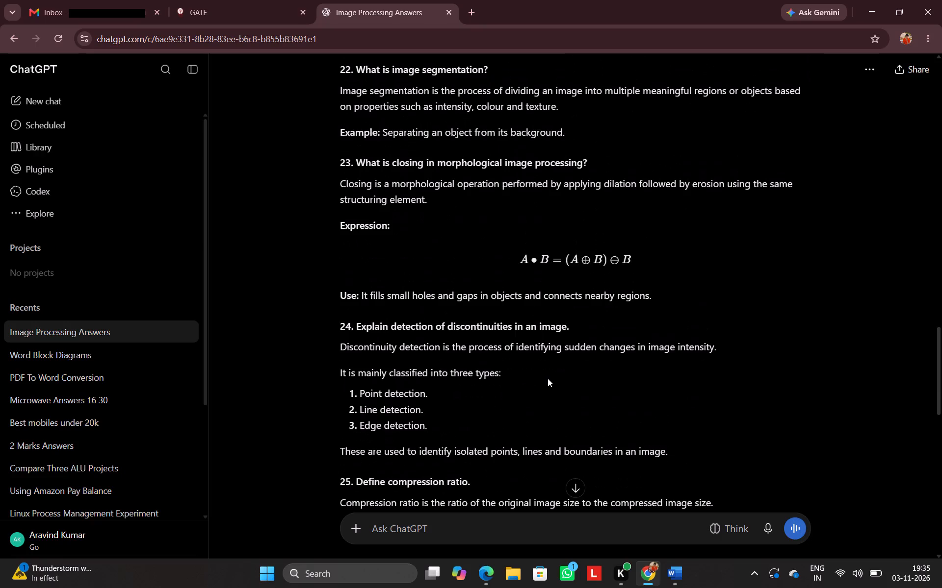
scroll(548, 378, up, 1)
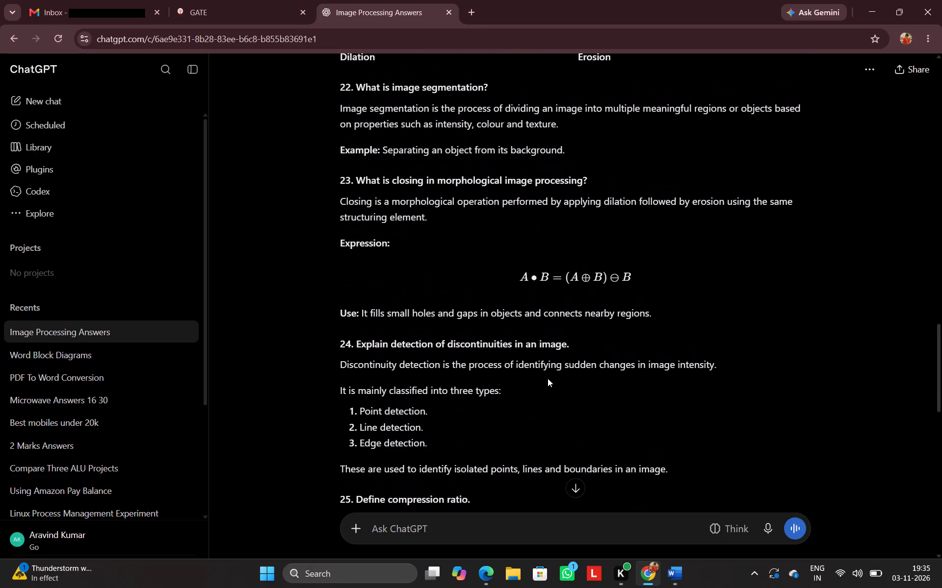
scroll(548, 378, up, 1)
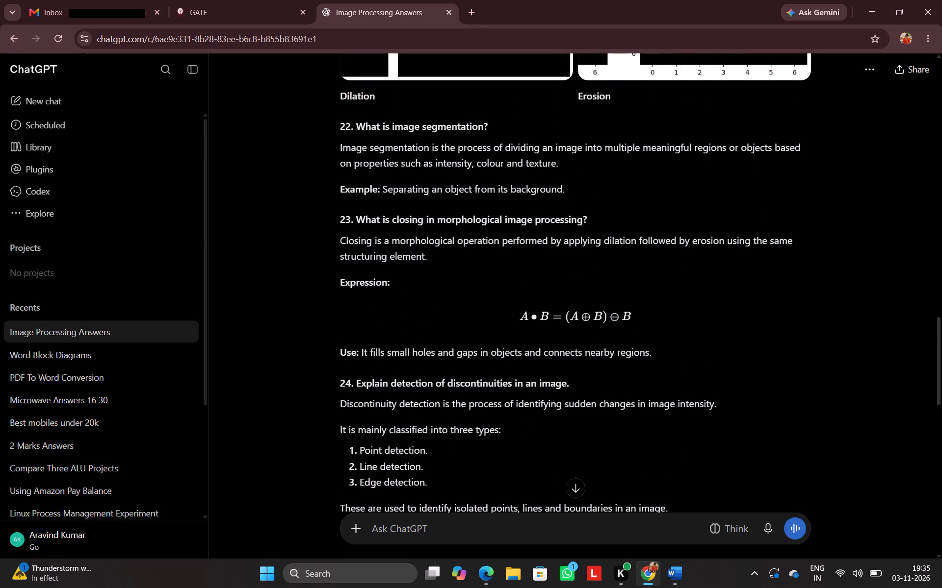
Copy answer 23 on closing, including its expression and use, from ChatGPT into Word at the end of answer 22.
drag(340, 240, 542, 350)
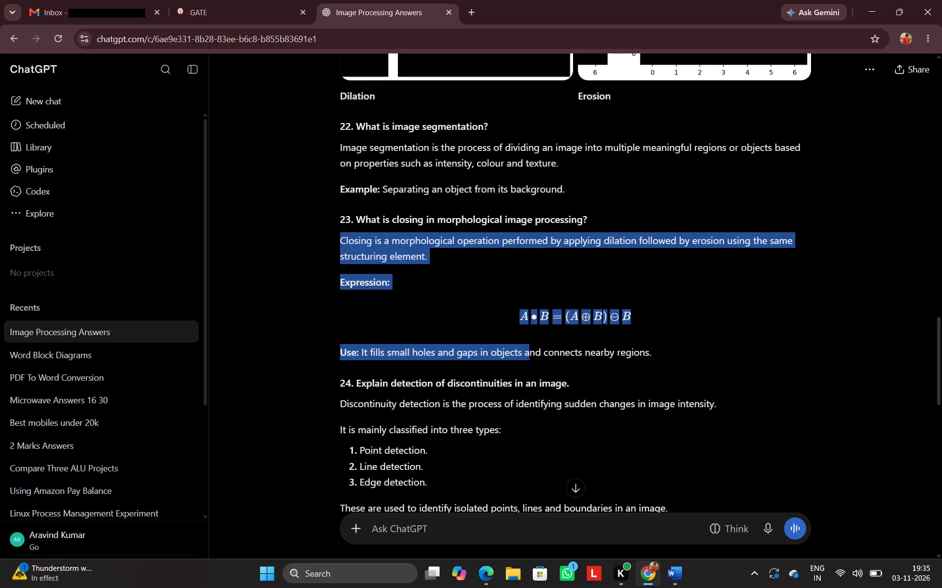
drag(542, 350, 675, 344)
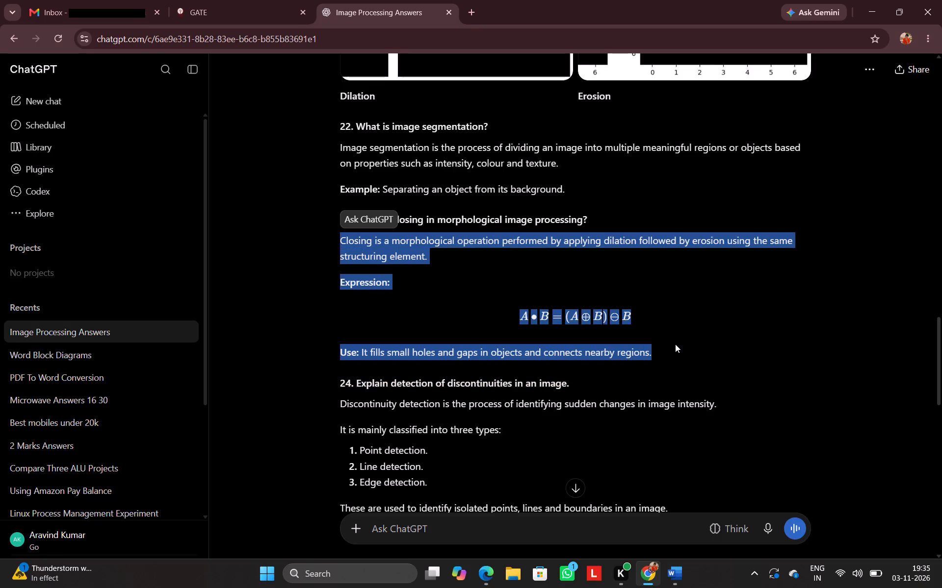
key(ctrl+c)
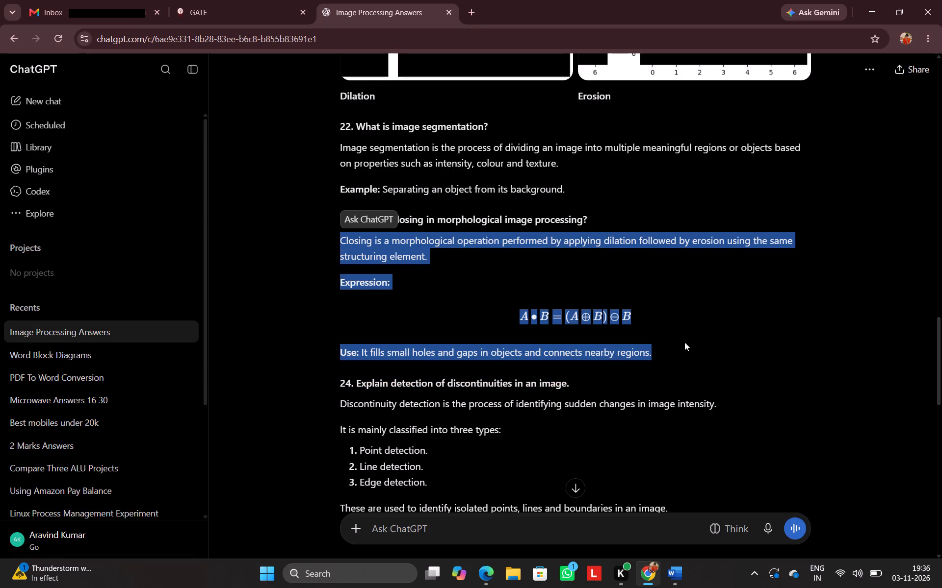
click(684, 342)
click(667, 585)
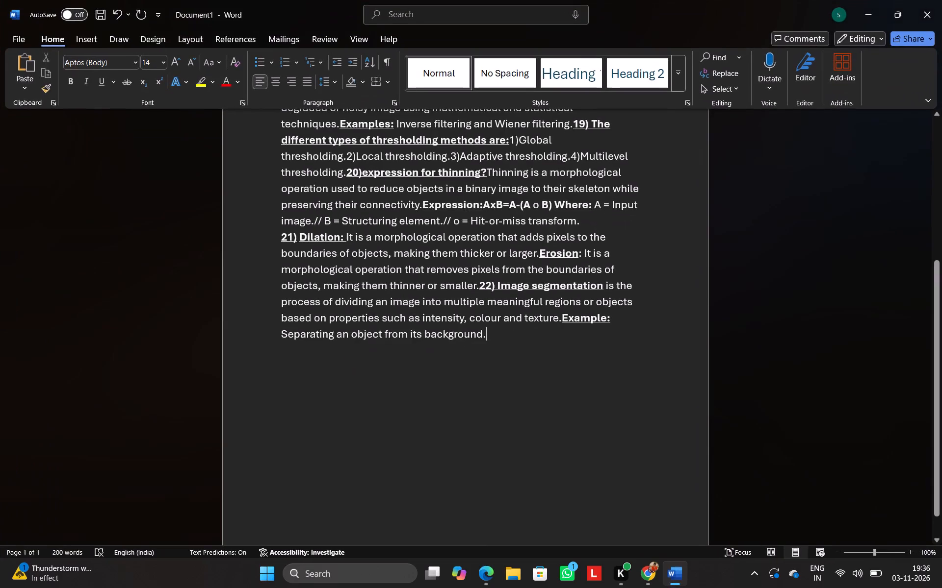
key(ctrl+v)
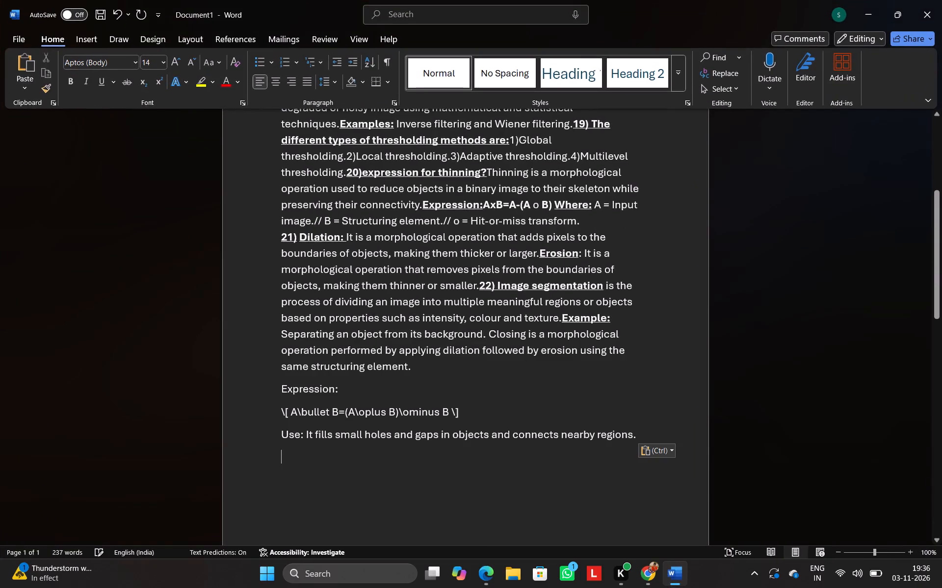
Replace the space before "Closing is a morphological operation" with the answer number "23)".
click(490, 338)
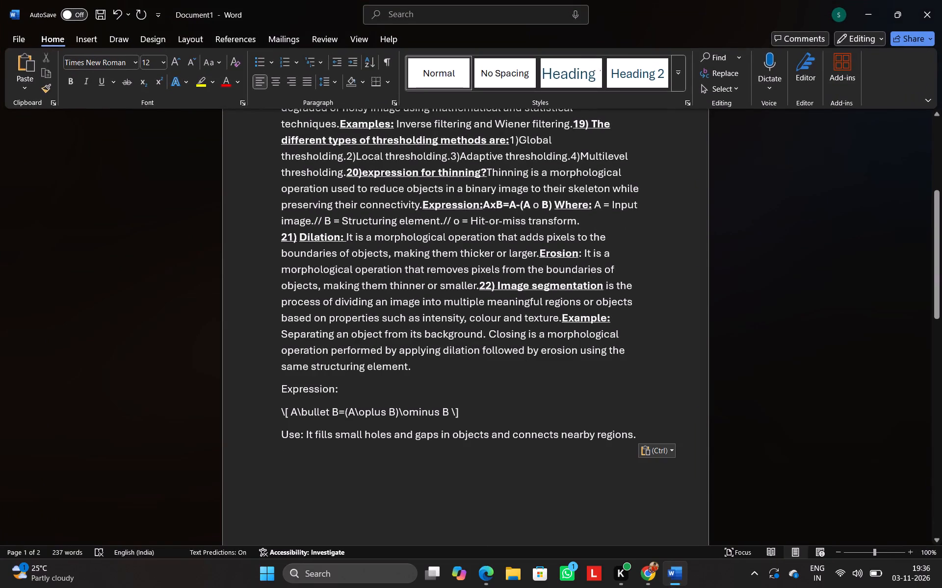
key(BackSpace)
text(23)
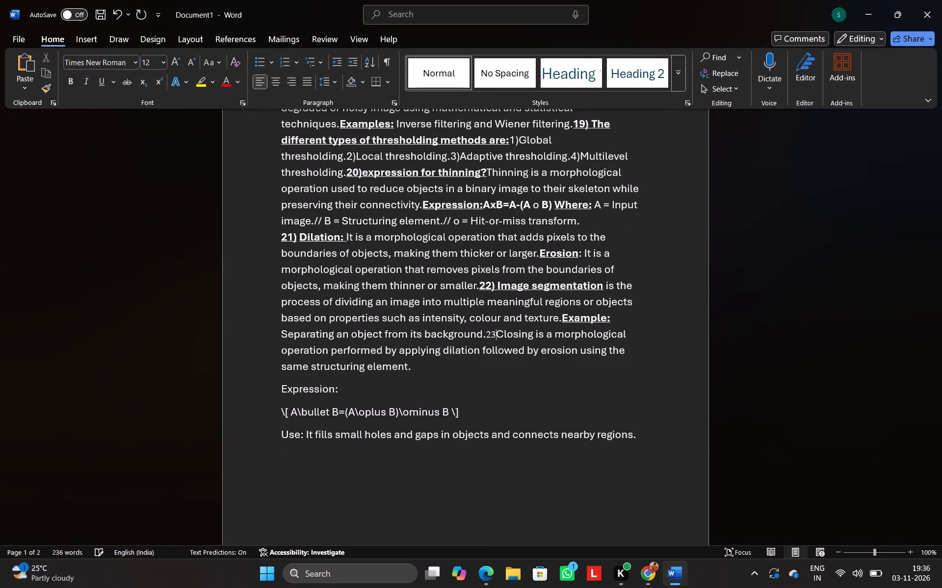
key(shift+parenright)
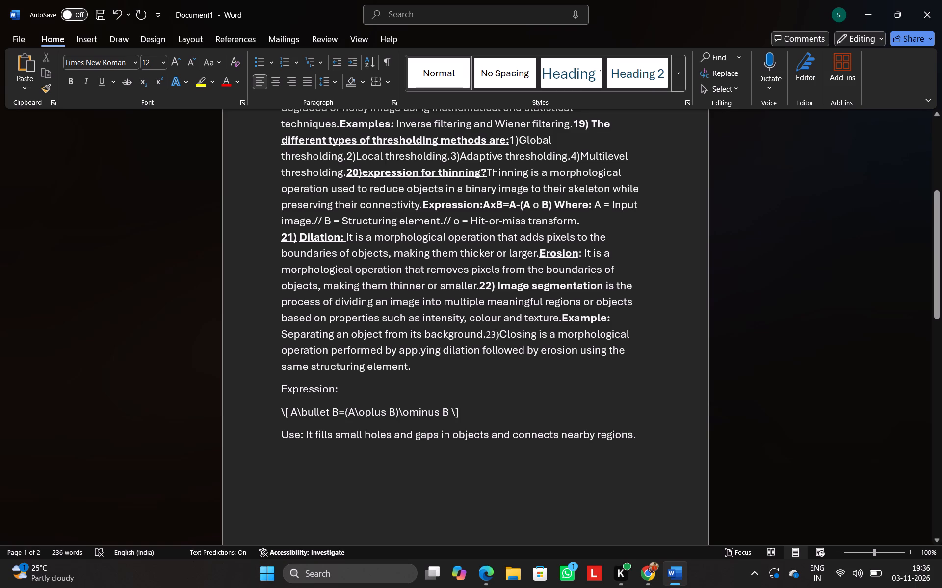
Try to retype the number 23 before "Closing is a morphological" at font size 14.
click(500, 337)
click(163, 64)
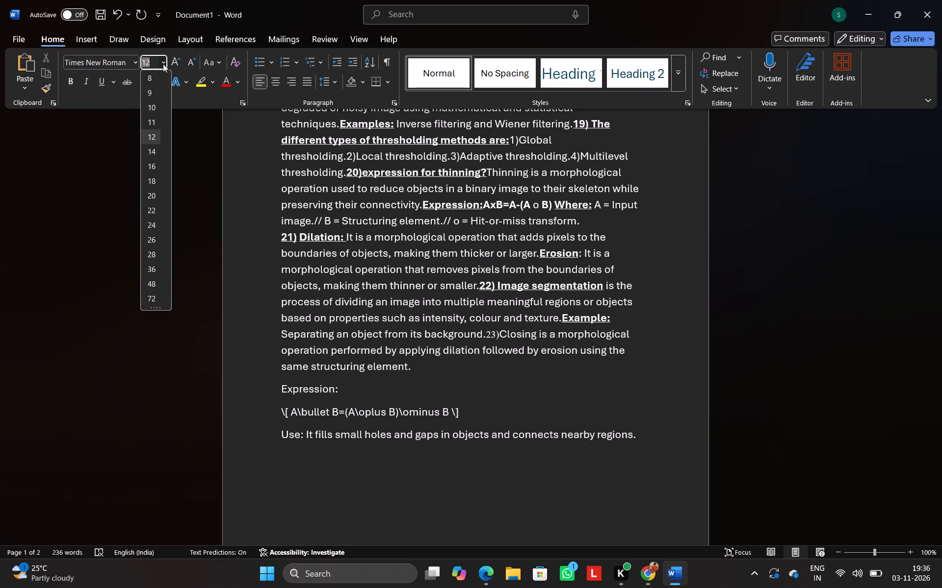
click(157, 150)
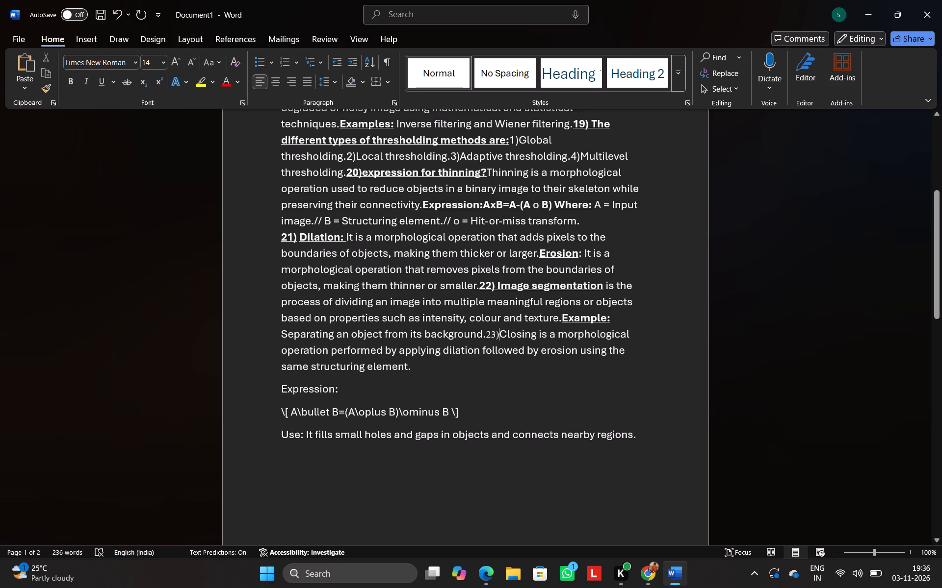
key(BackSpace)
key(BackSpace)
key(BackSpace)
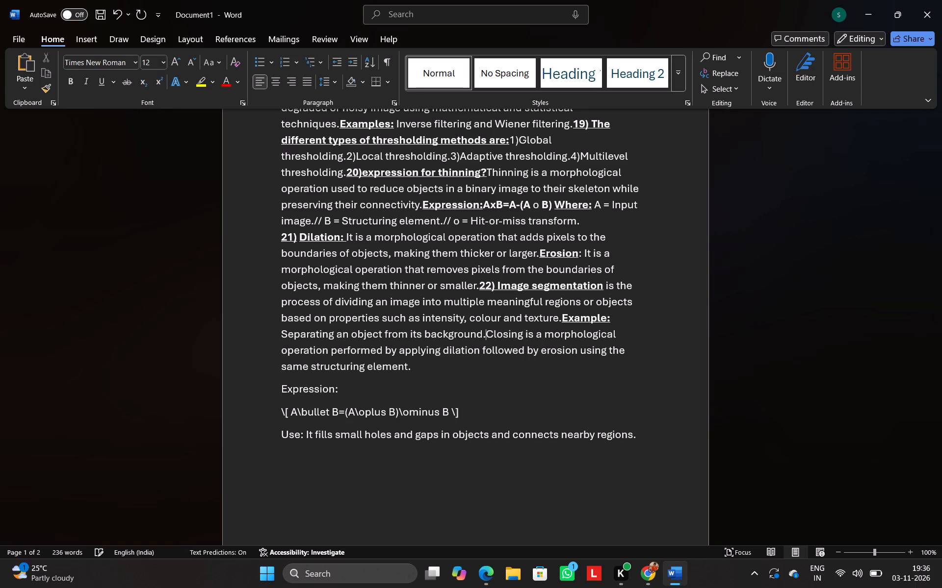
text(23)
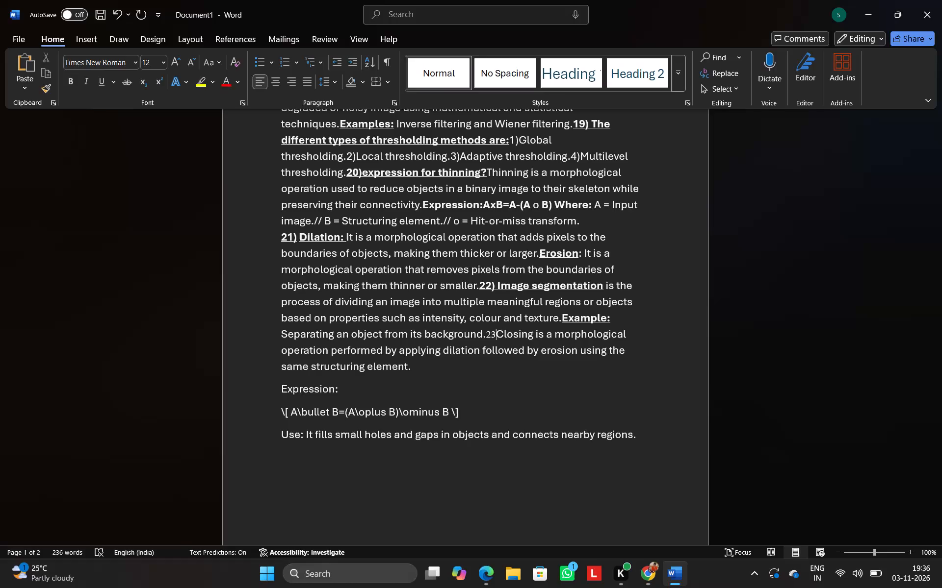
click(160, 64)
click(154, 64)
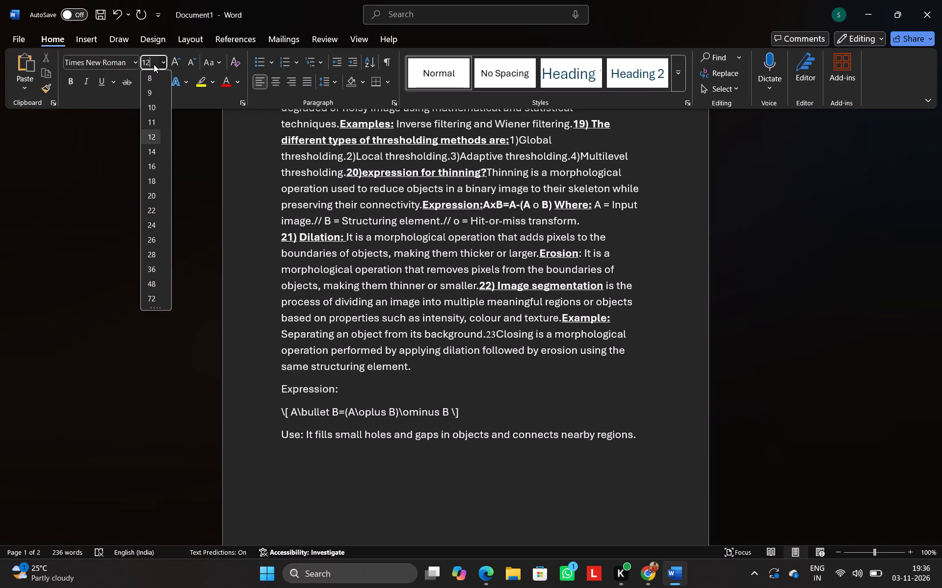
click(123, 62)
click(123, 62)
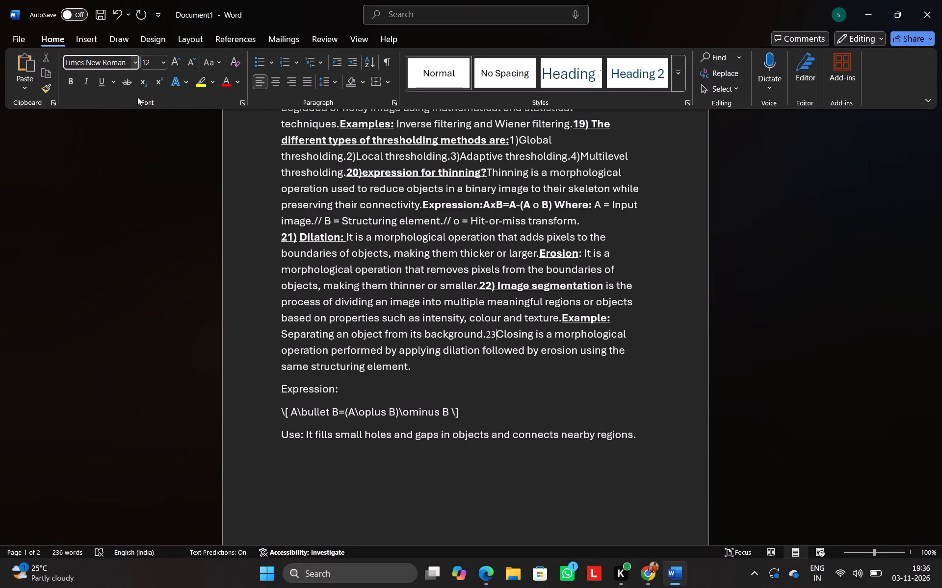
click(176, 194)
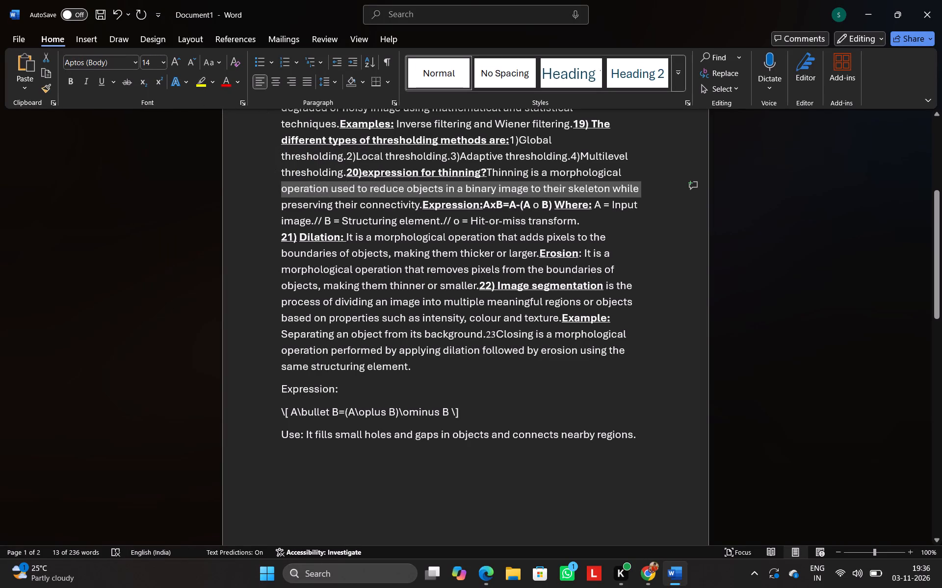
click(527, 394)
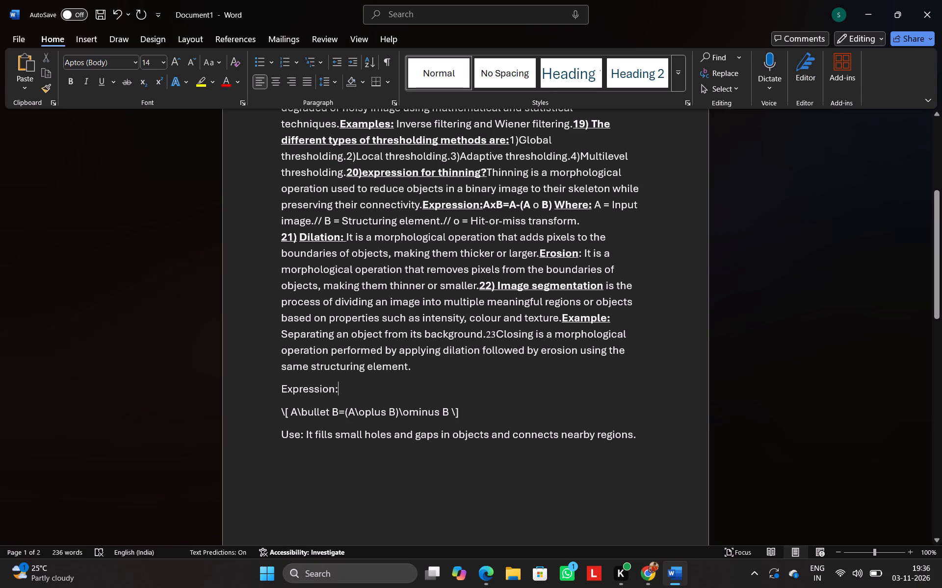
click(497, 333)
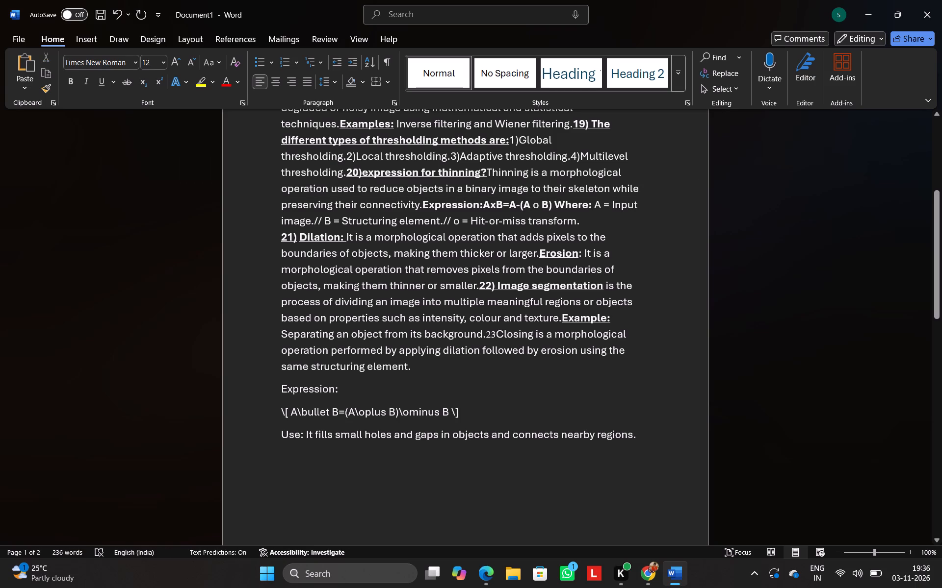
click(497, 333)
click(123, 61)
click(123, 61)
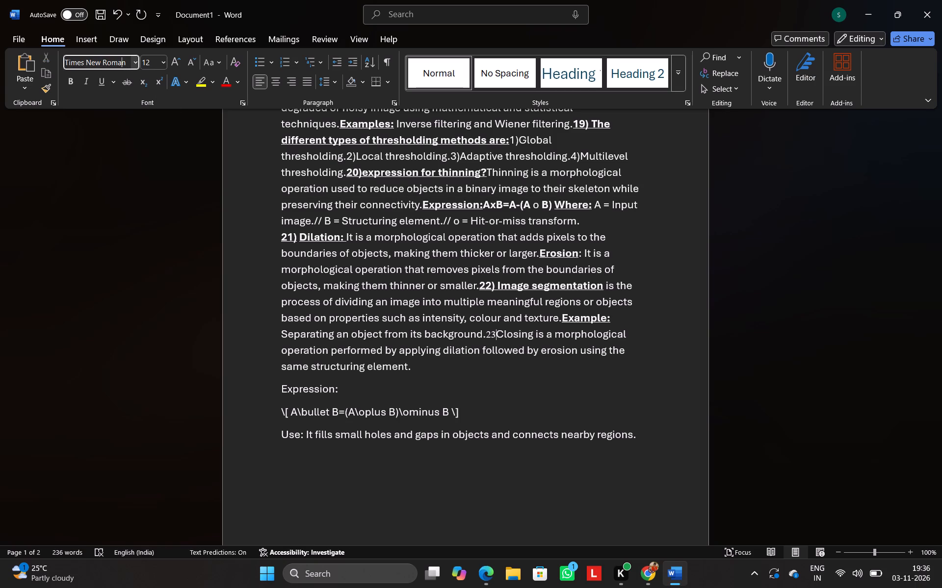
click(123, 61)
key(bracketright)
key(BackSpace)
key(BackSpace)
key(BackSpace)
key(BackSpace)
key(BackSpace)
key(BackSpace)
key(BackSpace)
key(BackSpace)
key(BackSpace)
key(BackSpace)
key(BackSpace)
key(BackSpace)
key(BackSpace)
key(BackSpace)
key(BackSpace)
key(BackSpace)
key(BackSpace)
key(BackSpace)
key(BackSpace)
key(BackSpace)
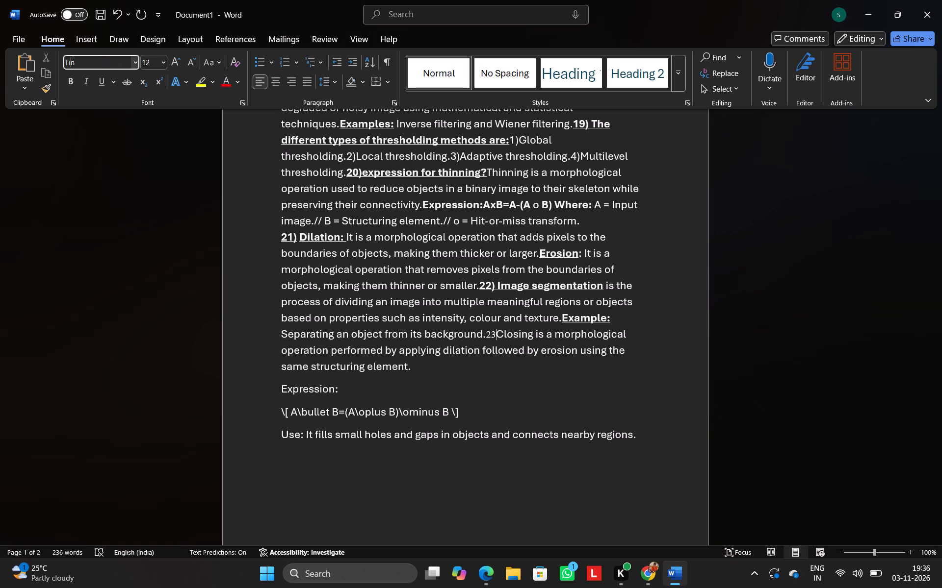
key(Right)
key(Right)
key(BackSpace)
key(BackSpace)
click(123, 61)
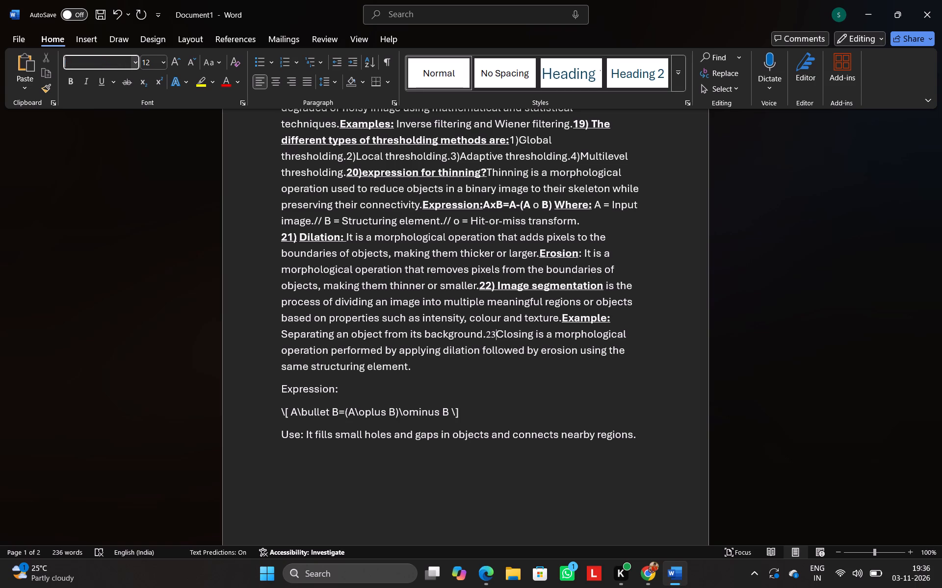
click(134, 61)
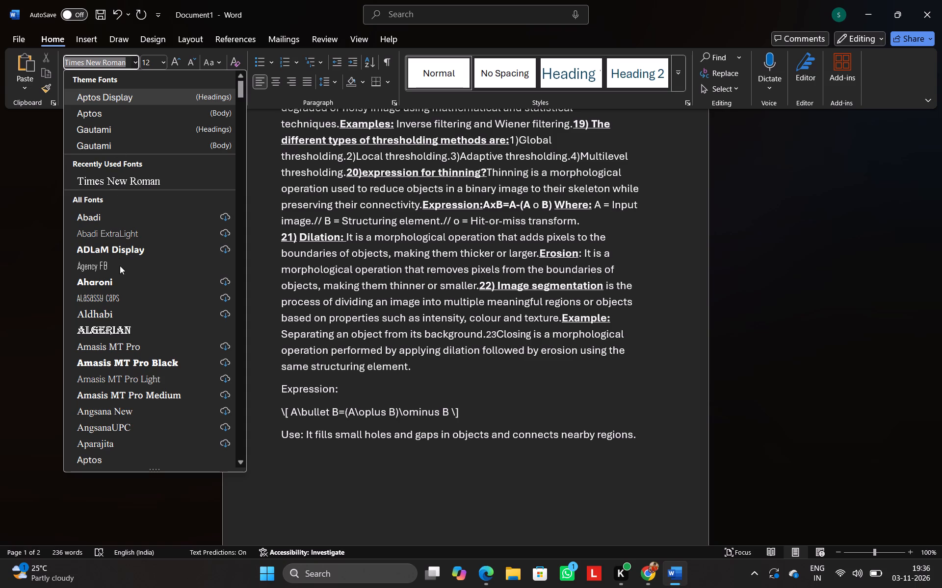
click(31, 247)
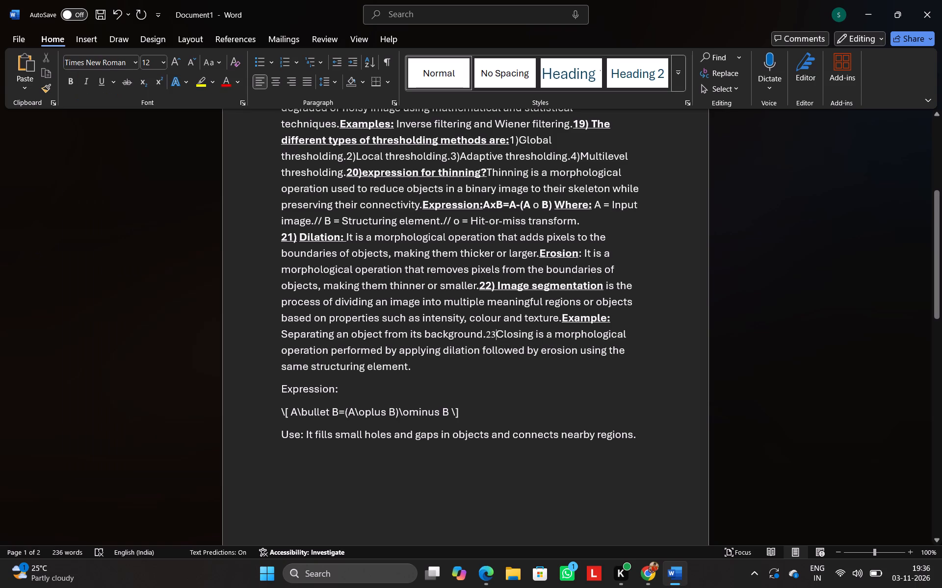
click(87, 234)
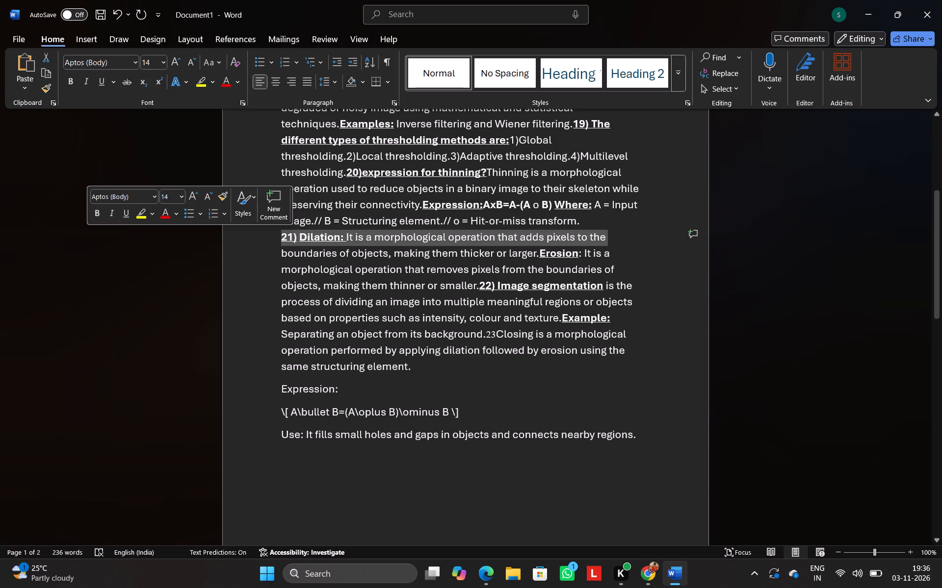
Replace the mismatched number before "Closing" with "23)" in the surrounding body text's Aptos (Body) font at size 14.
click(495, 330)
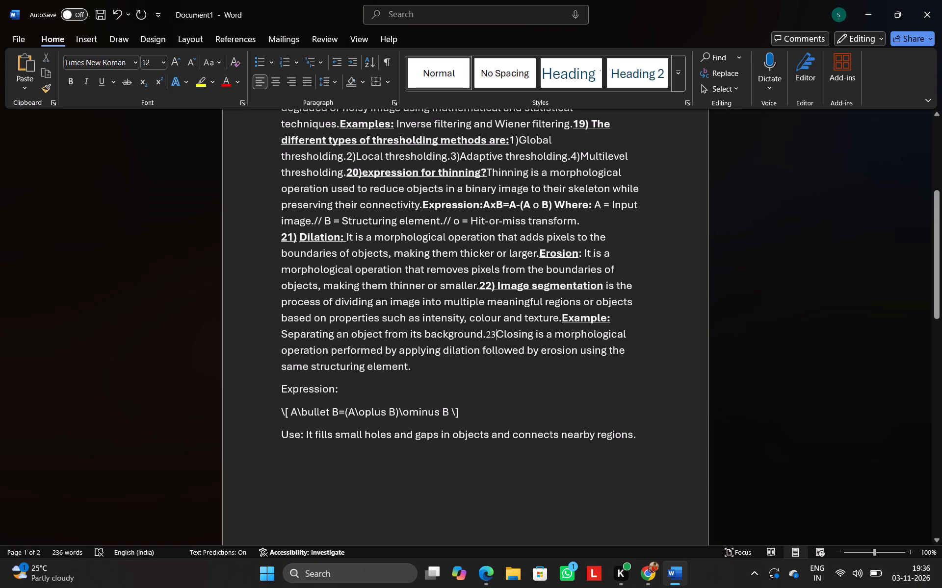
key(BackSpace)
key(BackSpace)
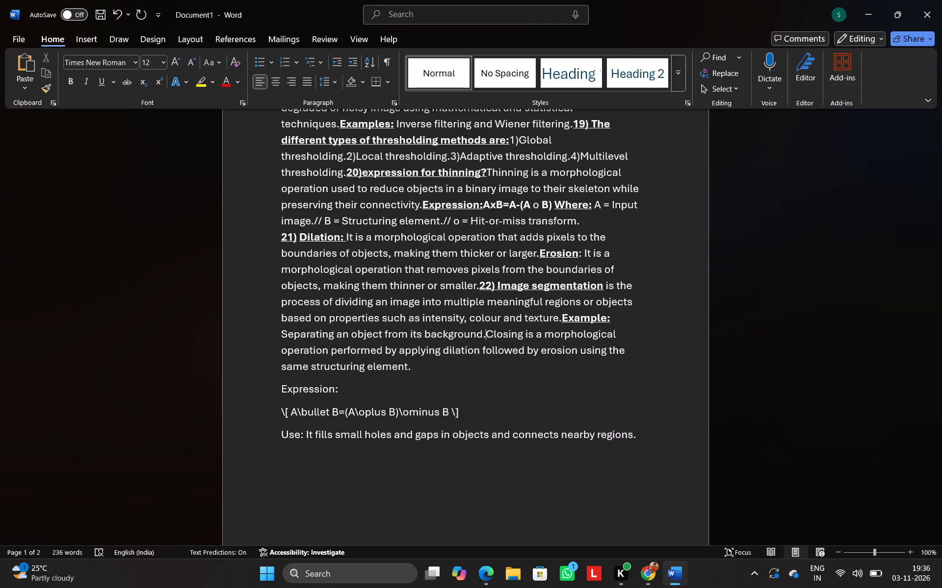
right_click(495, 330)
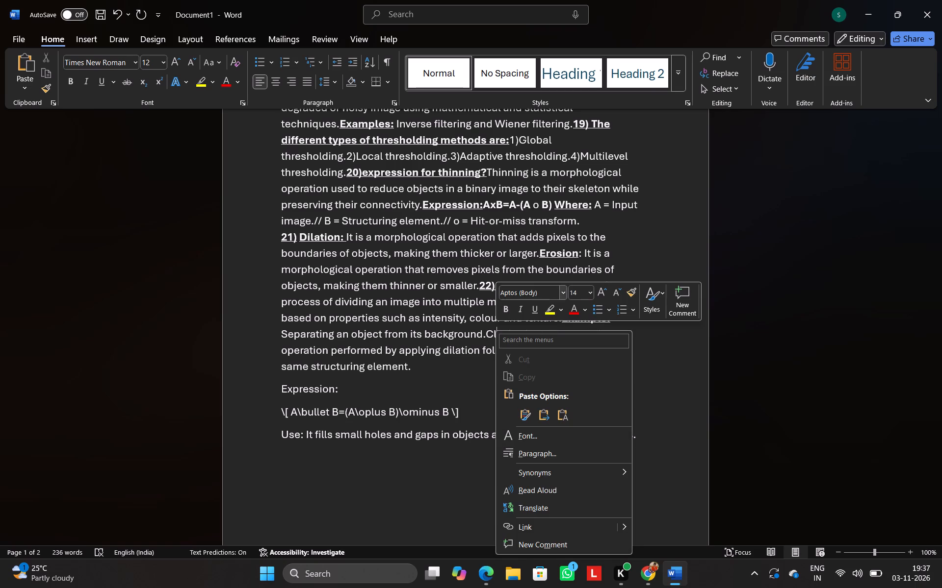
click(131, 65)
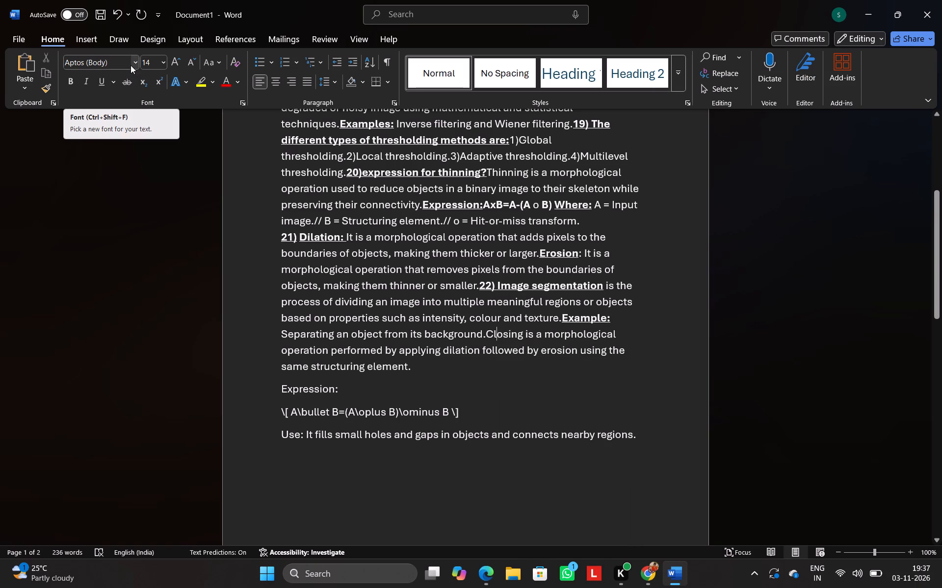
click(180, 207)
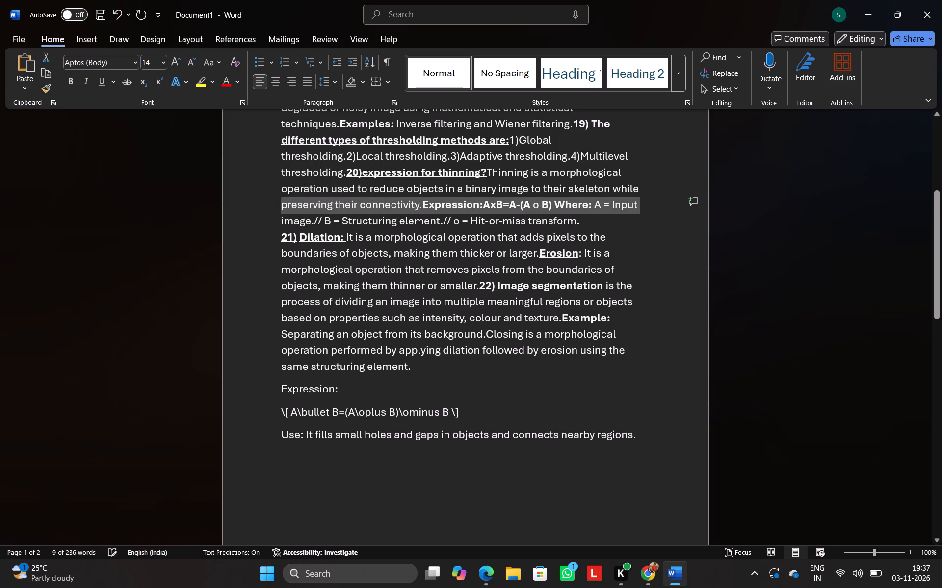
click(485, 332)
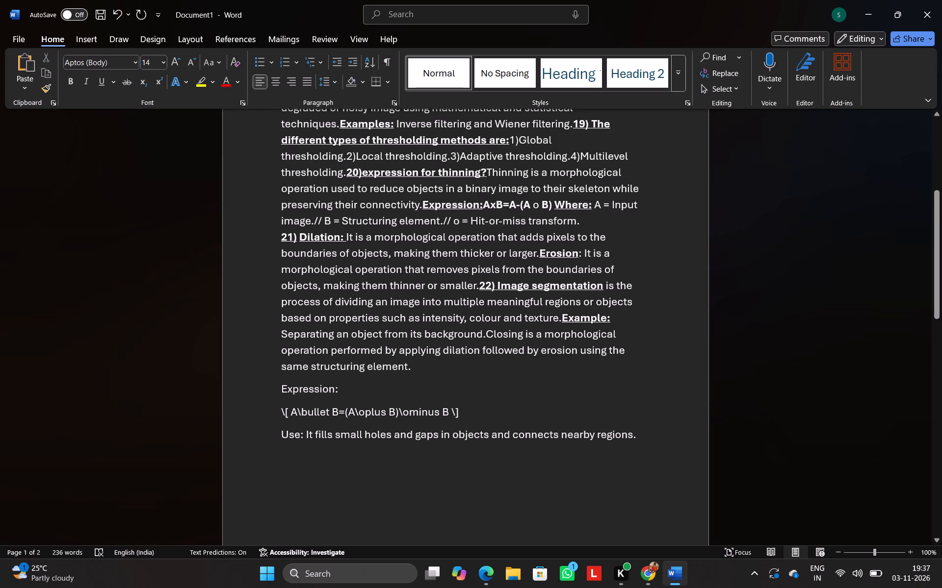
key(2)
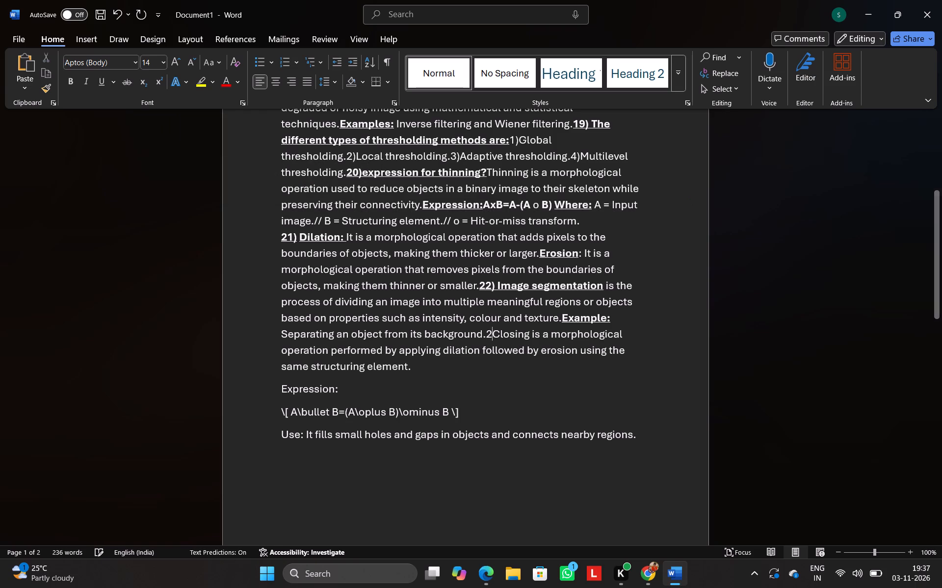
key(3)
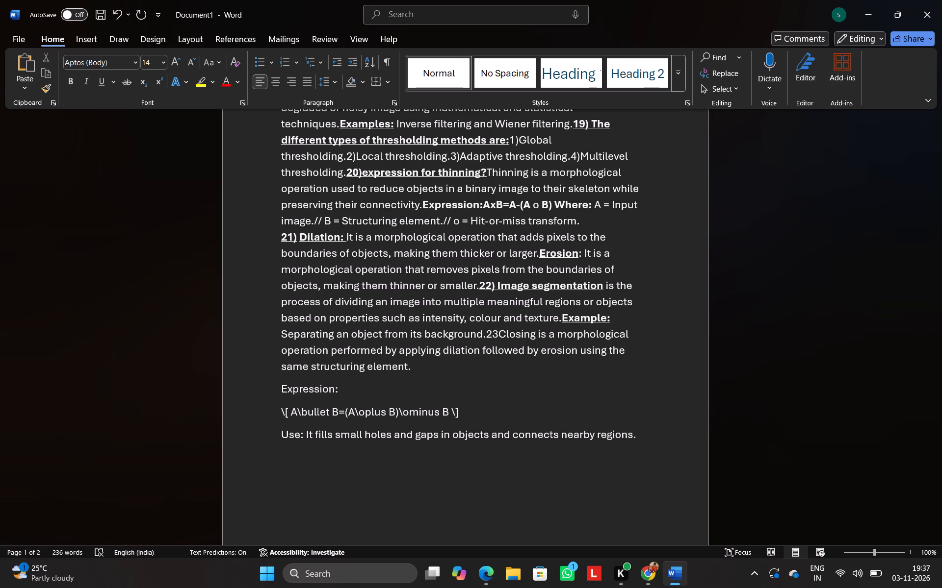
key(shift+parenright)
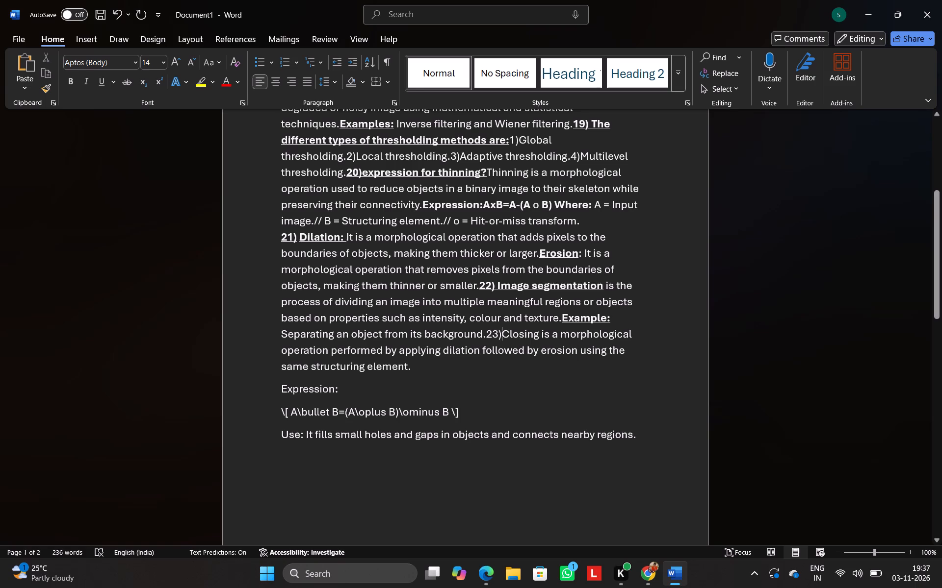
Make "23)Closing is a morphological" bold and underlined as the heading of answer 23.
drag(488, 335, 617, 335)
click(625, 313)
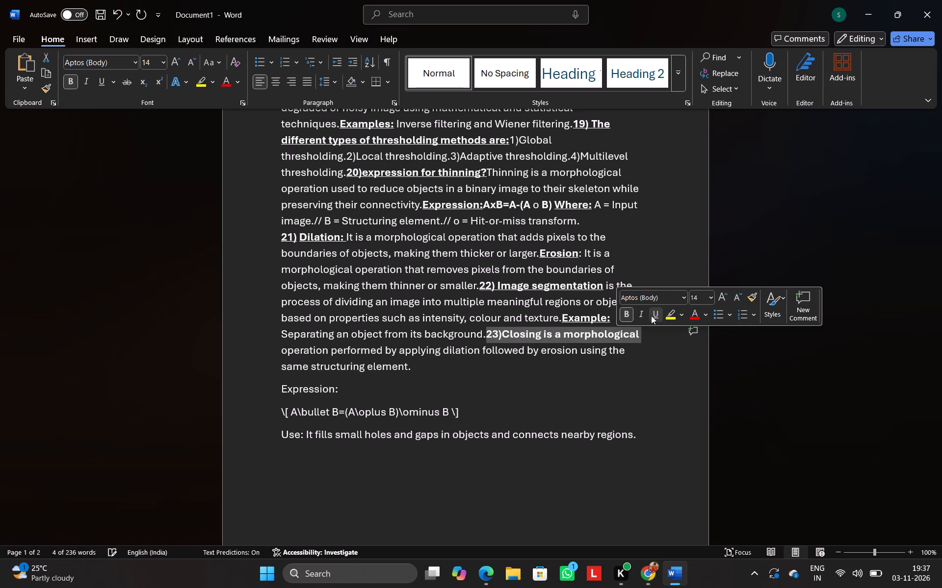
click(652, 317)
click(652, 362)
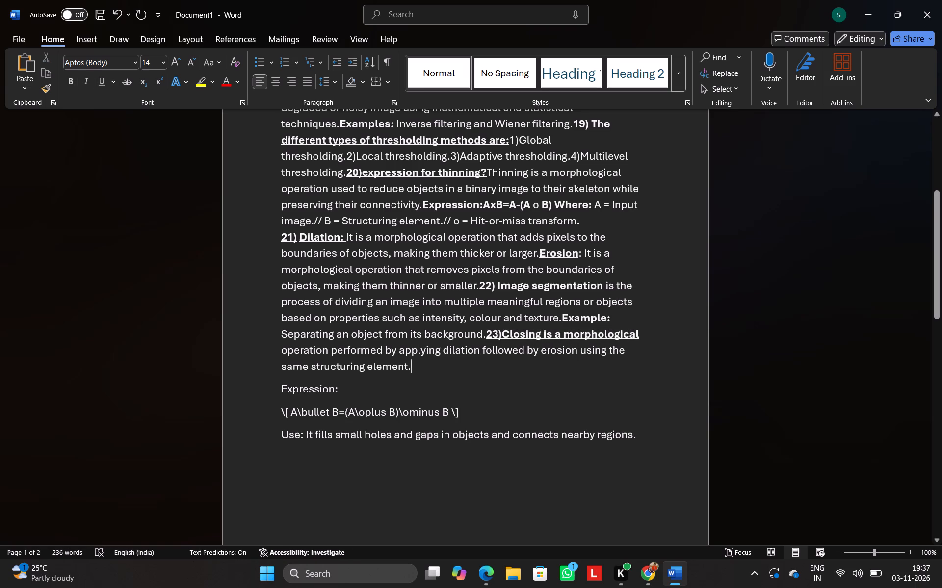
Join "Expression:" directly after "same structuring element." in answer 23 and make it bold and underlined.
click(284, 388)
key(BackSpace)
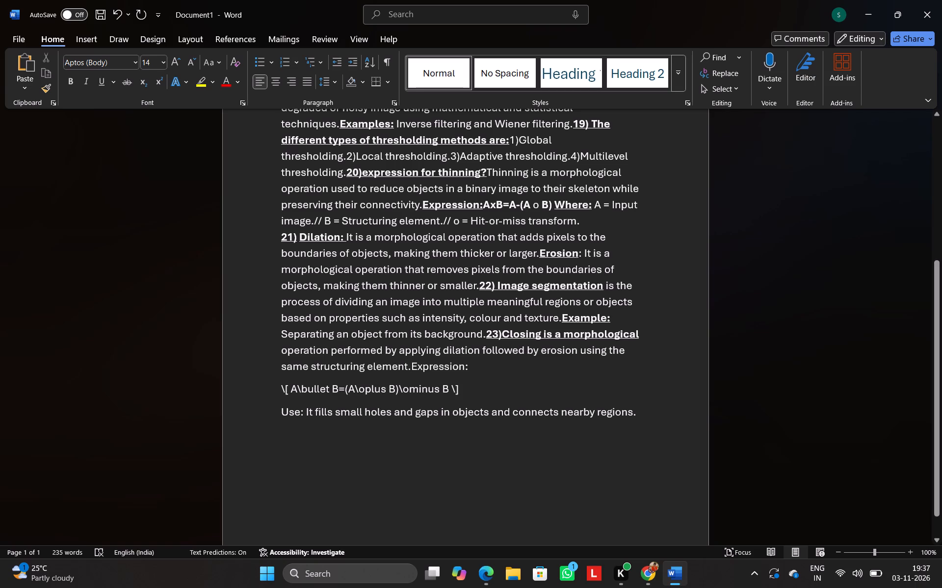
drag(411, 366, 471, 369)
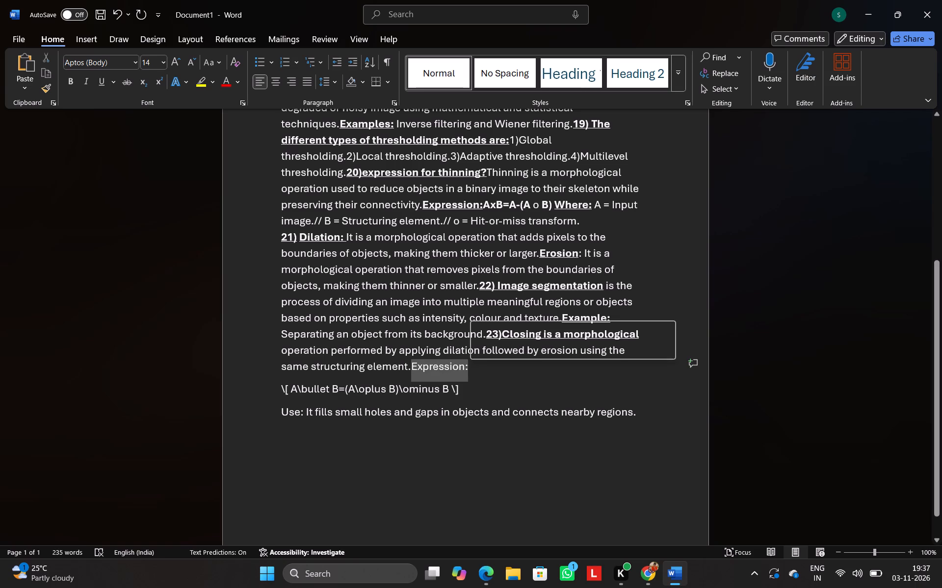
click(480, 350)
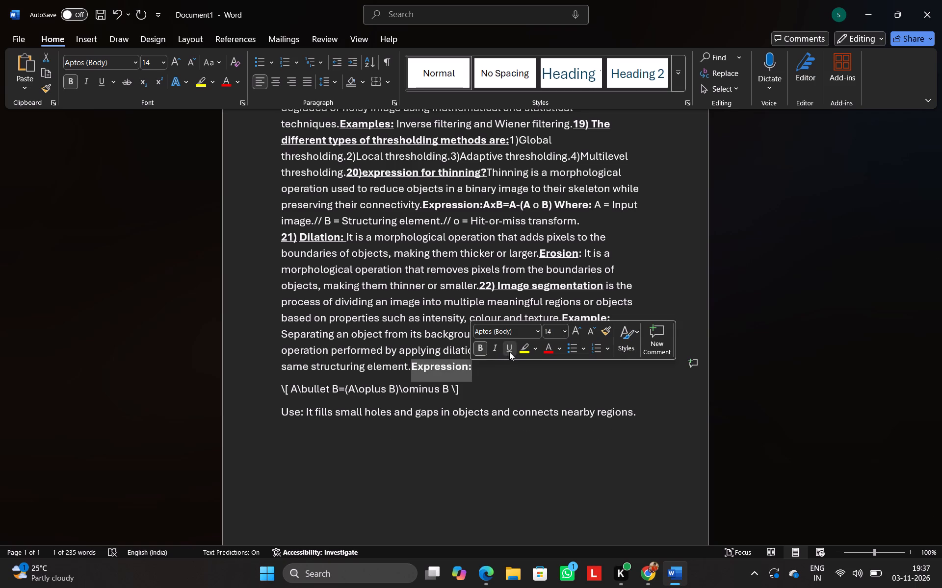
click(509, 352)
click(509, 376)
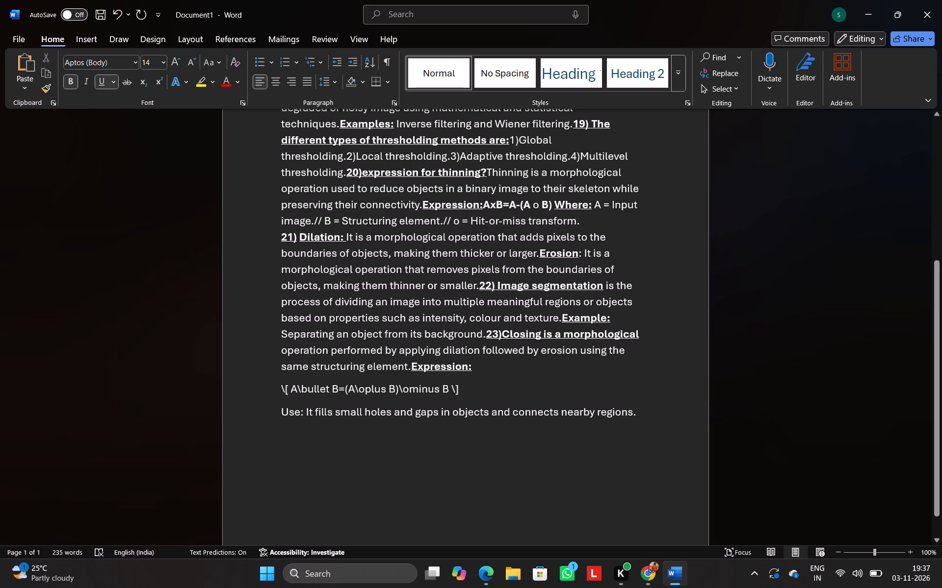
Shorten "\ominus B \]" at the end of answer 23's closing formula to "oB".
click(442, 393)
key(BackSpace)
key(BackSpace)
key(BackSpace)
key(BackSpace)
key(BackSpace)
key(BackSpace)
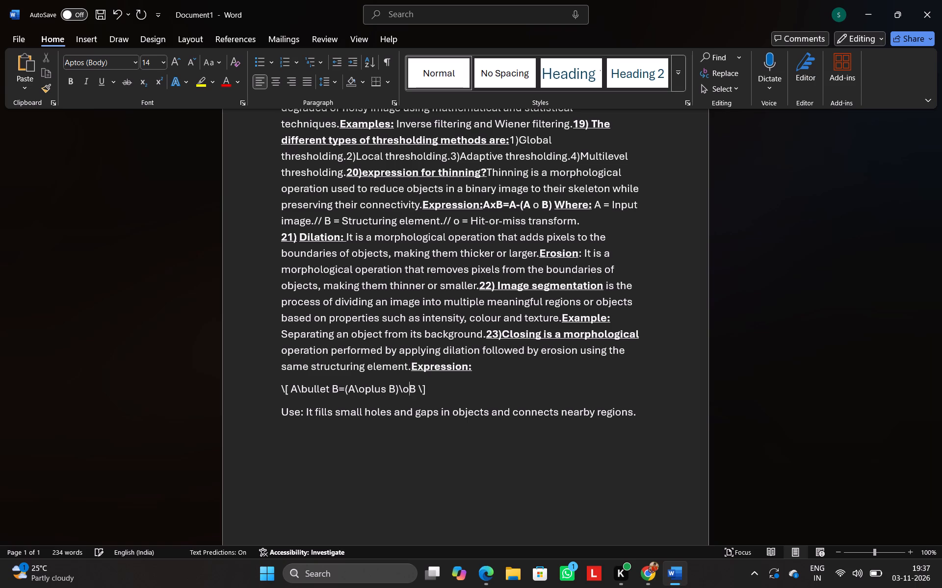
key(Right)
key(Right)
key(Right)
key(Right)
key(BackSpace)
key(BackSpace)
key(Left)
key(Left)
key(Left)
key(Left)
key(Right)
key(BackSpace)
Replace "\oplus" inside the parentheses of the closing formula with "o" so the term reads "(AoB)".
key(Left)
key(Left)
key(Left)
key(Right)
key(BackSpace)
key(BackSpace)
key(BackSpace)
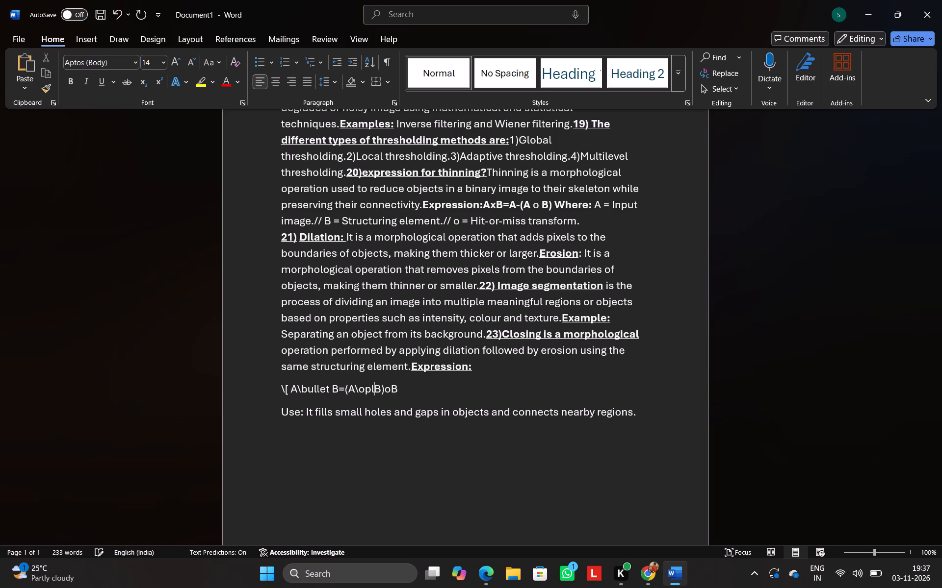
key(BackSpace)
key(BackSpace)
key(BackSpace)
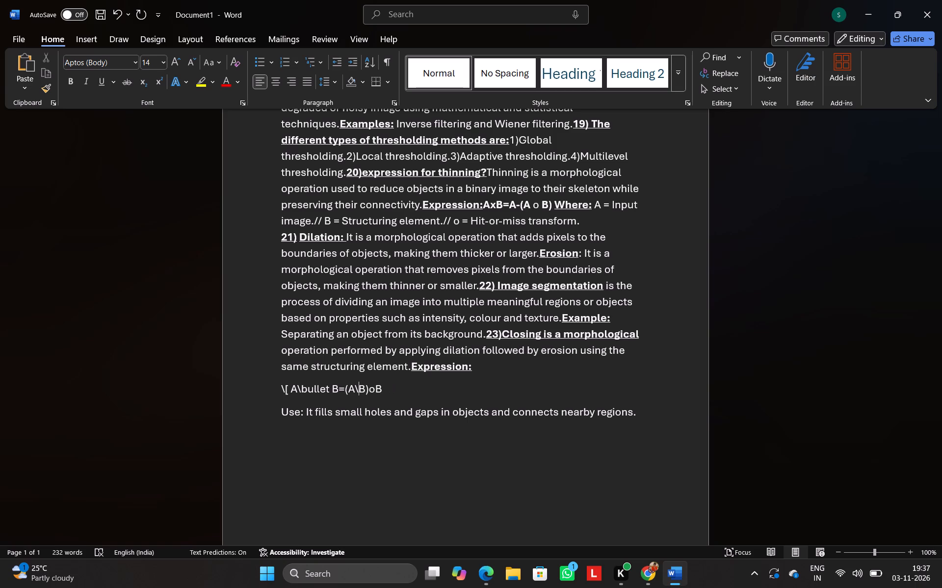
key(ctrl+z)
key(Left)
key(Left)
key(Right)
key(BackSpace)
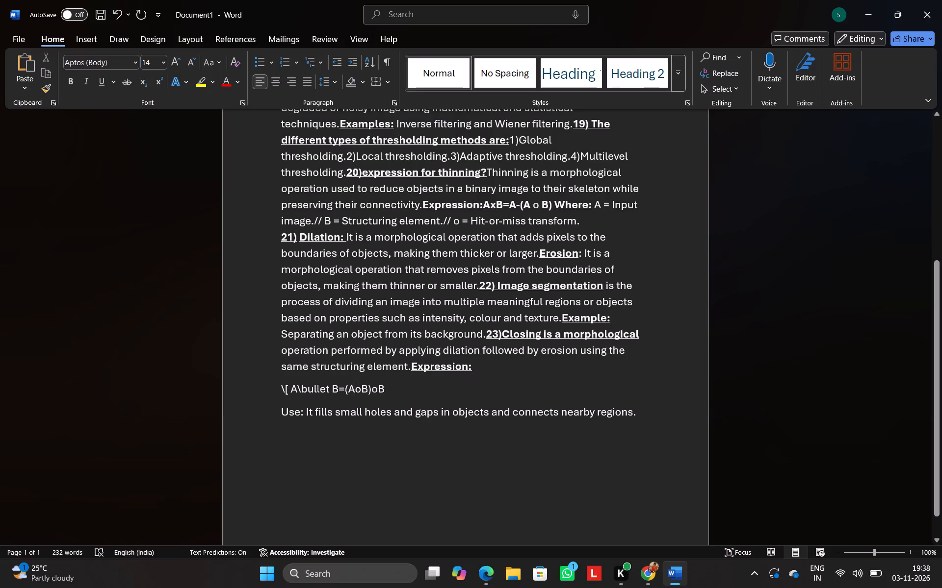
Check the closing formula in ChatGPT, and replace "\bullet" in the Word version with a dot so it starts "A.B=".
click(691, 576)
click(675, 574)
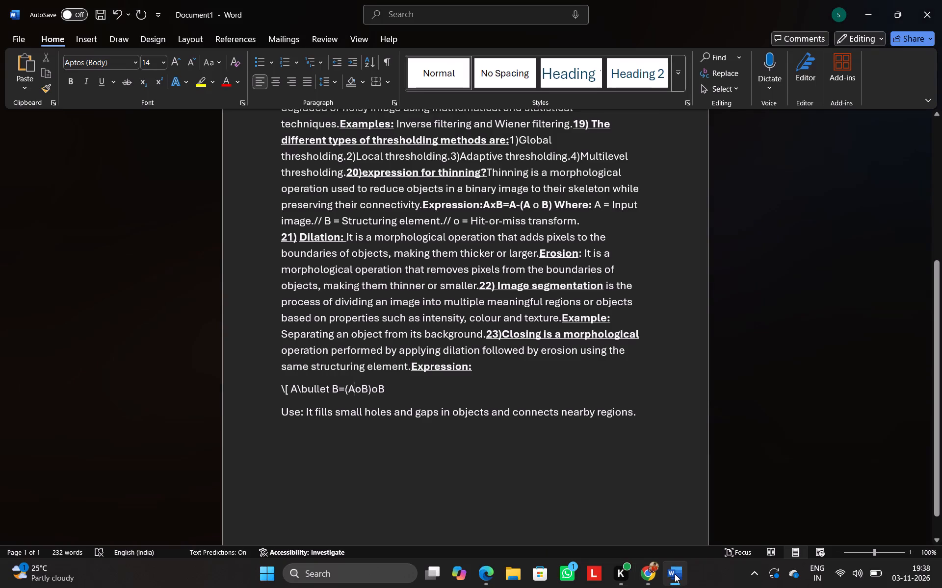
click(675, 574)
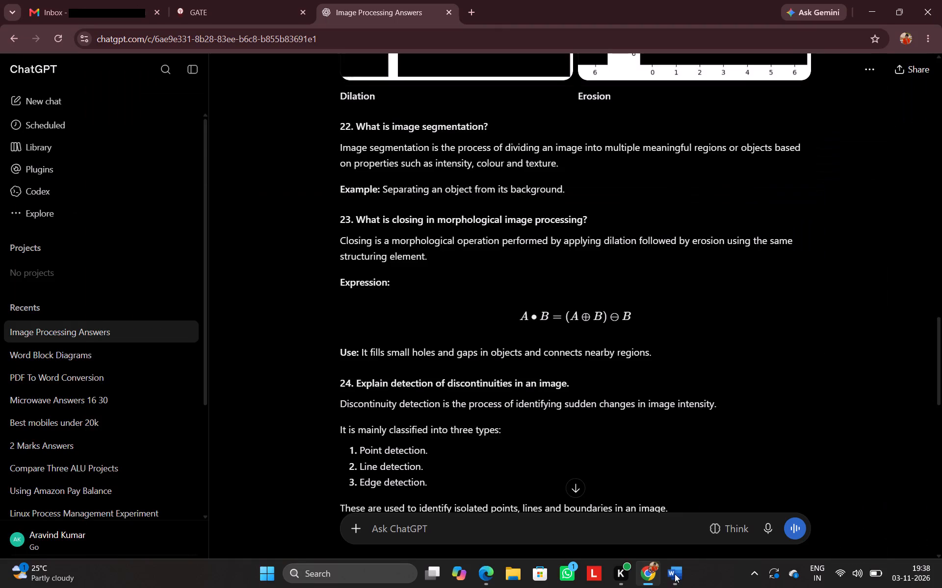
click(675, 574)
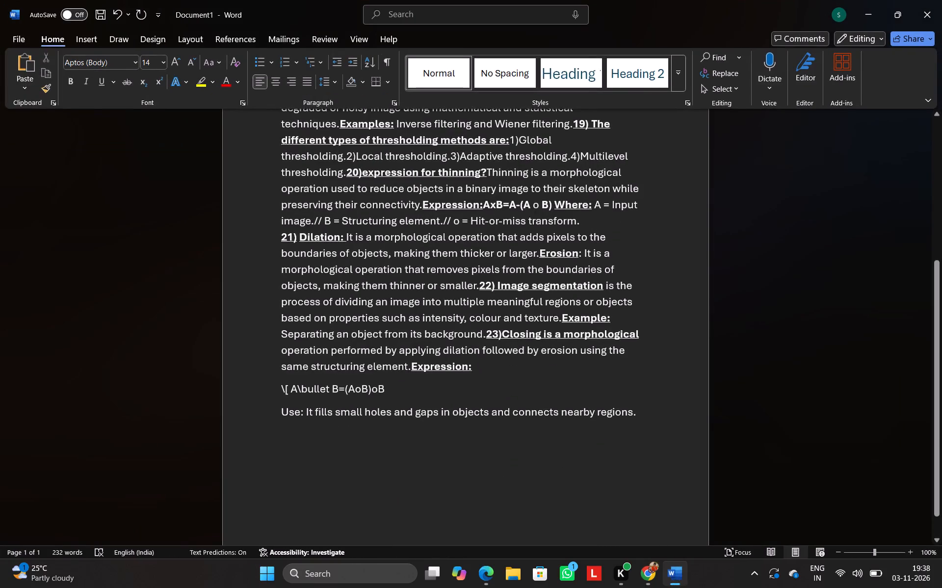
click(327, 389)
key(Right)
key(BackSpace)
key(BackSpace)
key(BackSpace)
key(BackSpace)
key(BackSpace)
key(BackSpace)
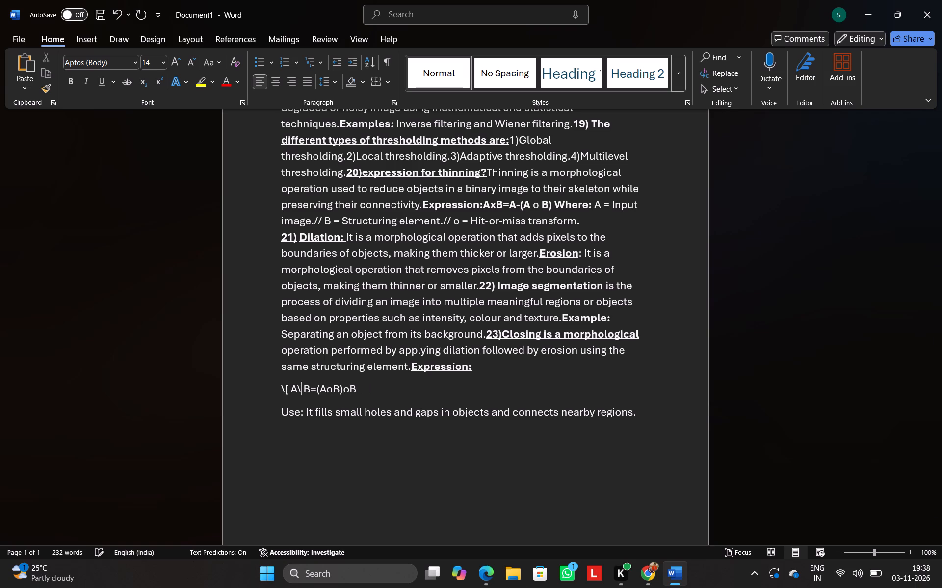
key(BackSpace)
key(Right)
key(period)
key(BackSpace)
key(BackSpace)
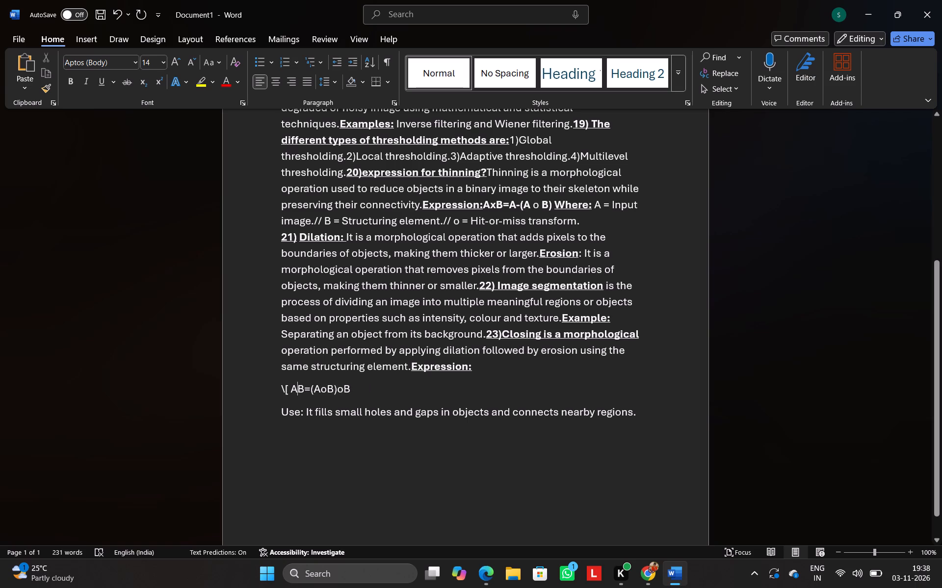
key(period)
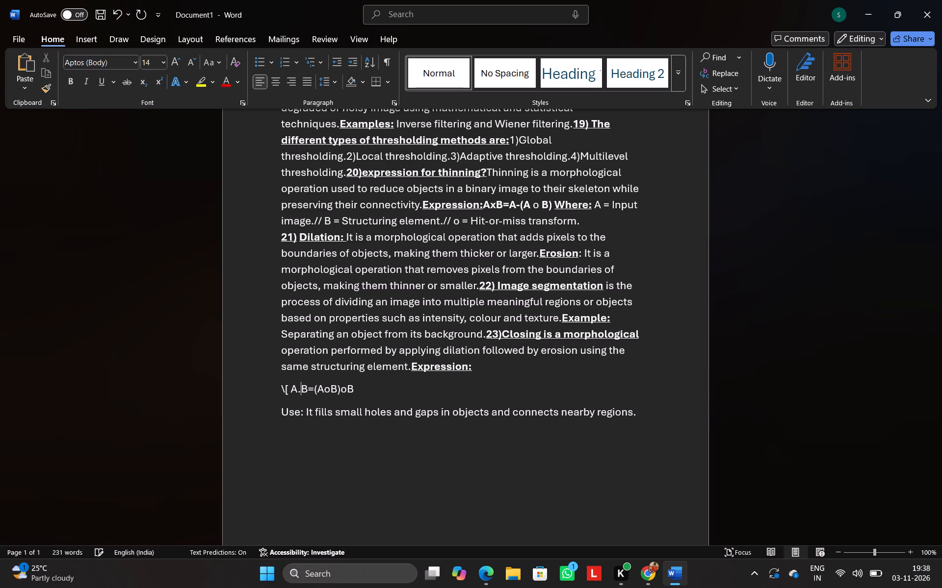
Remove the leading "\[" and join the closing formula after "Expression:" in answer 23, separated by one space.
click(291, 388)
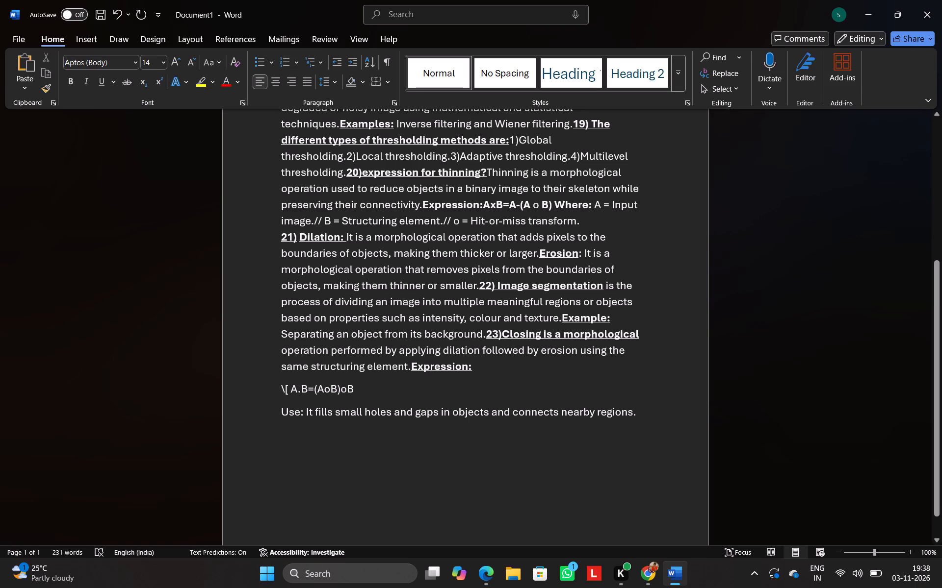
key(BackSpace)
key(BackSpace)
key(BackSpace)
key(BackSpace)
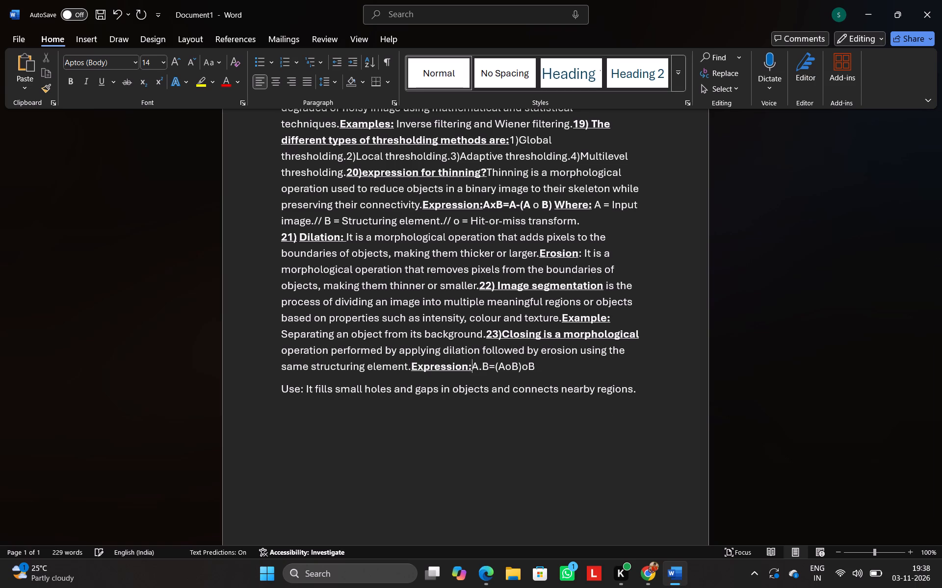
key(space)
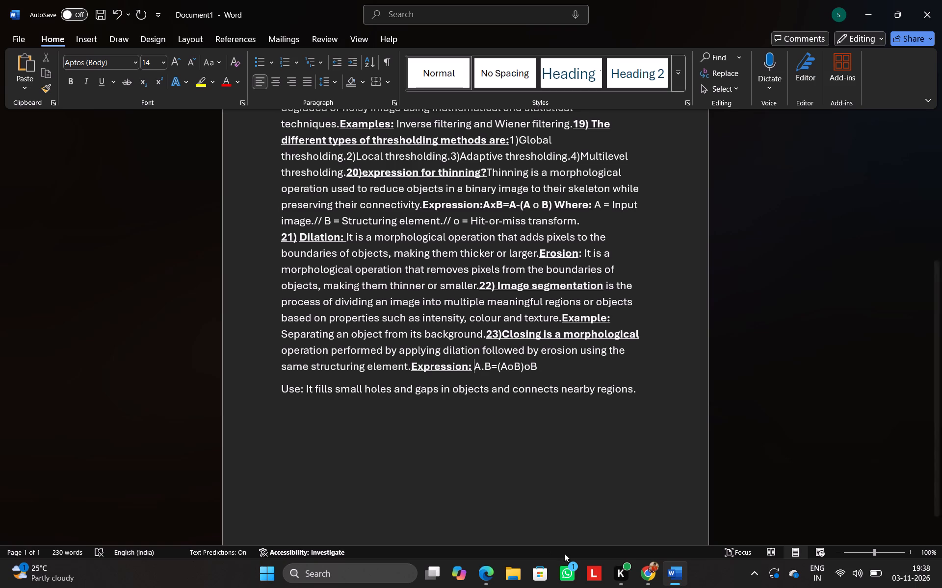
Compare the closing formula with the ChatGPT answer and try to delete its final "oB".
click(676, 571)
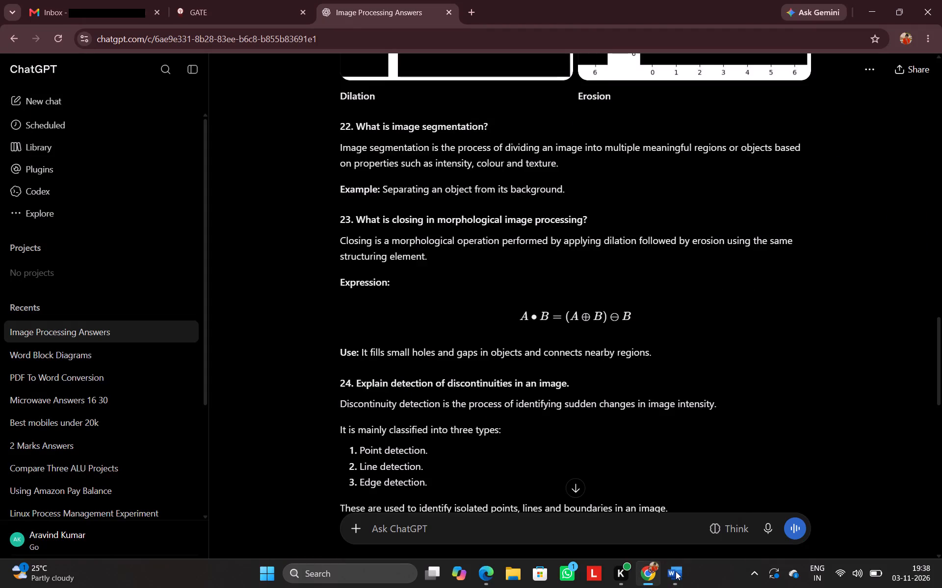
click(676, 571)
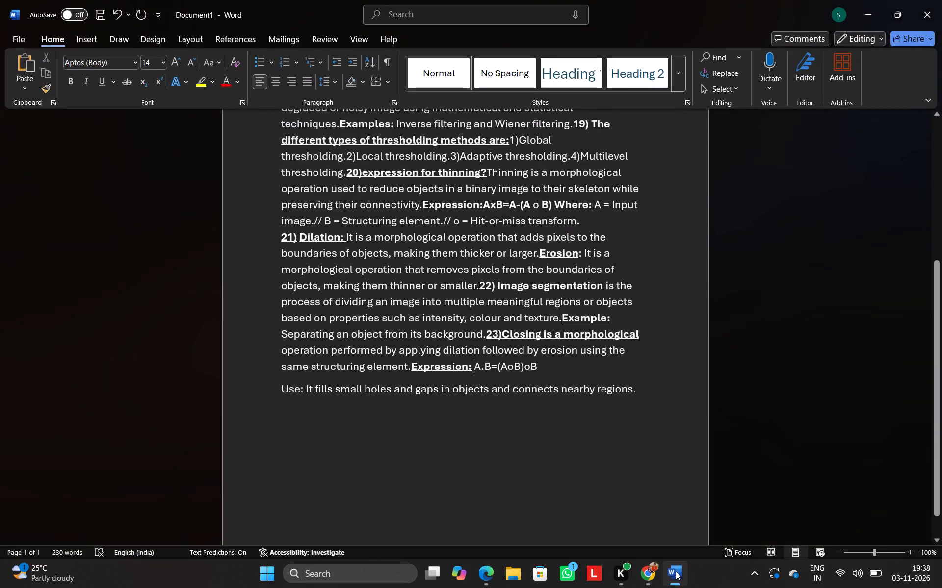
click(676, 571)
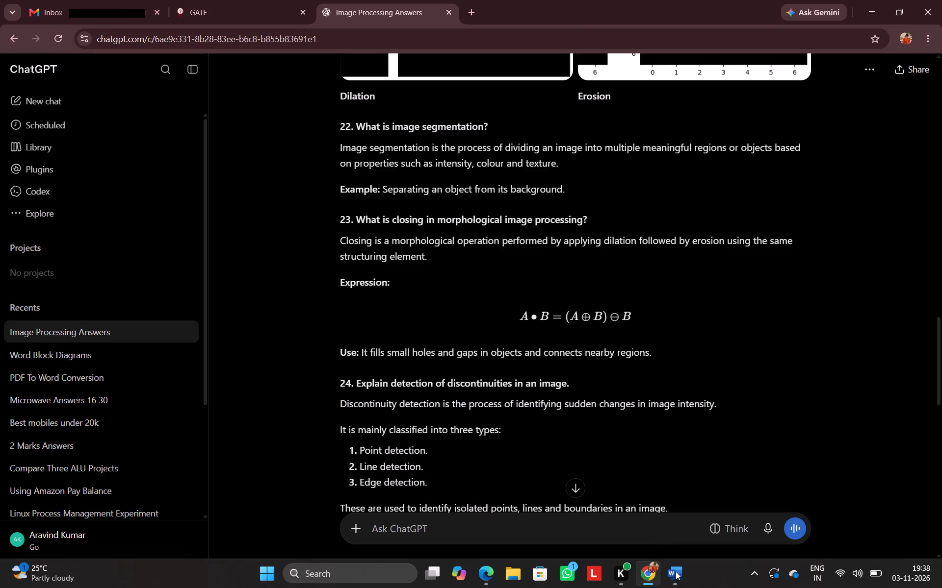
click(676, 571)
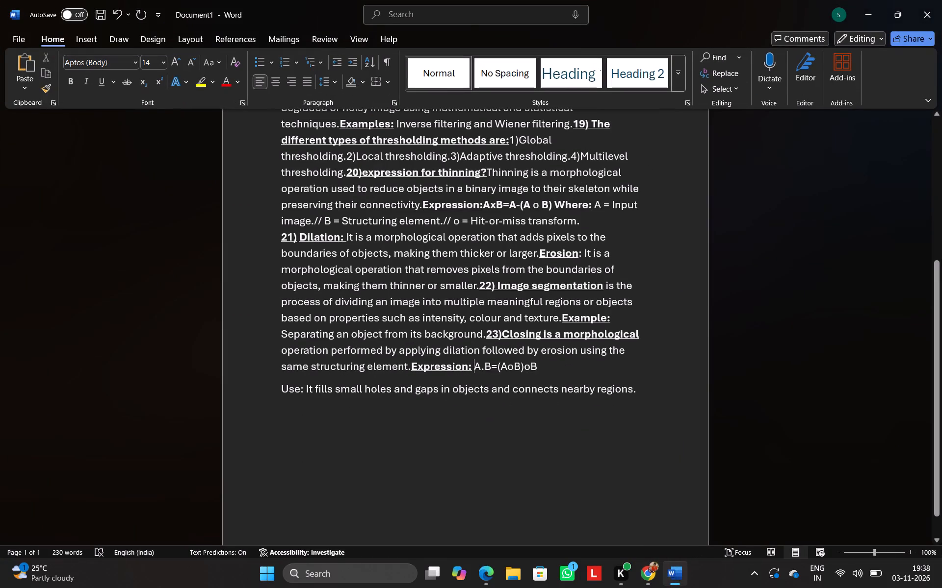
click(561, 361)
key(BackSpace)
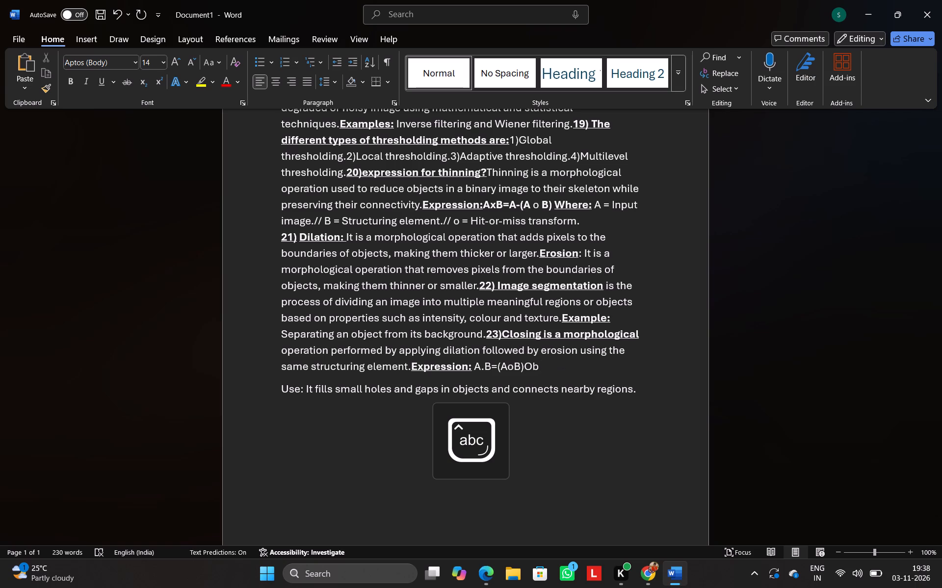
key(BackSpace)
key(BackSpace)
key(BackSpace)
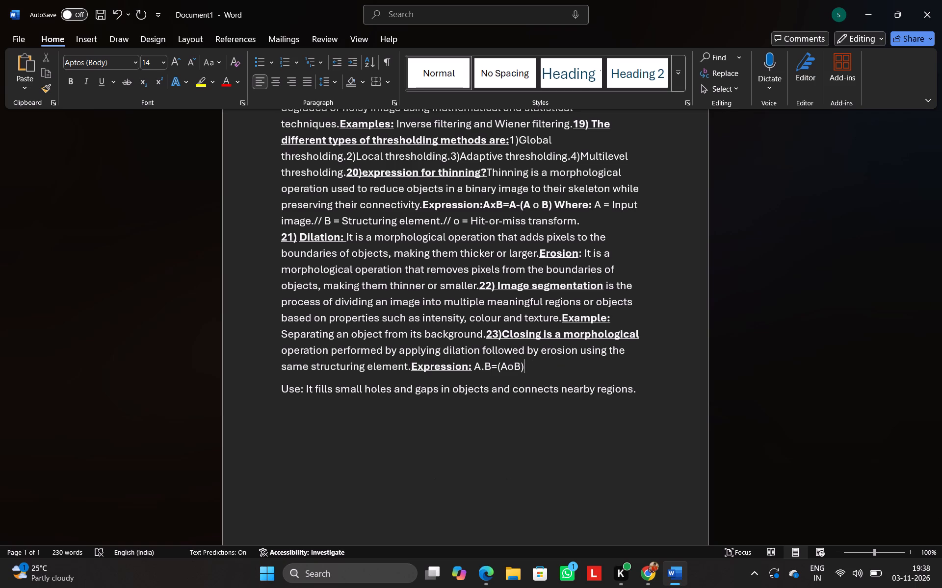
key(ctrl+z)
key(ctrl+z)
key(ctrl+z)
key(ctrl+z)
End the closing formula with a period and join the "Use:" sentence directly after it.
key(space)
key(period)
click(285, 388)
key(BackSpace)
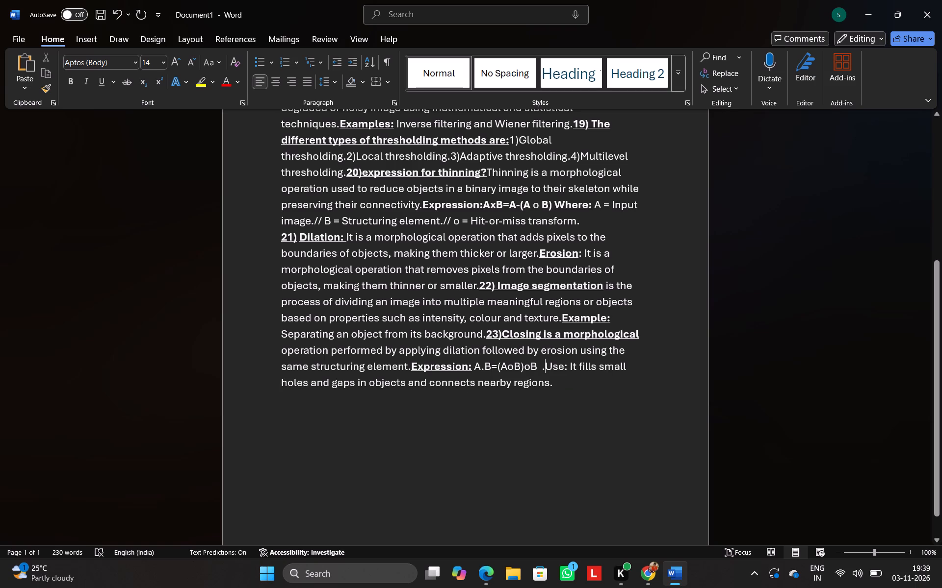
Make the "Use:" label in answer 23 bold and underlined.
drag(545, 370, 567, 369)
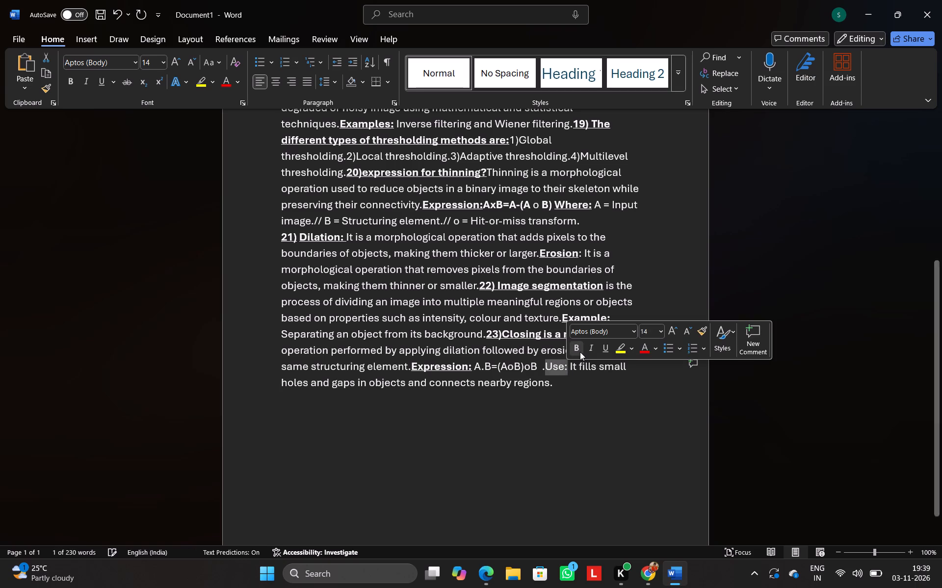
click(580, 351)
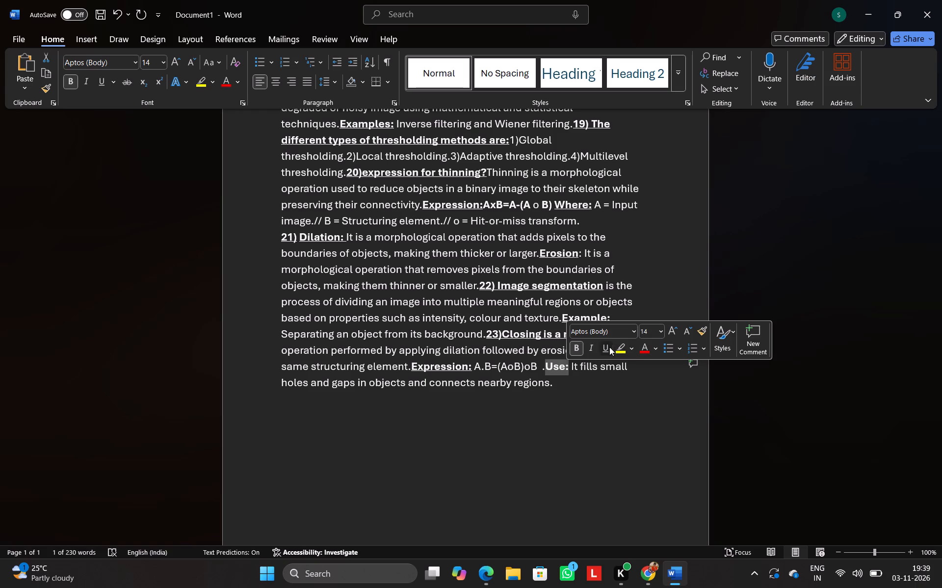
click(609, 347)
click(584, 395)
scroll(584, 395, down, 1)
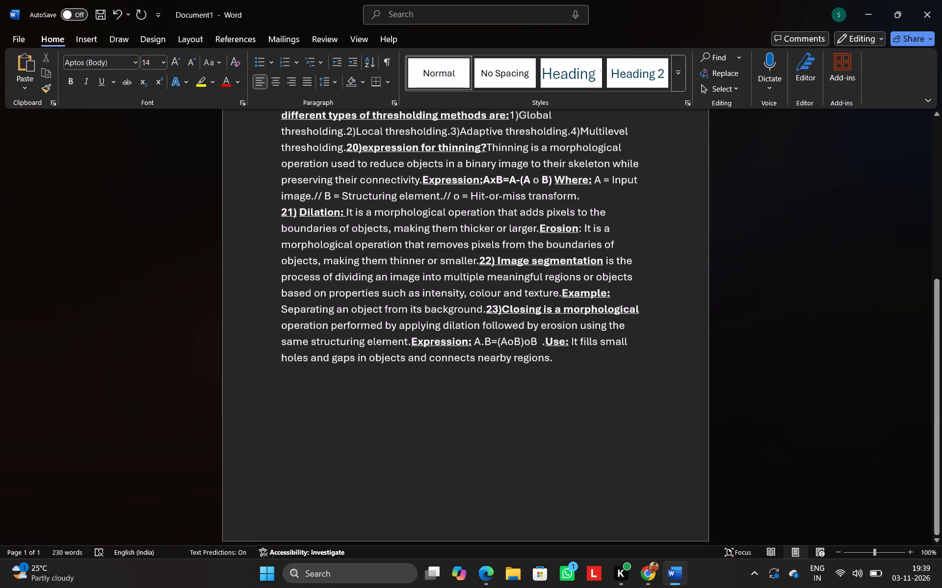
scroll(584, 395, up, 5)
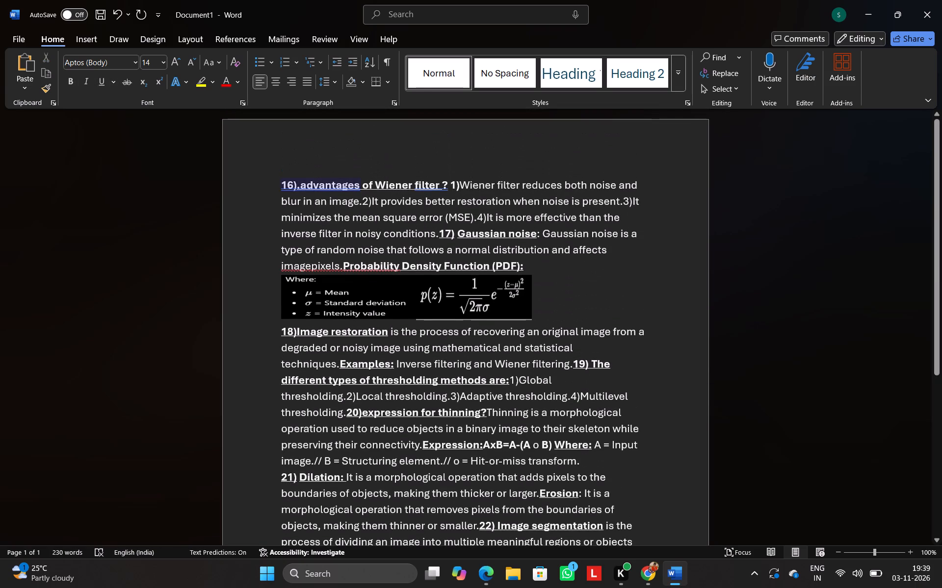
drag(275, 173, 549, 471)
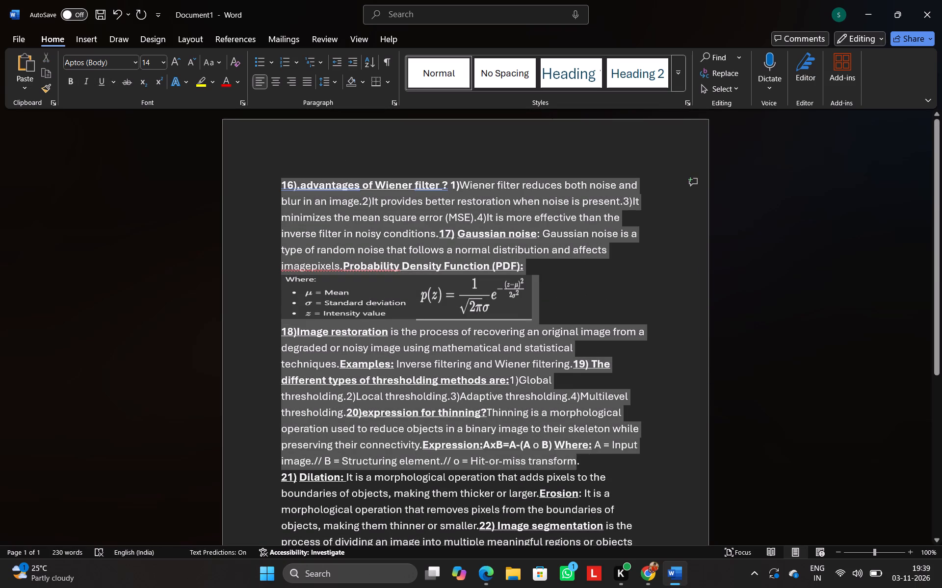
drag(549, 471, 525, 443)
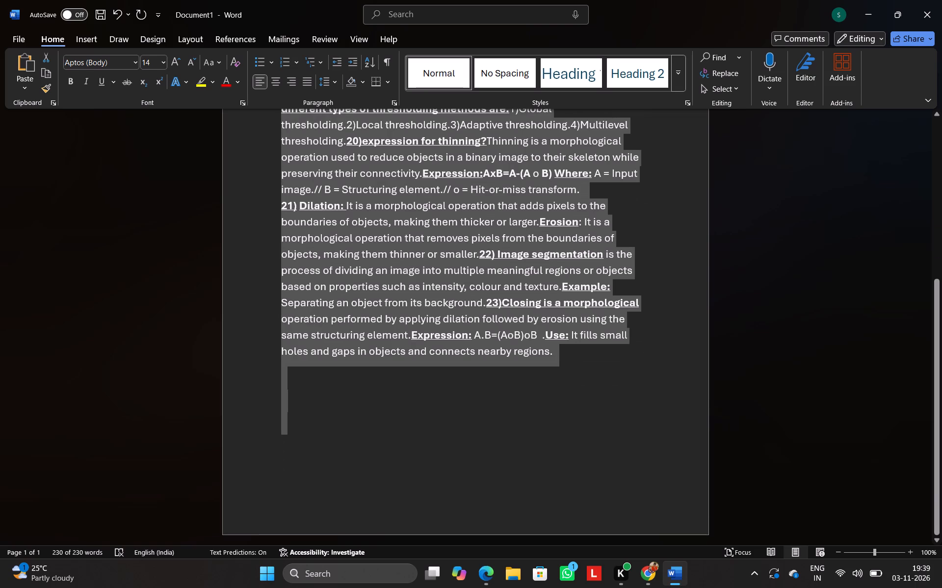
Remove the empty lines below answer 23, keeping the period after "nearby regions".
click(348, 457)
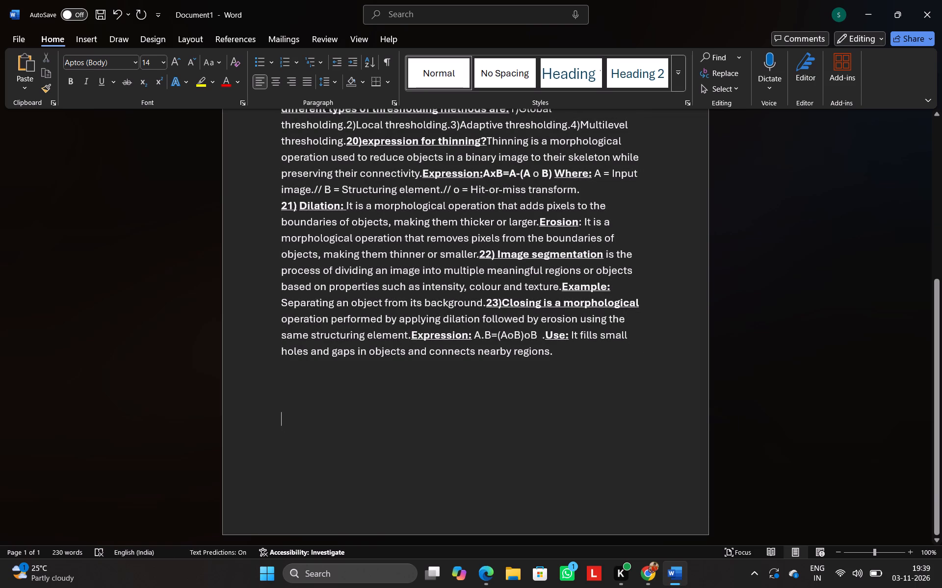
key(Down)
key(BackSpace)
key(BackSpace)
key(BackSpace)
key(BackSpace)
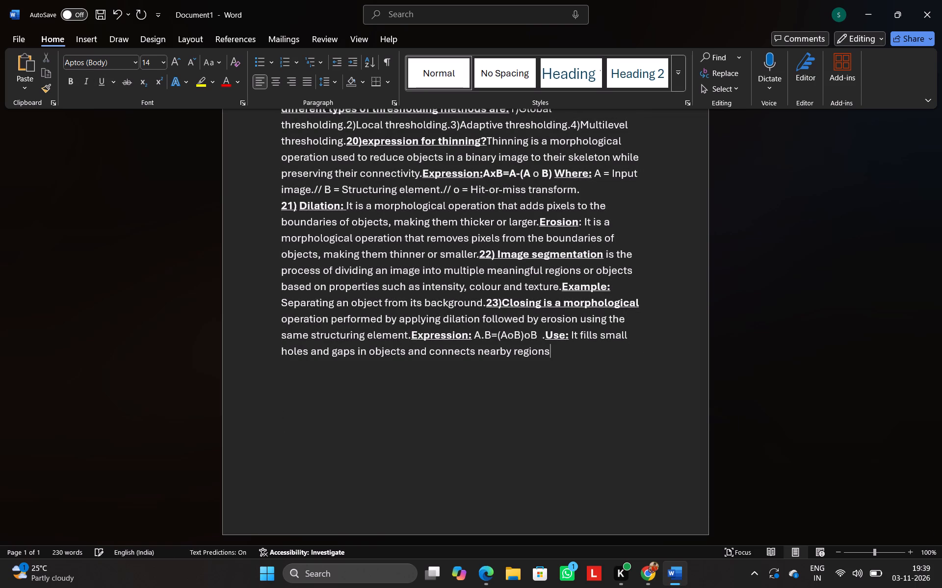
key(ctrl+z)
click(671, 581)
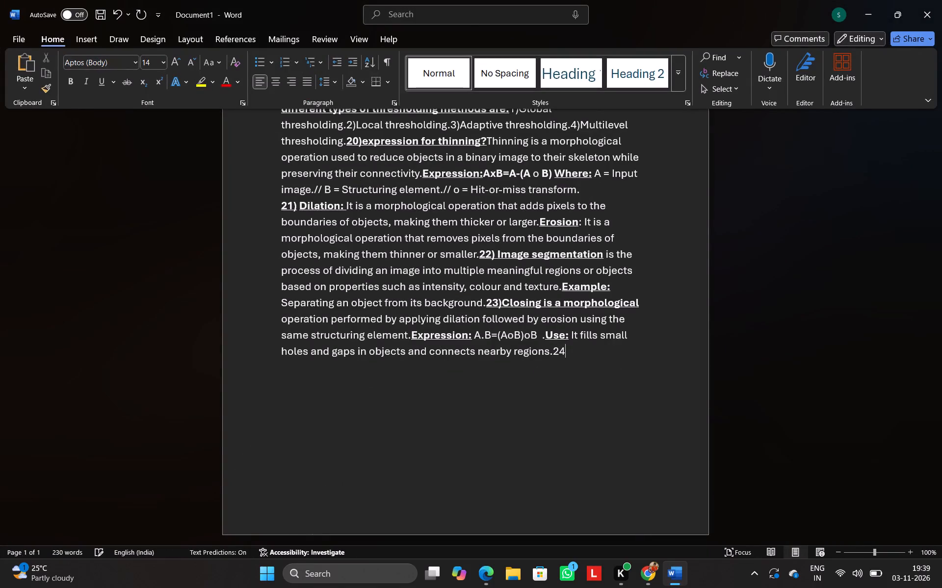
key(shift+parenright)
key(ctrl+v)
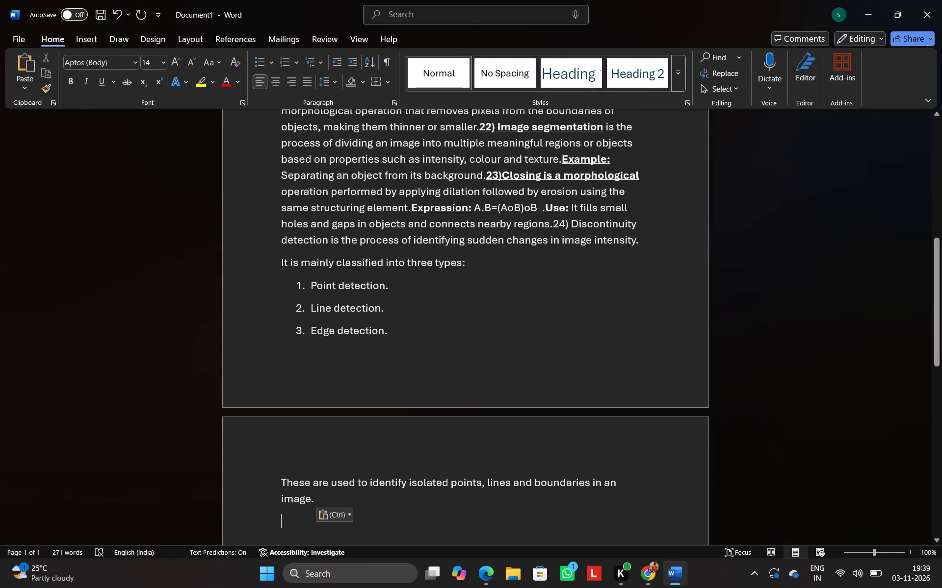
Make the heading "24) Discontinuity detection" bold and underlined.
drag(555, 225, 612, 223)
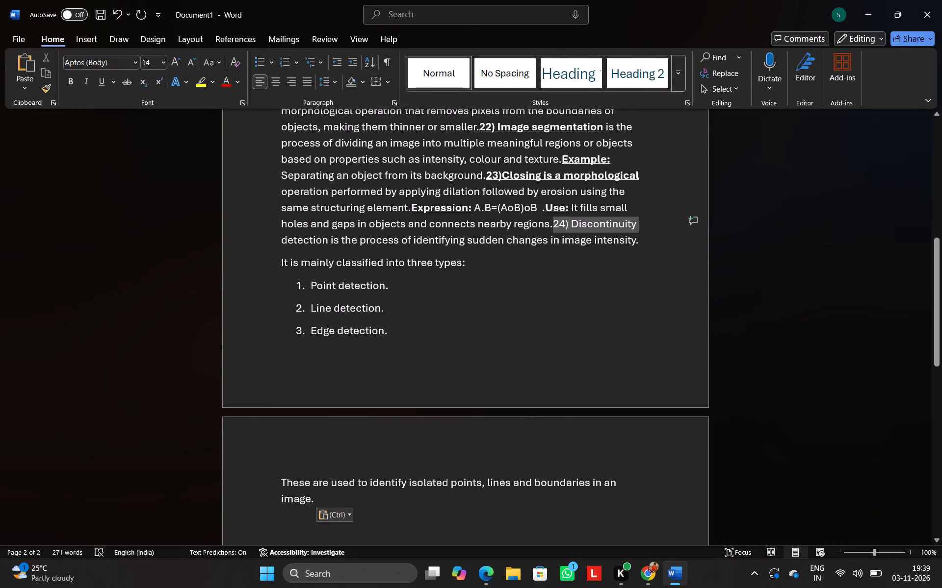
drag(612, 223, 312, 248)
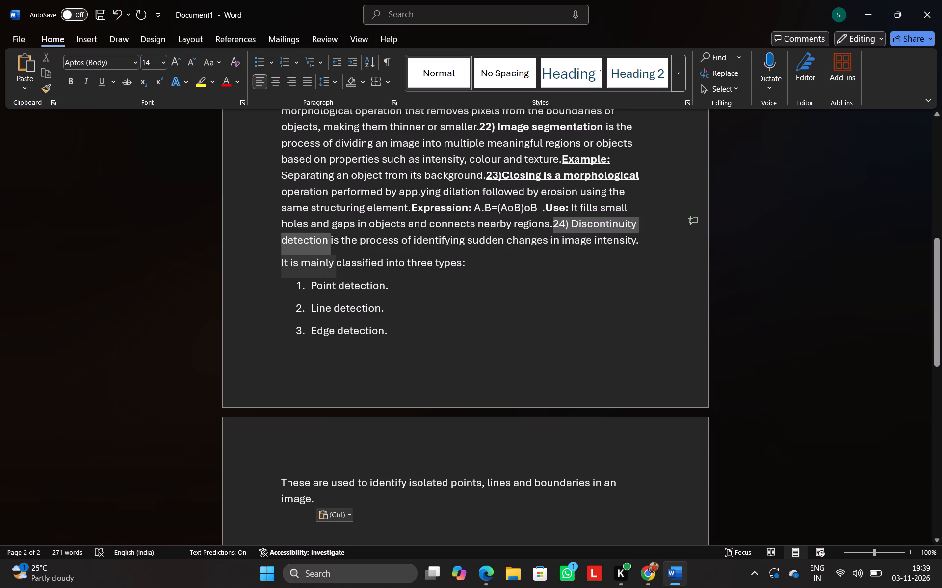
drag(312, 248, 322, 251)
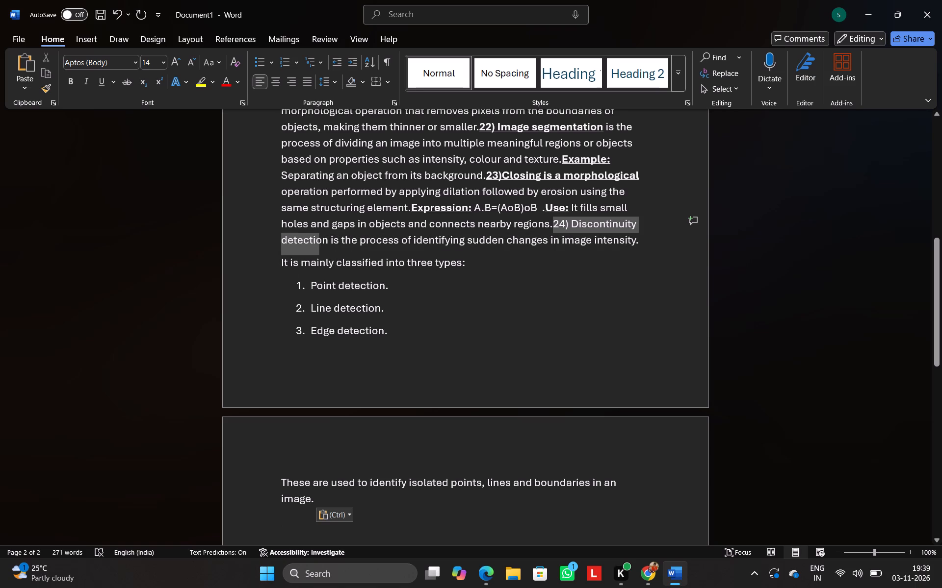
drag(322, 251, 327, 252)
click(336, 230)
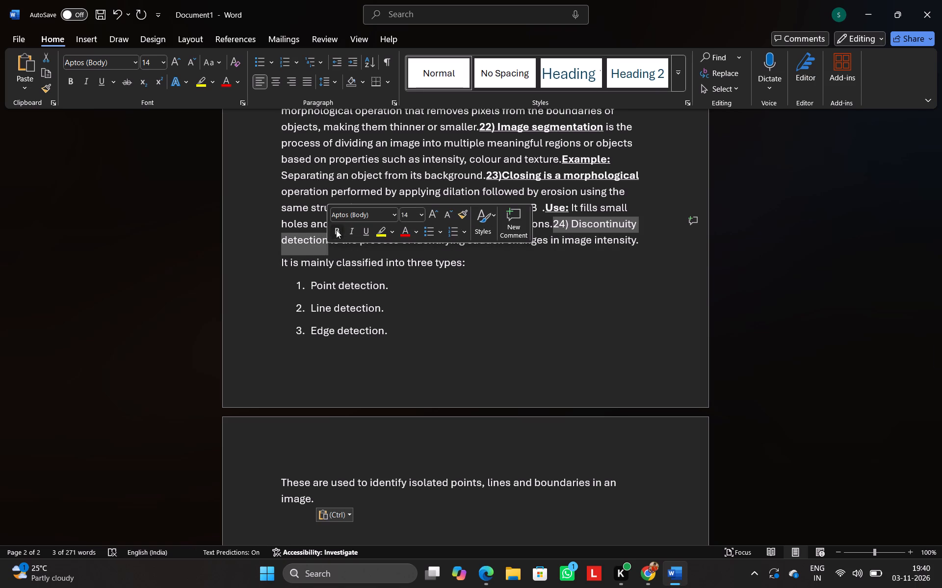
click(363, 230)
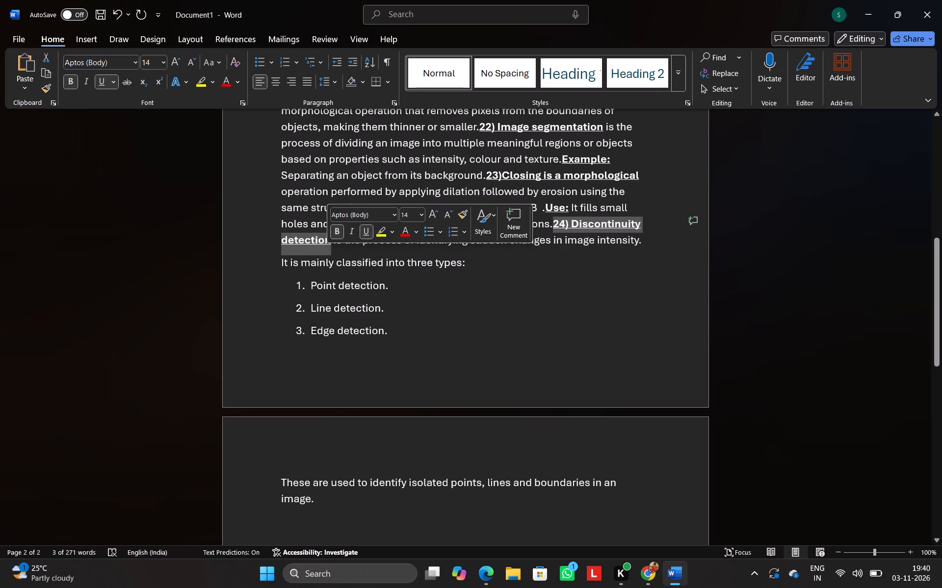
click(476, 294)
Join the line "It is mainly classified into three types:" directly to the end of the discontinuity detection sentence.
click(283, 256)
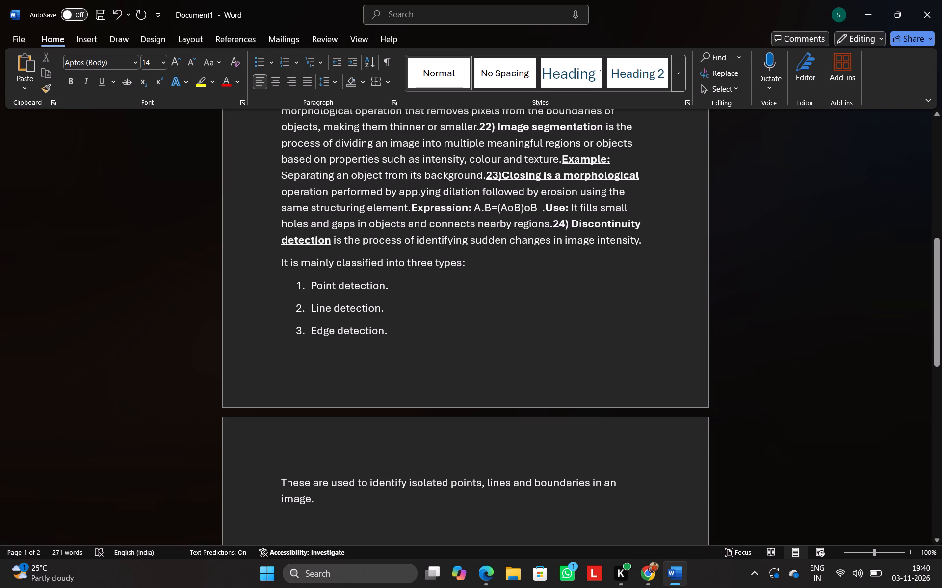
key(Left)
key(BackSpace)
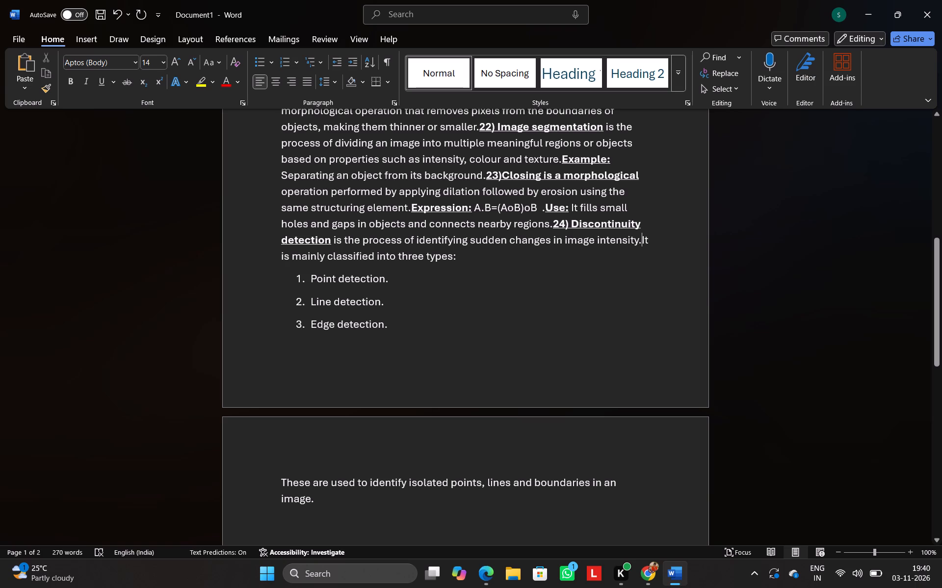
Underline the sentence "It is mainly classified into three types:" in answer 24.
drag(643, 240, 663, 266)
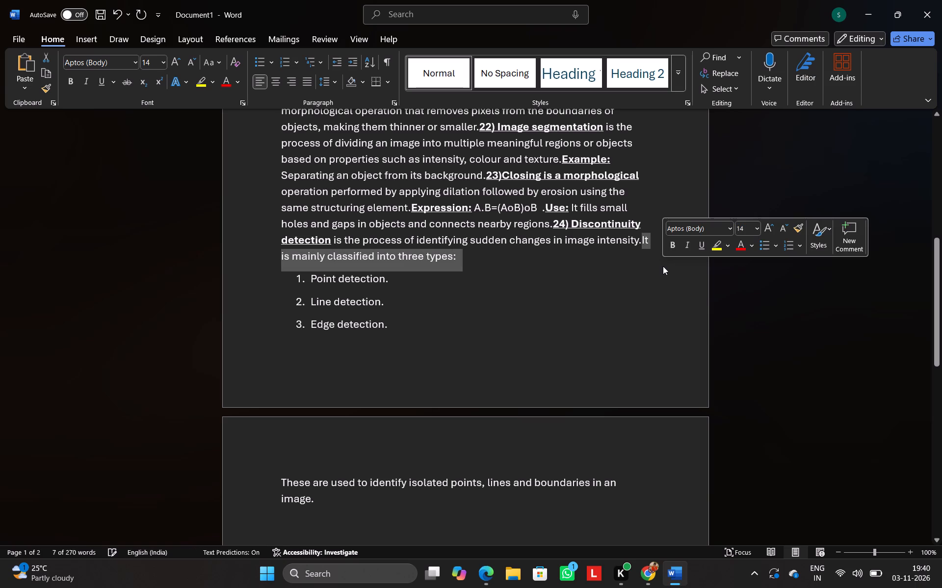
click(699, 246)
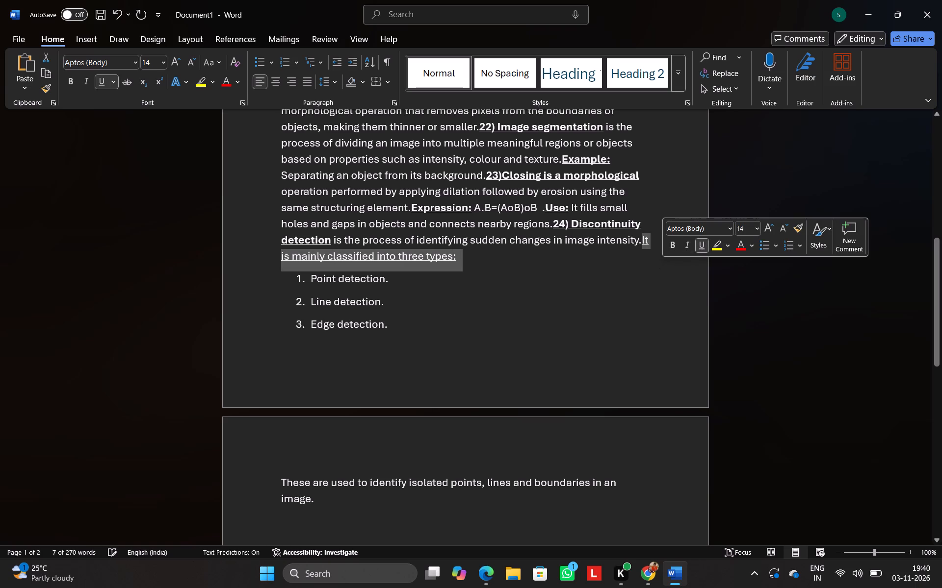
click(437, 341)
Join the "Point detection." list item directly after "three types:" and number it inline as "1)".
click(309, 282)
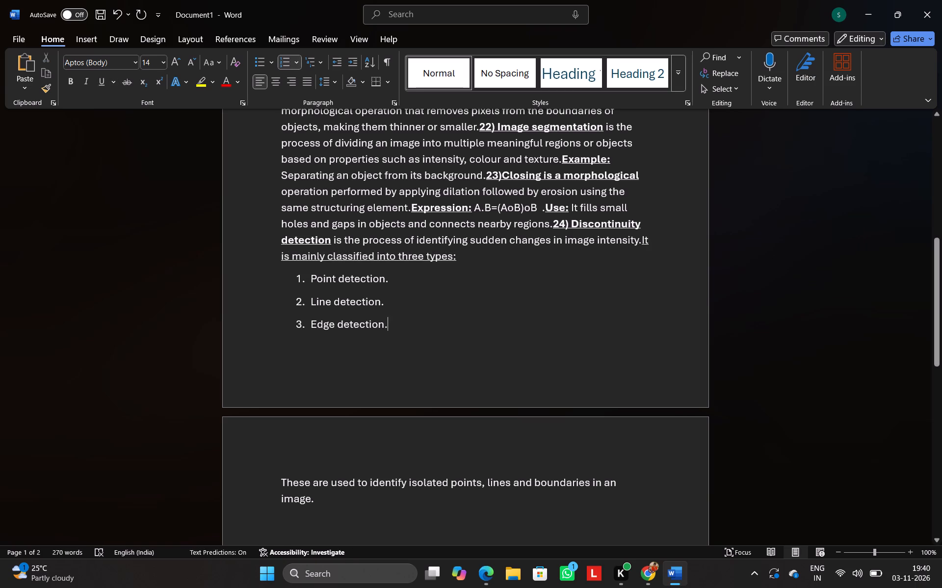
key(BackSpace)
key(BackSpace)
key(BackSpace)
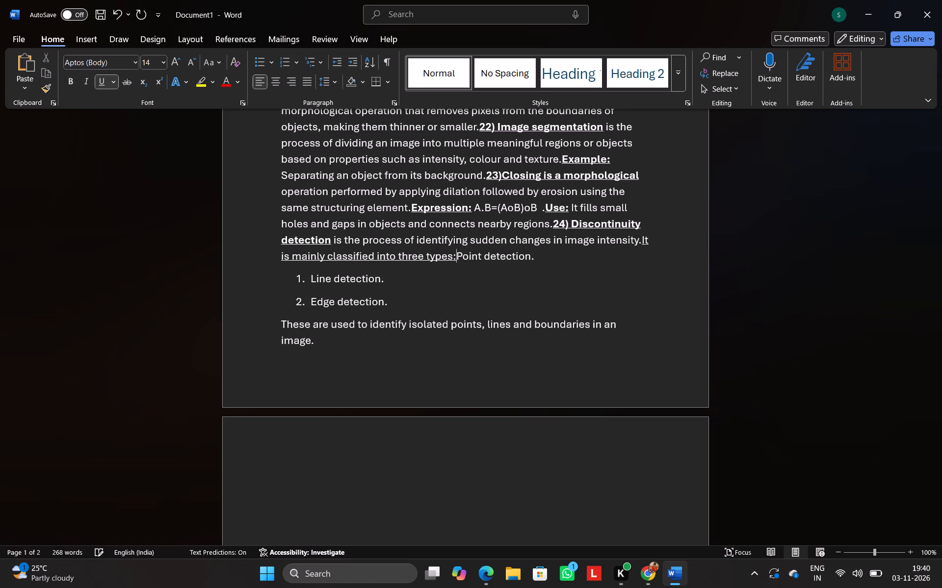
key(1)
key(shift+parenright)
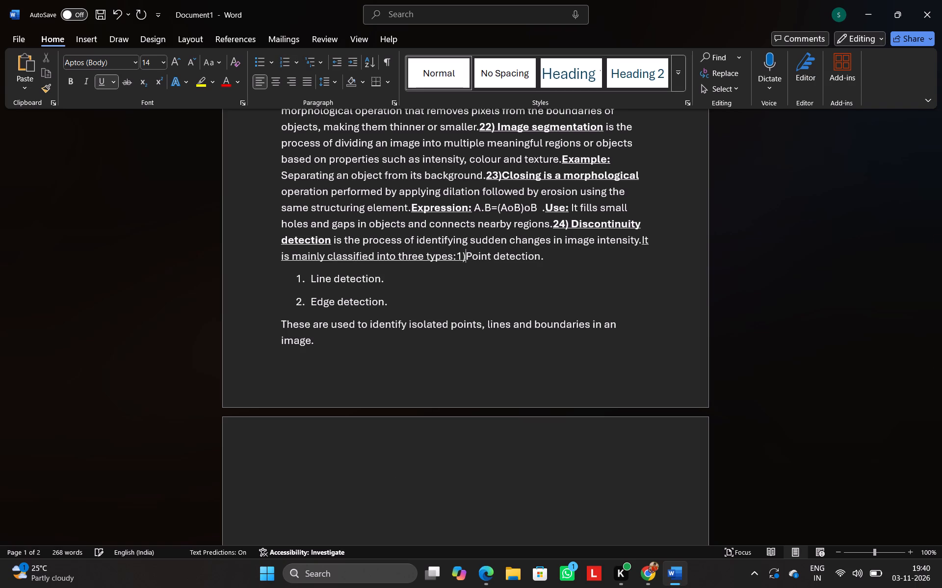
Join the "Line detection." list item directly after "Point detection." and number it inline as "2)".
key(Right)
key(Right)
key(Right)
key(Right)
key(Right)
key(Right)
key(Right)
key(Right)
key(Right)
key(Right)
key(Right)
key(Right)
key(Right)
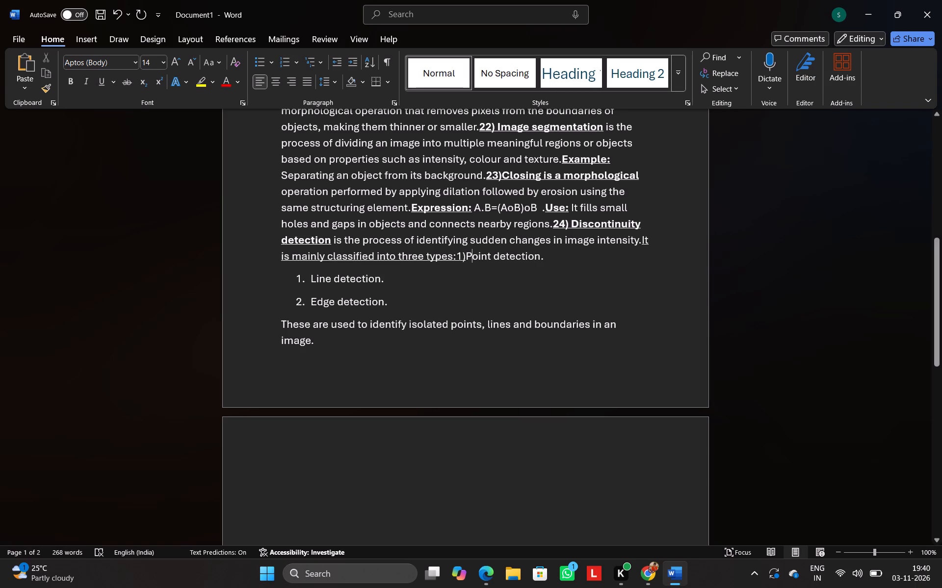
key(Right)
key(Right)
key(Right)
key(2)
key(shift+parenright)
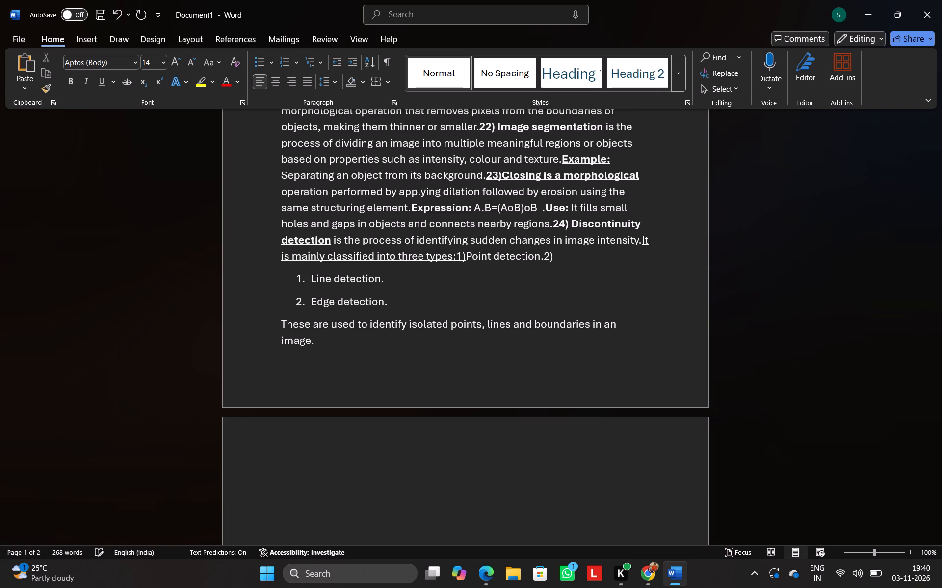
key(Down)
key(Left)
key(Left)
key(Left)
key(Left)
key(Left)
key(Left)
key(Left)
key(Left)
key(Left)
key(Left)
key(Left)
key(Left)
key(Left)
key(Left)
key(Left)
key(BackSpace)
key(BackSpace)
key(BackSpace)
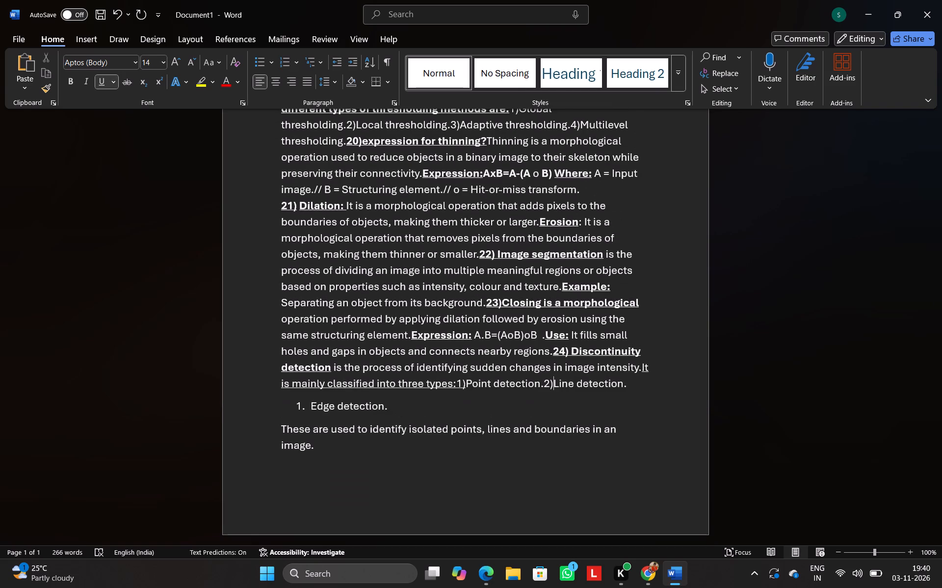
Join the "Edge detection." list item directly after "Line detection." and number it inline as "3)".
key(Down)
key(Up)
key(Right)
key(Right)
key(Right)
key(Right)
key(Right)
key(Right)
key(Right)
key(Right)
key(Right)
key(Right)
key(Right)
key(Right)
key(Right)
key(Right)
key(Right)
key(Right)
key(Right)
key(Left)
key(Left)
key(Left)
key(Right)
key(3)
key(shift+parenright)
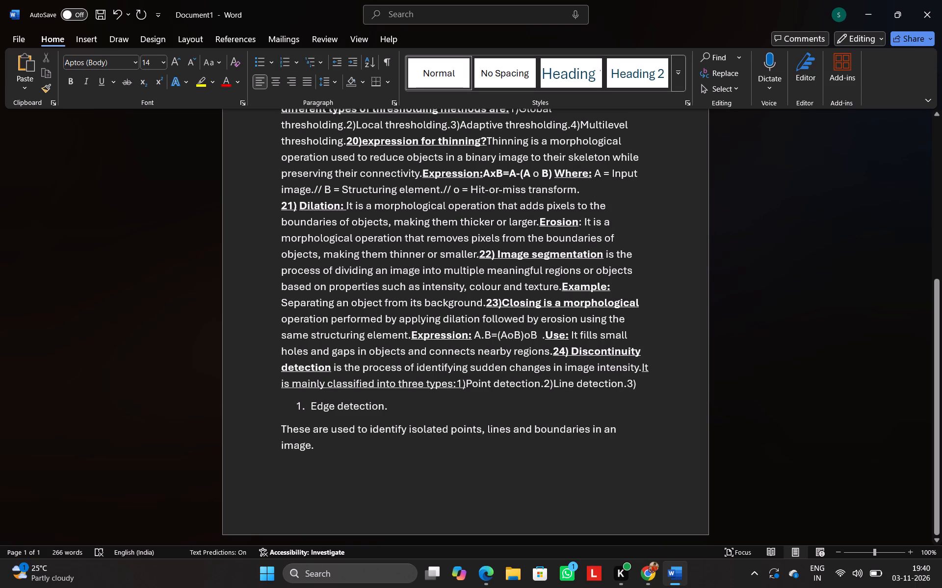
click(312, 409)
key(BackSpace)
key(BackSpace)
key(BackSpace)
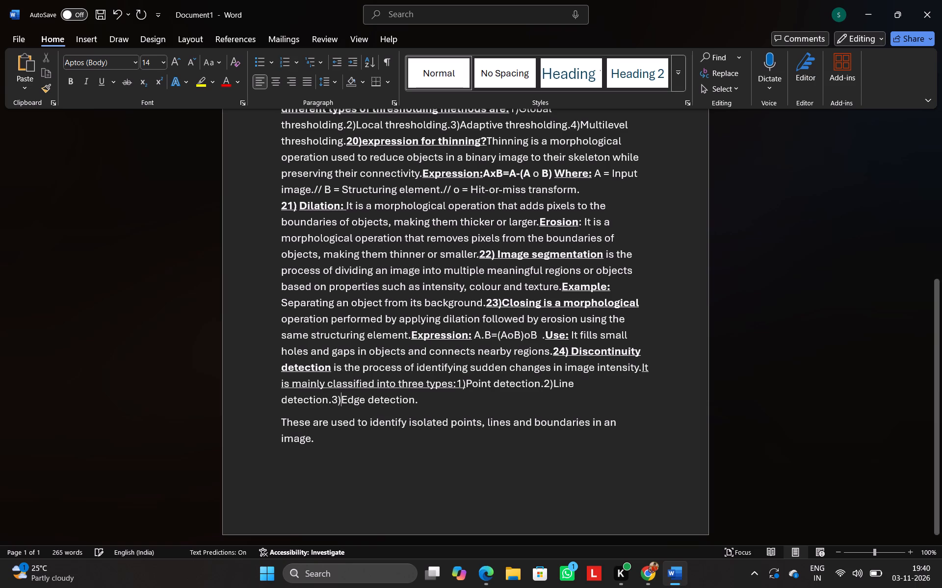
Join the closing sentence "These are used to identify isolated points..." after "Edge detection." with "//" as the separator.
click(283, 424)
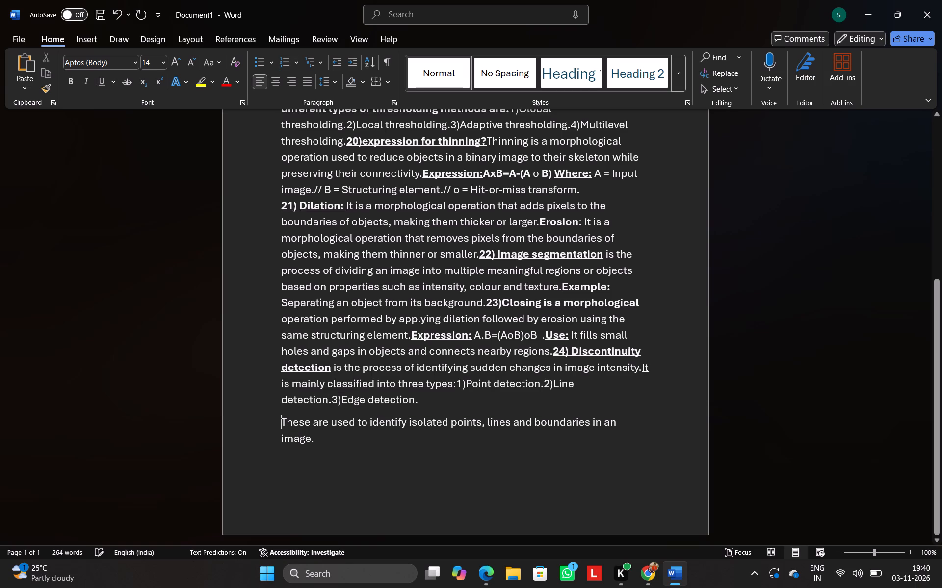
key(BackSpace)
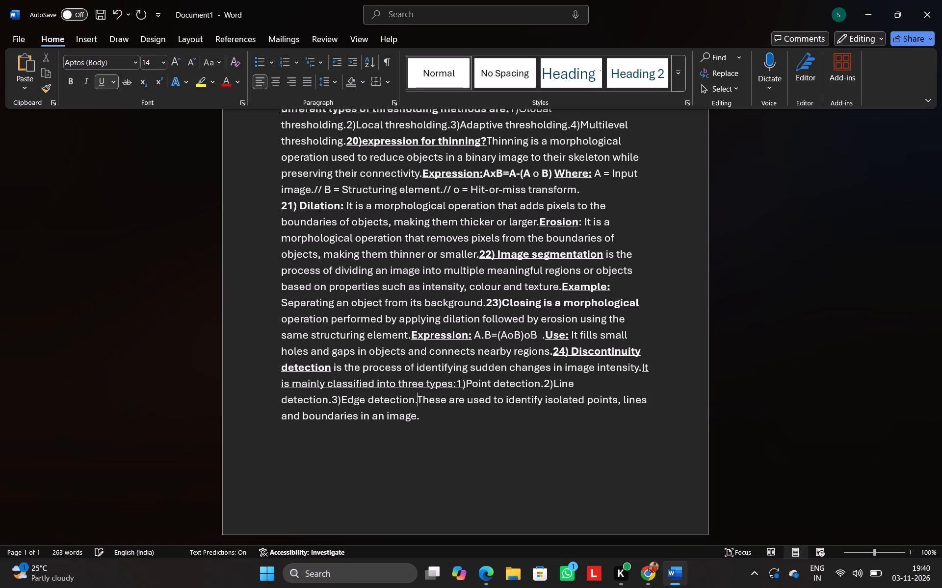
key(space)
key(BackSpace)
text(//)
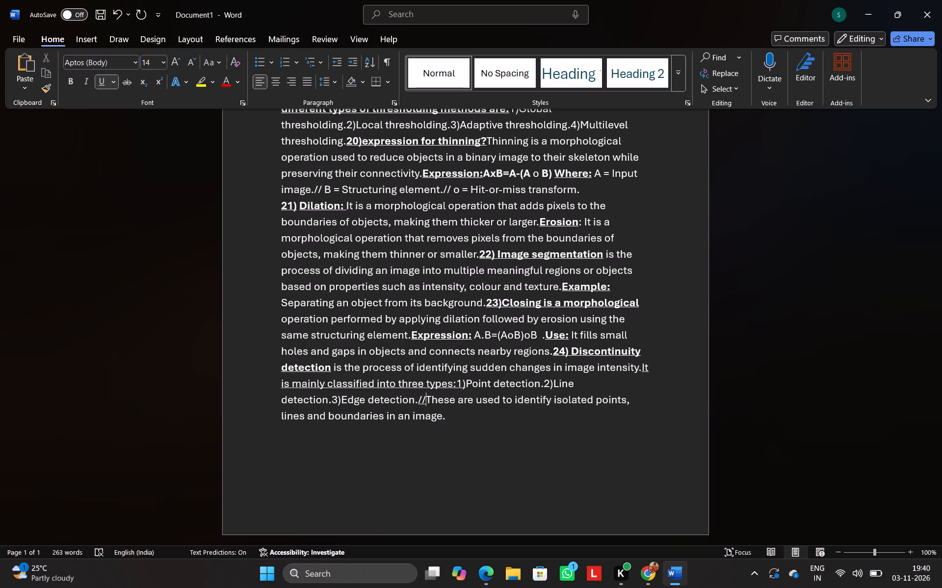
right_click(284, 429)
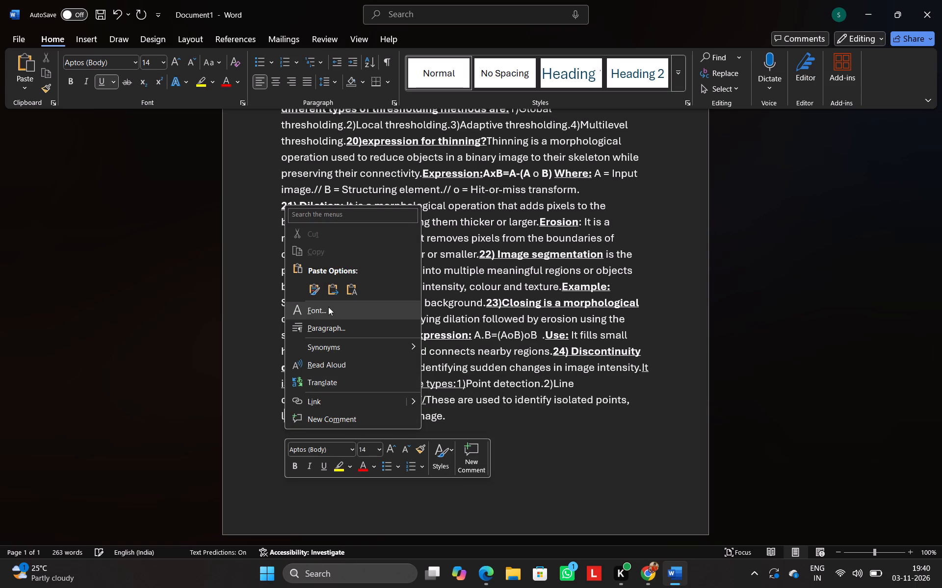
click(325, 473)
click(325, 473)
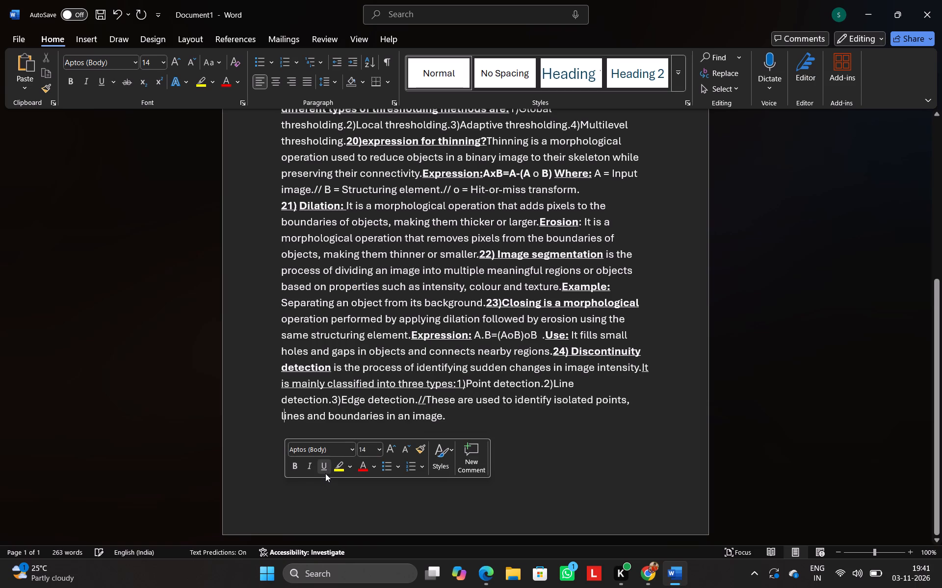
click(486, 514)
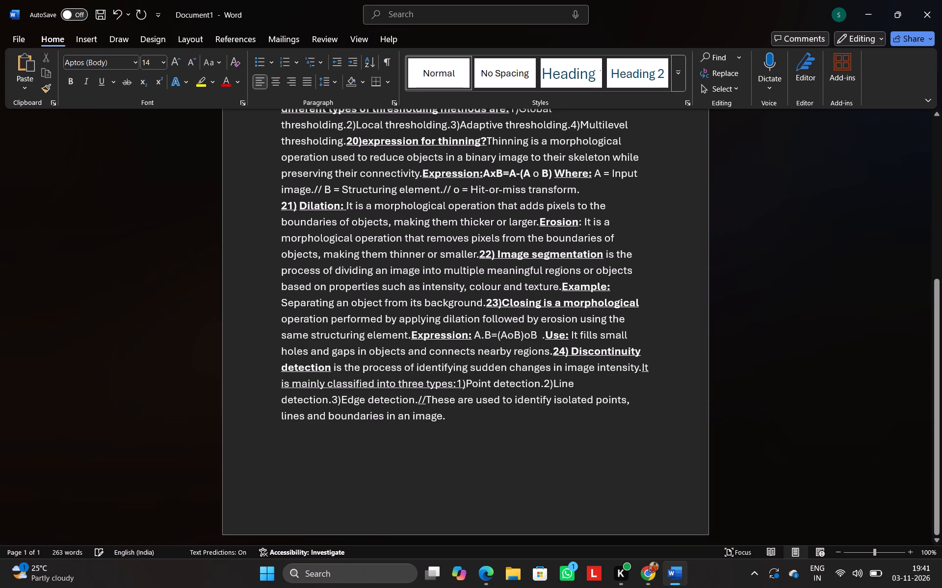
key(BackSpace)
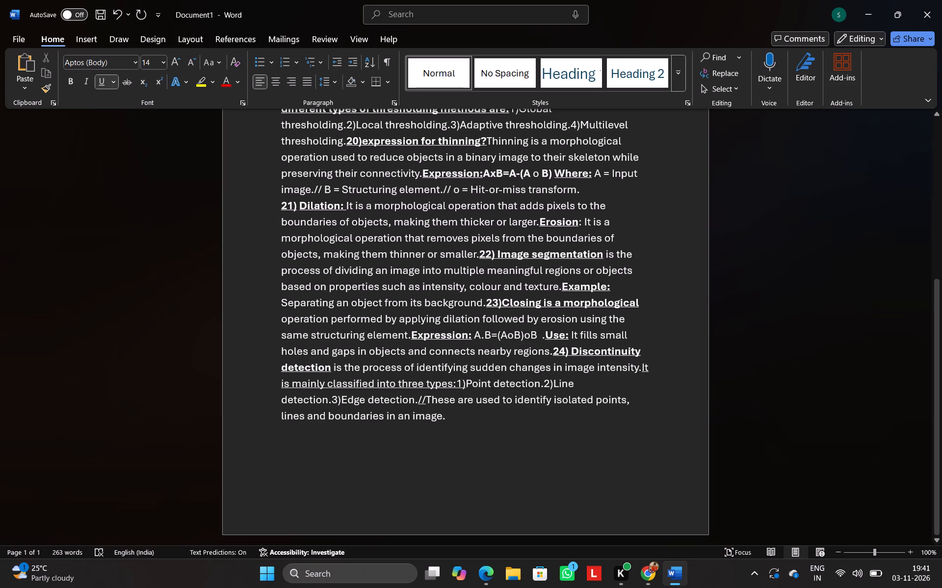
Review the compiled answers 16 to 24 in the document from the beginning to the end.
scroll(482, 480, down, 2)
scroll(482, 480, up, 7)
scroll(482, 480, down, 6)
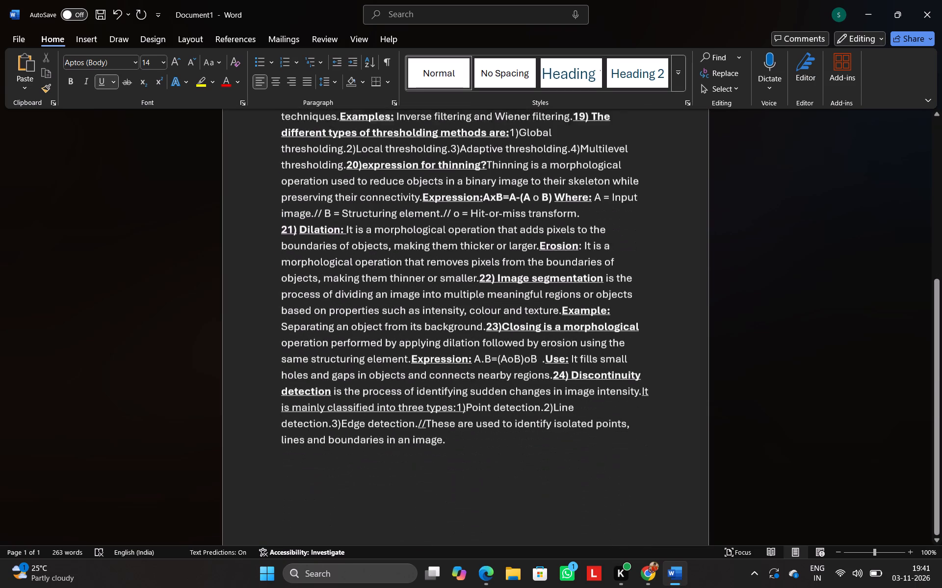
scroll(482, 480, down, 2)
scroll(482, 480, up, 7)
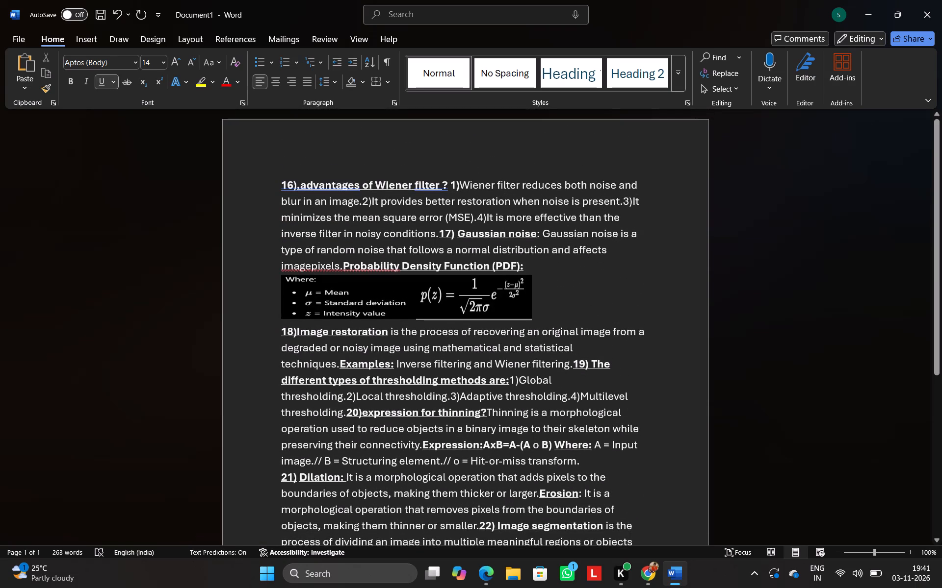
scroll(482, 480, down, 1)
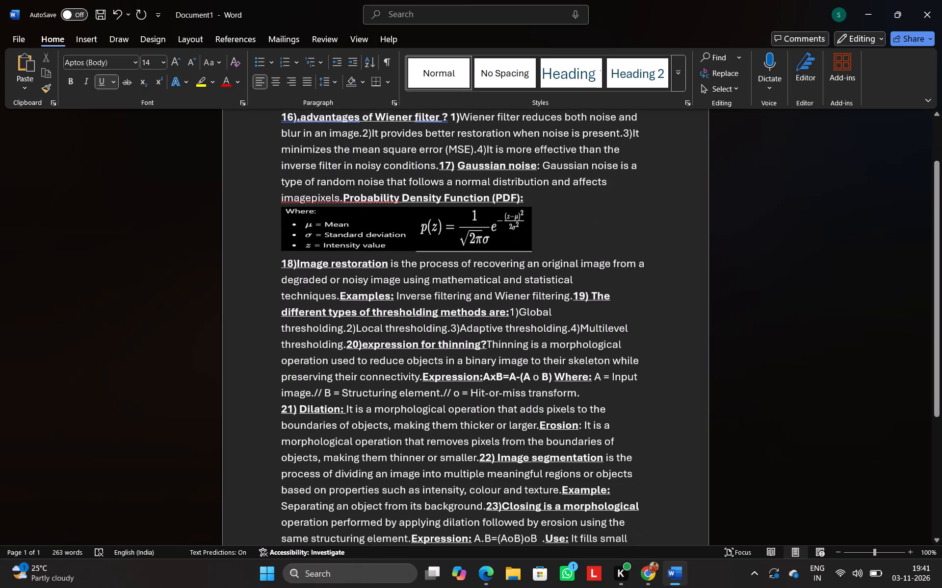
scroll(482, 480, down, 1)
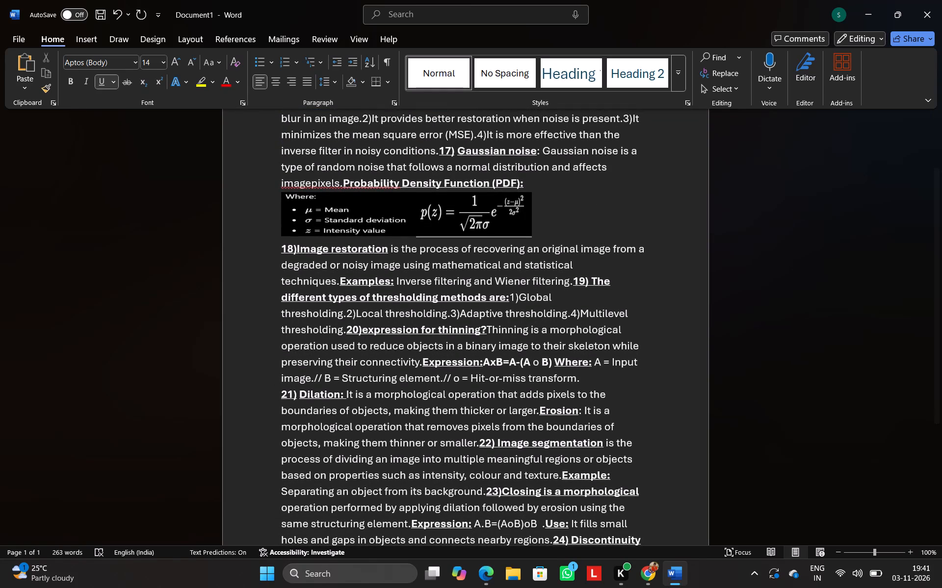
scroll(482, 480, down, 1)
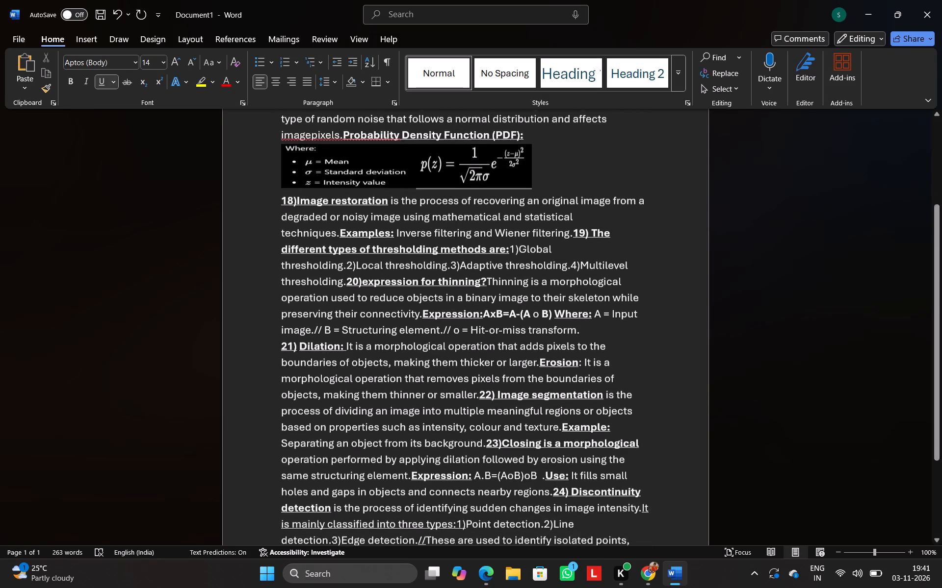
scroll(482, 480, down, 1)
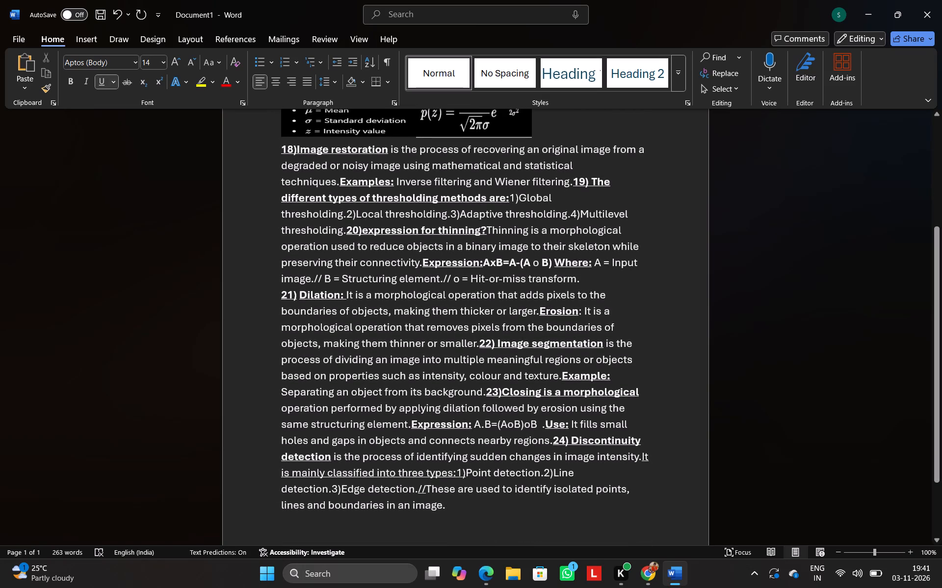
scroll(482, 480, down, 1)
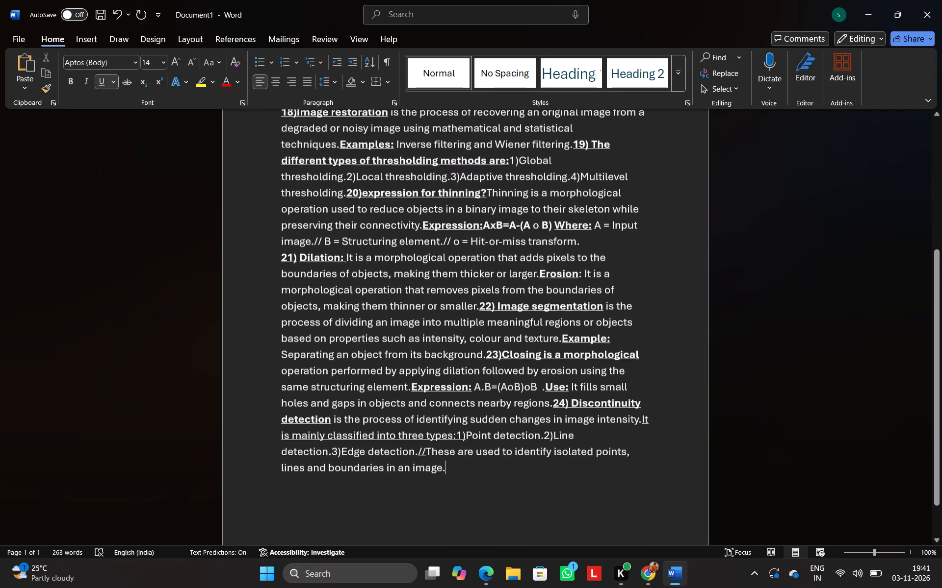
scroll(482, 480, down, 2)
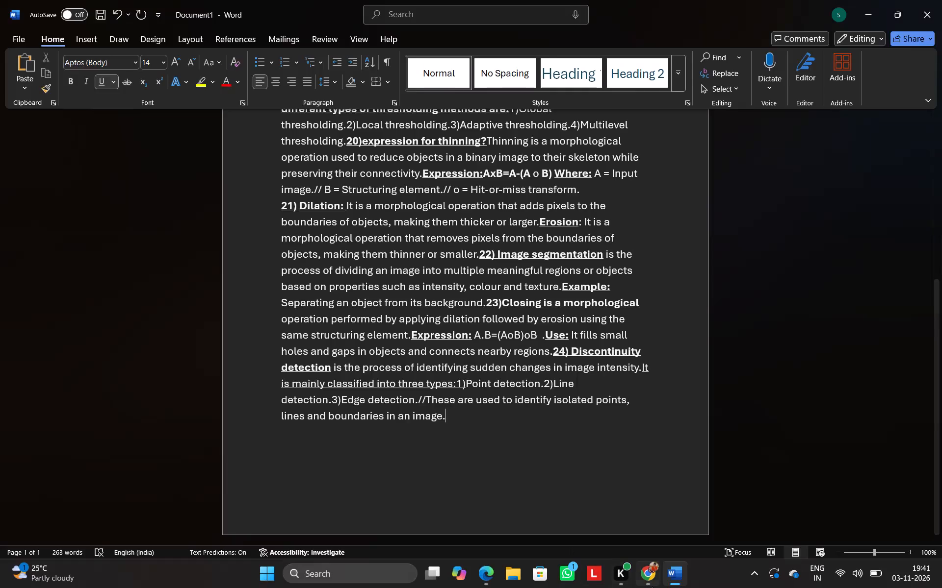
Switch to the ChatGPT conversation in Chrome and look through the remaining answers, from question 25 to 30.
click(670, 582)
scroll(498, 398, down, 1)
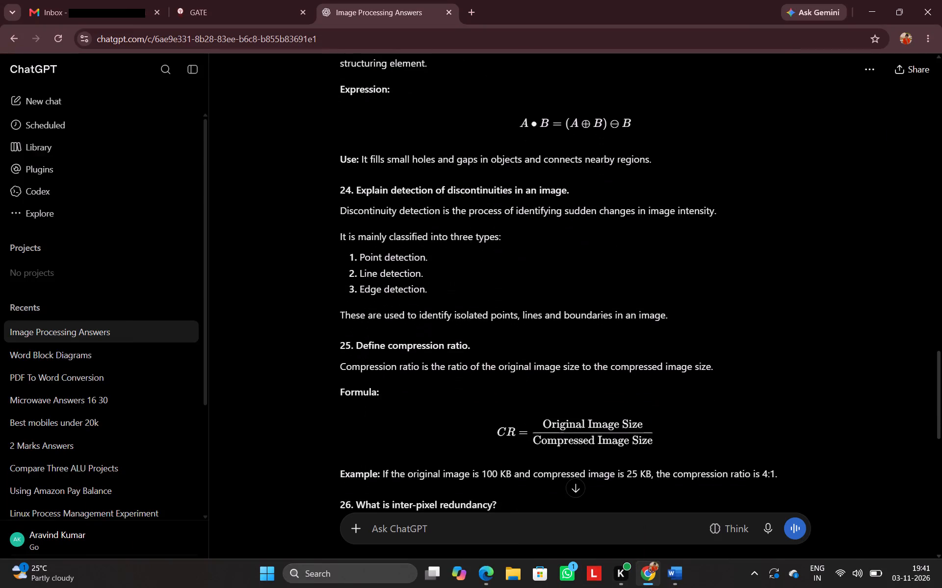
scroll(498, 398, down, 2)
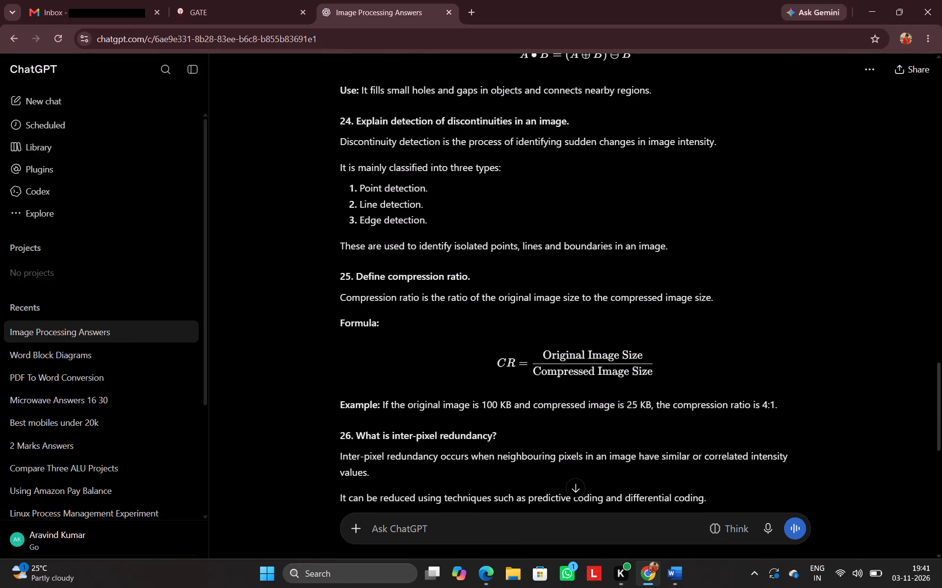
scroll(498, 398, down, 3)
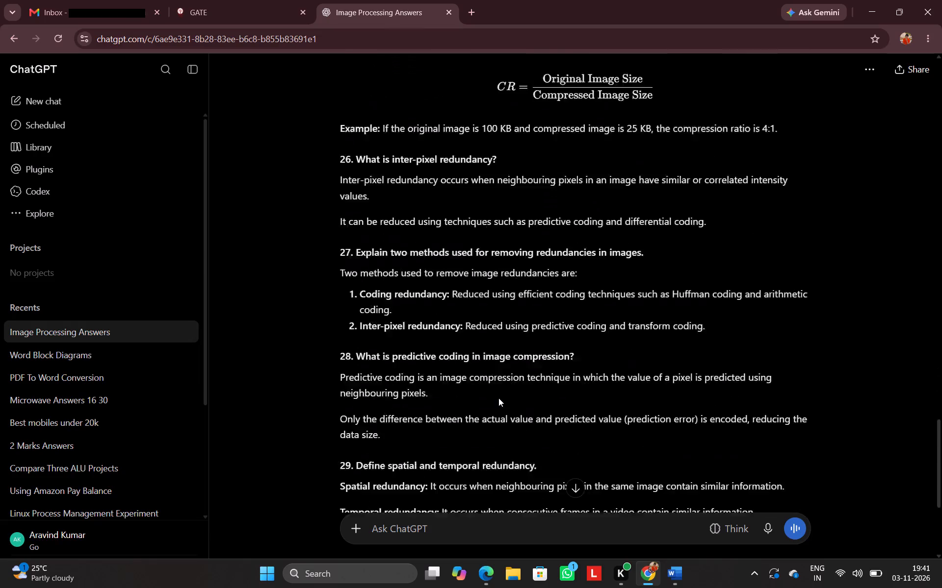
scroll(498, 398, down, 5)
scroll(498, 398, up, 12)
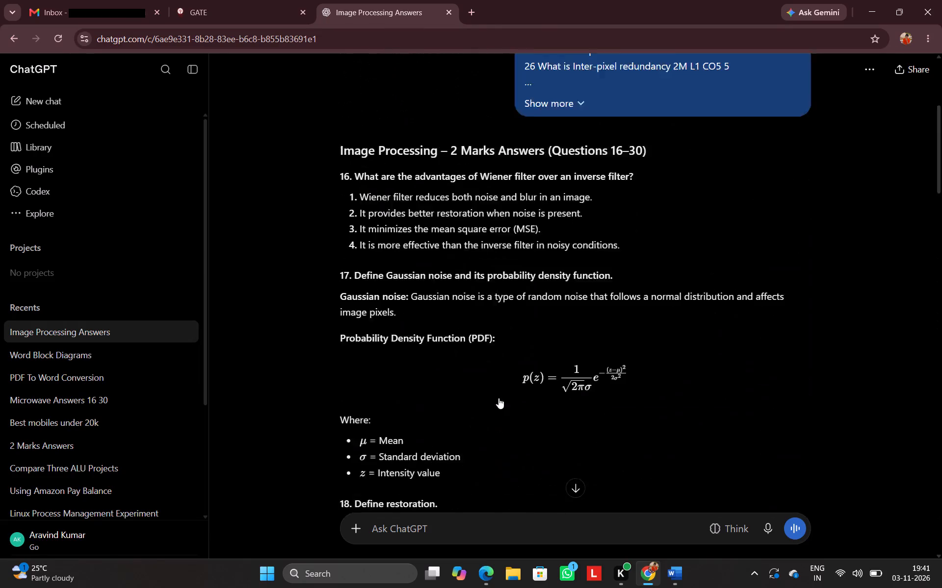
scroll(498, 398, up, 8)
scroll(498, 398, down, 10)
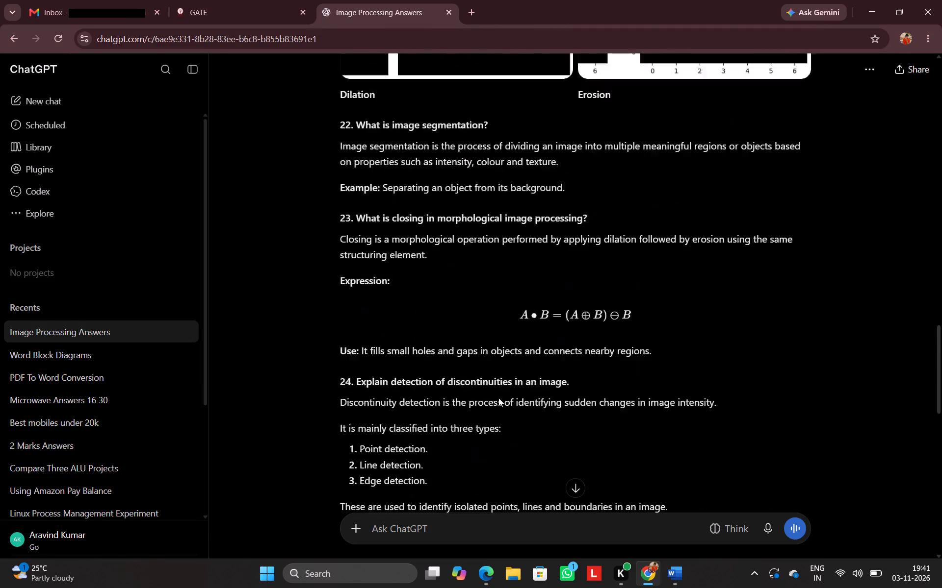
scroll(498, 398, down, 8)
scroll(390, 236, up, 1)
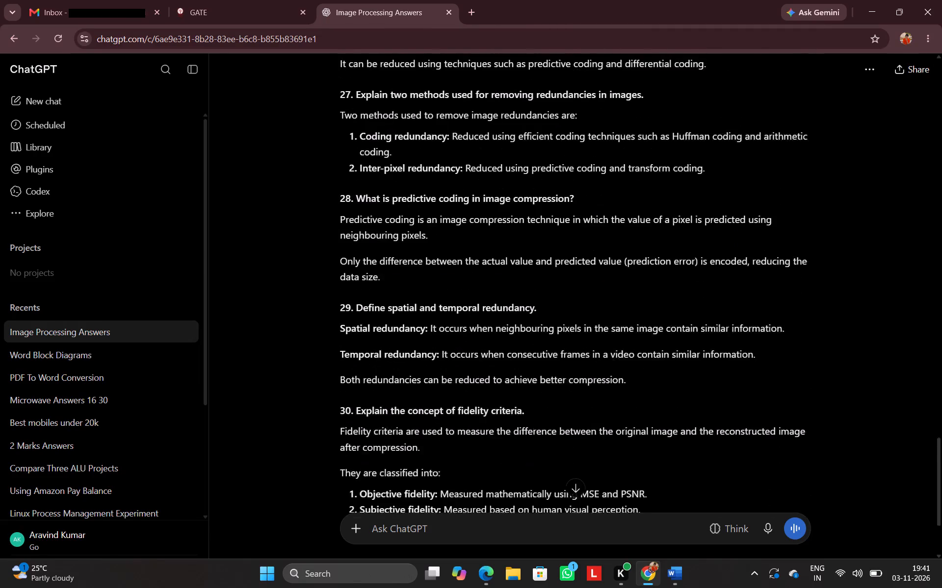
scroll(390, 236, up, 6)
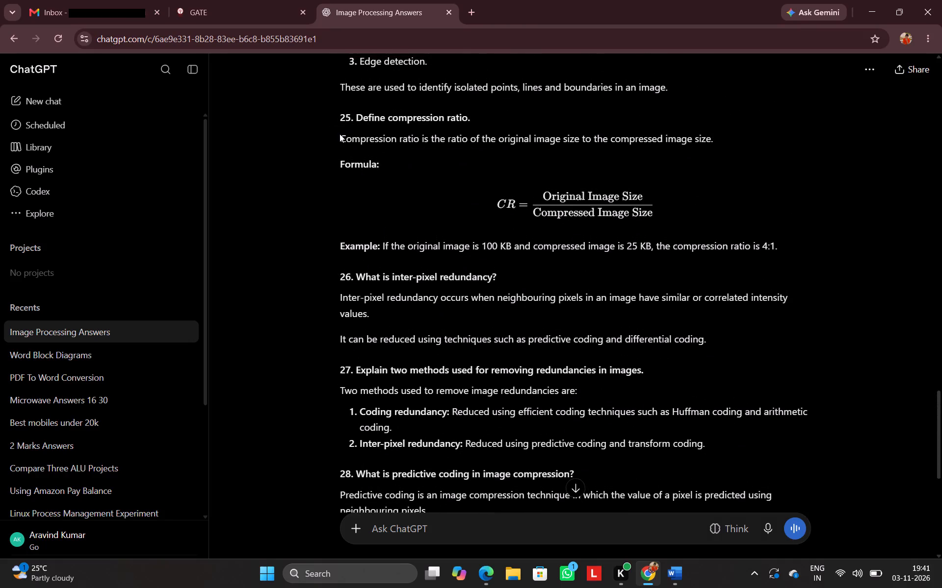
Copy the compression ratio definition with its "Formula:" label from ChatGPT into the Word document, numbered inline as "25)".
drag(340, 137, 404, 181)
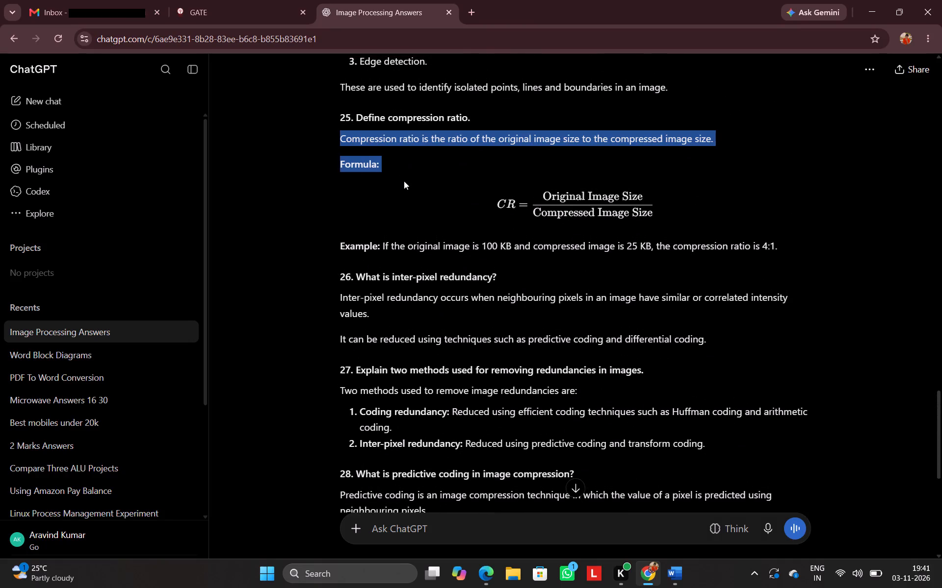
key(ctrl+c)
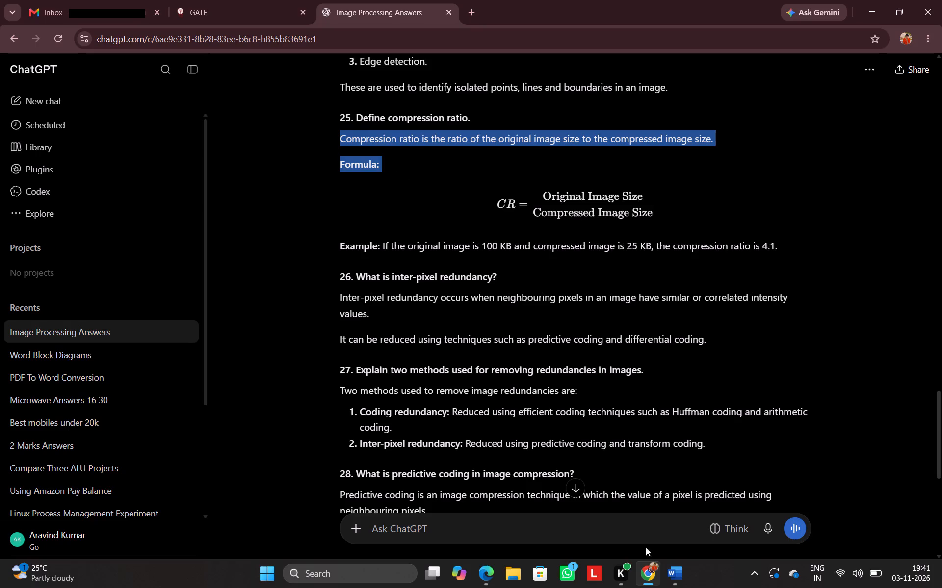
click(670, 566)
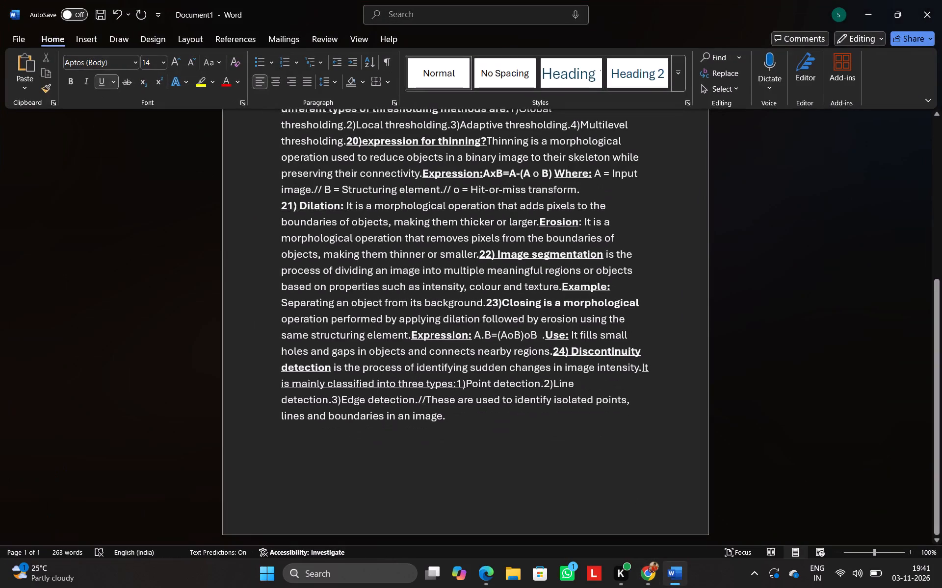
key(2)
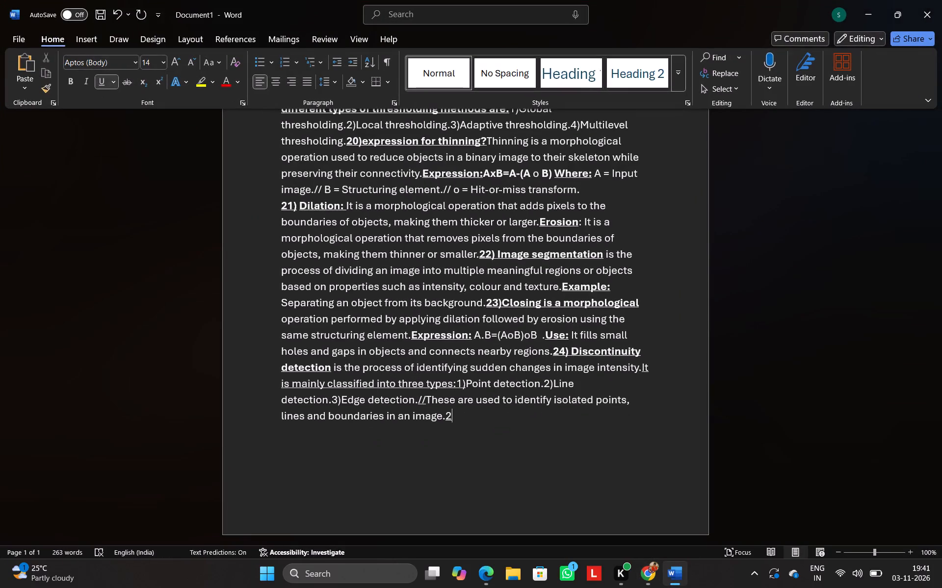
key(5)
key(shift+parenright)
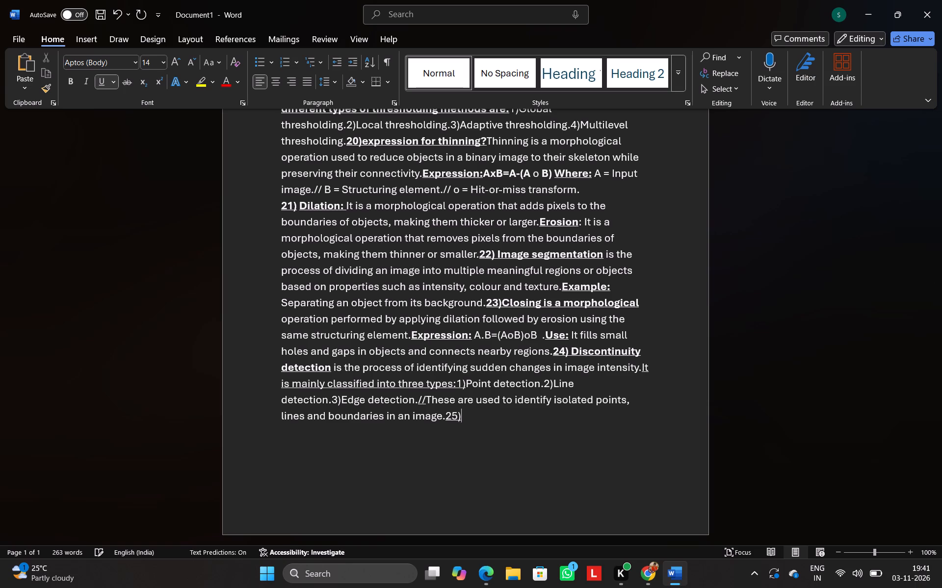
key(ctrl+v)
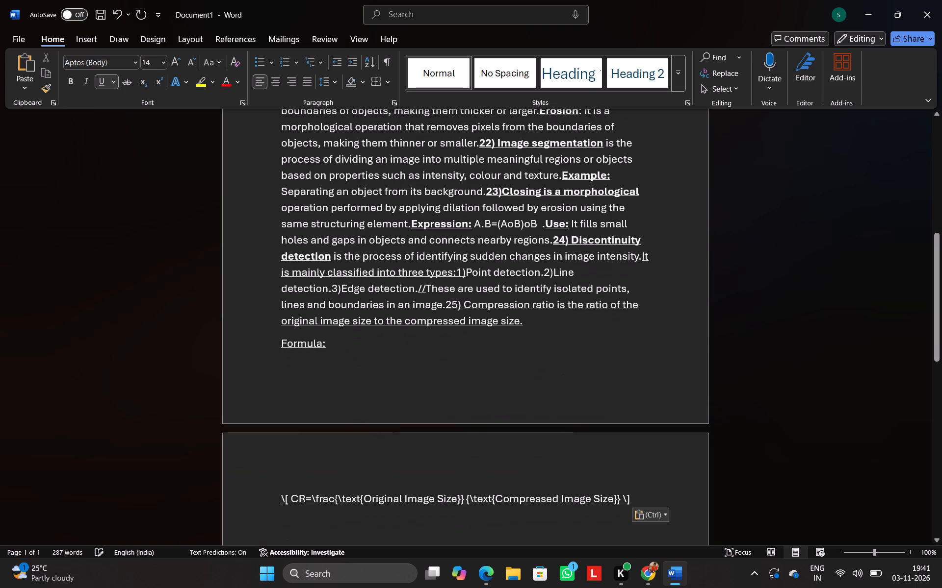
Make the underlined opening "25) Compression" bold as the heading of answer 25.
drag(464, 306, 557, 337)
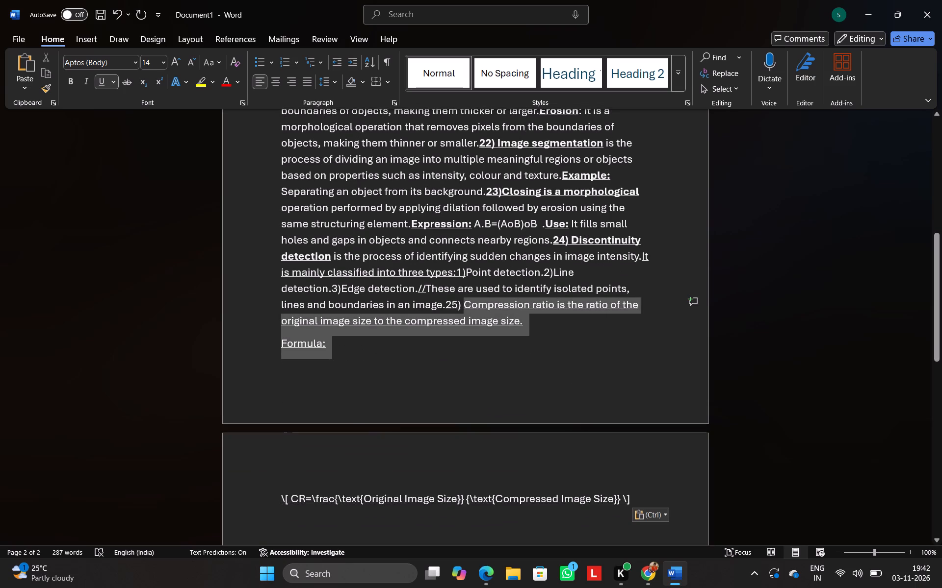
drag(557, 337, 528, 305)
double_click(528, 305)
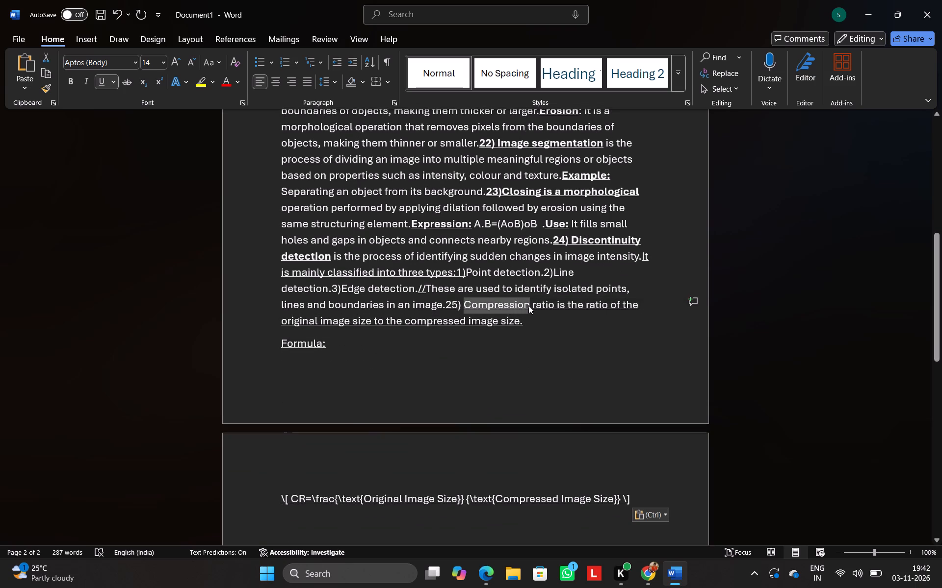
drag(528, 305, 525, 327)
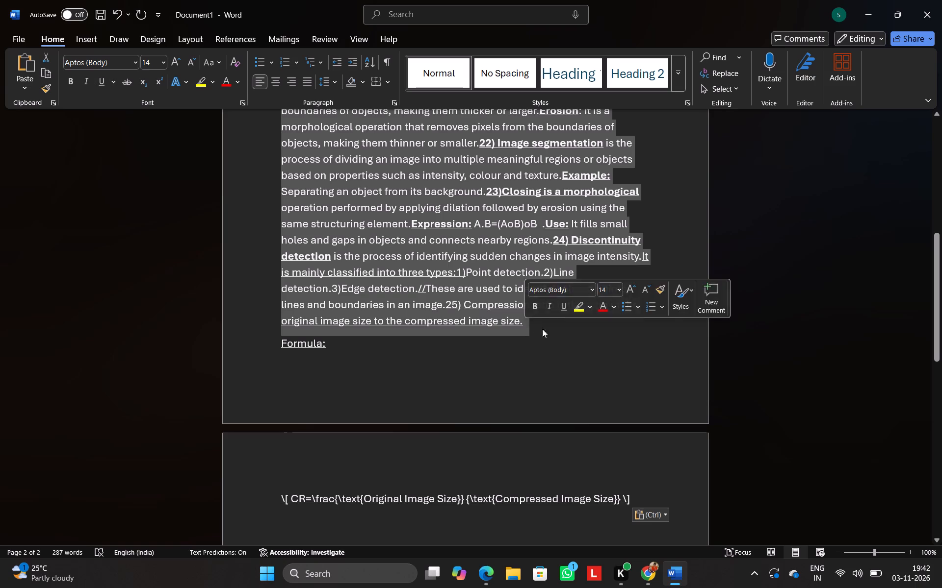
click(555, 332)
drag(531, 305, 474, 296)
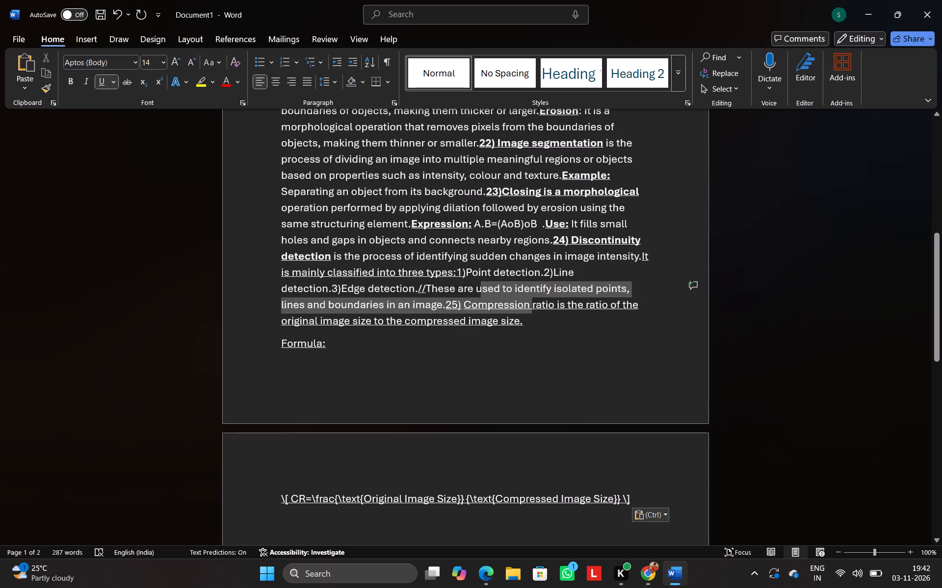
drag(474, 296, 446, 306)
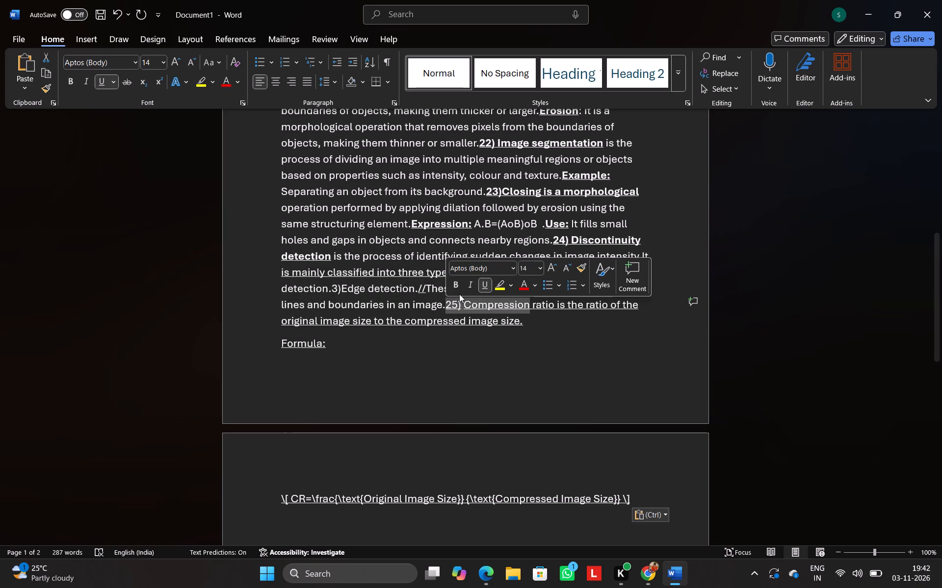
click(456, 291)
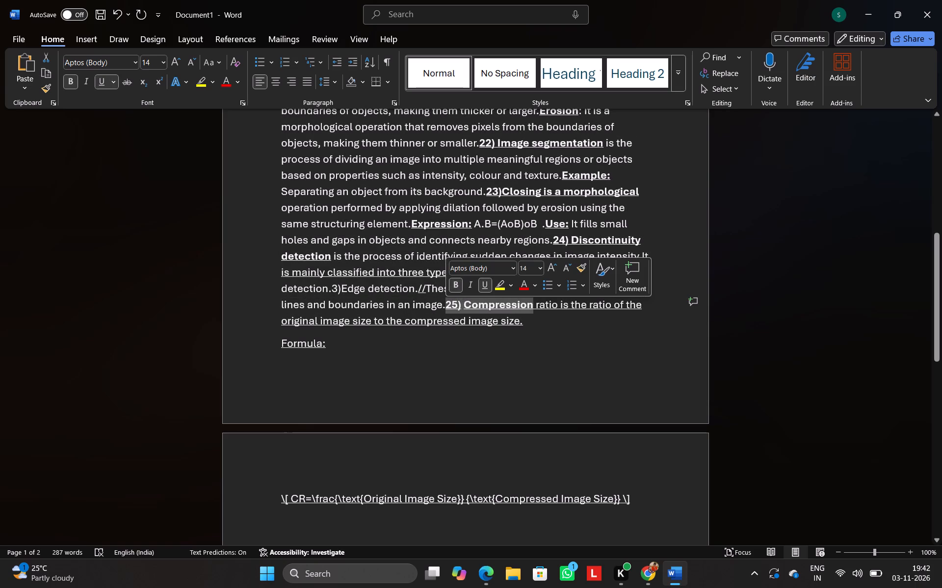
Remove the underline from the rest of the compression ratio definition and the "Formula:" label.
drag(536, 309, 603, 351)
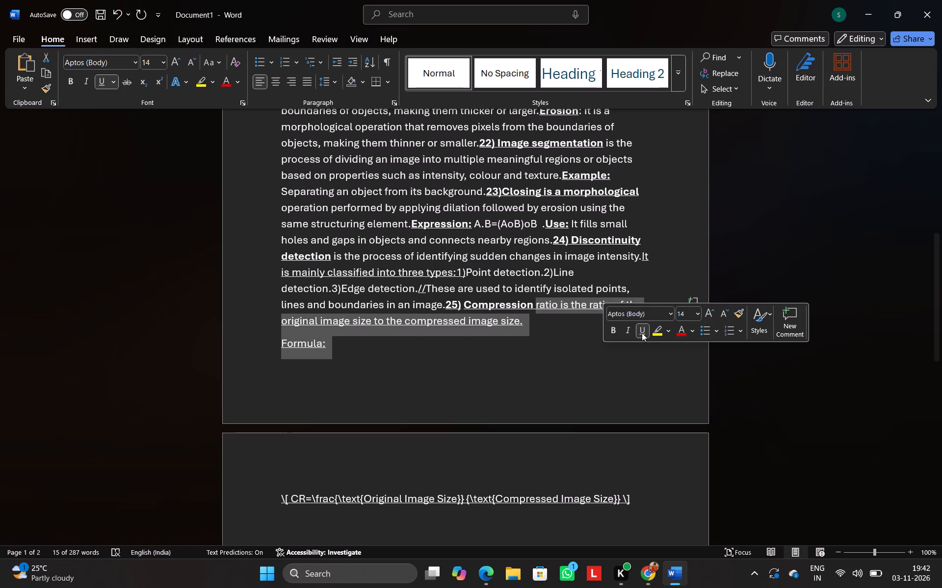
click(642, 333)
click(525, 369)
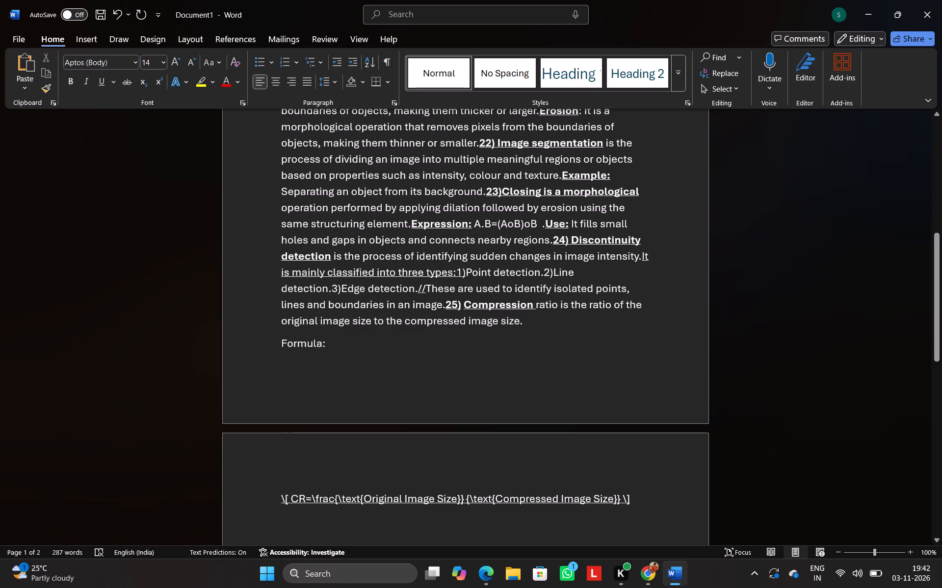
Join "Formula:" directly after the compression ratio definition and make it bold and underlined.
click(281, 346)
key(BackSpace)
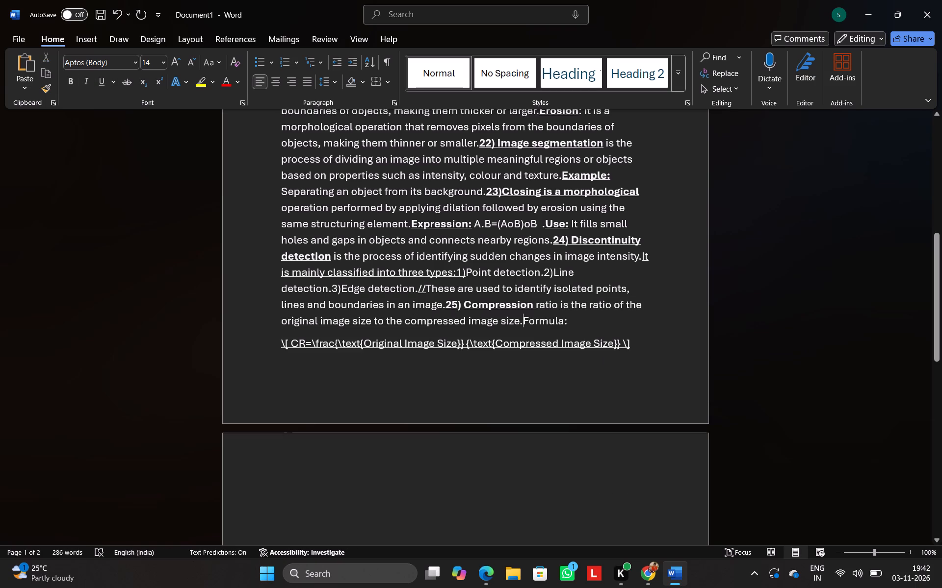
drag(523, 321, 565, 322)
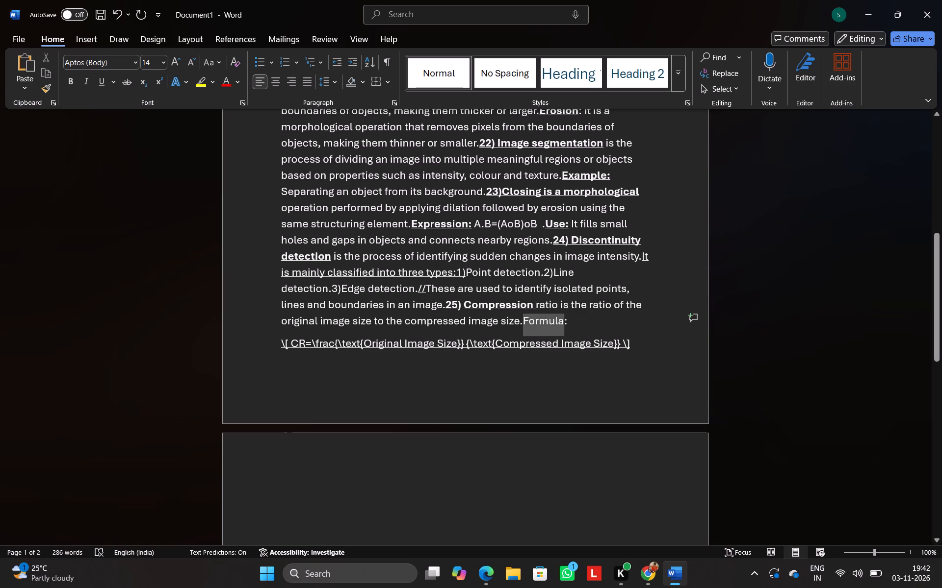
drag(565, 322, 566, 322)
click(581, 304)
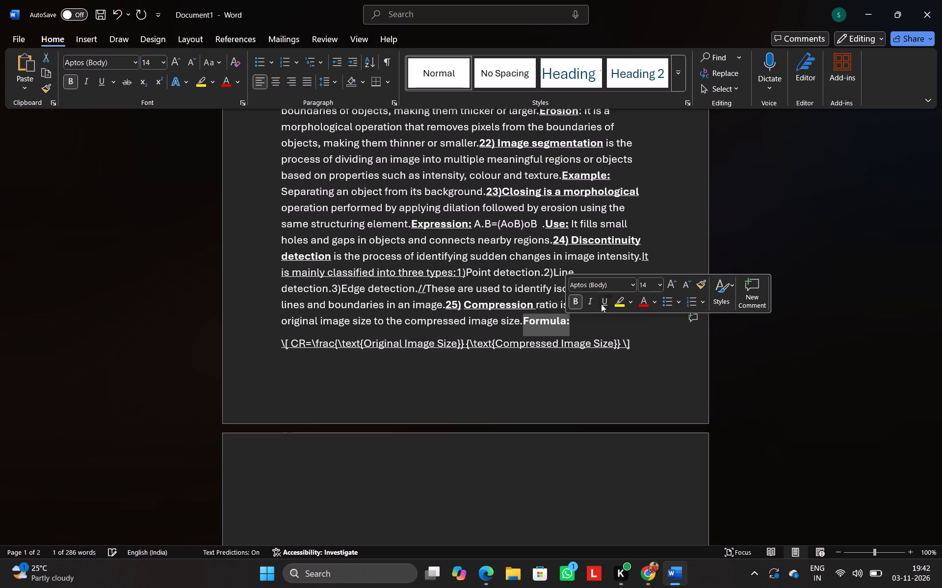
click(601, 304)
click(558, 398)
Delete the raw LaTeX compression ratio formula that follows "Formula:" in answer 25.
scroll(558, 398, down, 3)
scroll(558, 398, up, 1)
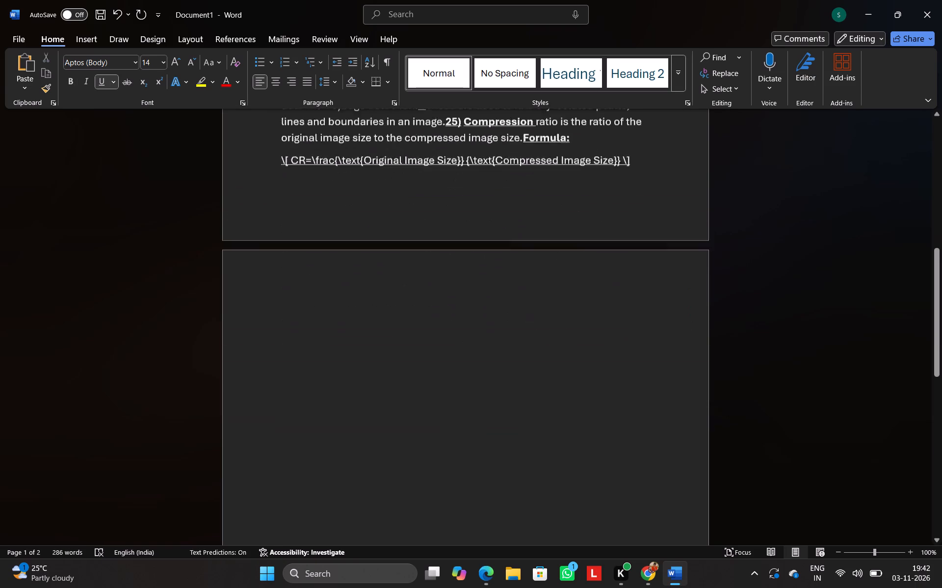
scroll(558, 398, up, 1)
click(649, 302)
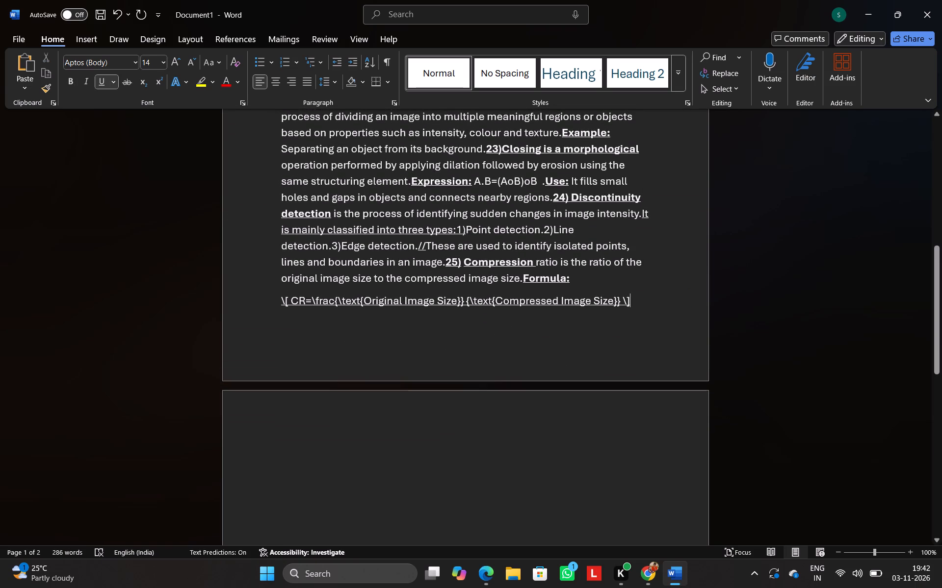
key(BackSpace)
key(BackSpace)
key(BackSpace)
key(BackSpace)
key(BackSpace)
key(BackSpace)
key(BackSpace)
key(BackSpace)
key(BackSpace)
key(BackSpace)
key(BackSpace)
key(BackSpace)
key(BackSpace)
key(BackSpace)
key(BackSpace)
key(BackSpace)
key(BackSpace)
key(BackSpace)
key(BackSpace)
key(BackSpace)
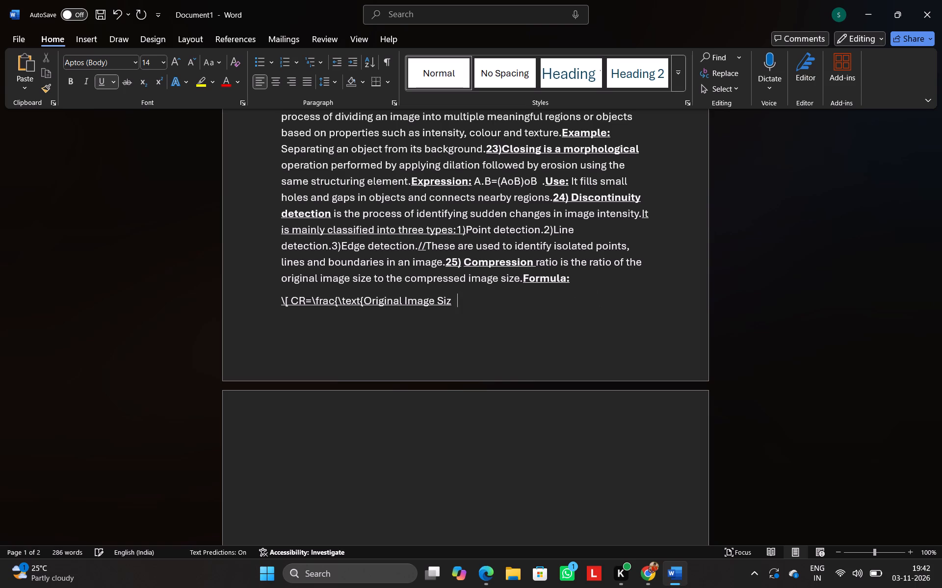
key(BackSpace)
key(BackSpace)
key(BackSpace)
key(BackSpace)
key(BackSpace)
key(BackSpace)
key(BackSpace)
key(BackSpace)
key(BackSpace)
key(BackSpace)
key(BackSpace)
key(BackSpace)
key(BackSpace)
key(BackSpace)
key(BackSpace)
key(BackSpace)
key(BackSpace)
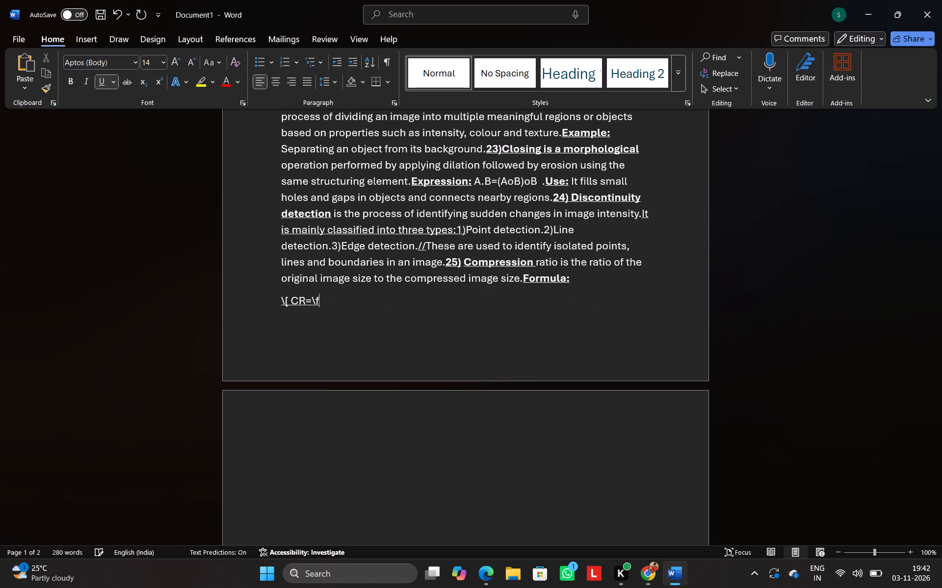
key(BackSpace)
key(BackSpace)
key(BackSpace)
key(BackSpace)
key(BackSpace)
key(BackSpace)
key(BackSpace)
key(BackSpace)
key(BackSpace)
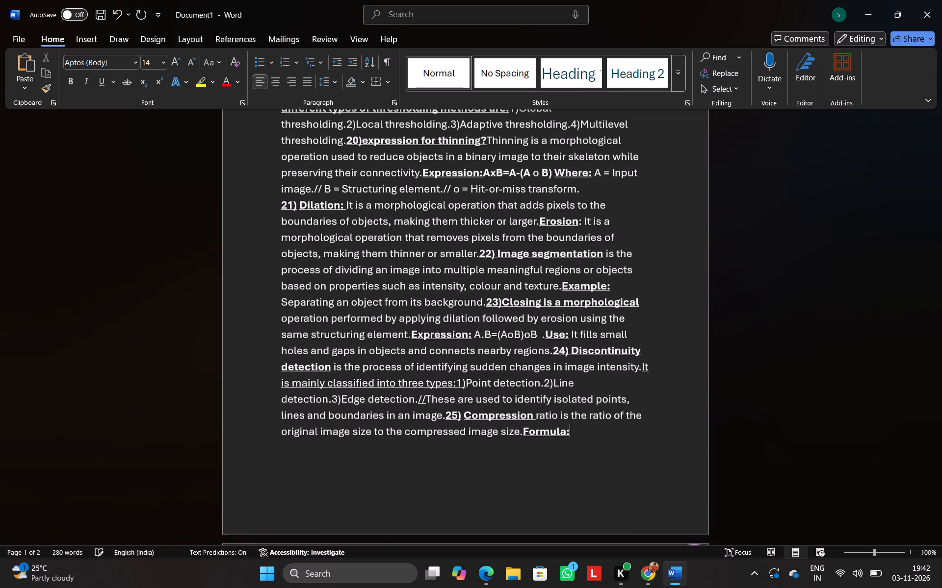
scroll(725, 276, down, 3)
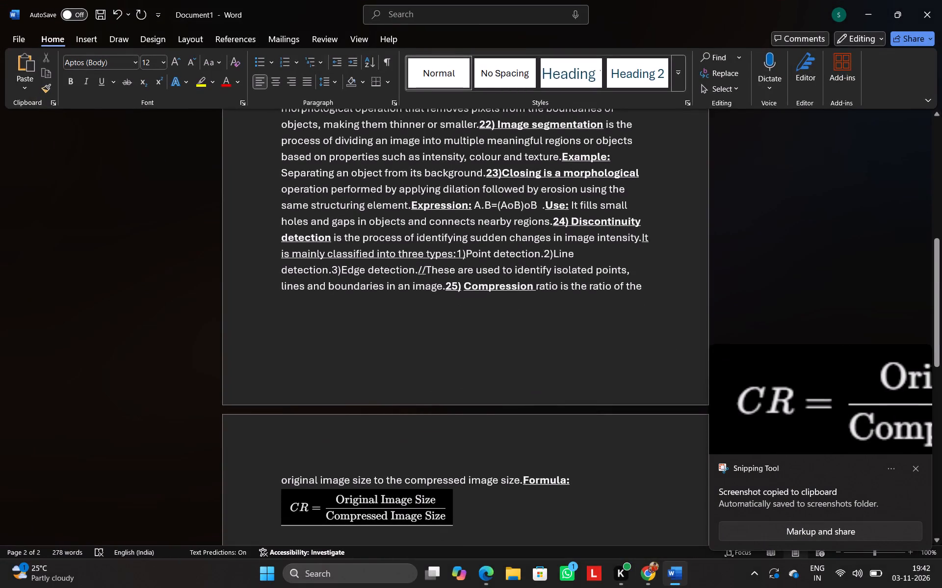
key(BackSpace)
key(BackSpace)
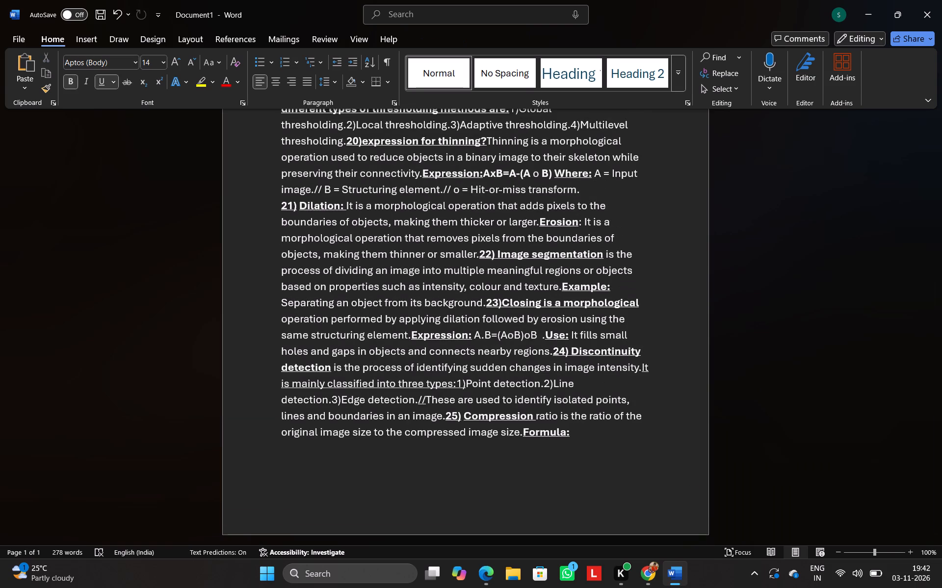
Remove the empty paragraph after "Formula:" in answer 25 and insert the captured CR formula image on a new line below it.
key(Down)
key(BackSpace)
key(Right)
key(shift+Return)
key(ctrl+v)
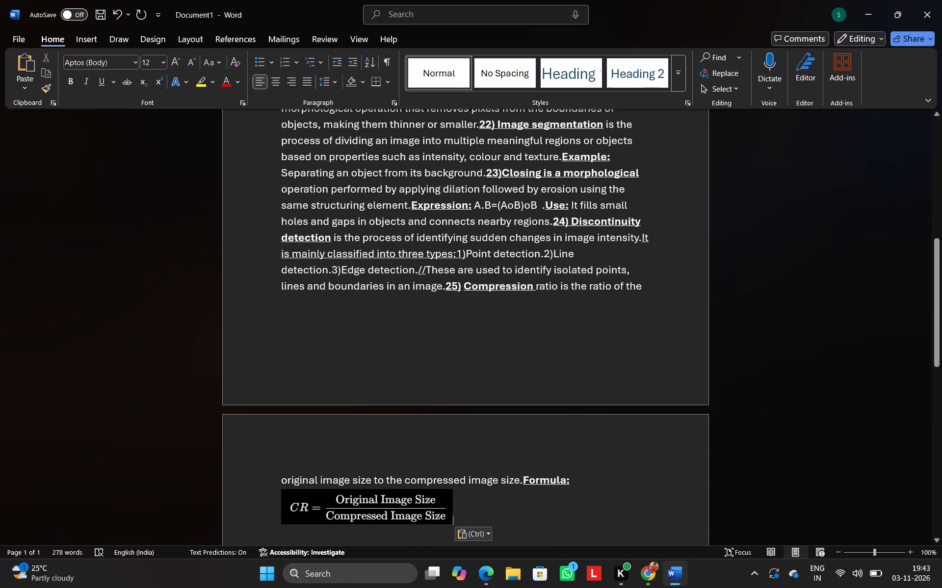
scroll(607, 395, down, 1)
scroll(607, 395, up, 3)
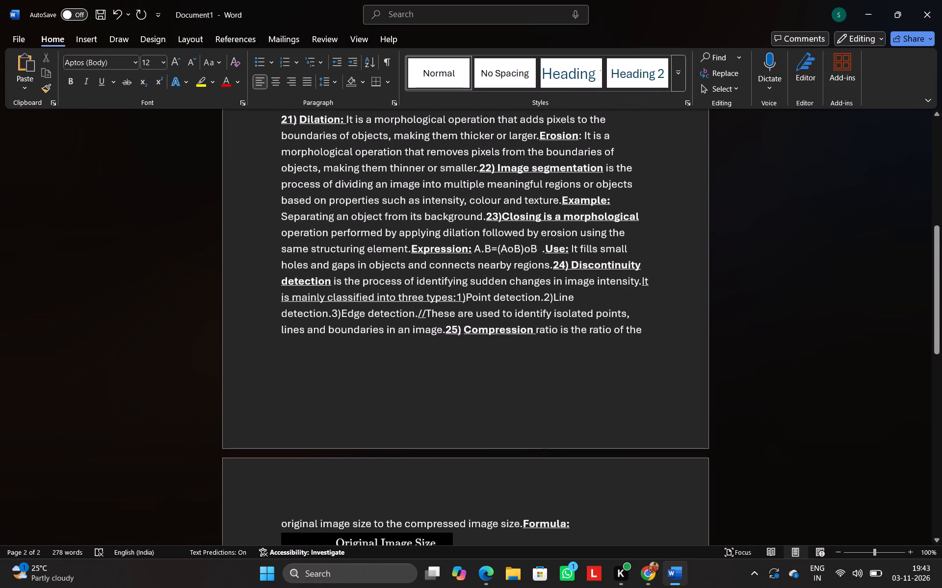
Review how answers 16 to 25 and the CR formula image are laid out across the two pages.
scroll(607, 395, up, 3)
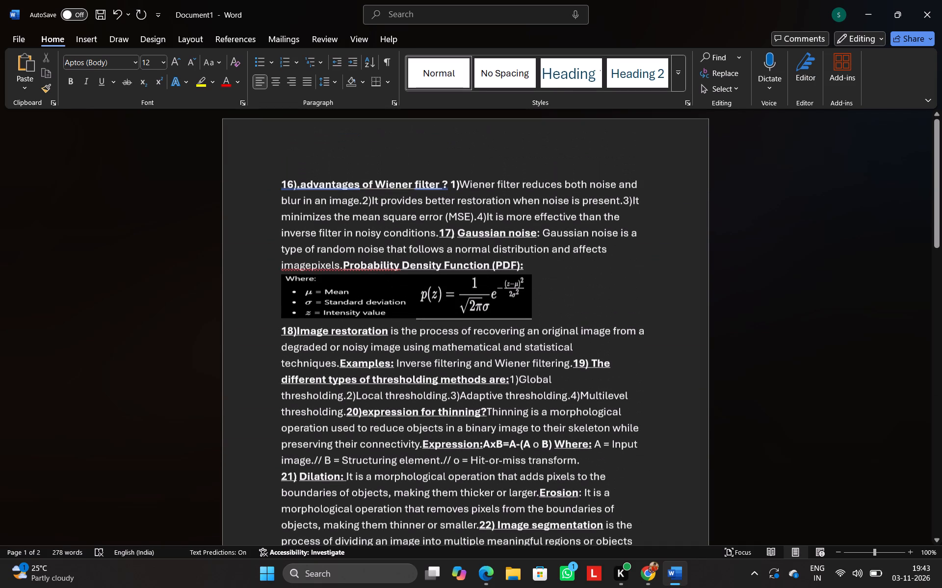
scroll(607, 395, up, 3)
scroll(577, 321, down, 5)
scroll(564, 369, up, 1)
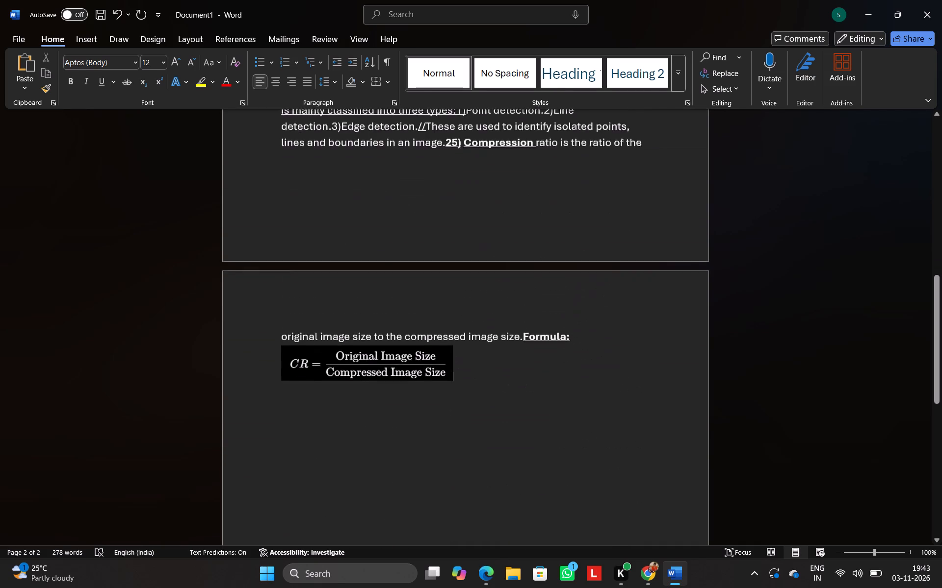
scroll(564, 369, up, 1)
click(541, 237)
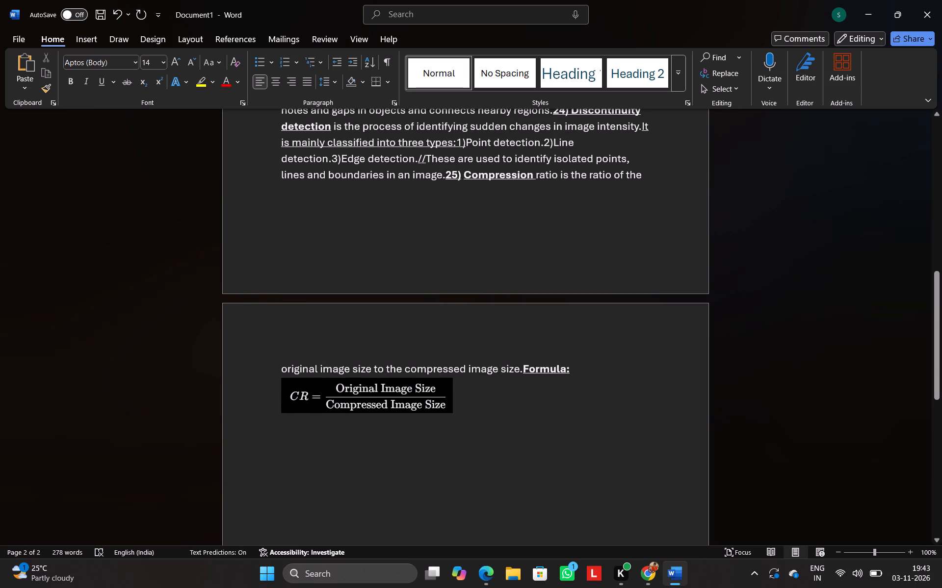
click(500, 398)
click(581, 363)
click(561, 368)
click(585, 409)
scroll(585, 409, up, 3)
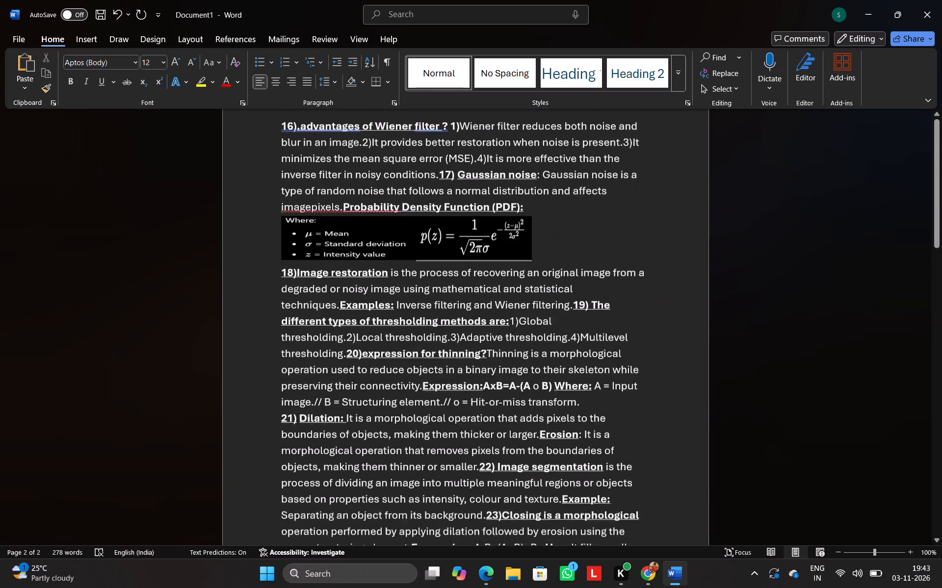
scroll(585, 409, up, 3)
scroll(585, 409, down, 3)
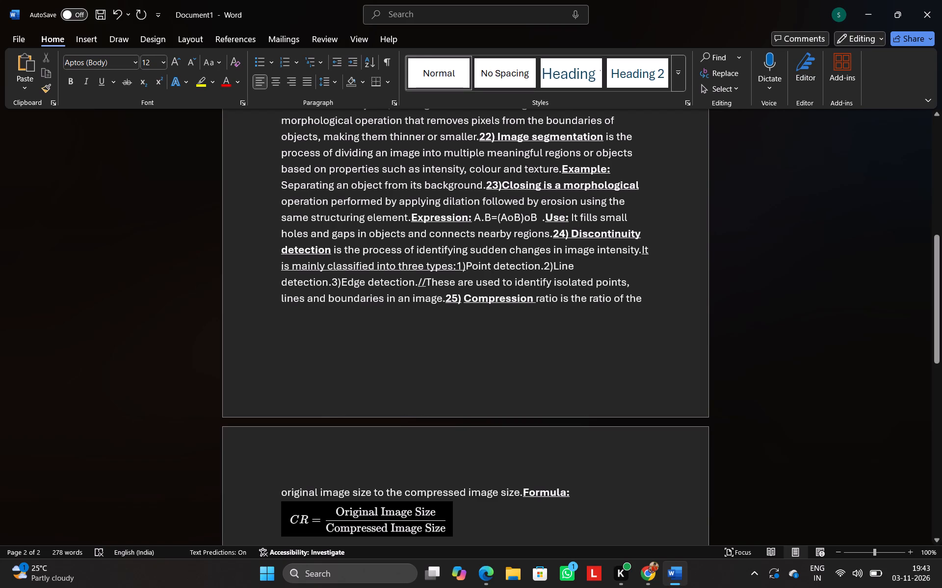
click(284, 491)
Undo the insertion of the CR formula image on the line below "Formula:" in answer 25.
key(ctrl+z)
key(ctrl+z)
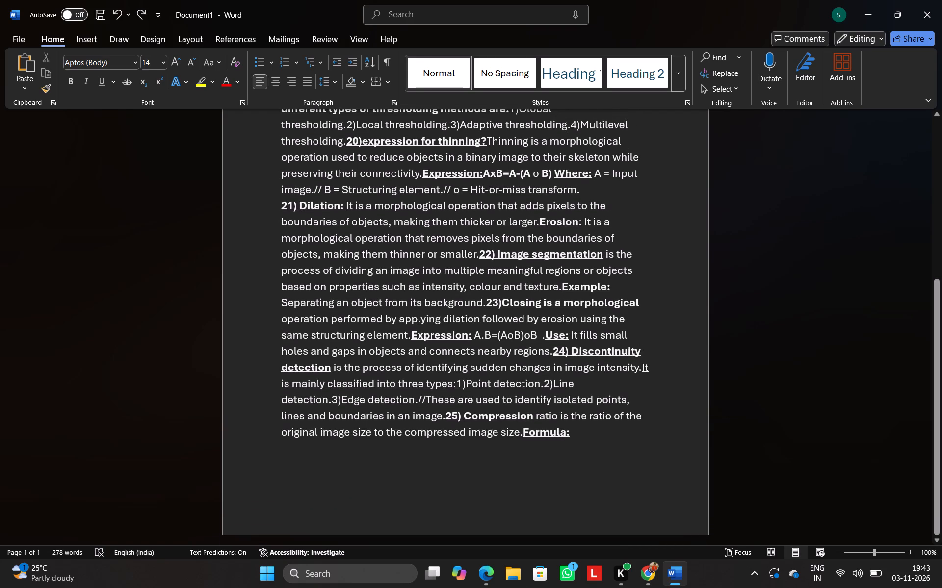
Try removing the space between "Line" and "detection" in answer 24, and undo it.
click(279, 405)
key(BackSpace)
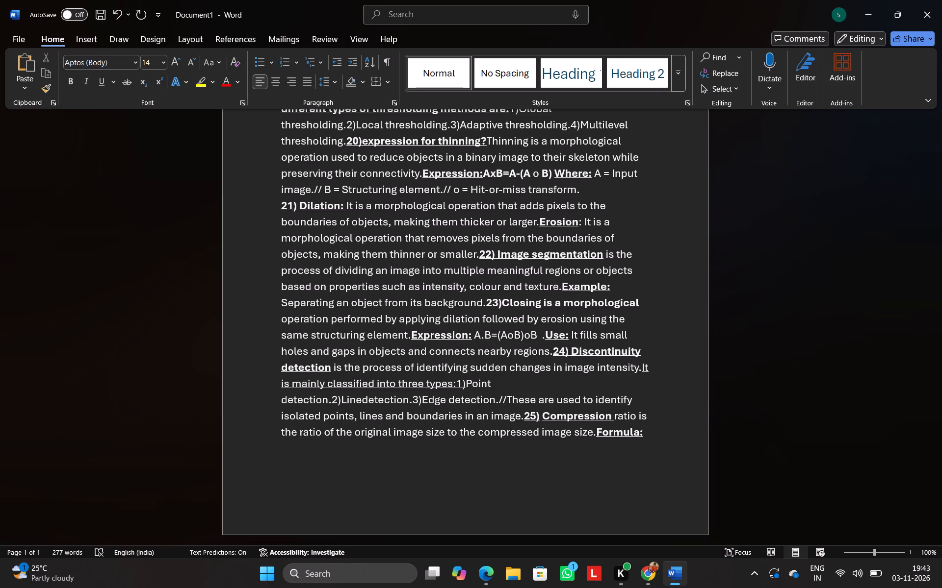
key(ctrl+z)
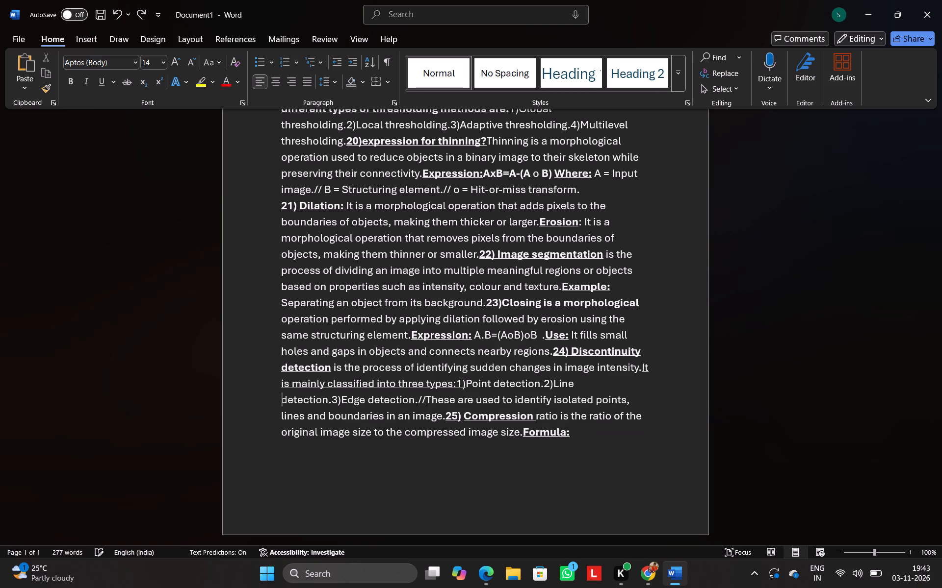
Join the answer 21 paragraph onto the end of answer 20, right after "Hit-or-miss transform.".
scroll(433, 392, up, 1)
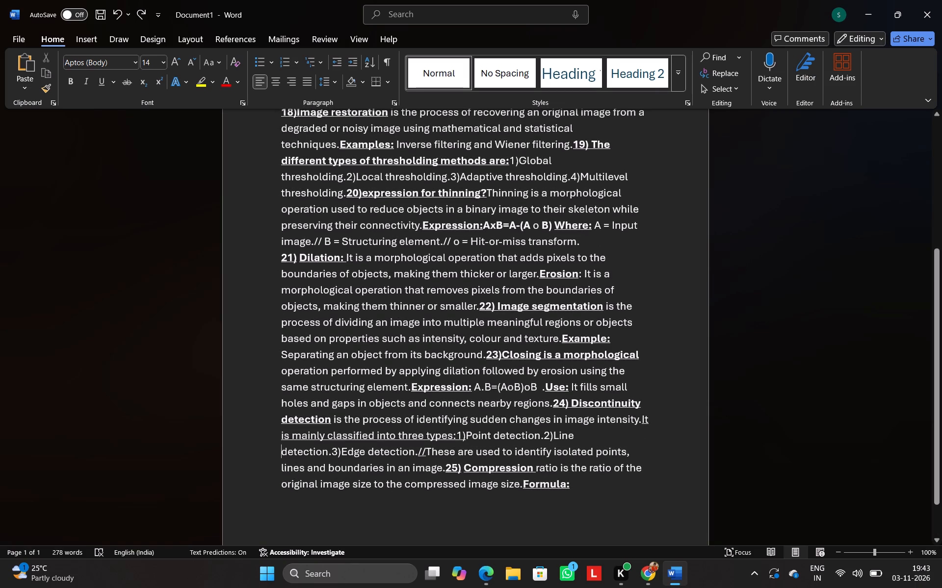
scroll(433, 392, down, 1)
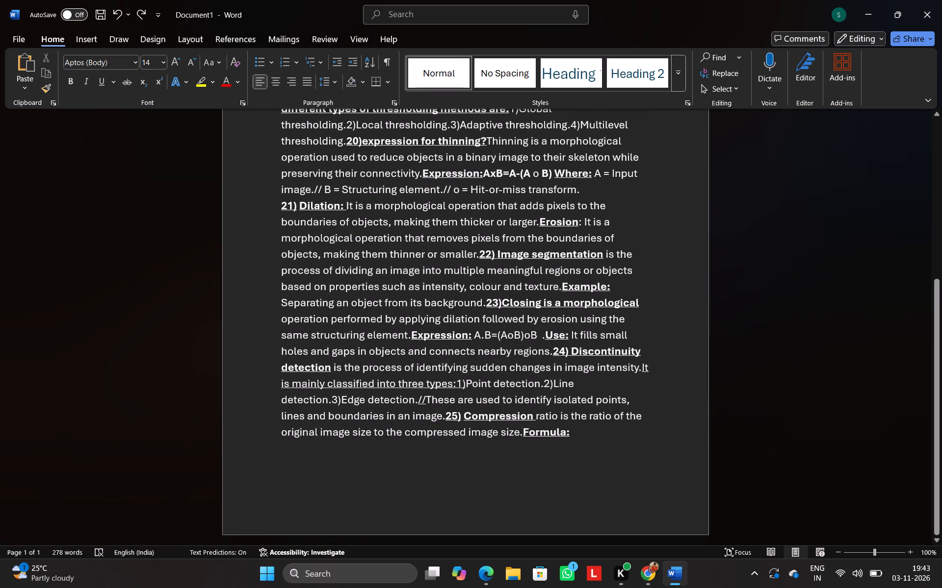
click(283, 204)
key(ctrl+z)
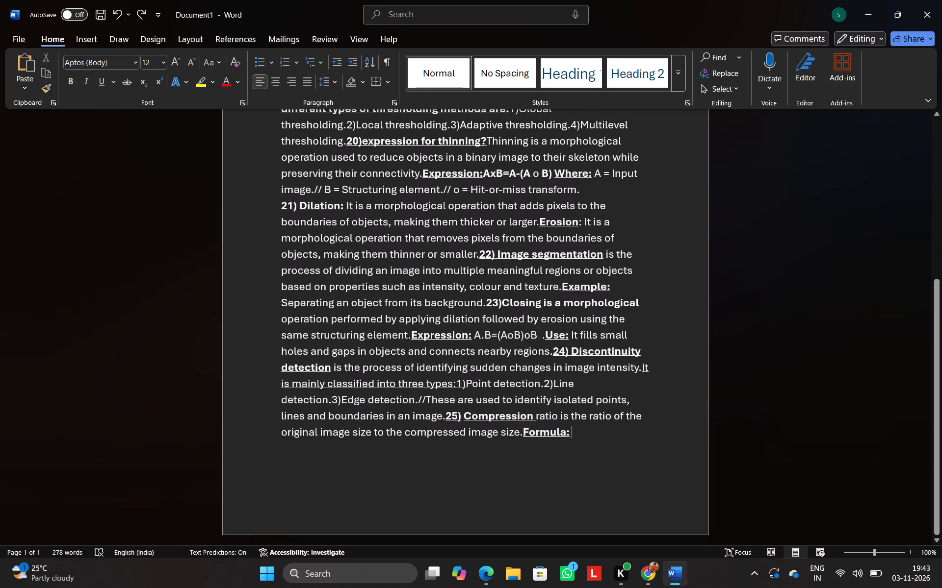
click(280, 209)
key(BackSpace)
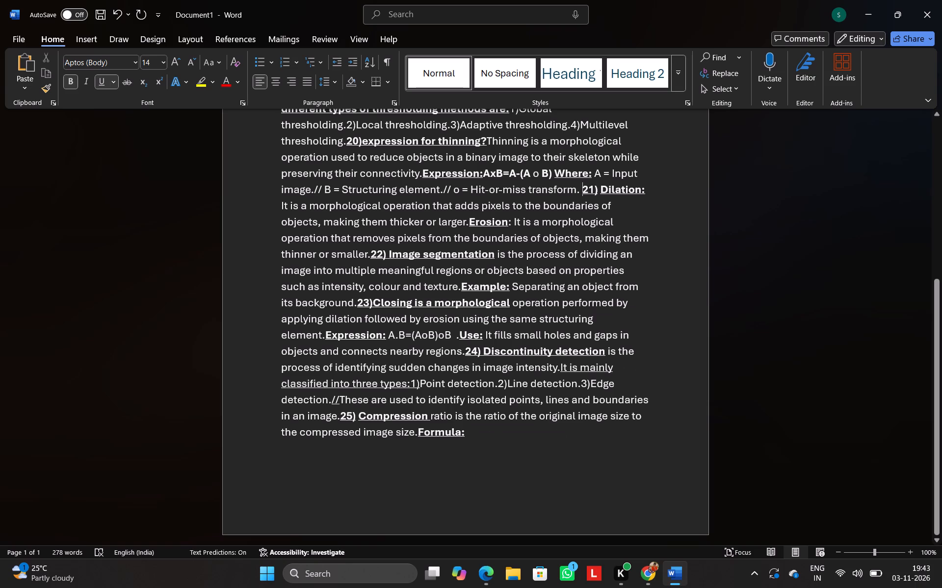
Paste the captured CR formula image directly after "Formula:" in answer 25.
click(471, 428)
key(ctrl+v)
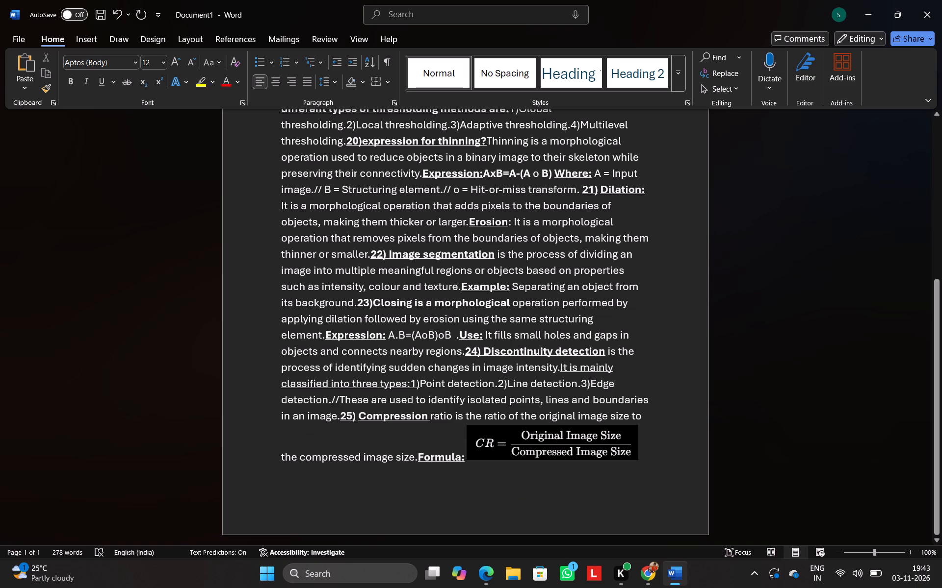
Set the CR formula image in answer 25 to square text wrapping.
click(483, 454)
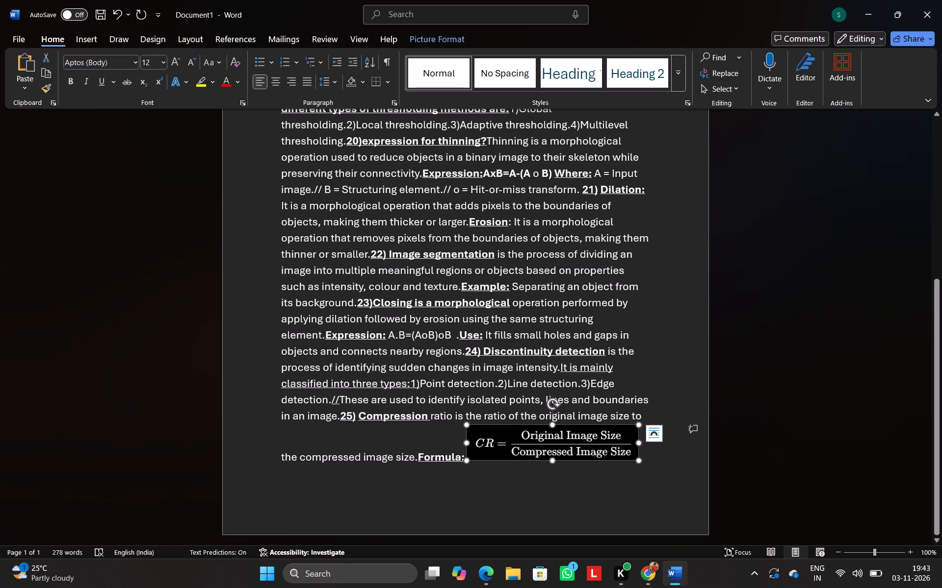
click(483, 454)
drag(490, 451, 495, 464)
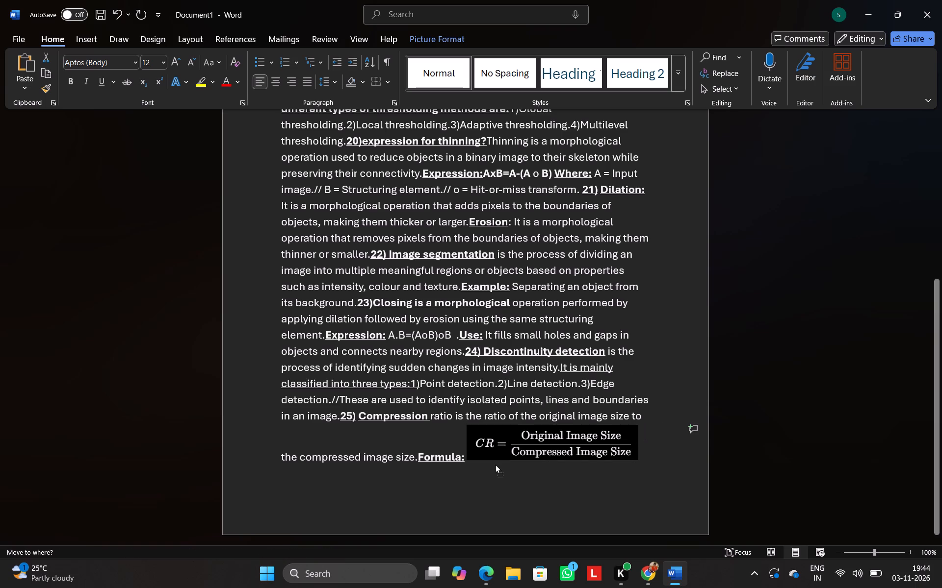
drag(495, 464, 497, 469)
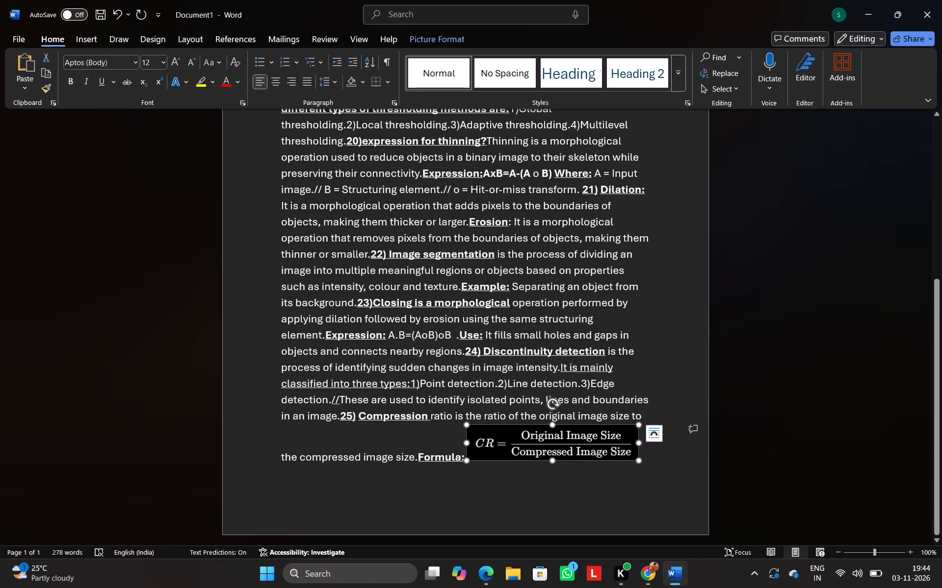
click(657, 440)
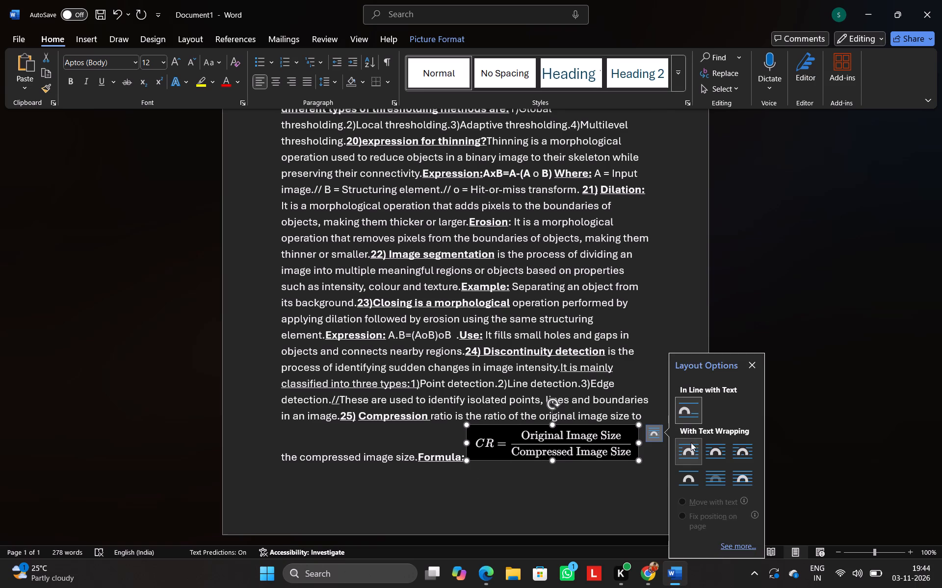
click(687, 449)
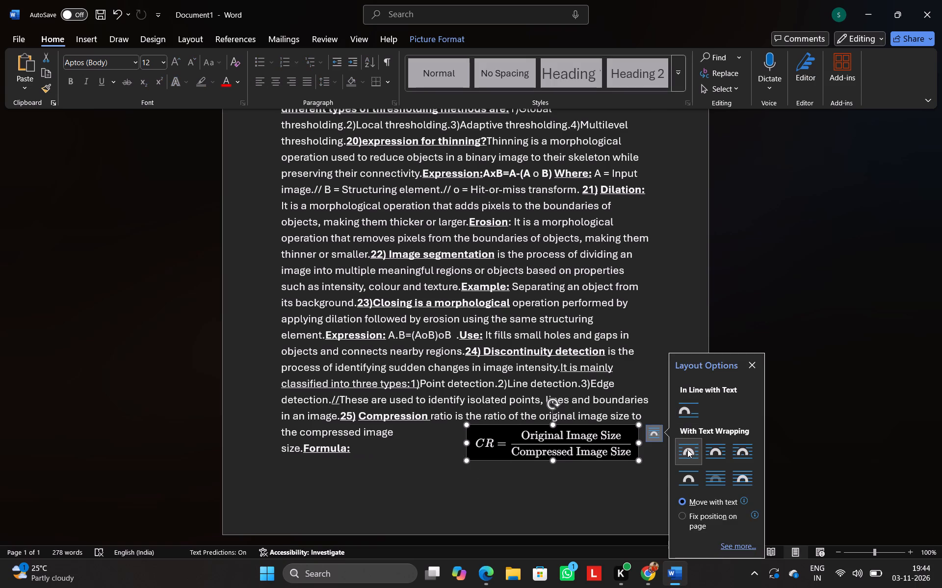
click(540, 500)
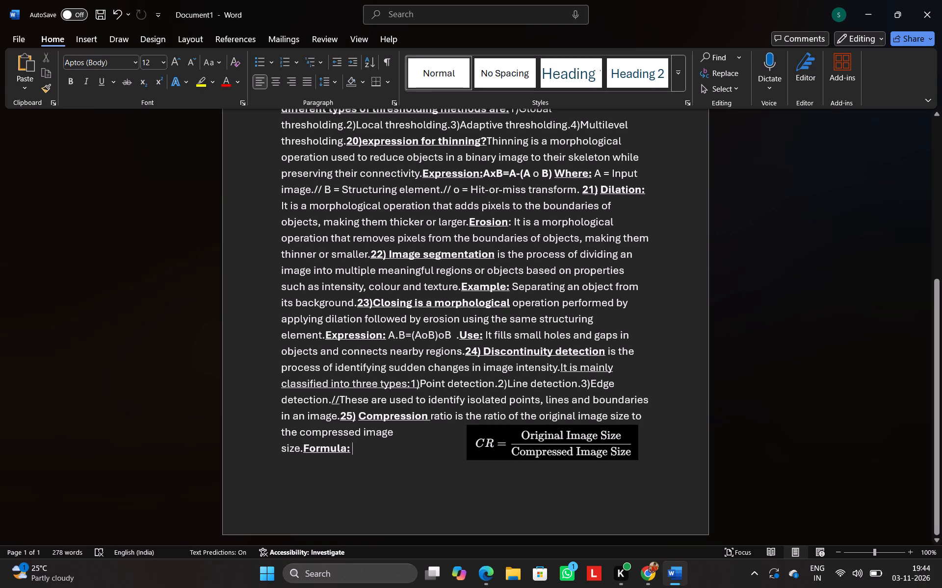
Add four spaces after "Formula:" in answer 25.
key(space)
key(space)
key(space)
key(space)
Delete the space before "size" and the final "e" of "image" in answer 25 to pull "size.Formula:" up one line.
click(279, 446)
key(BackSpace)
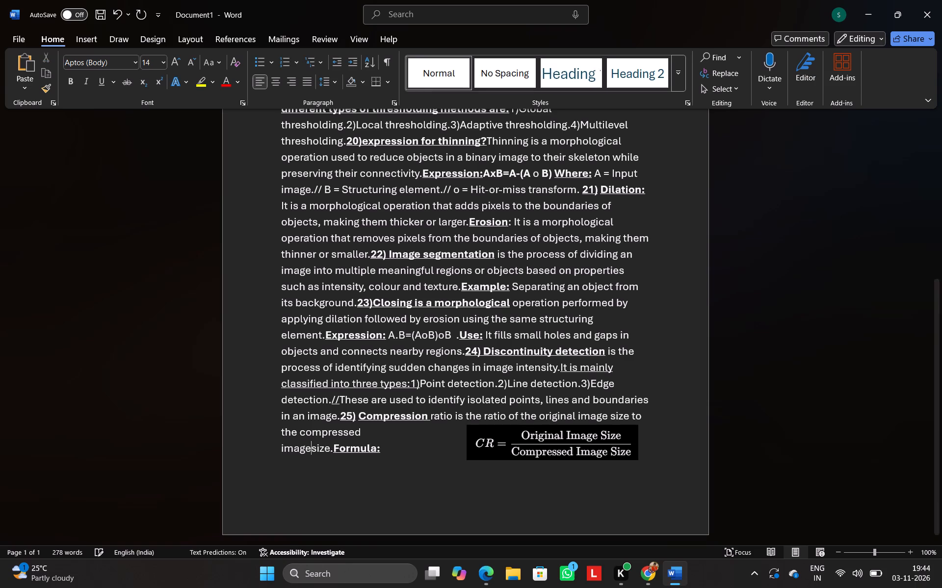
key(BackSpace)
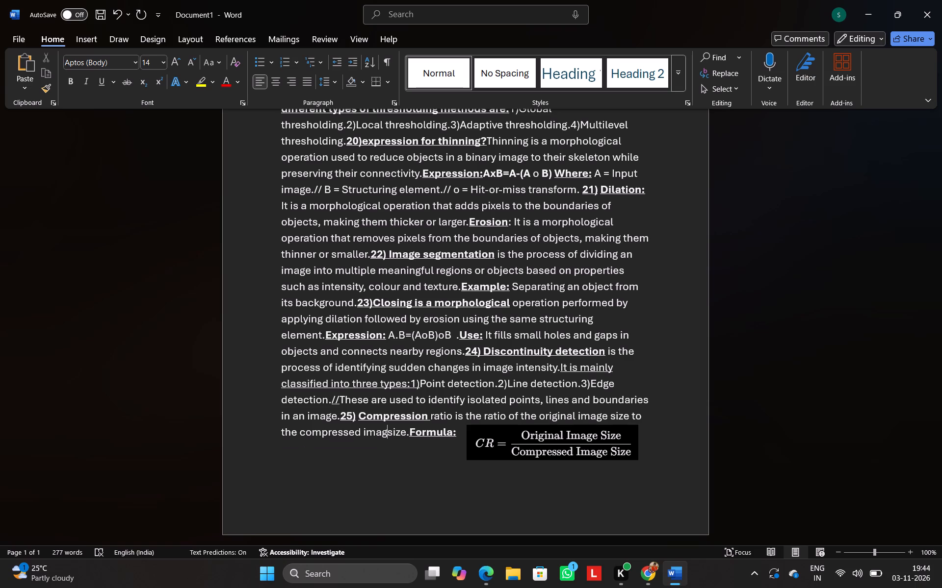
click(373, 492)
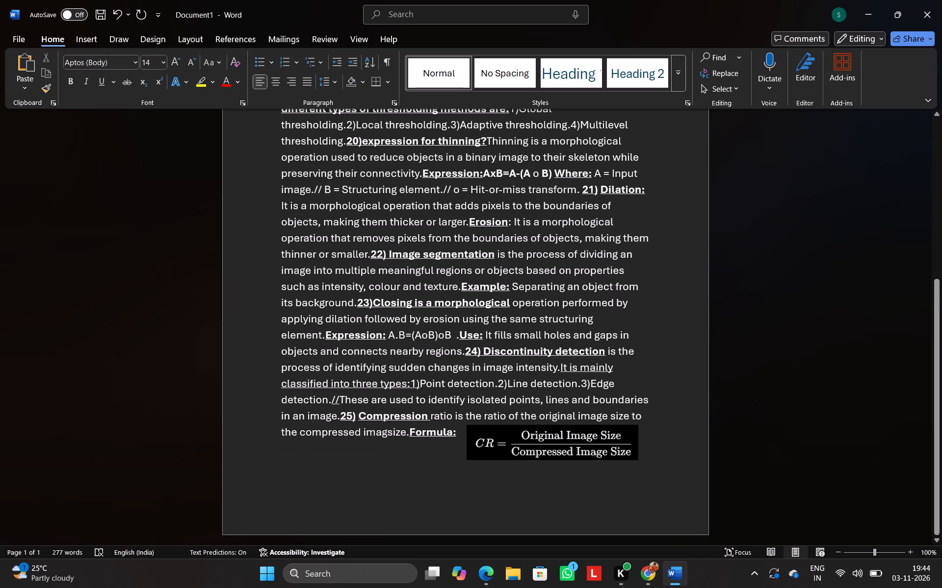
click(461, 430)
scroll(493, 485, down, 3)
scroll(493, 485, up, 8)
scroll(493, 485, down, 7)
click(654, 571)
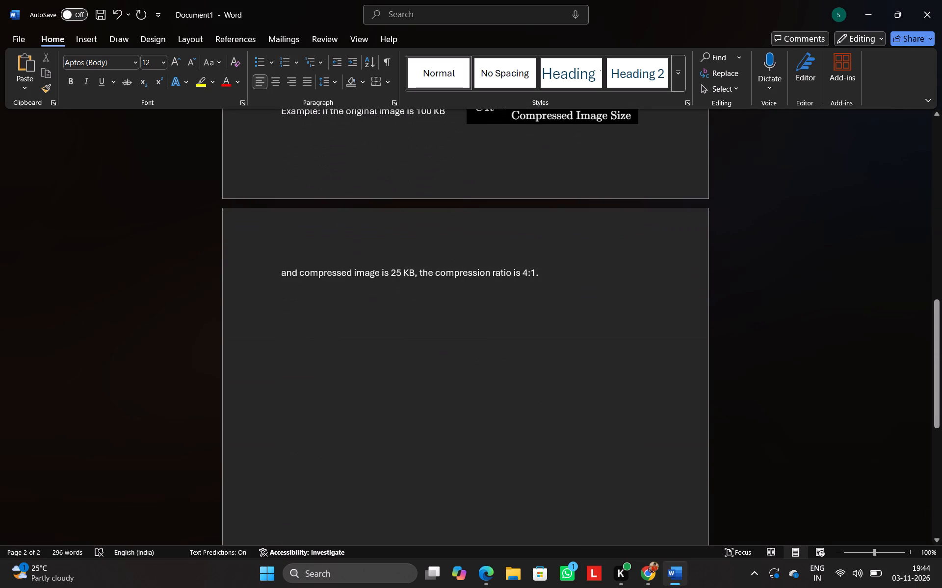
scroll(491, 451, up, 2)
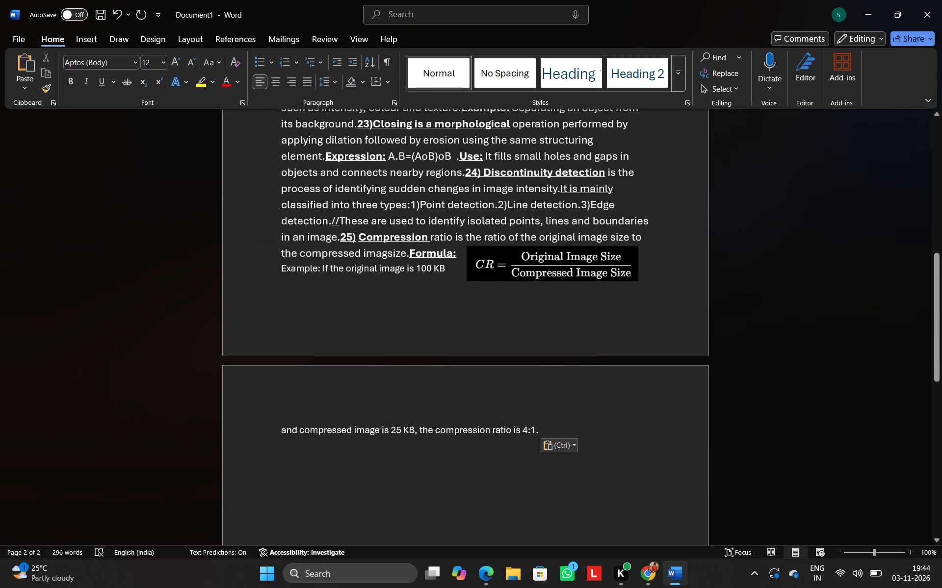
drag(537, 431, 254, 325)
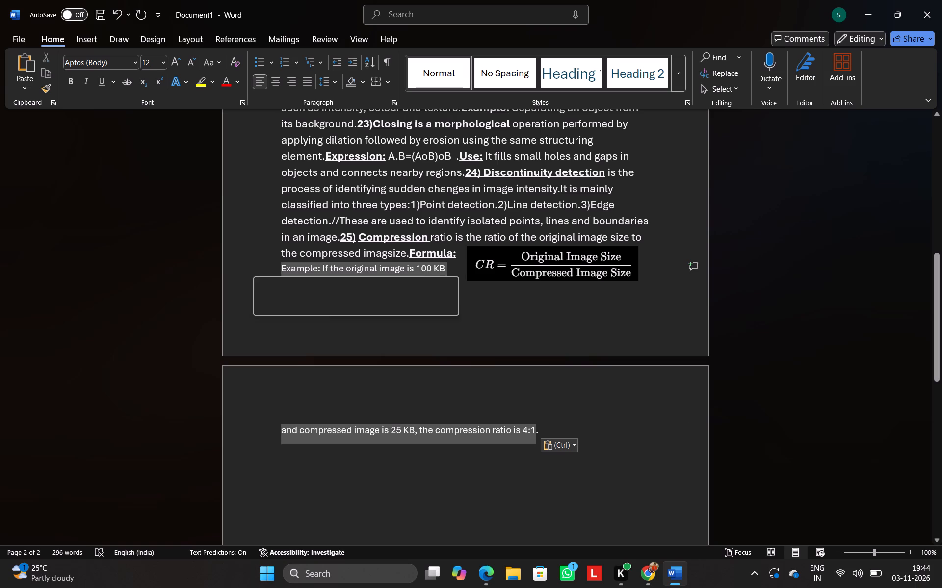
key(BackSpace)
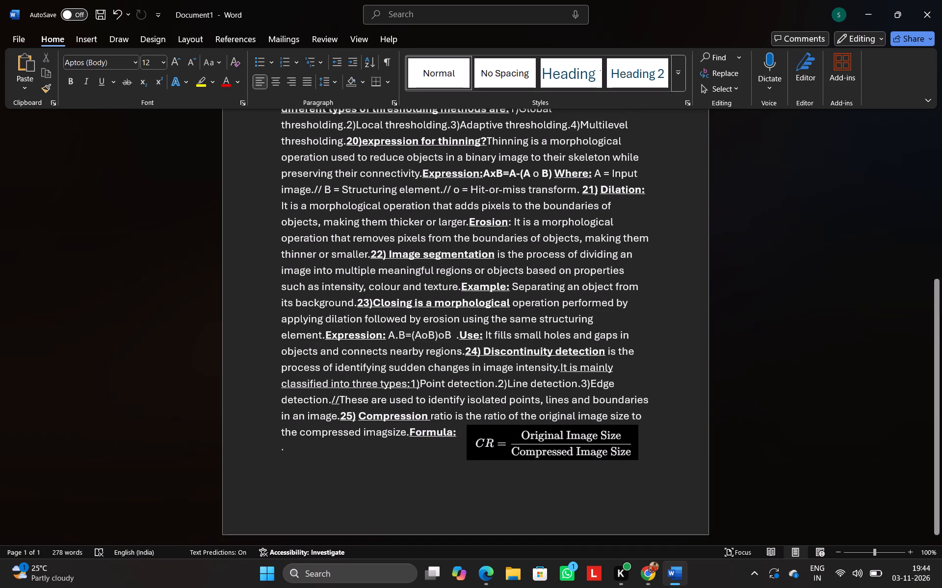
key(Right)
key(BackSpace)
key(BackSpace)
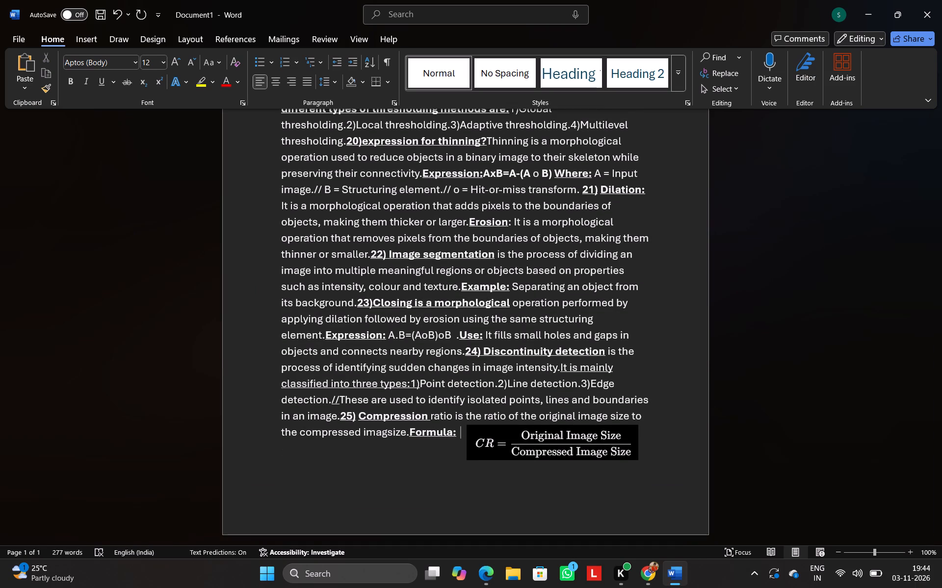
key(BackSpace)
Add a long run of spaces after "Formula:" in answer 25.
key(space)
key(space)
key(space)
key(space)
key(space)
key(space)
key(space)
key(space)
key(space)
key(space)
key(space)
scroll(254, 325, down, 2)
scroll(320, 254, down, 2)
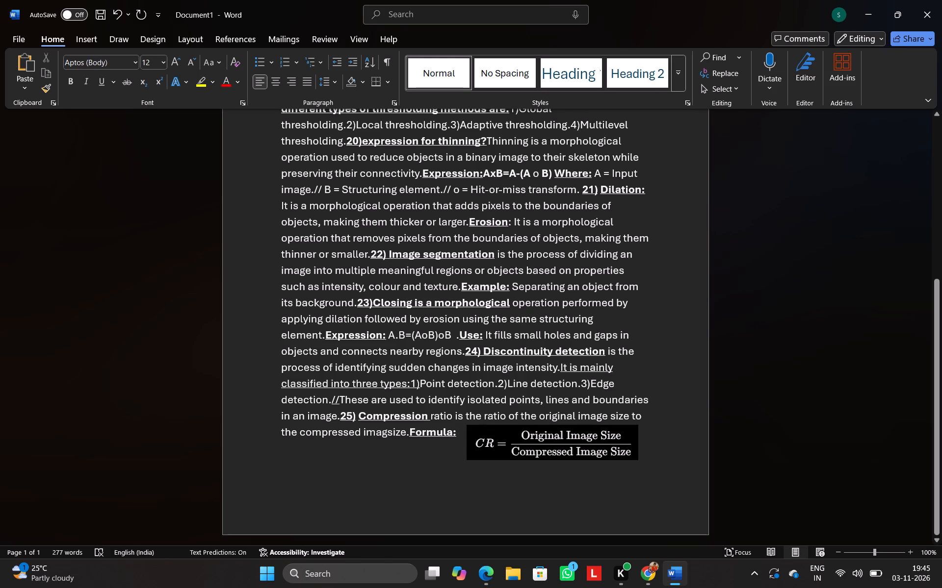
key(space)
key(space)
key(space)
key(space)
key(space)
key(space)
key(space)
key(space)
key(space)
key(space)
key(space)
key(space)
key(space)
key(space)
key(space)
key(space)
key(space)
key(space)
key(space)
key(space)
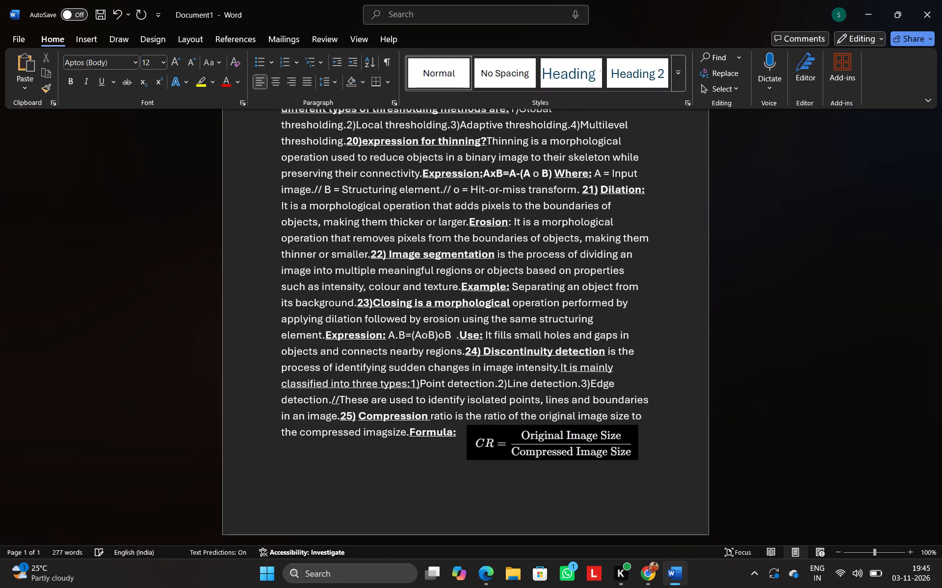
key(space)
key(space)
key(space)
key(space)
key(space)
key(space)
key(space)
key(space)
key(space)
key(space)
key(space)
key(space)
Paste the copied compression ratio example as a new paragraph below "Formula:" in answer 25.
key(Return)
key(Return)
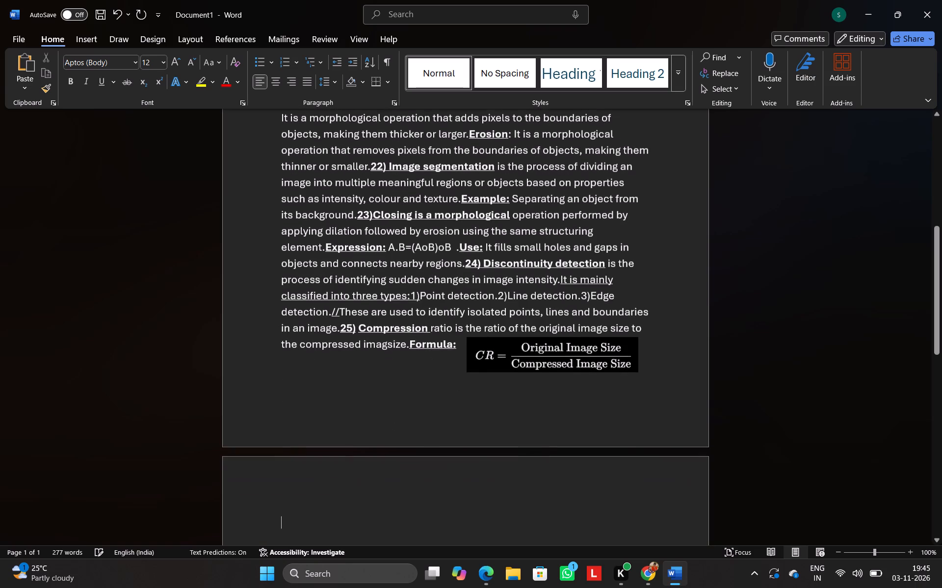
key(BackSpace)
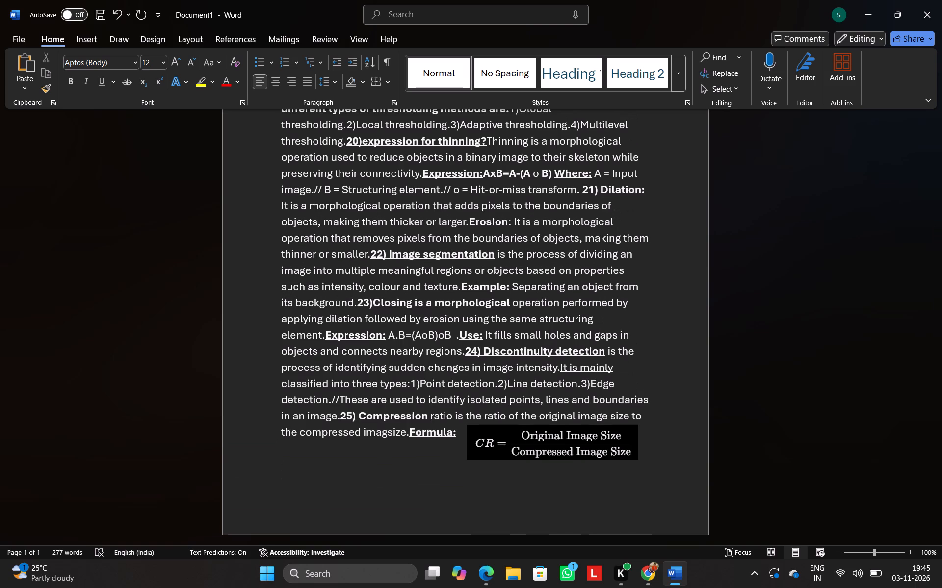
key(ctrl+v)
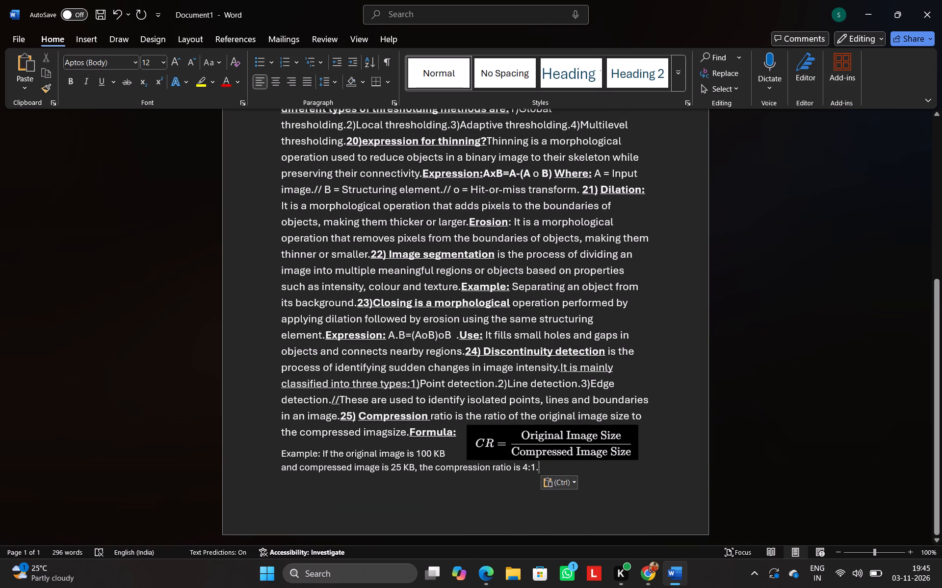
Review the compiled answers 16 to 25 in the Word document, from the Wiener filter advantages to the compression ratio example.
scroll(603, 449, down, 3)
click(776, 423)
scroll(607, 429, down, 7)
scroll(628, 341, up, 16)
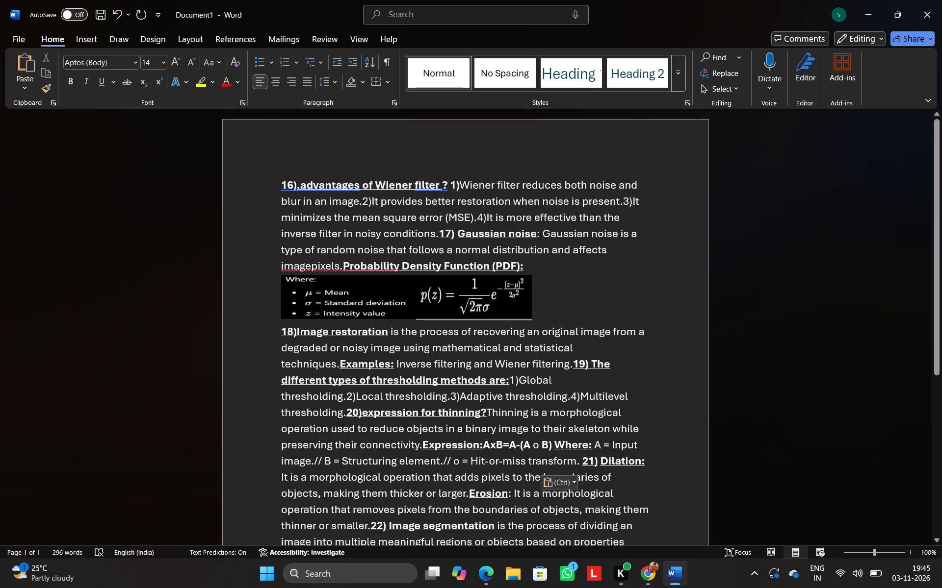
scroll(587, 255, down, 1)
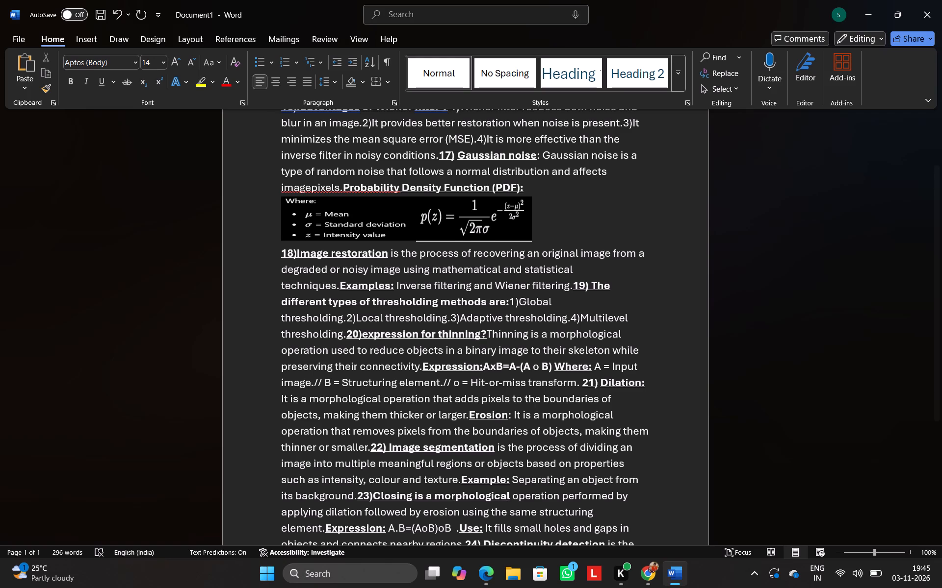
scroll(587, 255, down, 3)
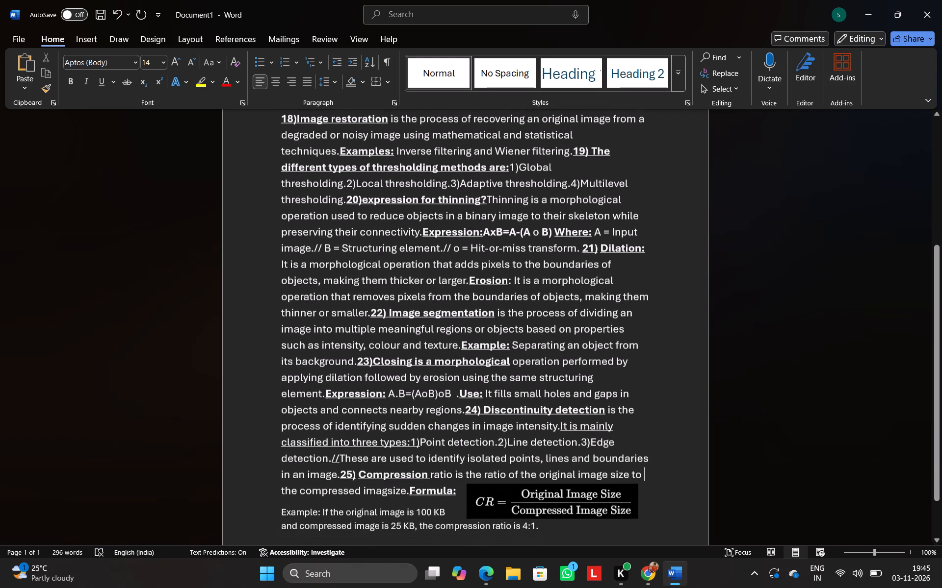
scroll(587, 255, down, 1)
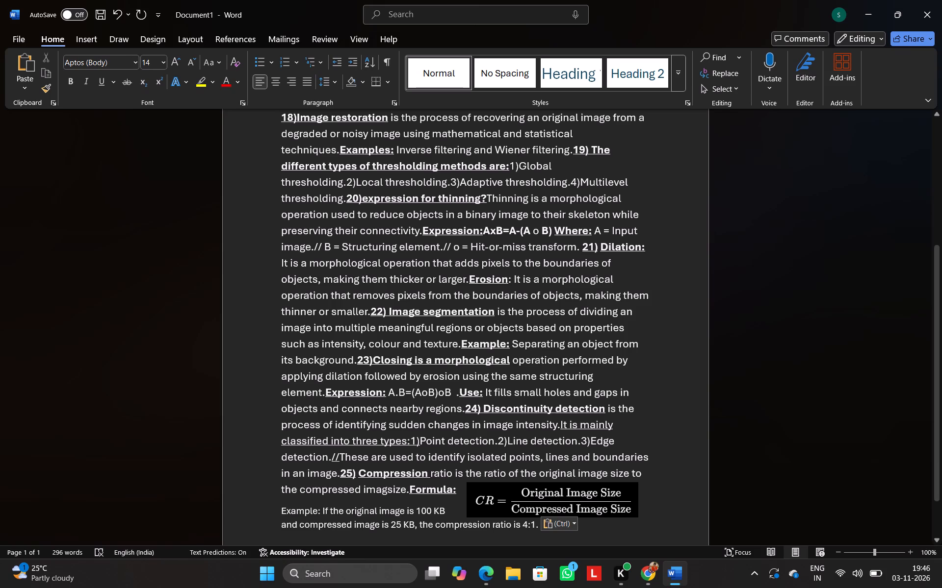
click(781, 218)
scroll(595, 246, down, 8)
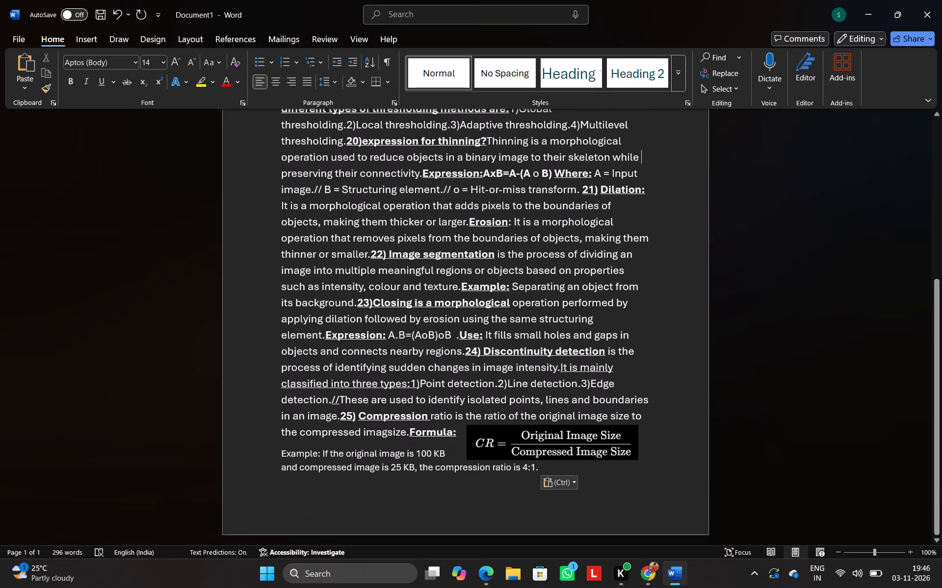
Start a new empty paragraph after the compression ratio example that ends answer 25.
click(636, 497)
click(636, 497)
key(BackSpace)
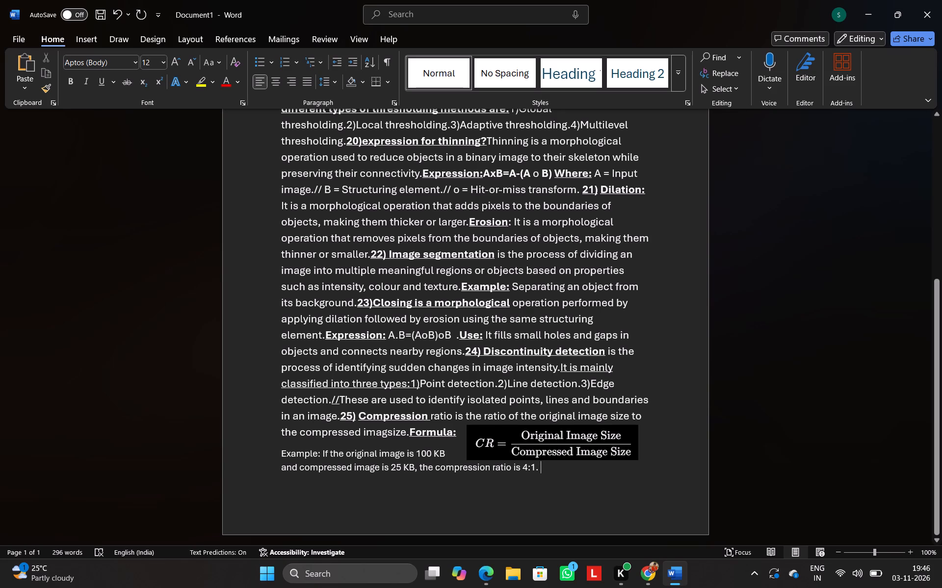
key(Return)
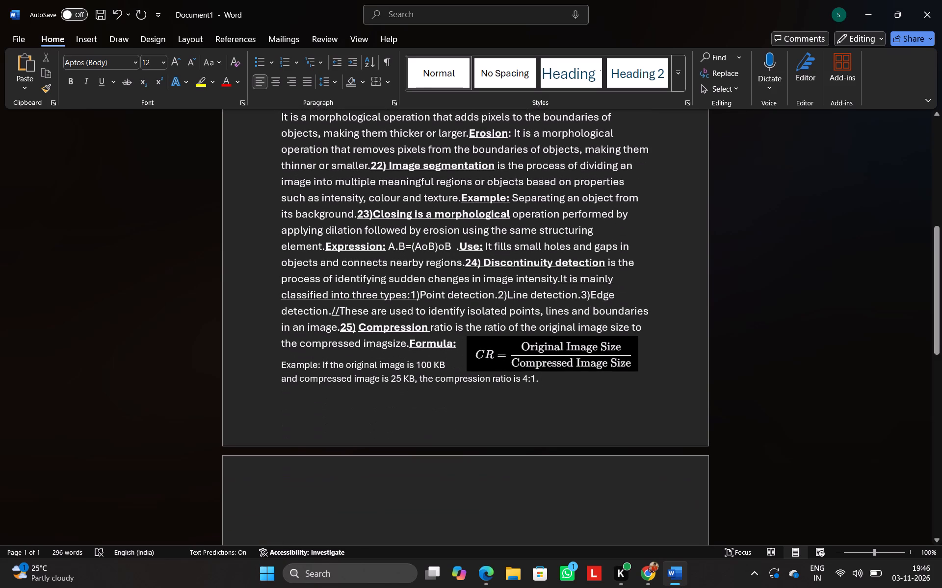
key(BackSpace)
key(Return)
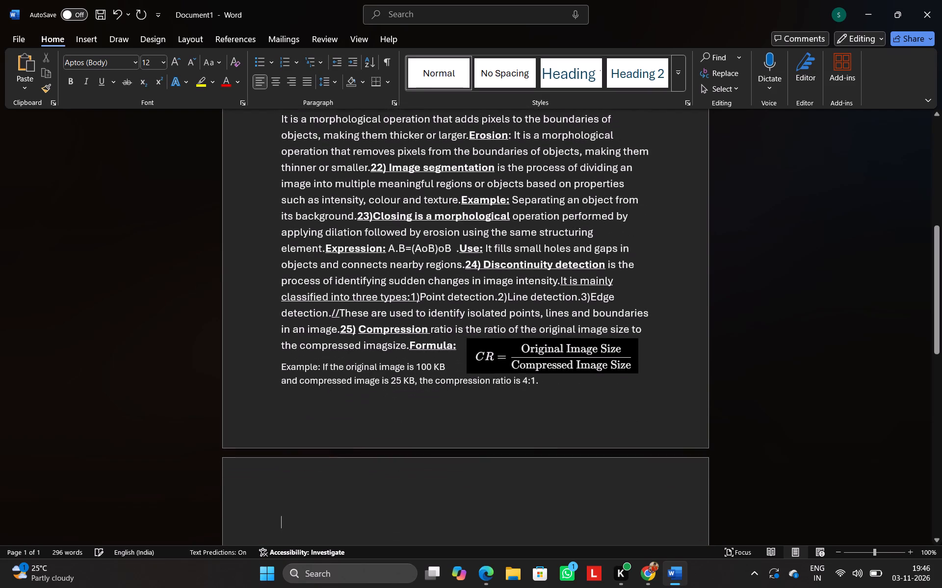
key(BackSpace)
key(BackSpace)
key(Return)
Make the "Example:" label in answer 25 bold and underlined.
drag(282, 367, 320, 370)
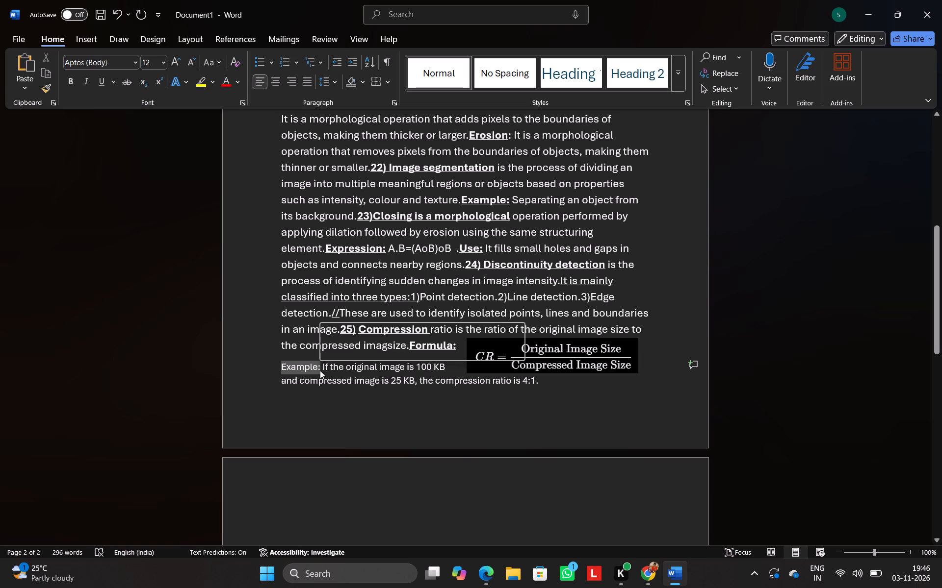
click(330, 352)
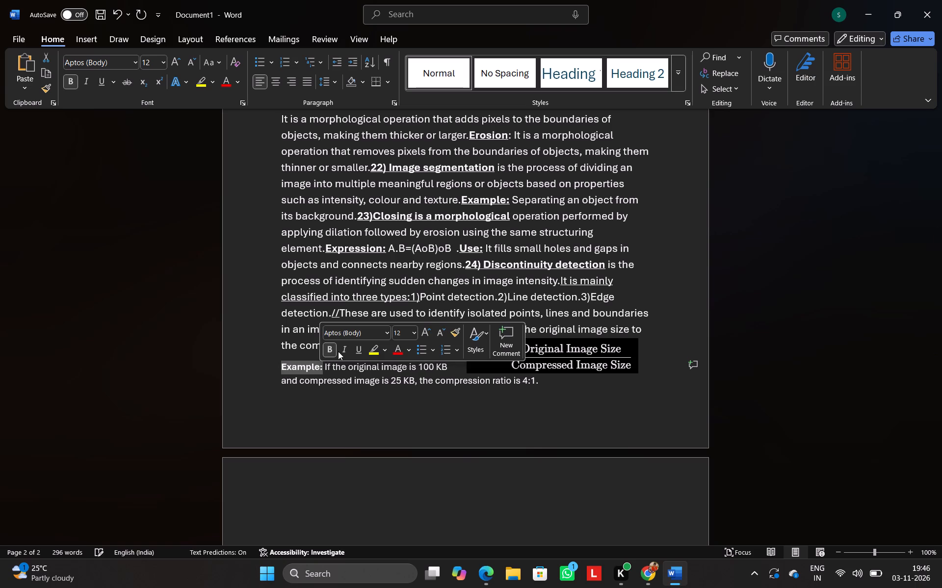
click(352, 350)
click(354, 404)
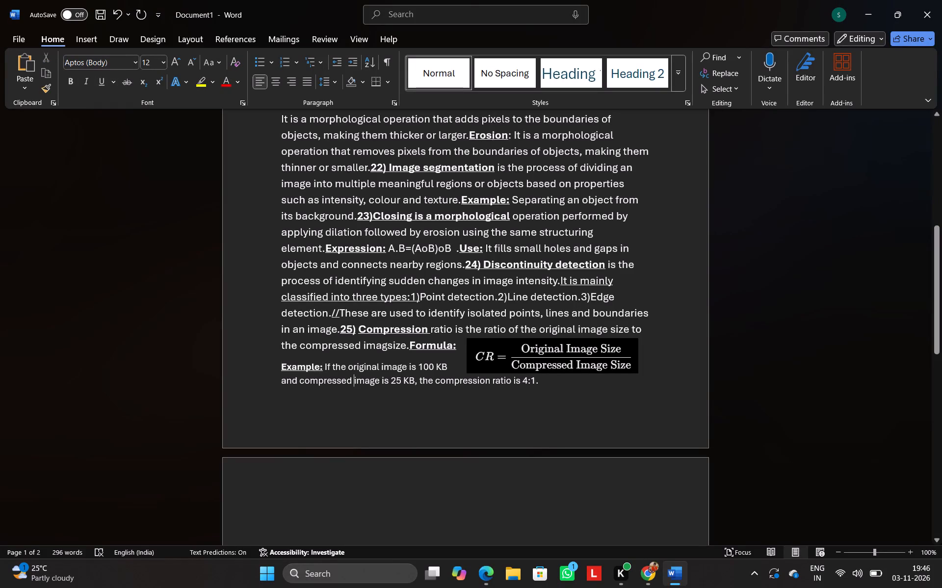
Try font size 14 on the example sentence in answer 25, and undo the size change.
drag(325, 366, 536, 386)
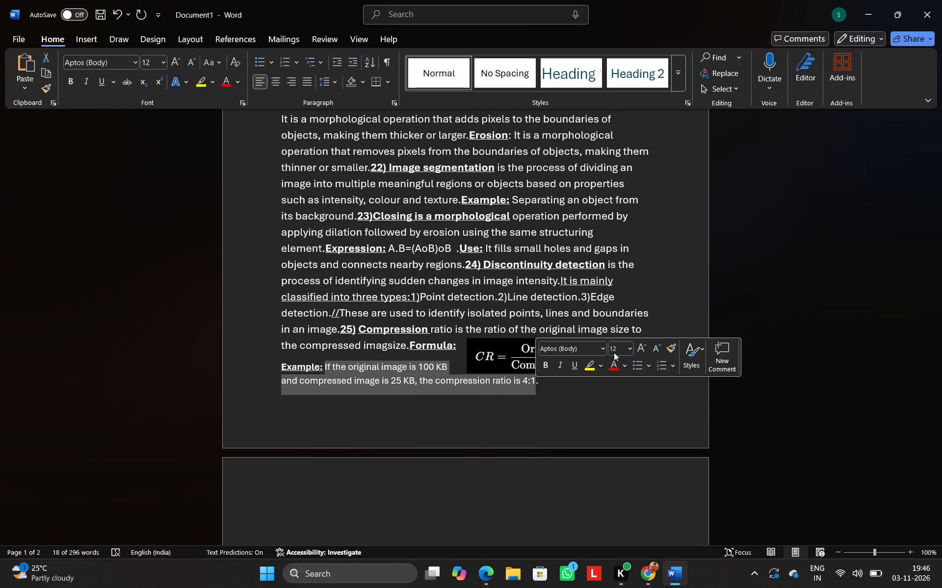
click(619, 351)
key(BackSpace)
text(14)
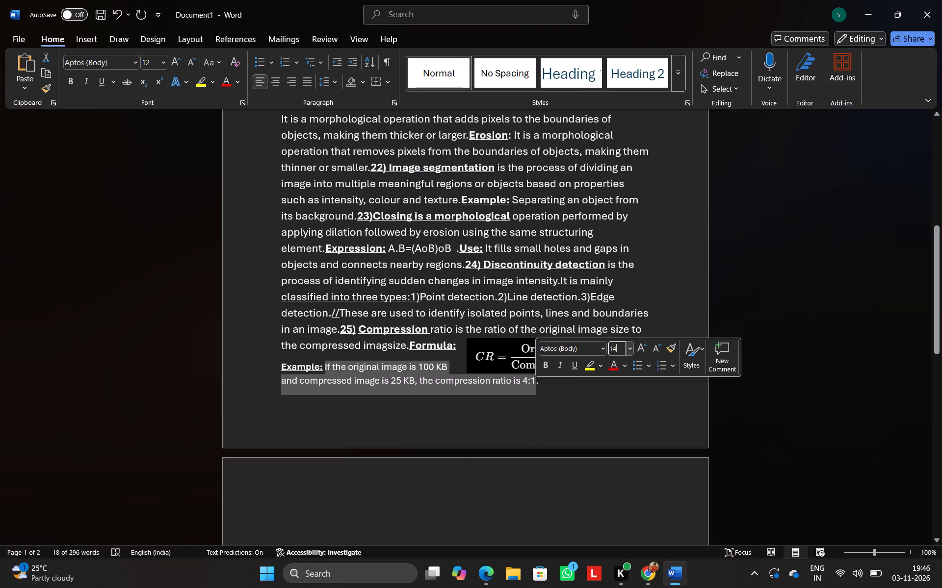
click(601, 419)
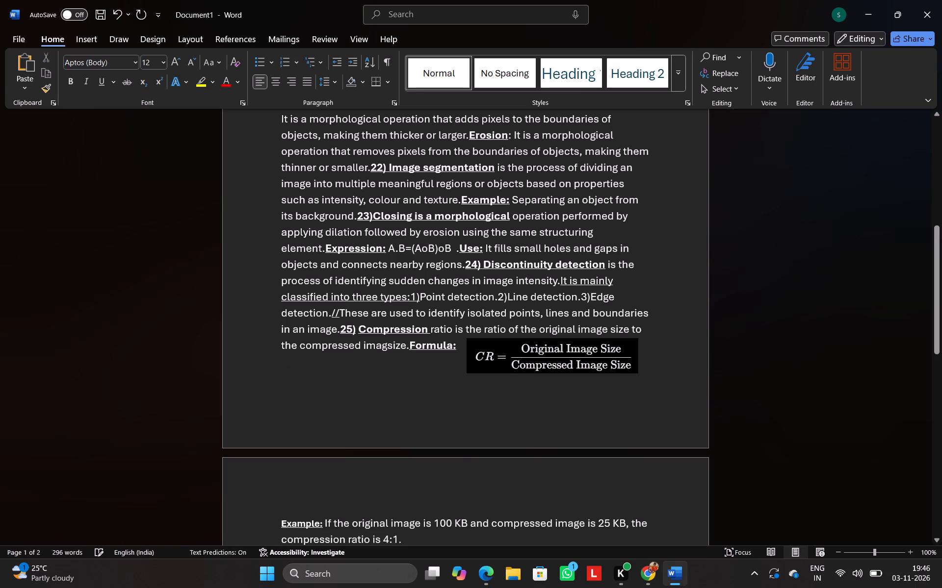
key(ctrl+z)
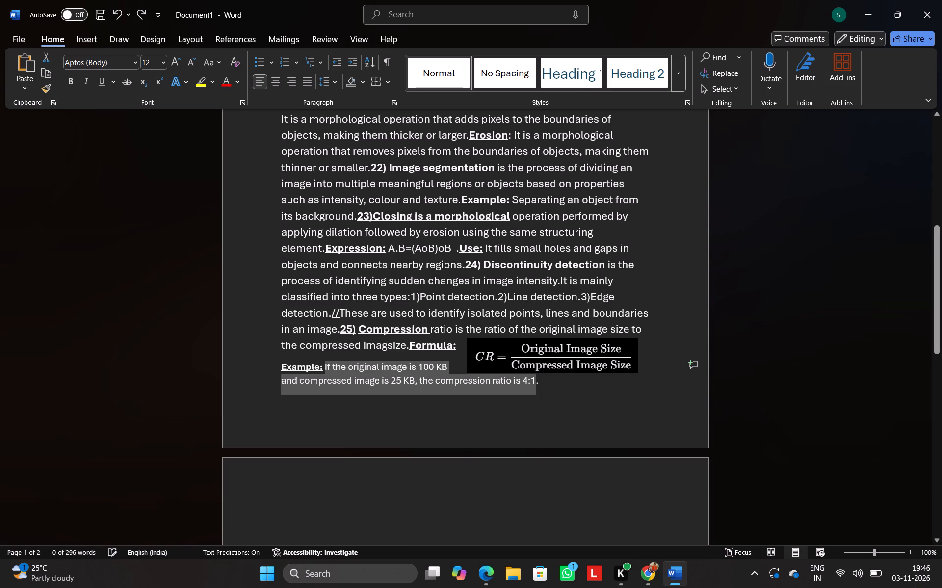
Set the font size of the full example sentence after "Example:" in answer 25 to 13.
click(552, 381)
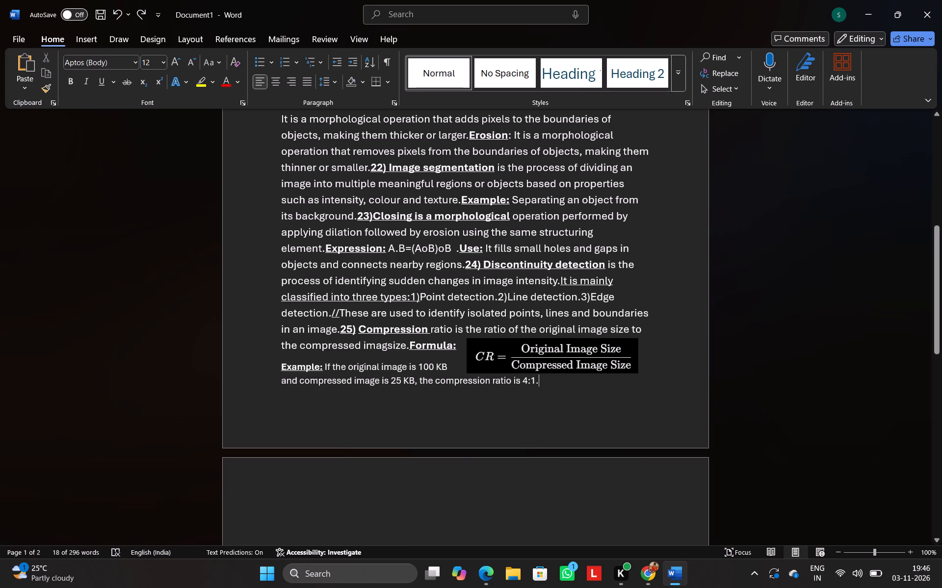
drag(552, 381, 363, 379)
click(363, 379)
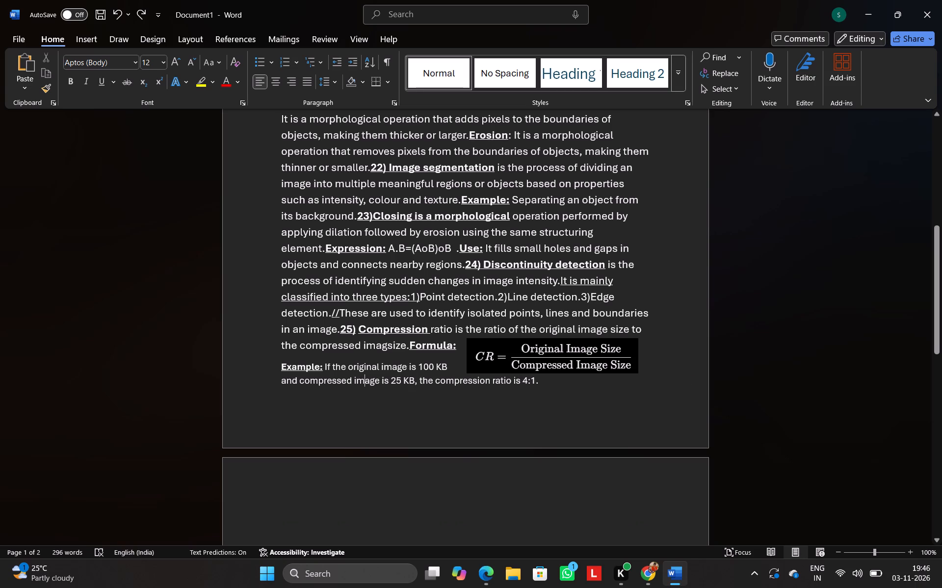
drag(324, 363, 541, 389)
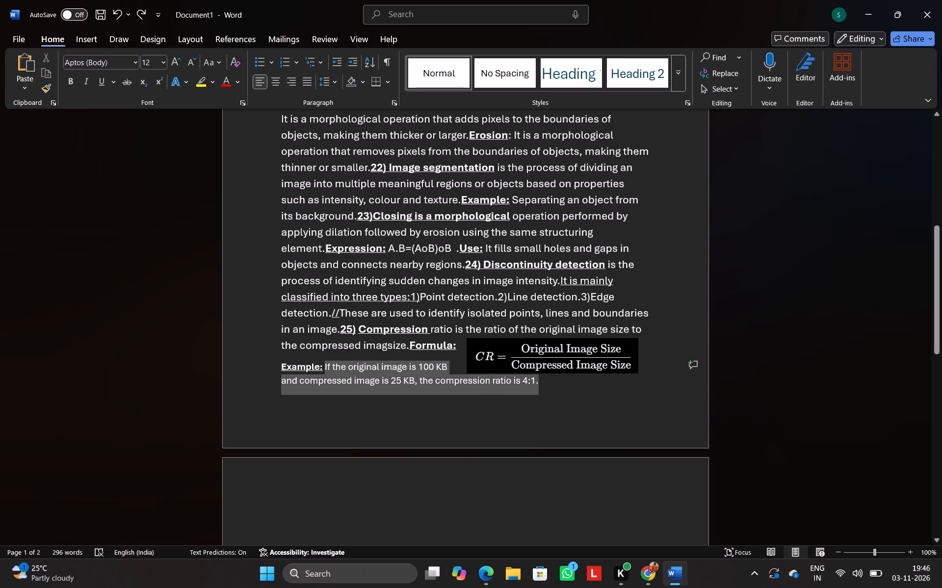
click(624, 350)
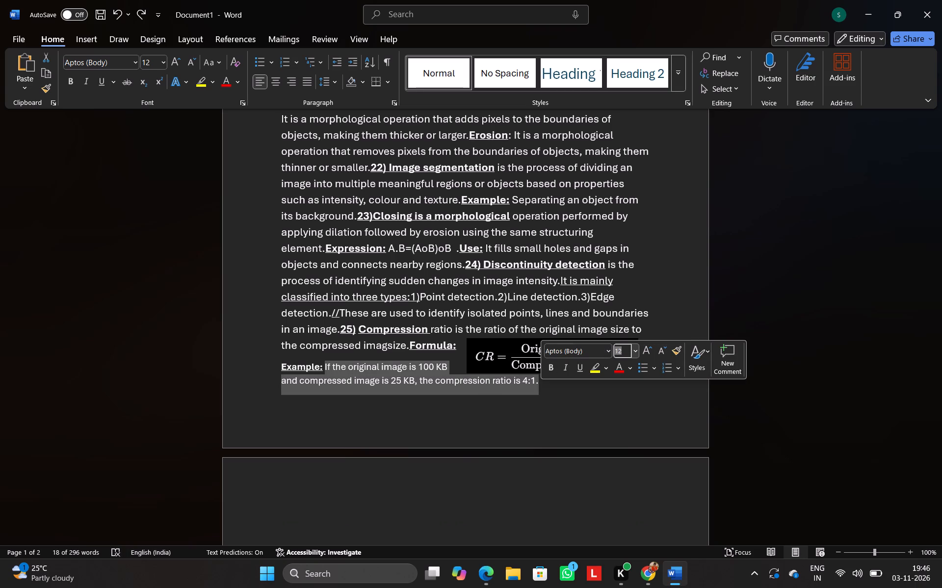
click(624, 350)
key(BackSpace)
key(3)
click(605, 402)
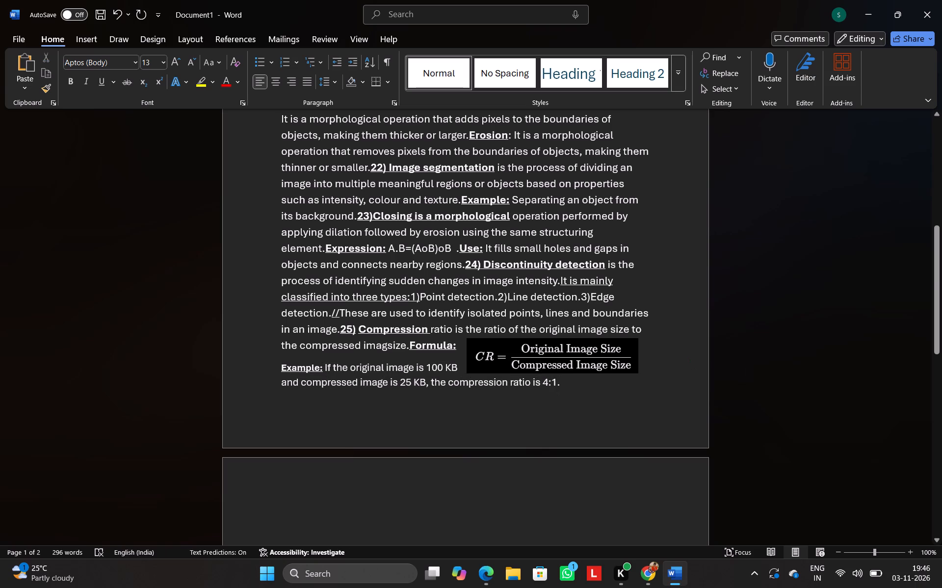
Remove the trailing empty paragraph and the full stop after "4:1" in answer 25, and start a new paragraph there.
scroll(618, 418, down, 4)
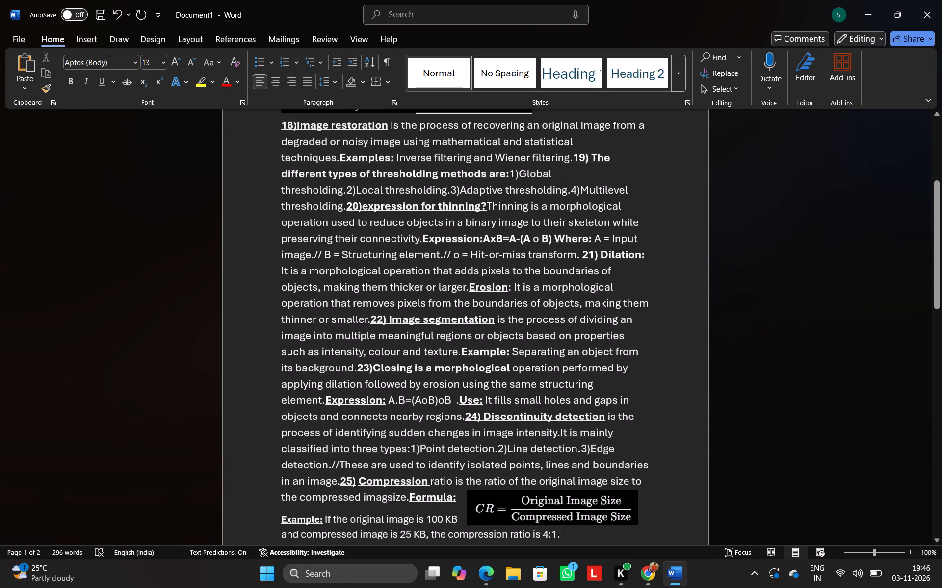
scroll(618, 418, down, 2)
click(451, 379)
key(BackSpace)
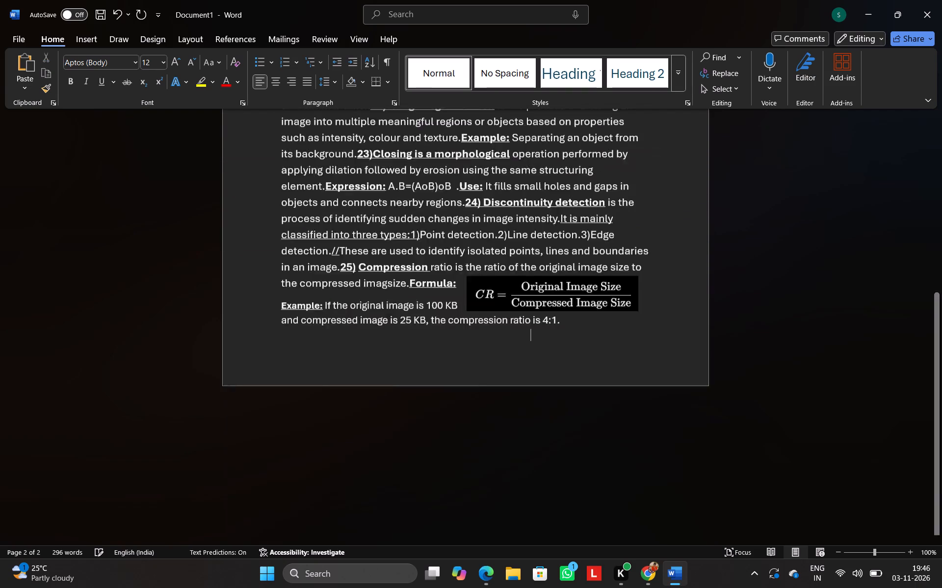
key(BackSpace)
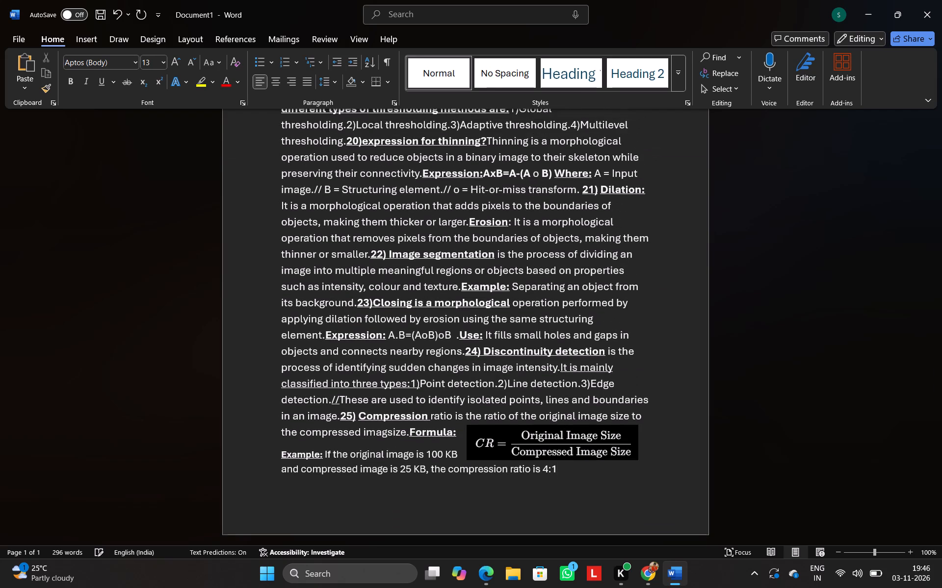
key(Return)
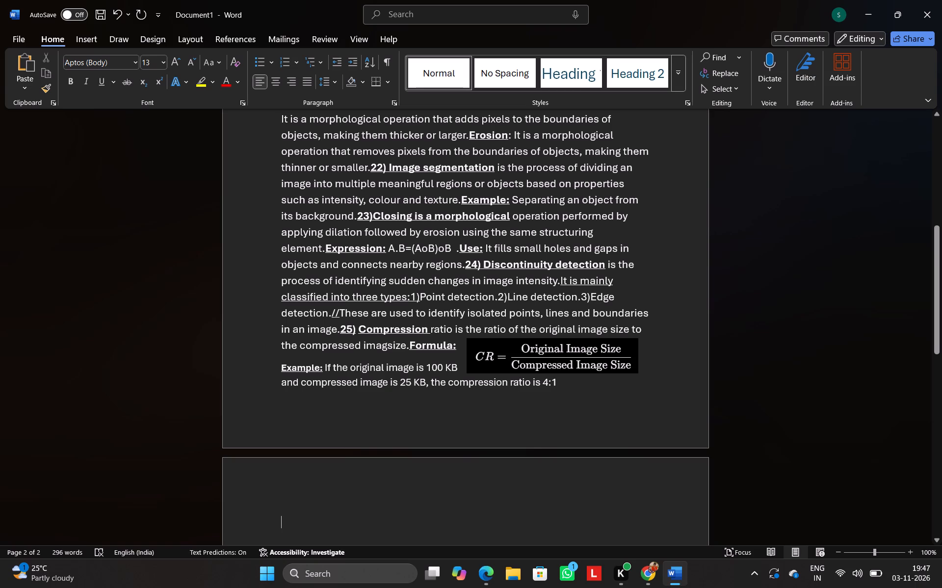
scroll(547, 327, up, 8)
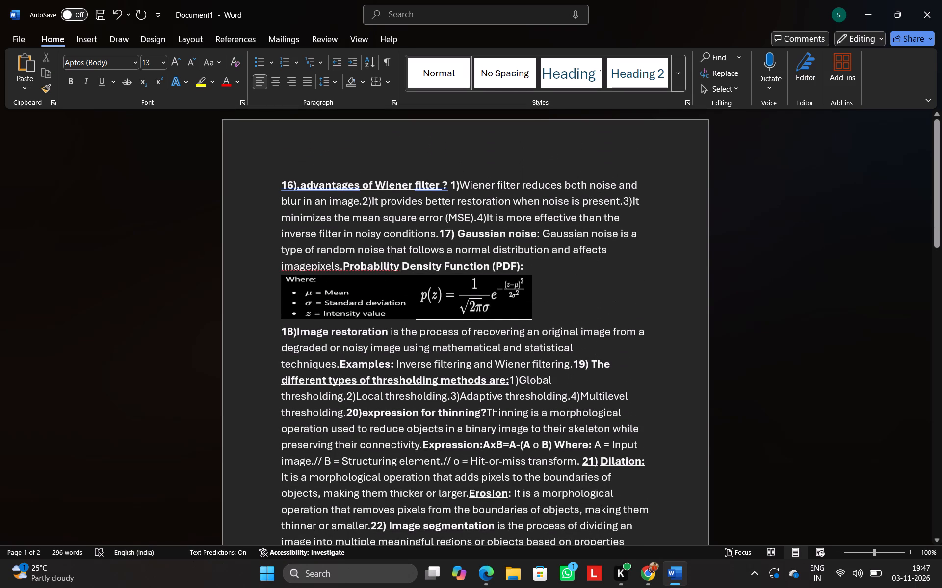
scroll(447, 327, down, 1)
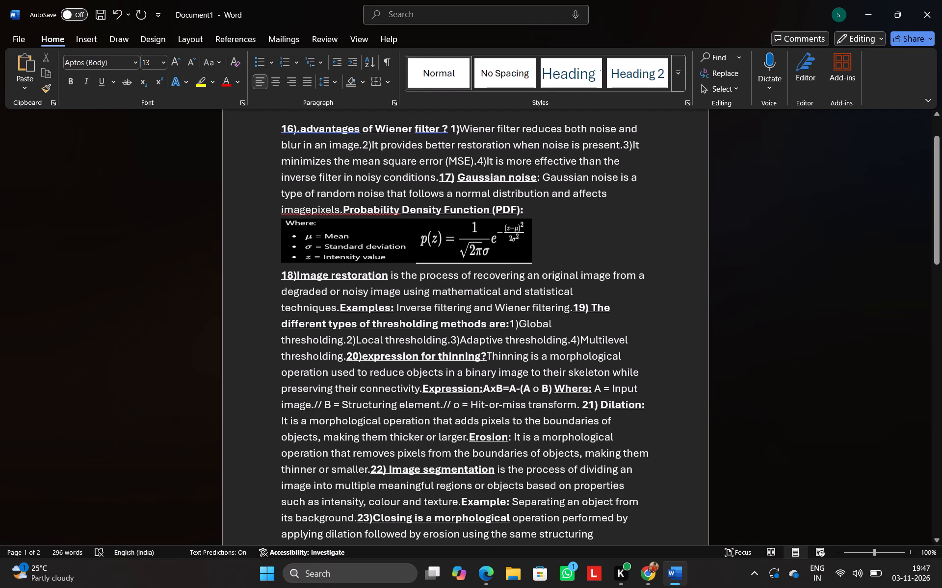
scroll(447, 327, down, 2)
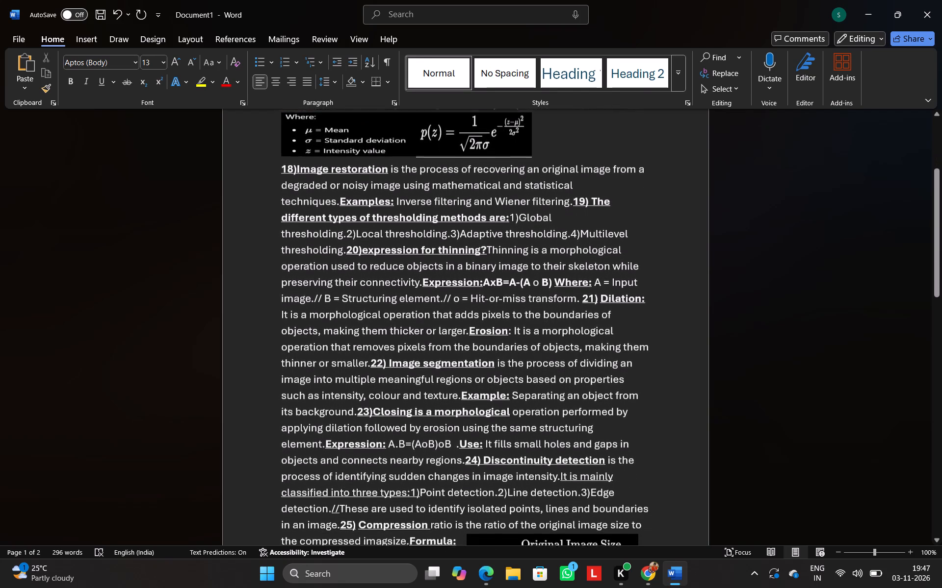
scroll(447, 327, down, 2)
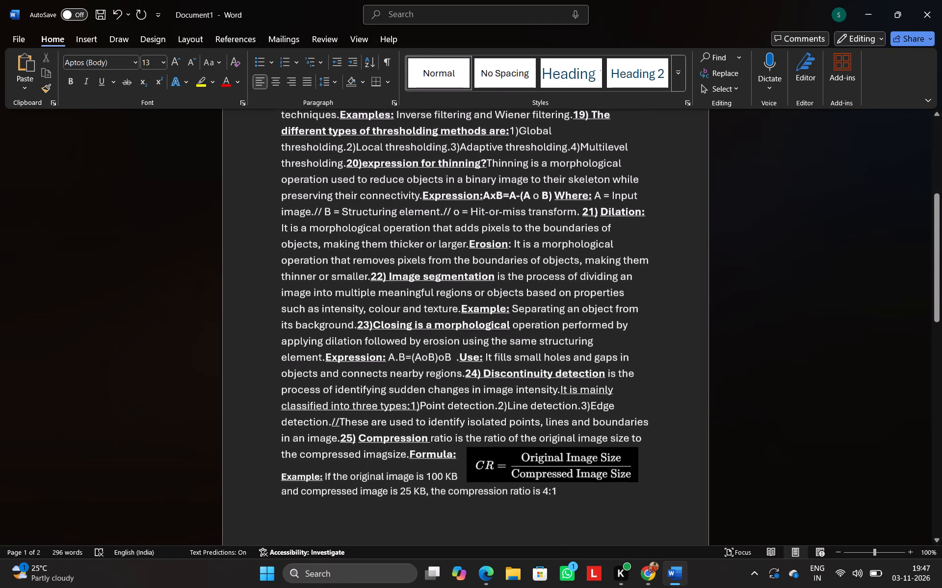
scroll(447, 327, down, 1)
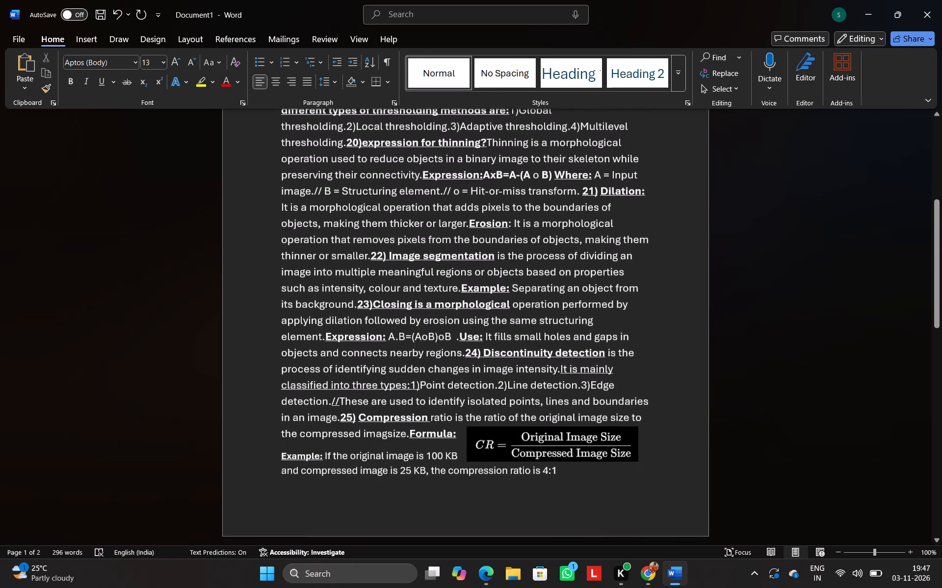
scroll(447, 327, down, 2)
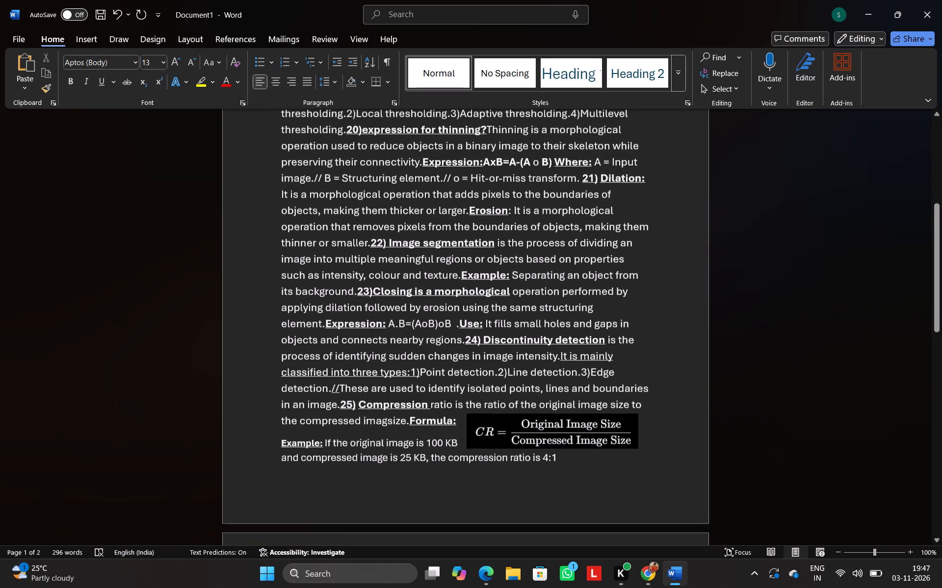
scroll(447, 327, down, 15)
scroll(447, 327, up, 3)
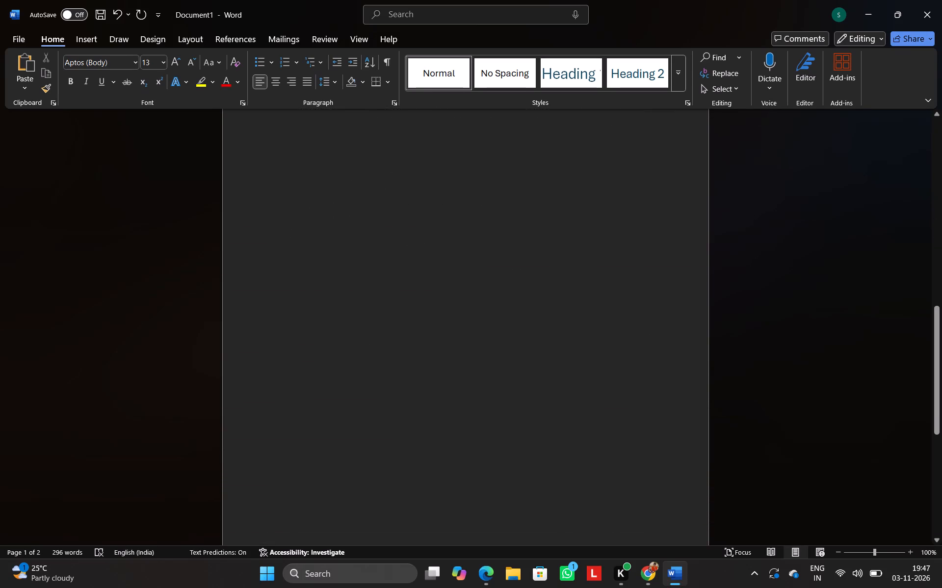
scroll(447, 327, up, 20)
scroll(447, 327, up, 2)
scroll(447, 327, down, 20)
scroll(447, 327, down, 6)
scroll(447, 327, up, 4)
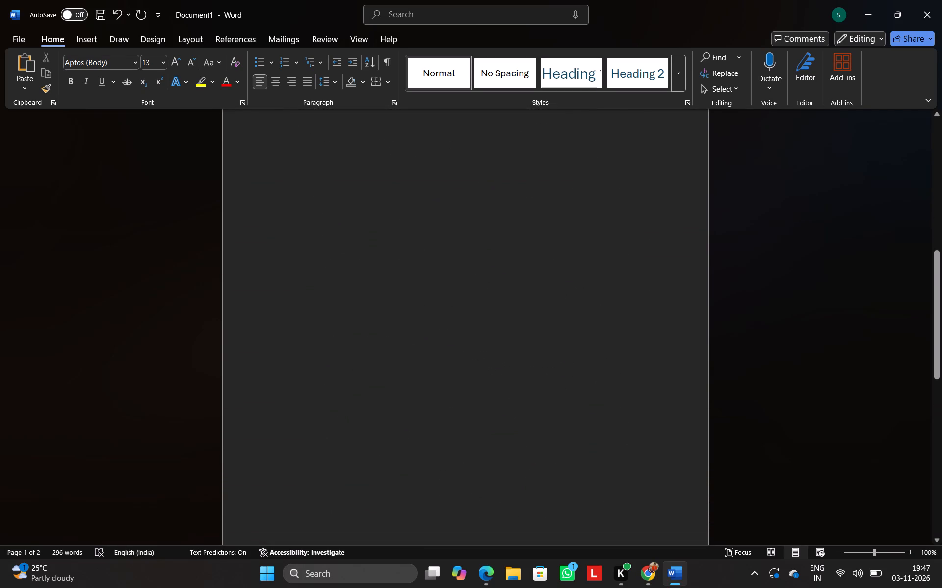
scroll(447, 327, up, 15)
scroll(447, 327, down, 12)
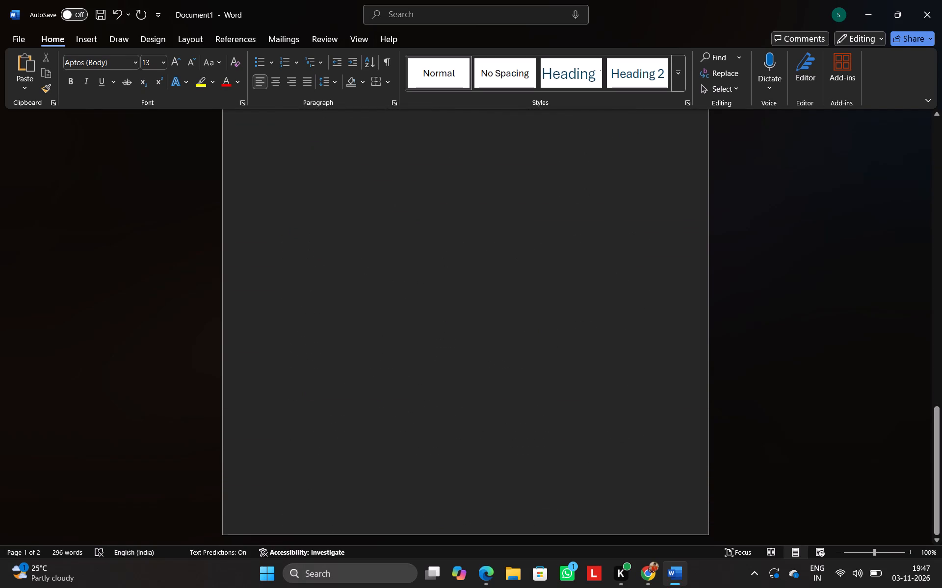
scroll(447, 327, up, 12)
scroll(447, 327, down, 5)
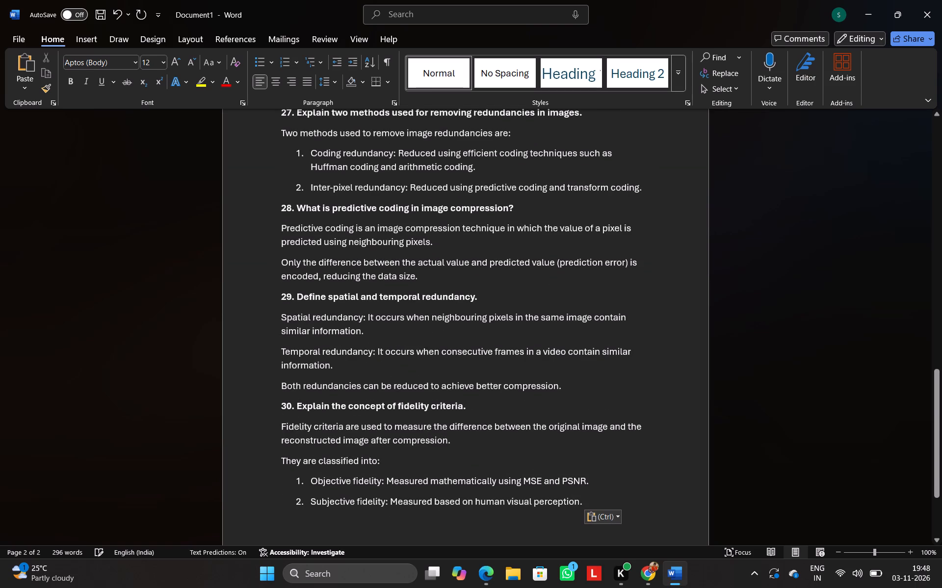
Set the font size of all the pasted text for answers 26 to 30 to 14.
scroll(407, 331, up, 3)
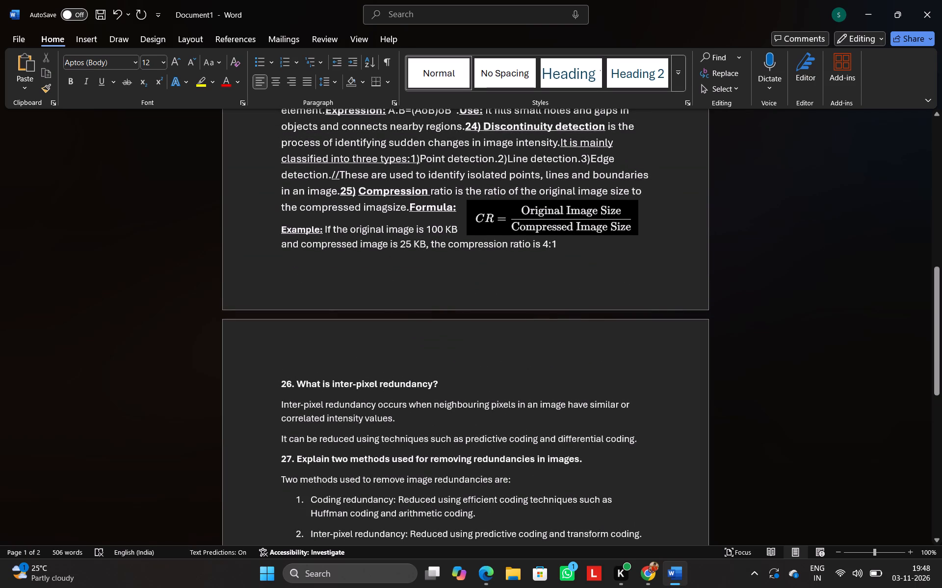
drag(275, 381, 400, 587)
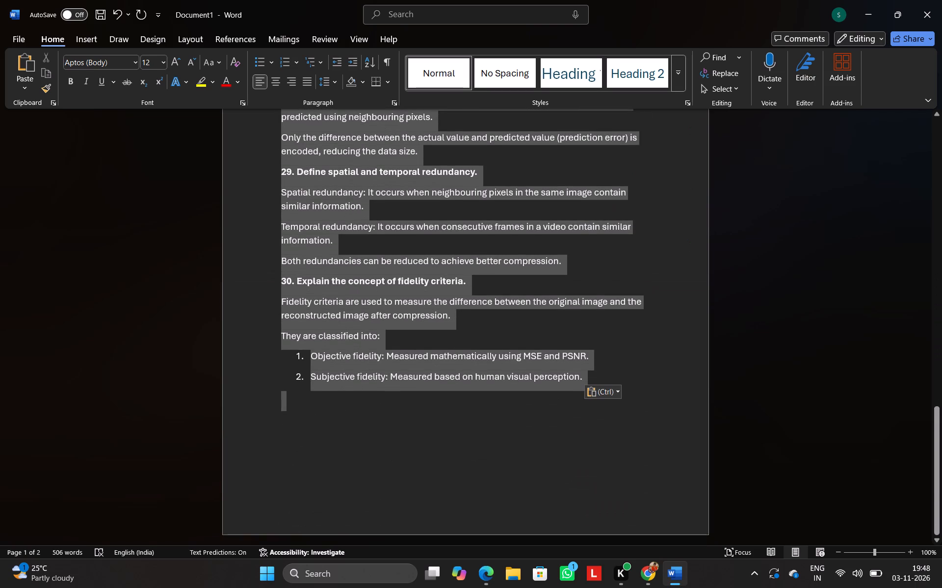
drag(400, 587, 396, 587)
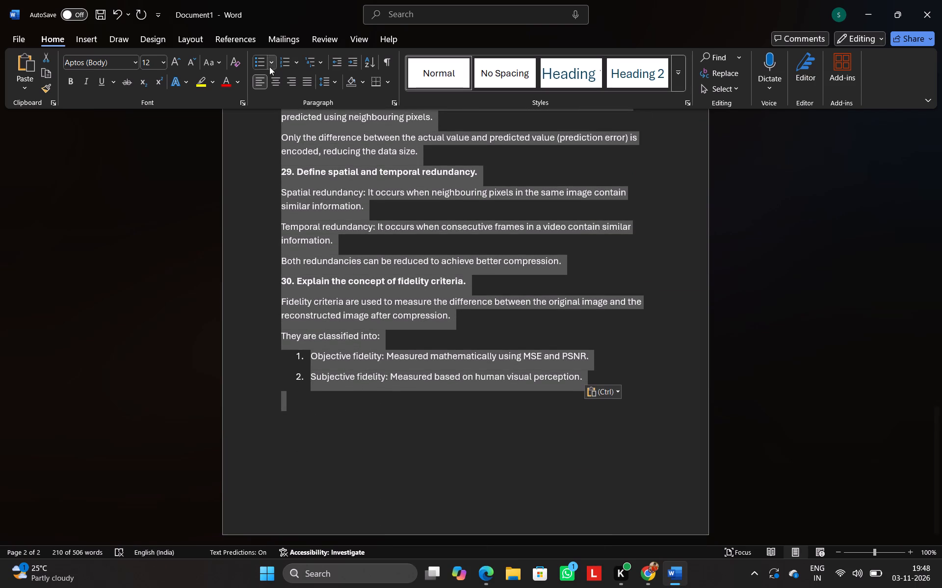
click(154, 59)
key(BackSpace)
text(14)
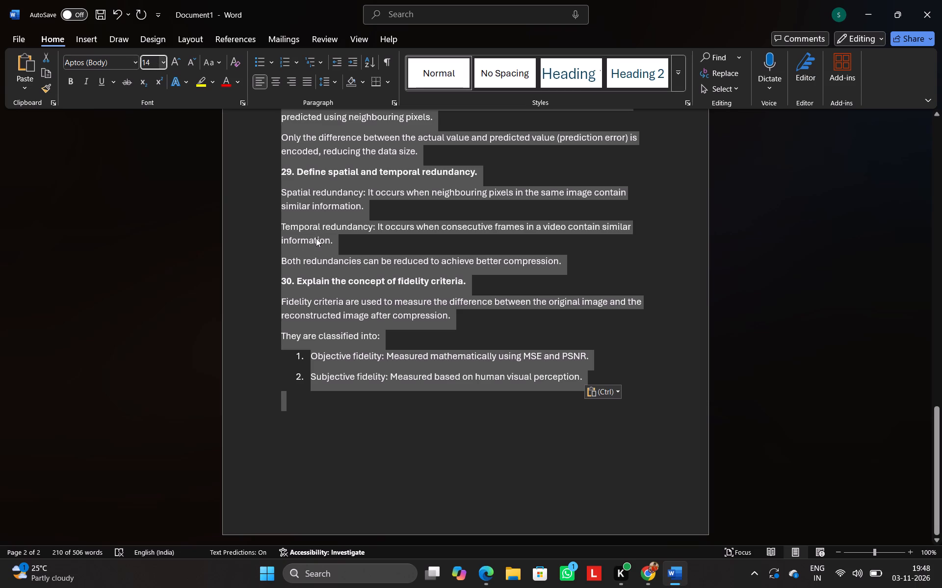
click(405, 415)
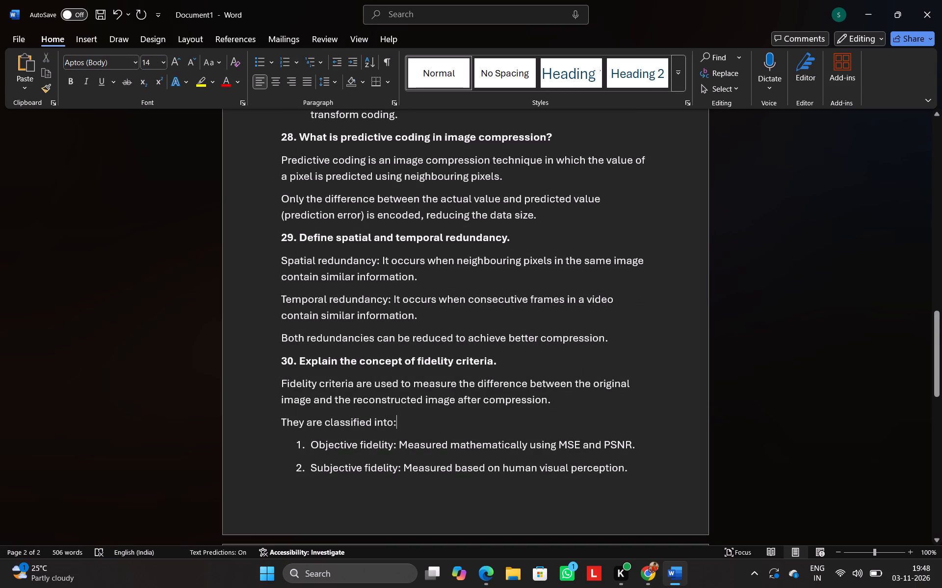
Make the words "Inter-pixel redundancy" at the start of answer 26 bold and underlined.
scroll(553, 378, up, 3)
scroll(553, 378, down, 1)
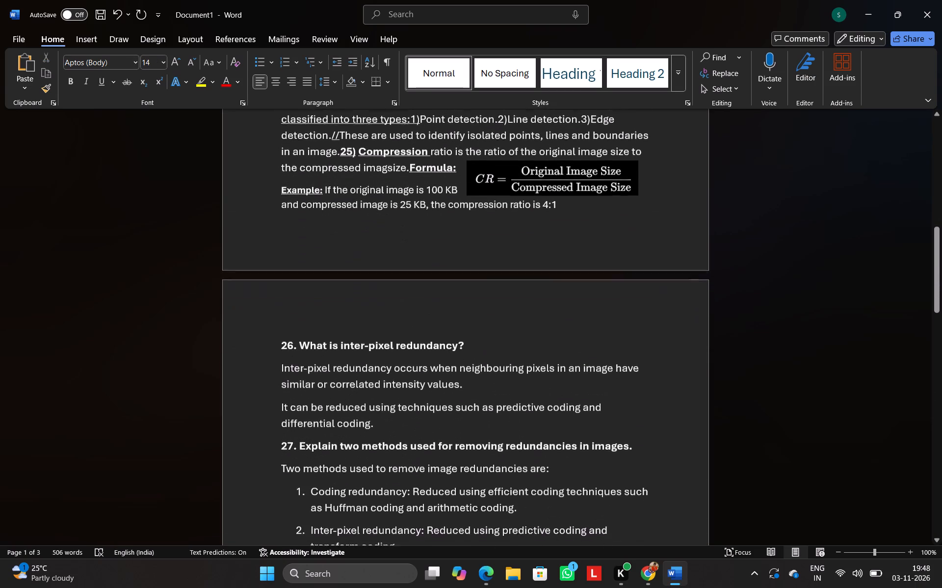
scroll(553, 378, down, 1)
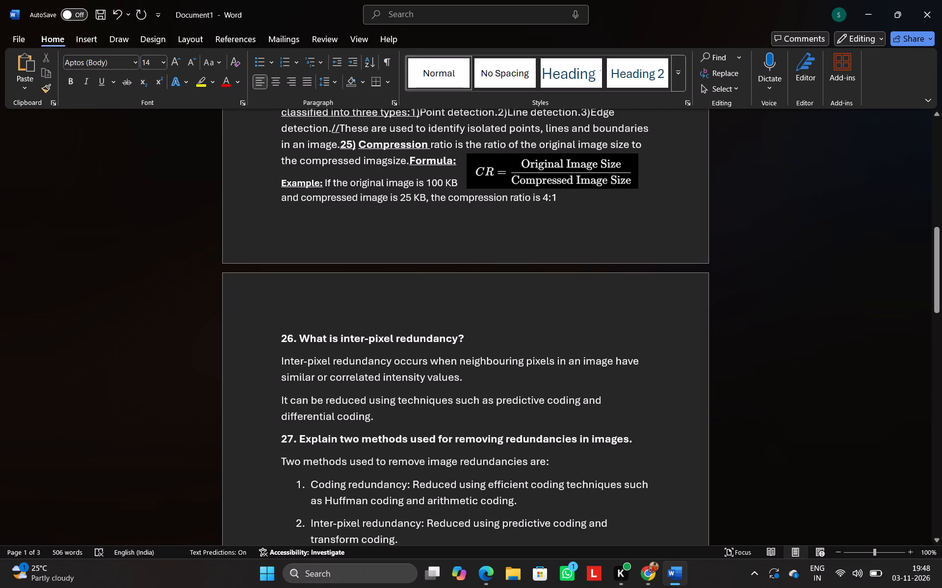
drag(281, 361, 356, 365)
click(366, 345)
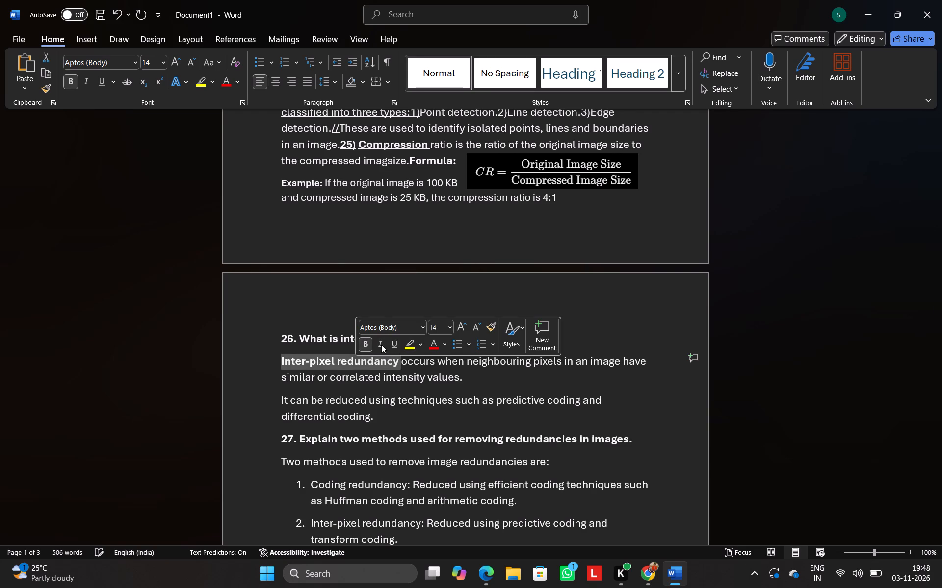
click(391, 345)
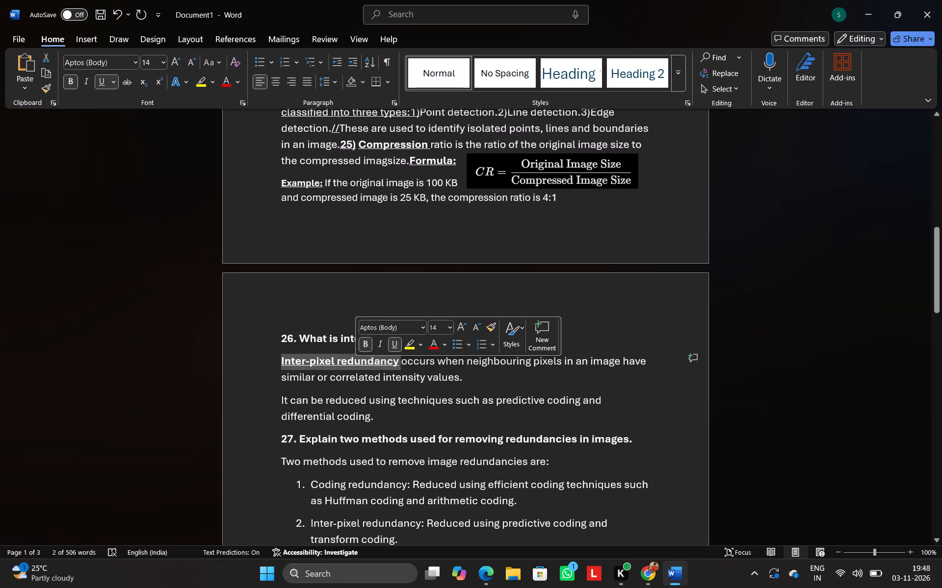
click(471, 381)
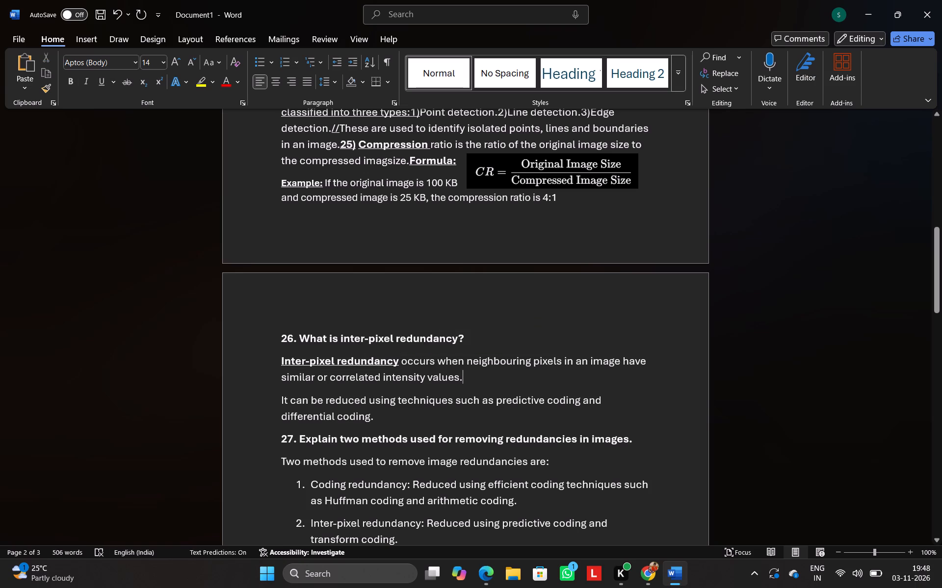
Remove the question wording of number 26 and join the answer directly after the number, written as "26)".
click(279, 360)
key(BackSpace)
key(BackSpace)
key(BackSpace)
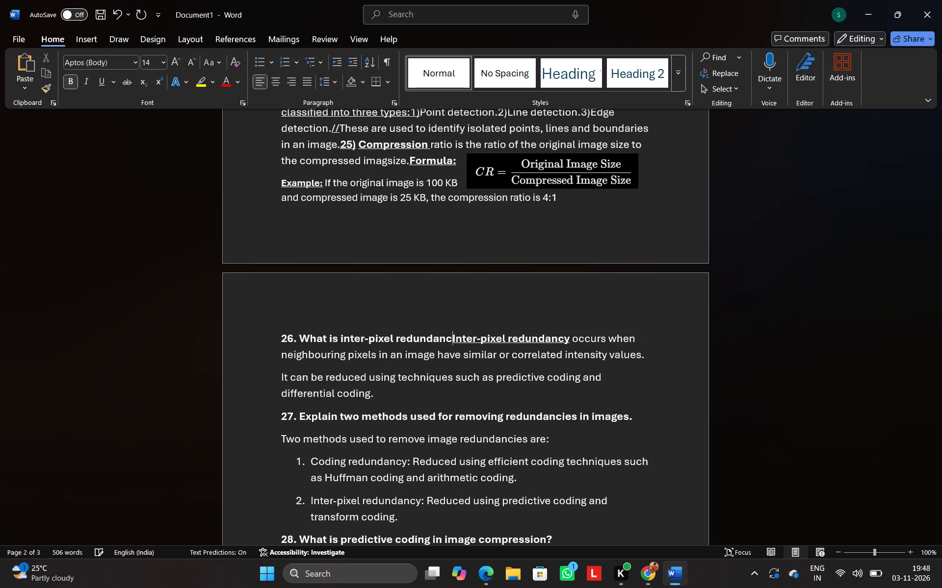
key(BackSpace)
key(BackSpace)
key(BackSpace)
key(BackSpace)
key(BackSpace)
key(BackSpace)
key(BackSpace)
key(BackSpace)
key(BackSpace)
key(BackSpace)
key(BackSpace)
key(BackSpace)
key(BackSpace)
key(BackSpace)
key(BackSpace)
key(BackSpace)
key(BackSpace)
key(BackSpace)
key(BackSpace)
key(BackSpace)
key(BackSpace)
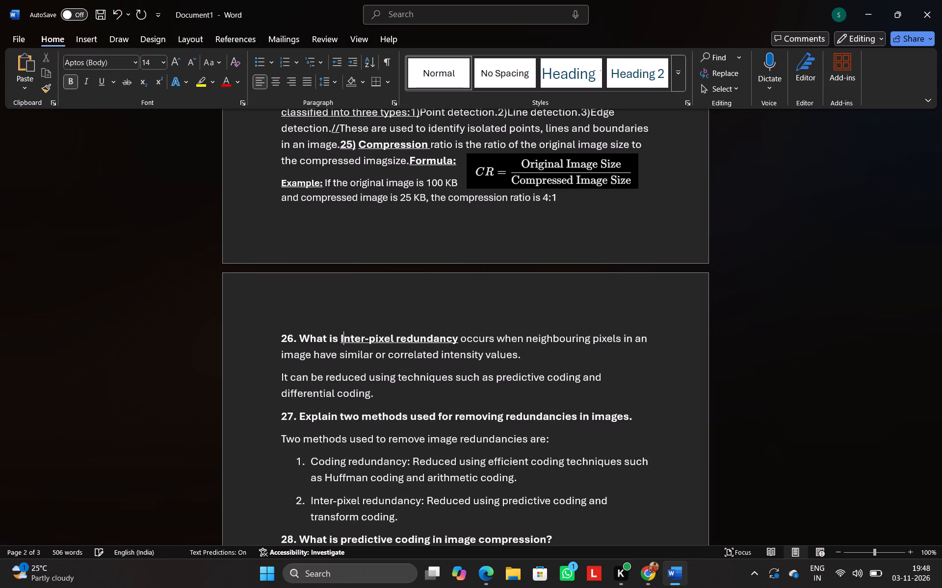
key(BackSpace)
key(BackSpace)
key(BackSpace)
key(BackSpace)
key(BackSpace)
key(BackSpace)
key(BackSpace)
key(BackSpace)
key(BackSpace)
key(BackSpace)
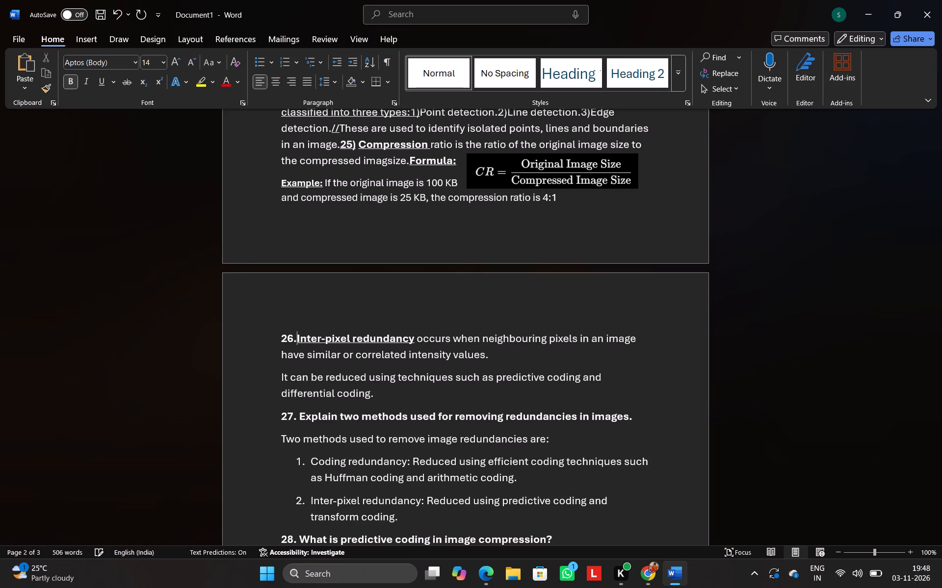
key(shift+parenright)
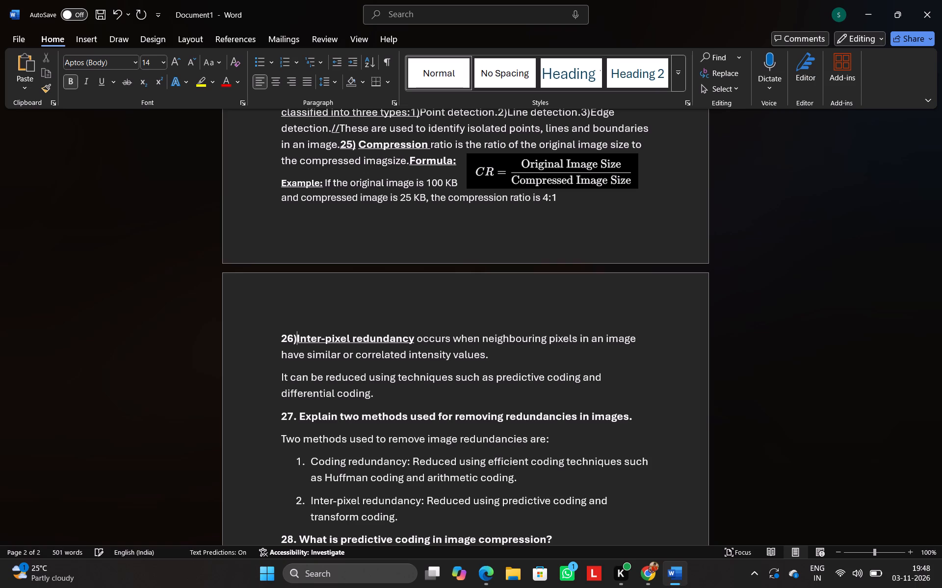
Join the sentence "It can be reduced using techniques..." to the preceding sentence in answer 26, separated by "//".
click(283, 379)
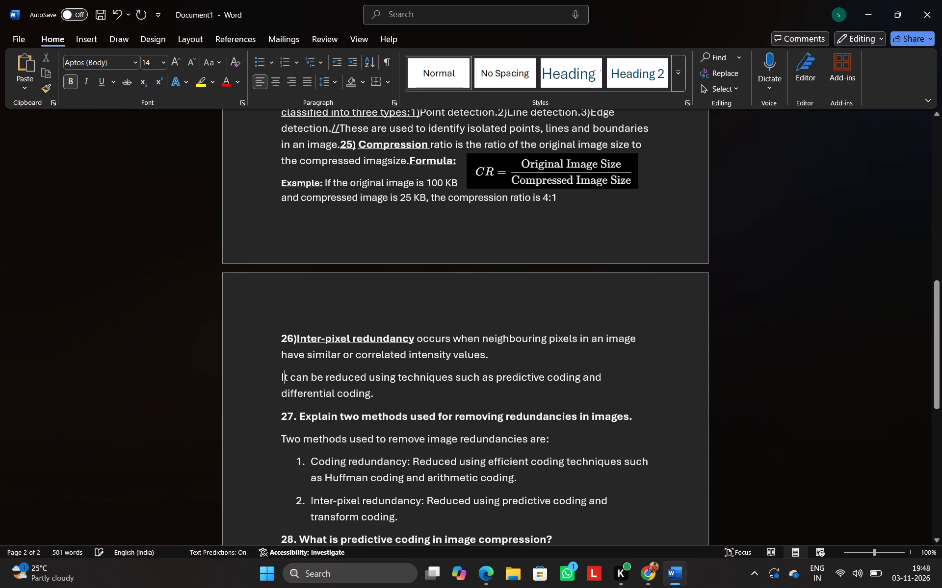
key(BackSpace)
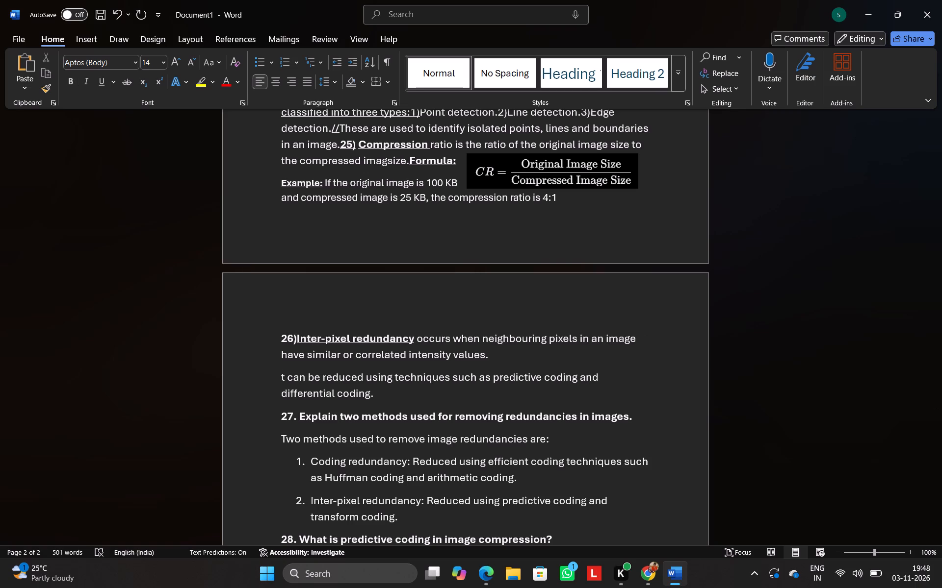
key(ctrl+z)
key(Left)
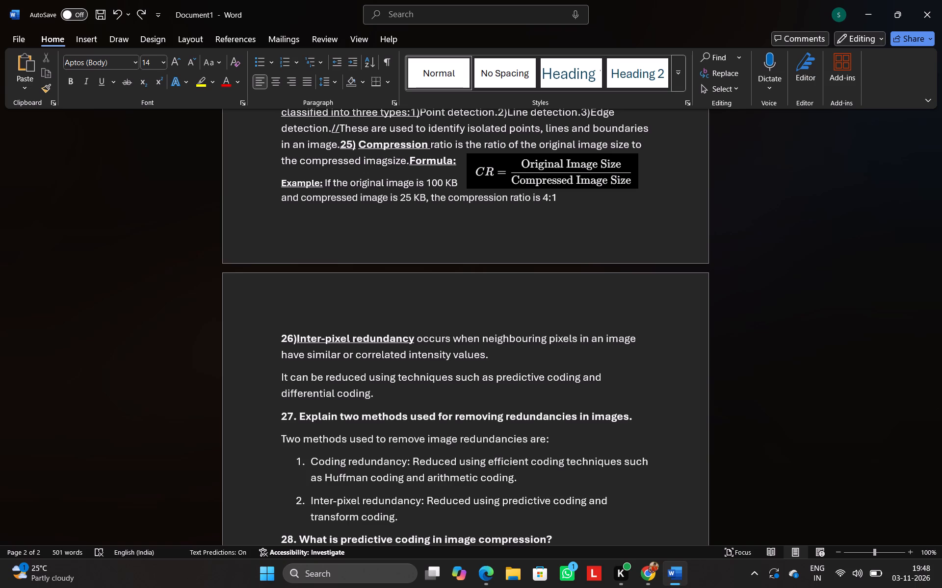
key(BackSpace)
text(//)
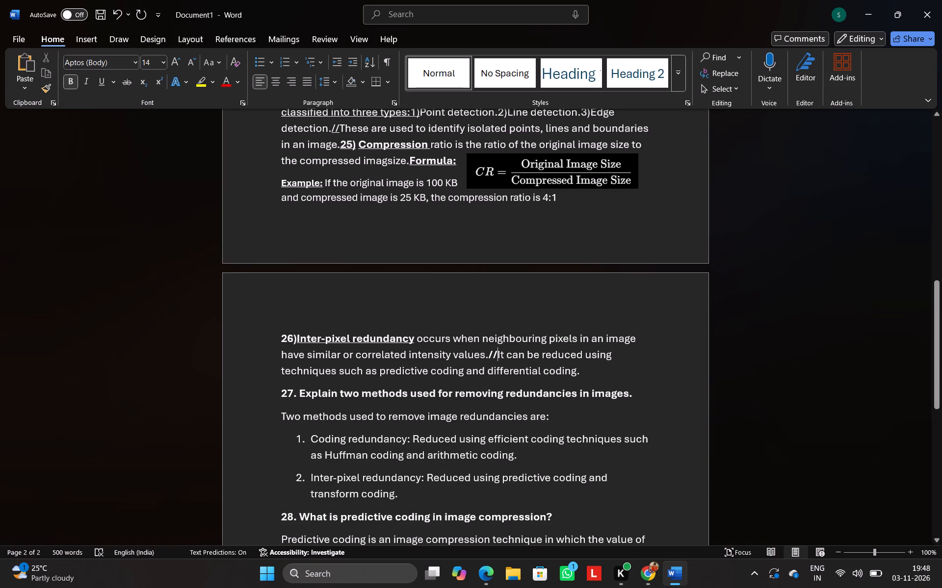
Delete the question wording of number 27 and rewrite its number as "27)".
drag(299, 395, 424, 401)
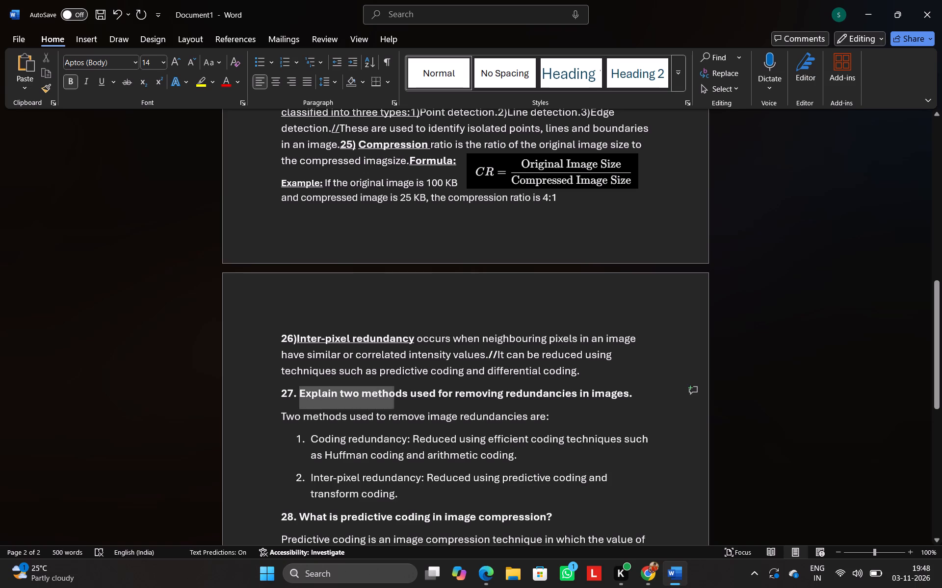
drag(424, 401, 657, 404)
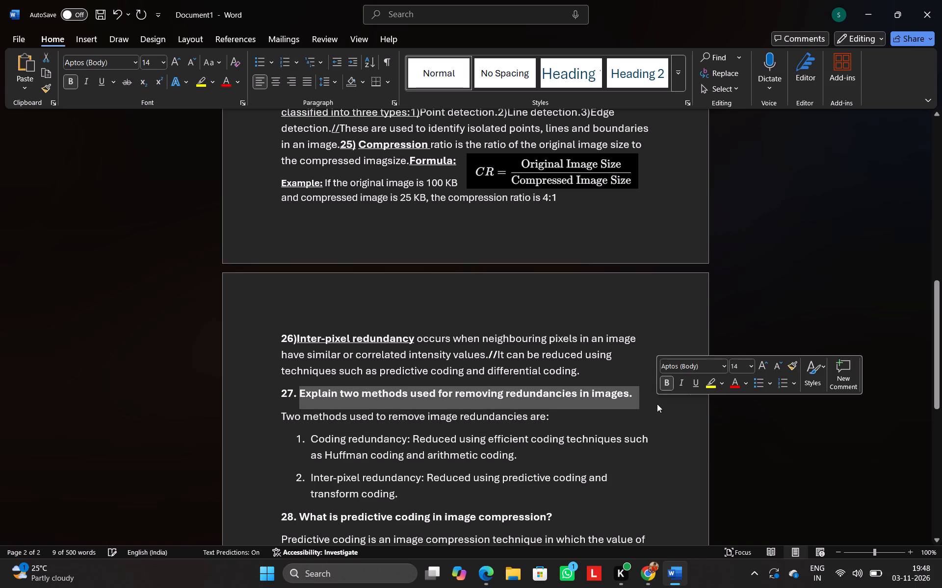
key(BackSpace)
key(BackSpace)
key(BackSpace)
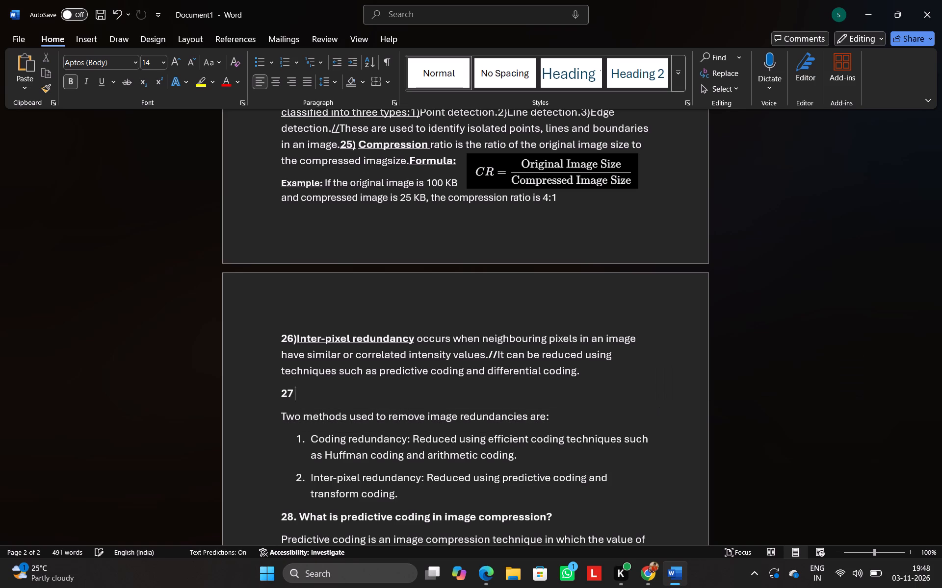
key(shift+parenright)
Place "27)" on the line directly below answer 26 without a paragraph gap, and join its answer text directly after the number.
key(Left)
key(Left)
key(Left)
key(BackSpace)
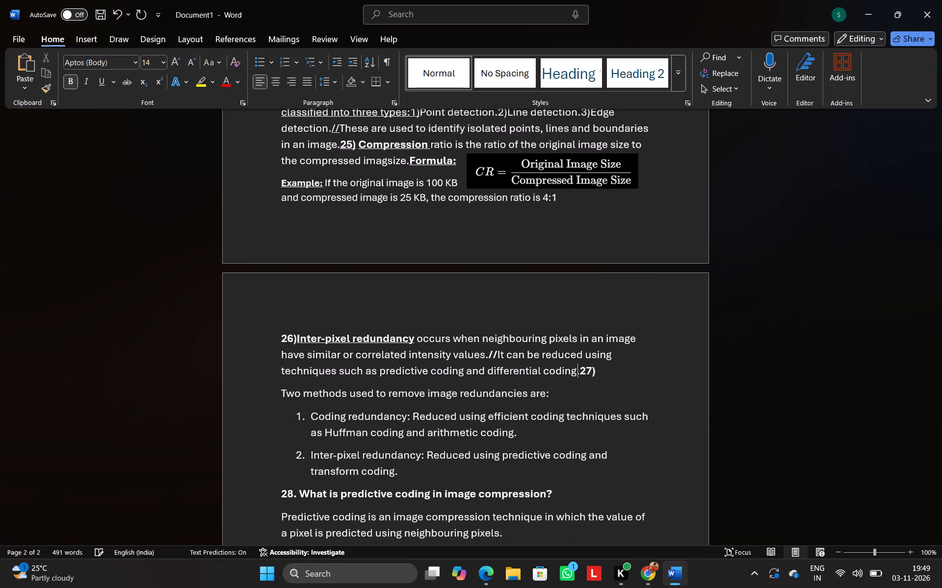
key(shift+Return)
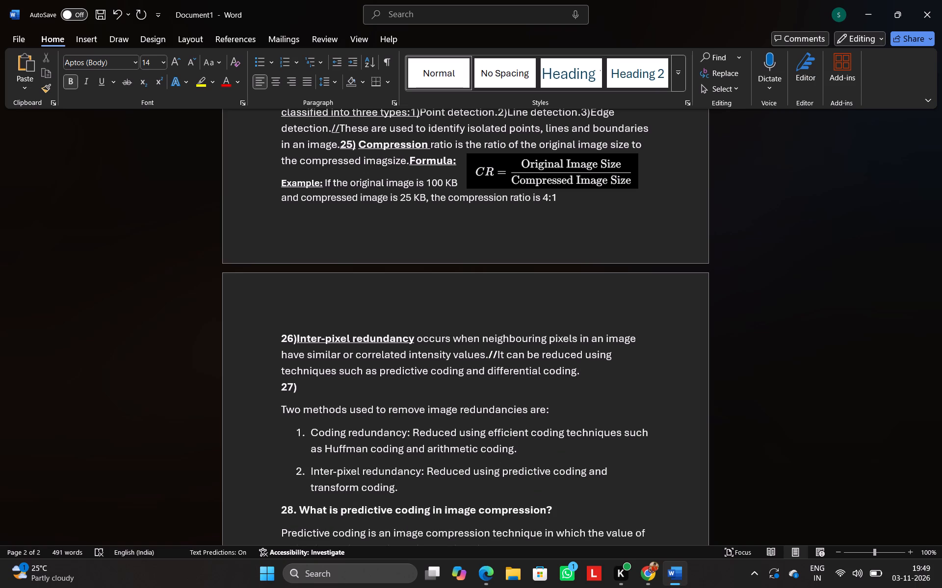
click(281, 404)
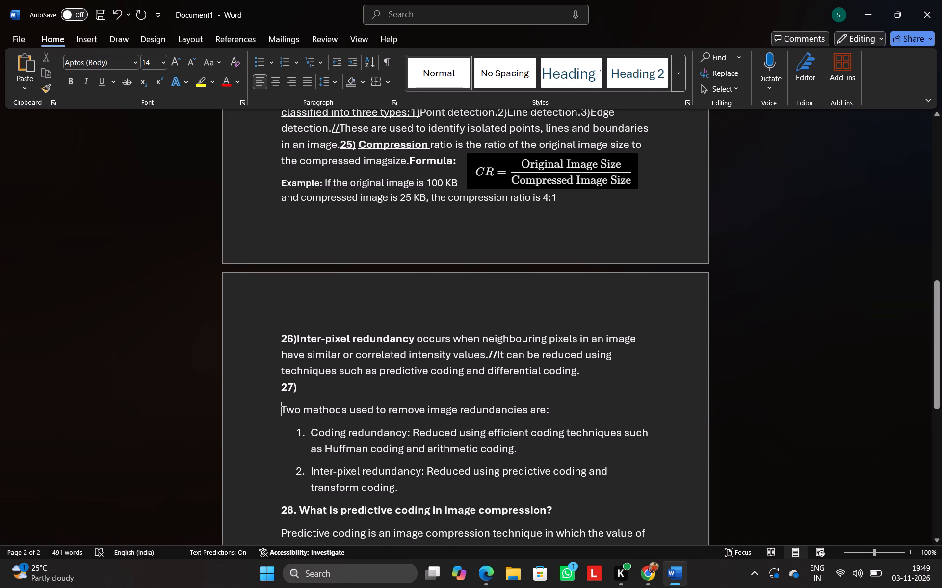
key(BackSpace)
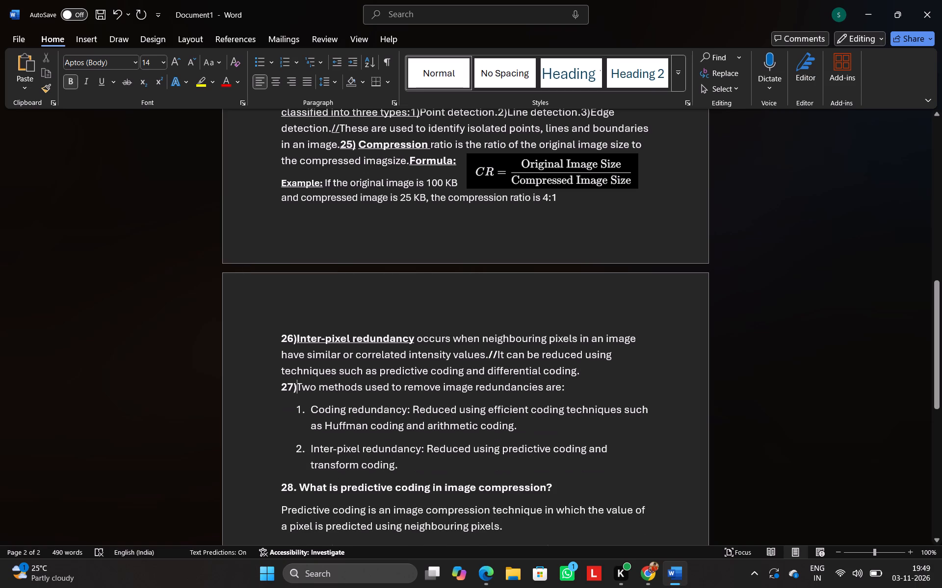
Make "Two methods used to remove image redundancies are:" in answer 27 bold and underlined.
drag(298, 394, 563, 404)
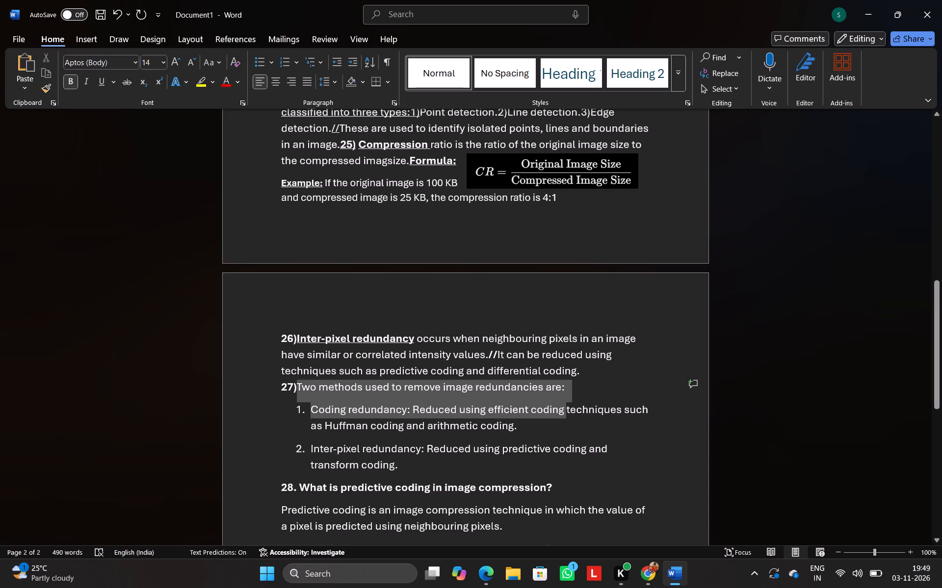
drag(563, 404, 571, 389)
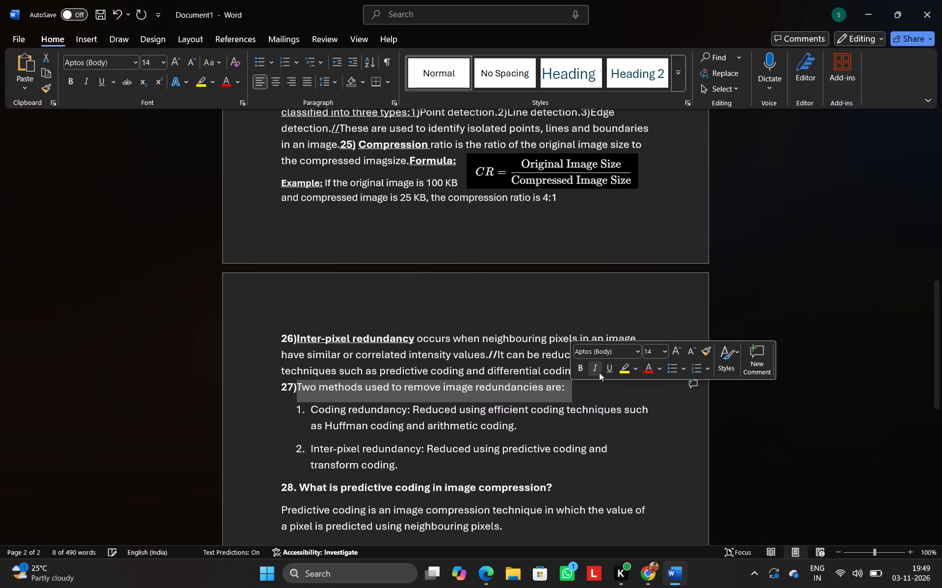
click(608, 368)
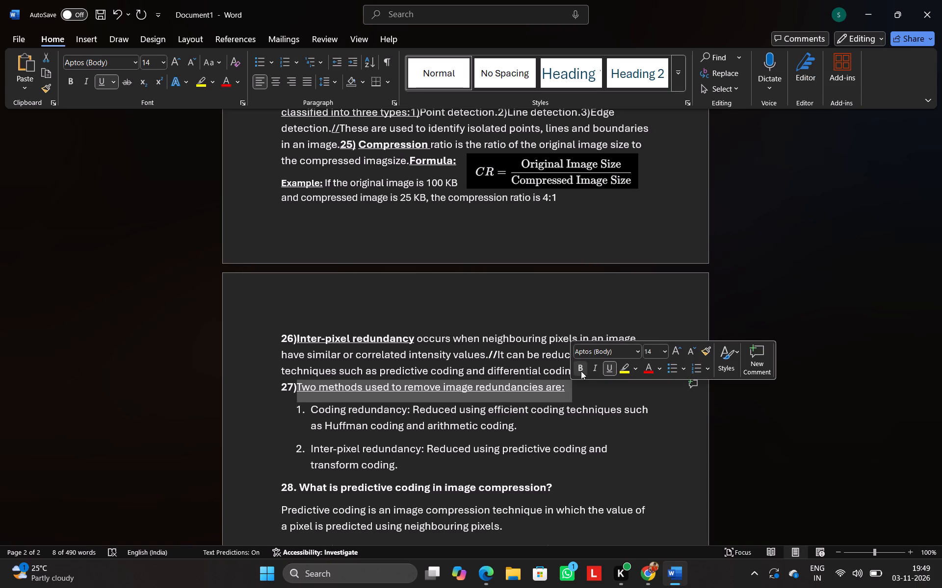
click(581, 371)
click(591, 392)
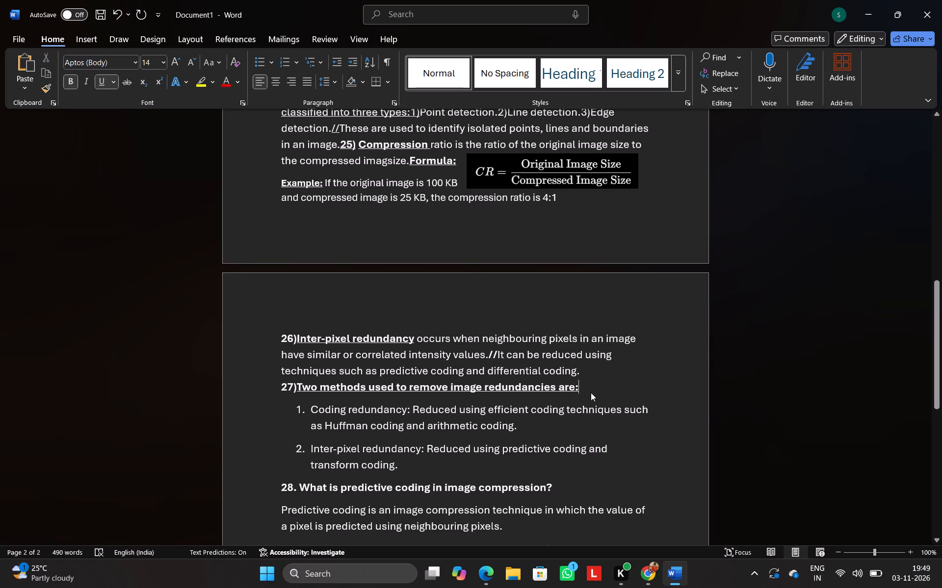
Join the coding redundancy list item to the end of the answer 27 heading as running text, numbered "1)".
click(312, 410)
key(BackSpace)
key(BackSpace)
key(BackSpace)
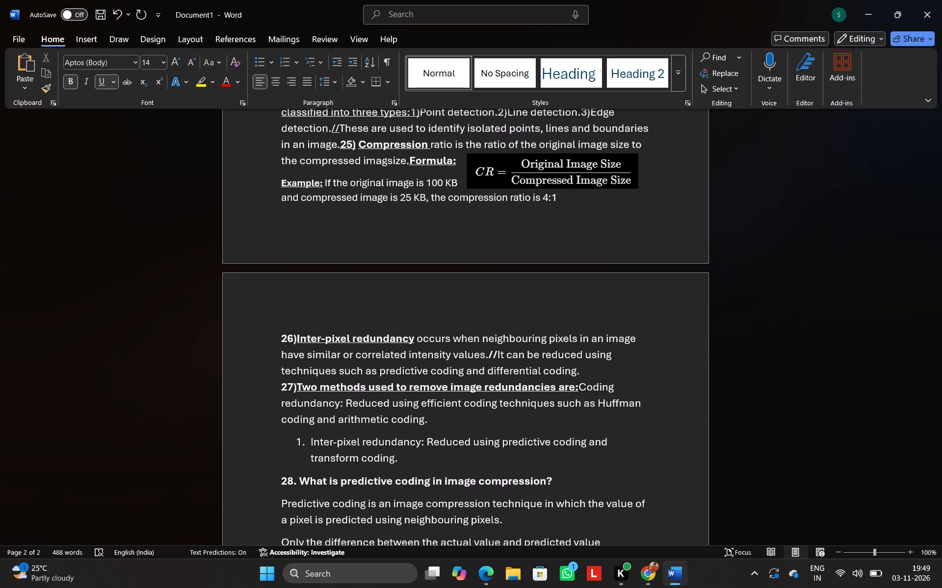
key(1)
key(shift+parenright)
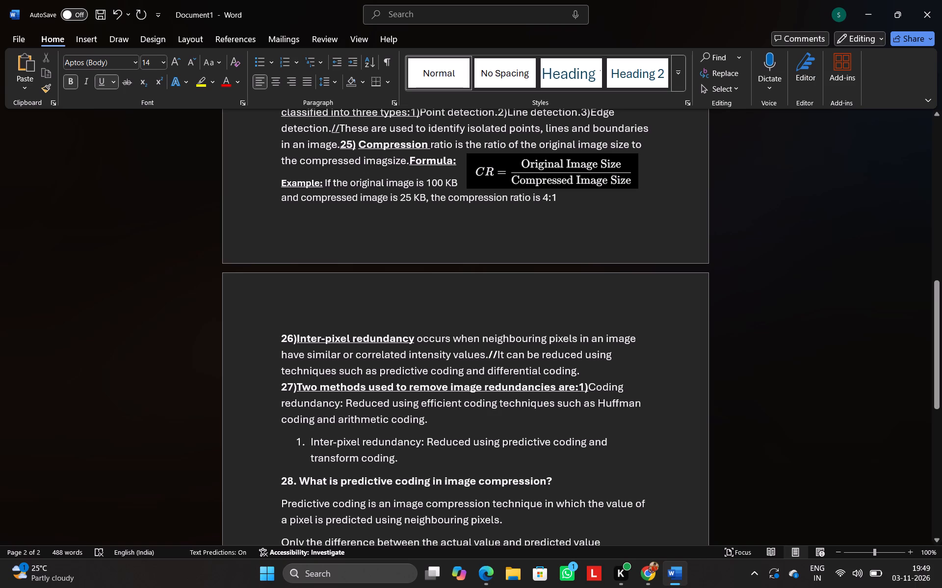
Underline the words "Coding redundancy:" in answer 27.
drag(590, 385, 342, 409)
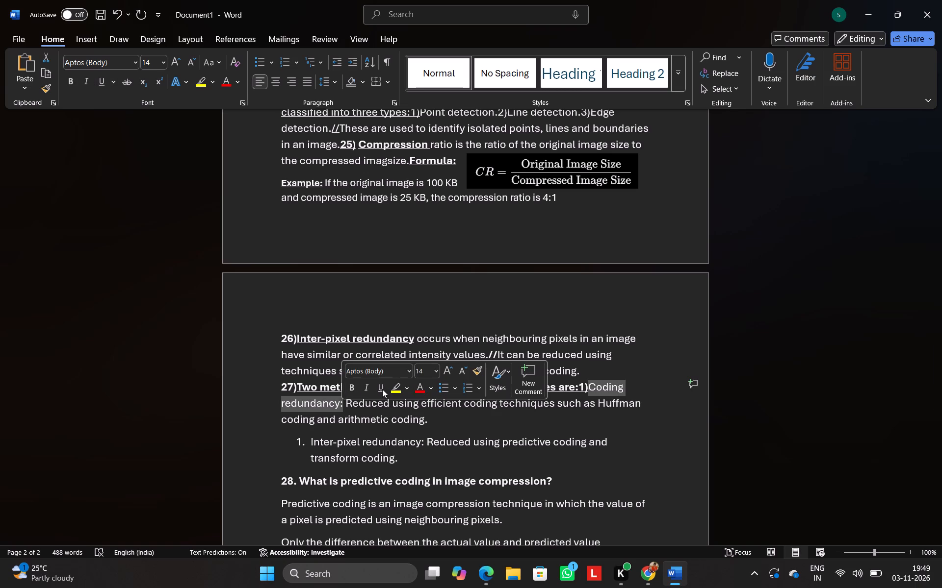
click(382, 389)
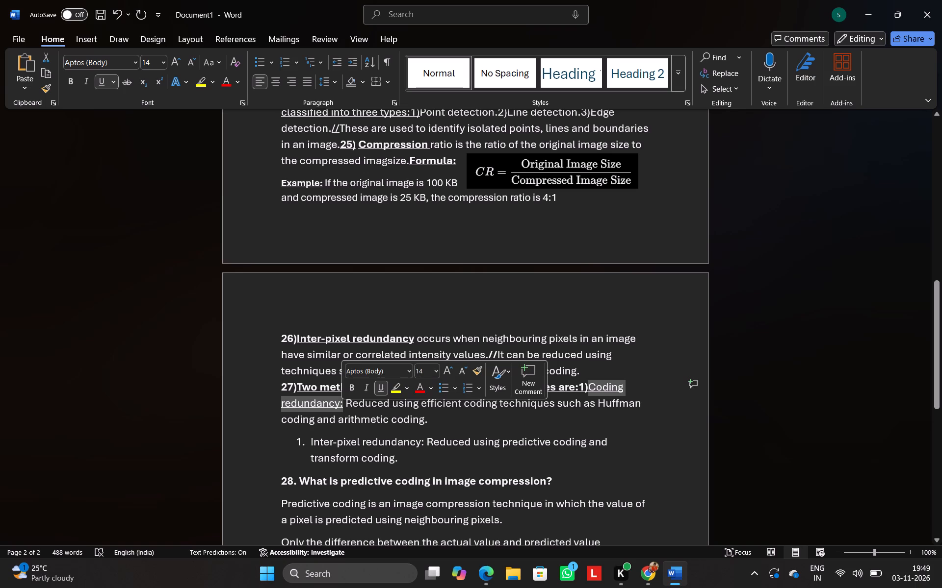
Join the inter-pixel redundancy list item to the end of the coding redundancy text, numbered "2)".
click(312, 441)
key(Left)
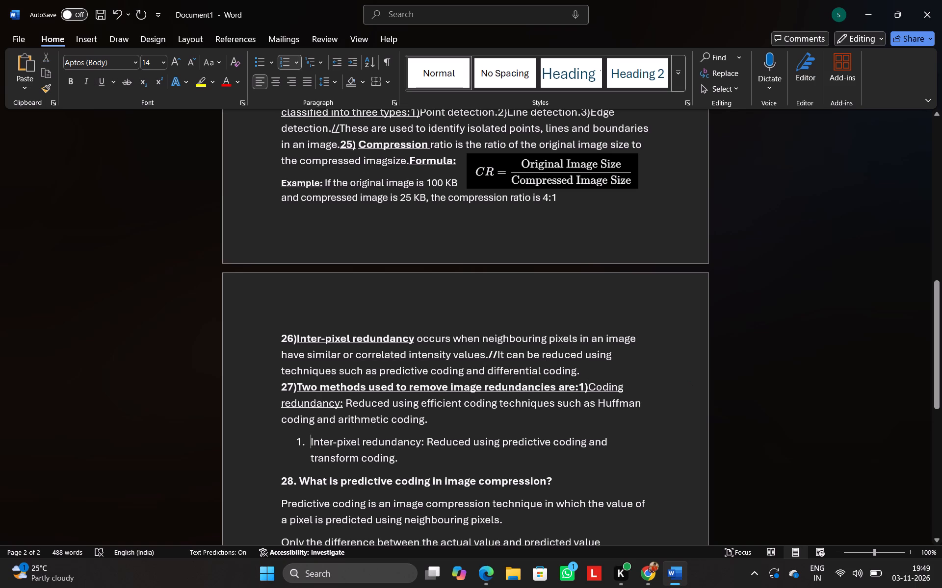
key(BackSpace)
key(BackSpace)
key(BackSpace)
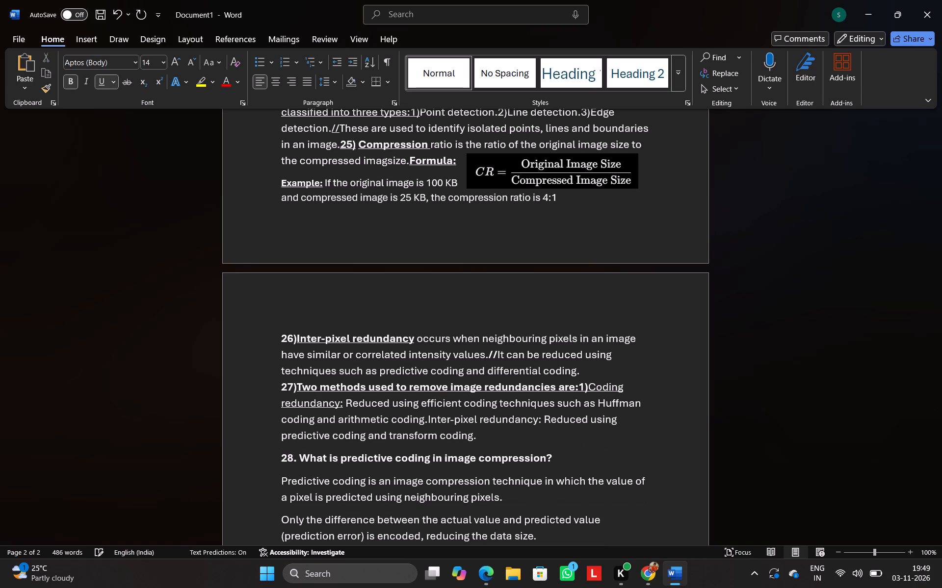
key(2)
key(shift+parenright)
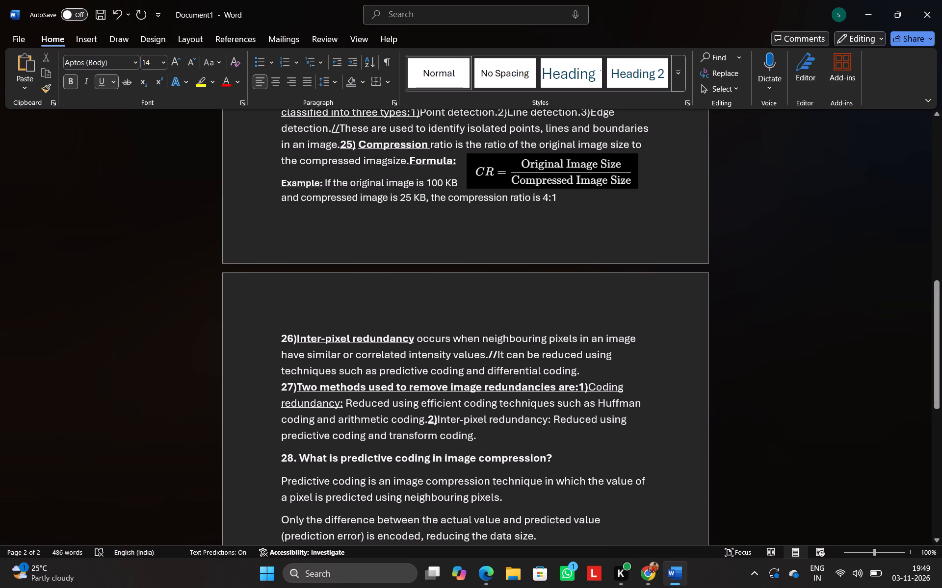
Underline the words "Inter-pixel redundancy" after "2)" in answer 27.
drag(437, 419, 530, 423)
click(569, 403)
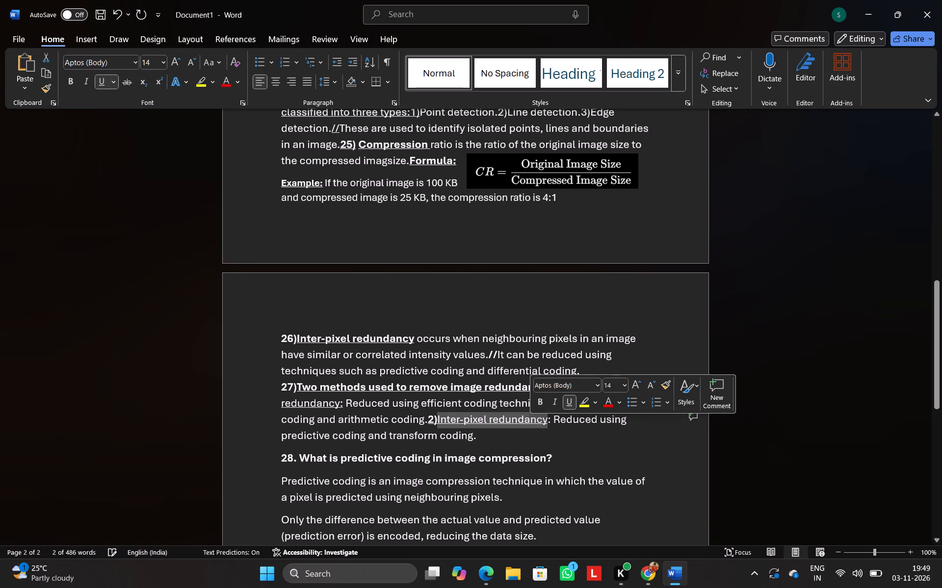
click(546, 450)
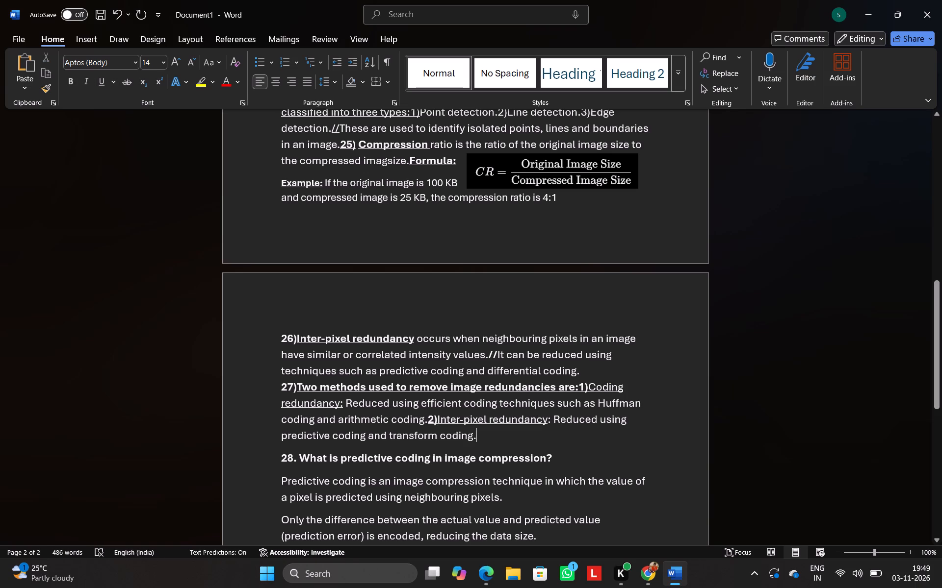
Rewrite the number of question 28 as "28)" and join its line to the end of answer 27.
scroll(497, 442, down, 1)
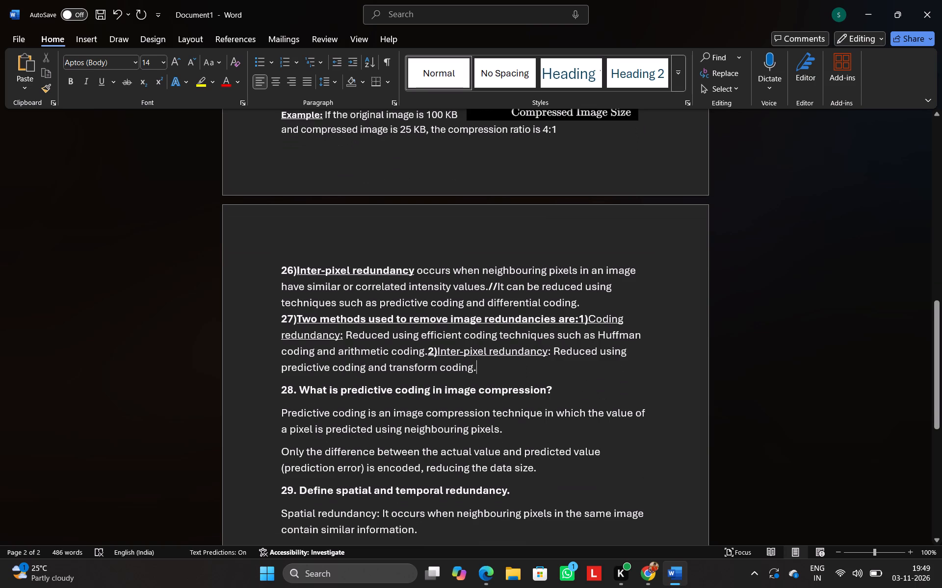
click(298, 392)
key(BackSpace)
key(shift+parenright)
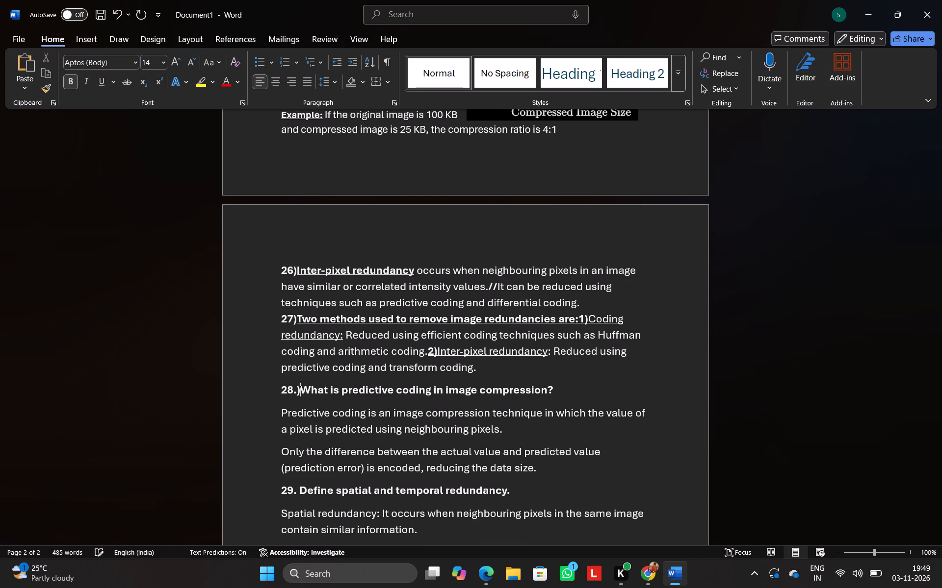
key(Left)
key(BackSpace)
key(Left)
key(Left)
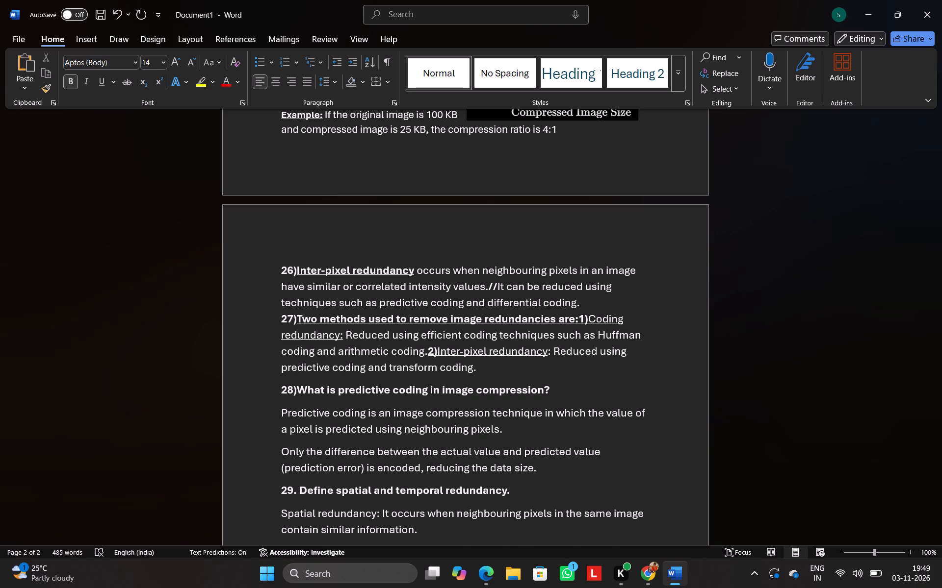
key(BackSpace)
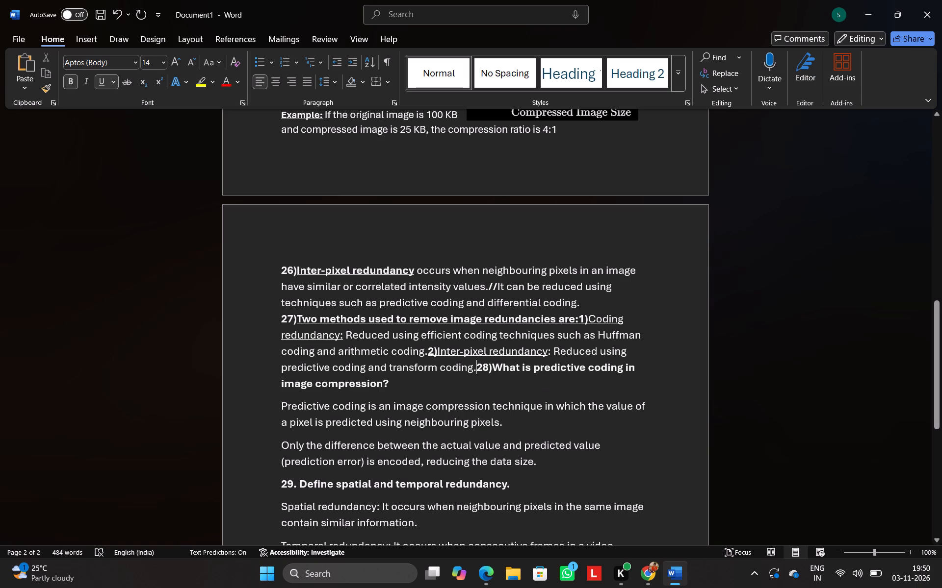
Delete the question wording "What is predictive coding in image compression?" after "28)".
click(393, 386)
key(BackSpace)
key(BackSpace)
key(BackSpace)
key(BackSpace)
key(BackSpace)
key(BackSpace)
key(BackSpace)
key(BackSpace)
key(BackSpace)
key(BackSpace)
key(BackSpace)
key(BackSpace)
key(BackSpace)
key(BackSpace)
key(BackSpace)
key(BackSpace)
key(BackSpace)
key(BackSpace)
key(BackSpace)
key(BackSpace)
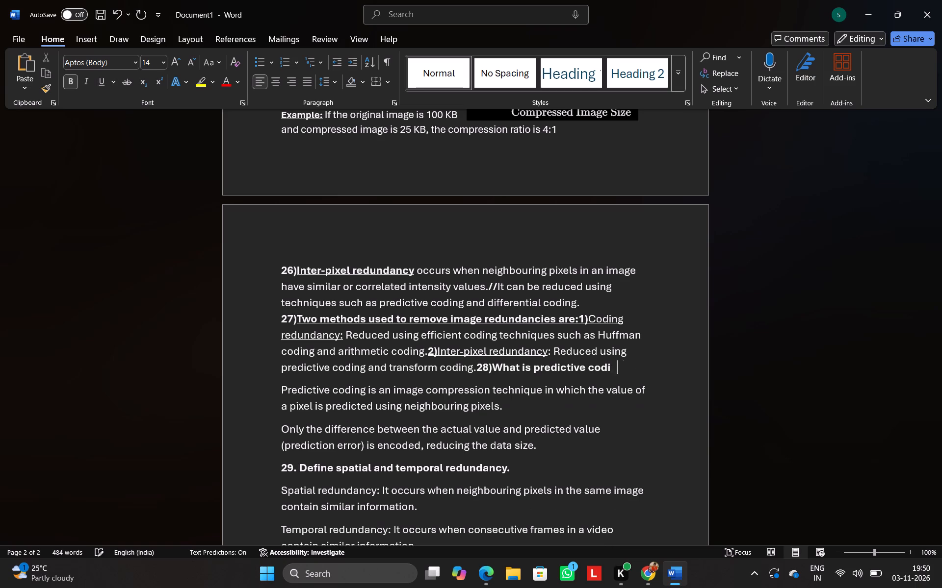
key(BackSpace)
key(BackSpace)
key(BackSpace)
key(BackSpace)
key(BackSpace)
key(BackSpace)
key(BackSpace)
key(BackSpace)
key(BackSpace)
key(BackSpace)
key(BackSpace)
key(BackSpace)
key(BackSpace)
key(BackSpace)
key(BackSpace)
key(BackSpace)
key(BackSpace)
key(BackSpace)
key(BackSpace)
key(BackSpace)
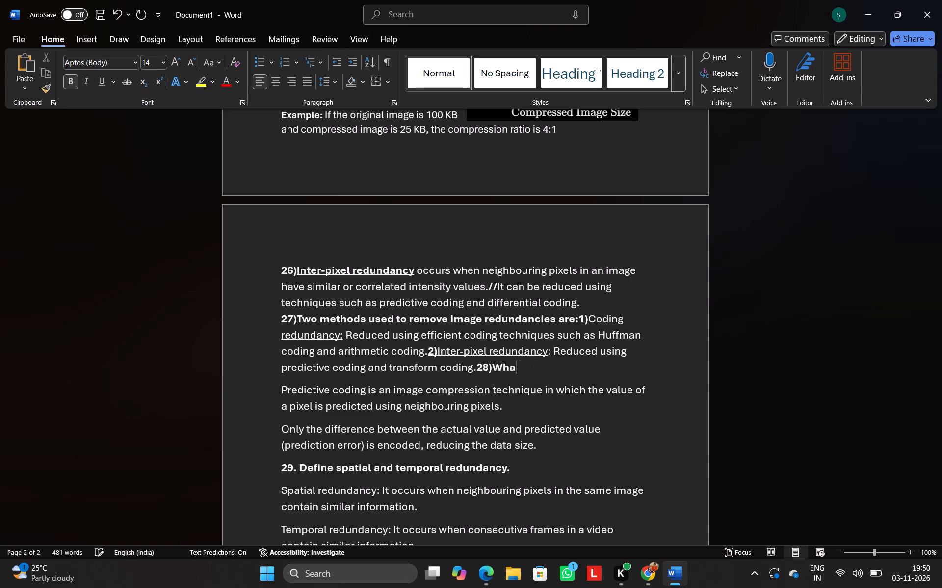
key(BackSpace)
key(BackSpace)
key(BackSpace)
Join the paragraph starting "Predictive coding is an image compression technique" directly after "28)".
key(Down)
key(Left)
key(Left)
key(Left)
key(Left)
key(Left)
key(Left)
key(Left)
key(Left)
key(Left)
key(Left)
key(Left)
key(Left)
key(Left)
key(Left)
key(Left)
key(Left)
key(Left)
key(Left)
key(Left)
key(Left)
key(Left)
key(Left)
key(Left)
key(Left)
key(Left)
key(Left)
key(BackSpace)
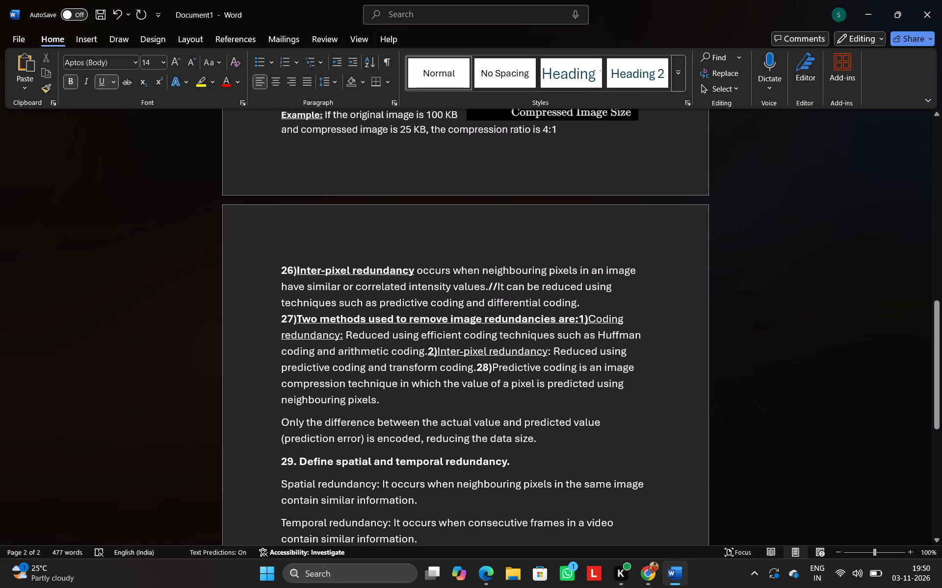
Underline the words "Predictive coding" and "image compression" in answer 28.
drag(494, 367, 572, 367)
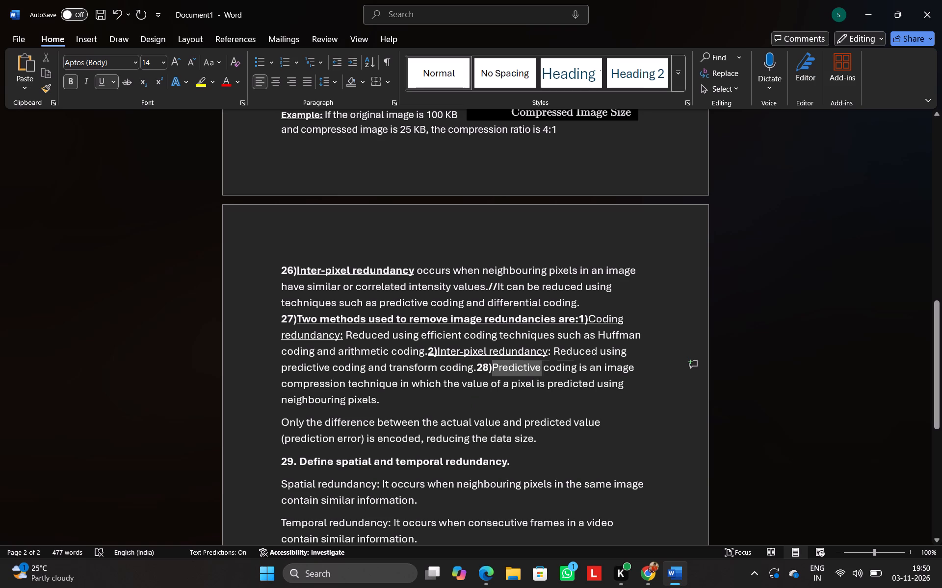
drag(572, 367, 579, 367)
click(613, 351)
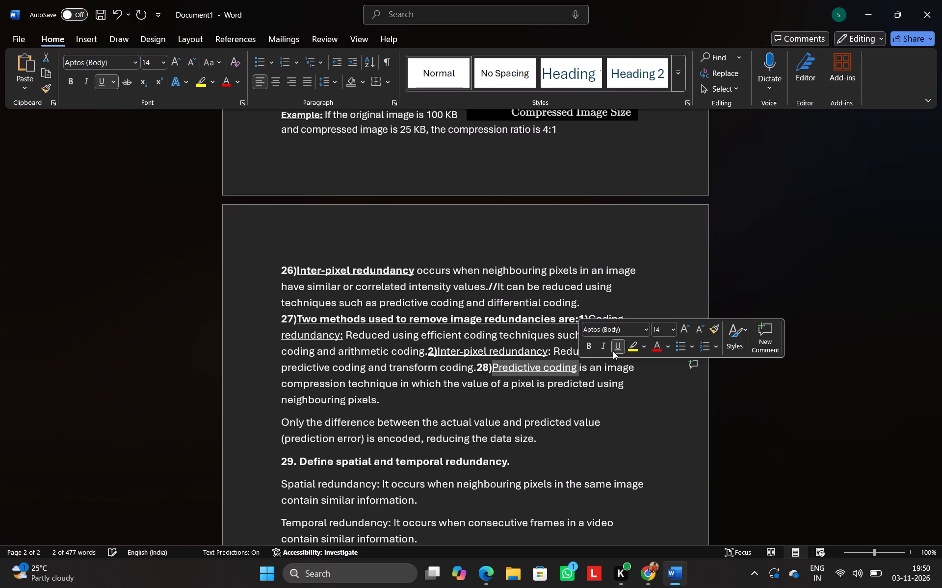
drag(604, 367, 383, 387)
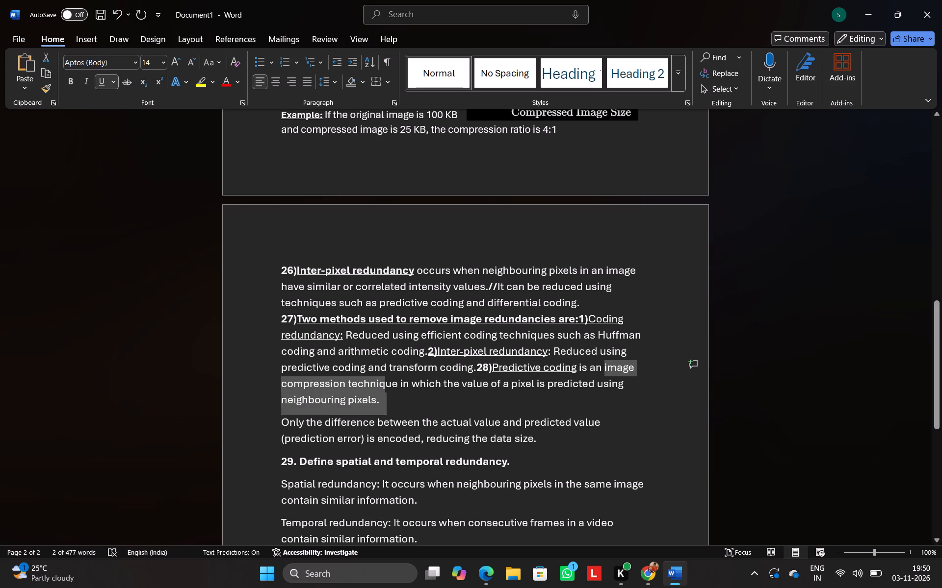
drag(383, 387, 346, 385)
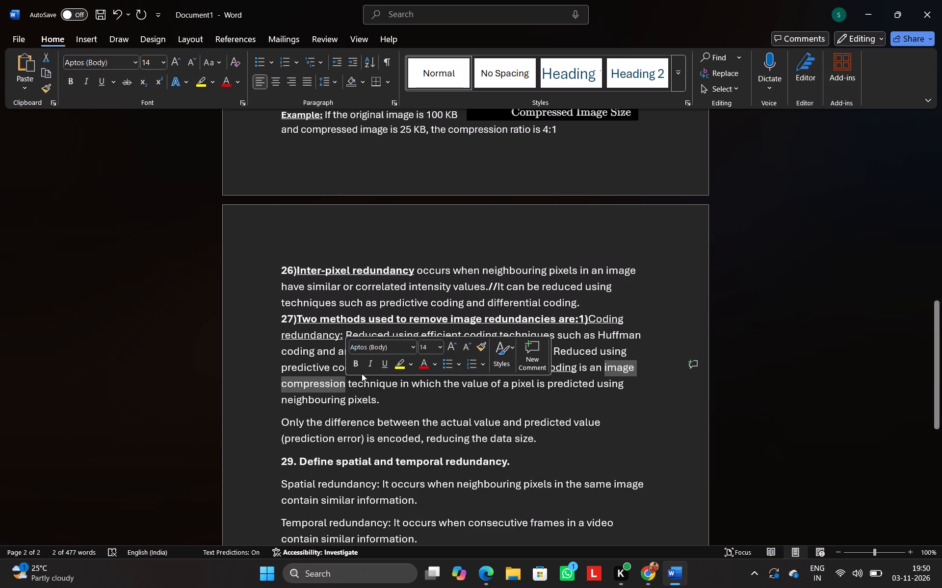
click(381, 368)
click(405, 398)
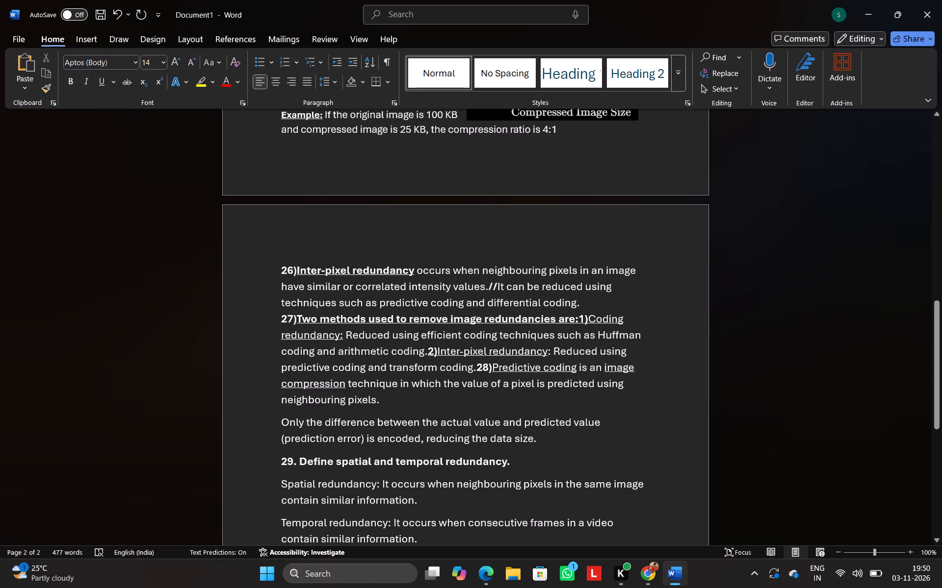
click(639, 567)
scroll(509, 333, up, 1)
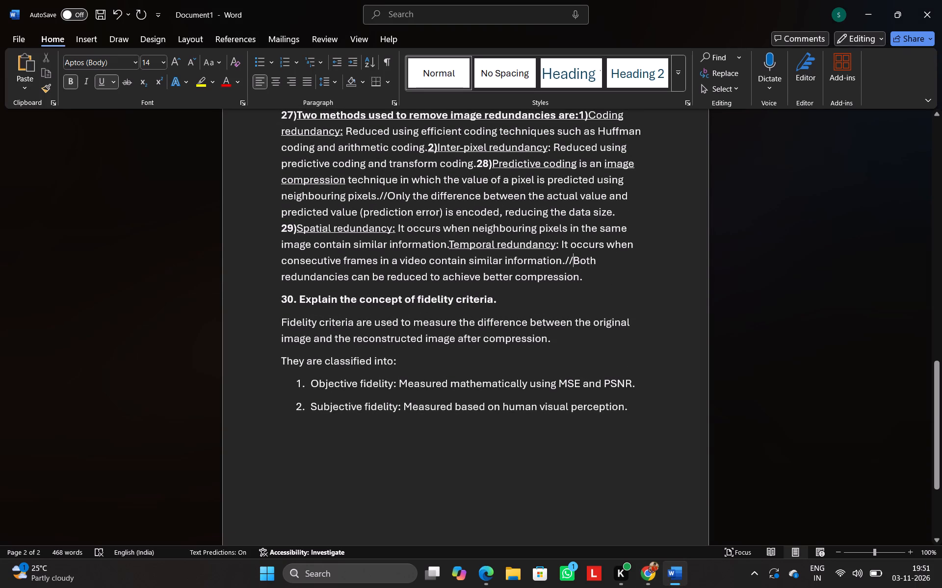
drag(298, 301, 493, 298)
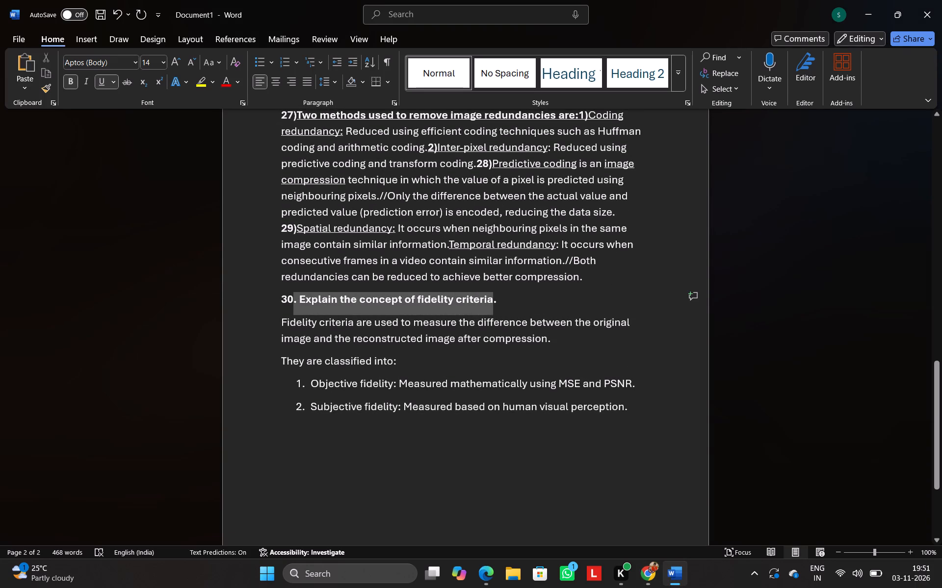
drag(493, 298, 498, 299)
key(BackSpace)
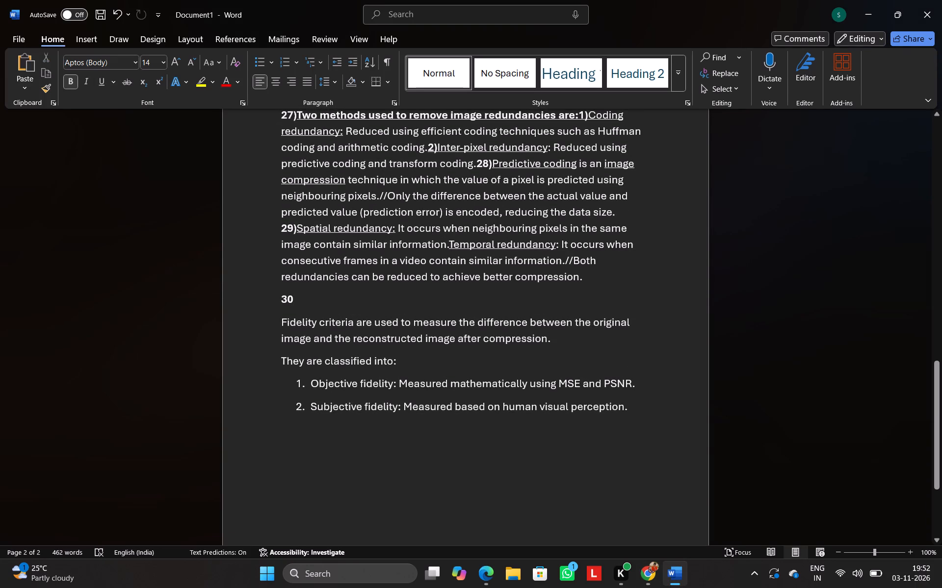
key(shift+parenright)
Place "30)" on a new line directly beneath answer 29, without paragraph spacing, and join the "Fidelity criteria" paragraph right after it.
key(Left)
key(Left)
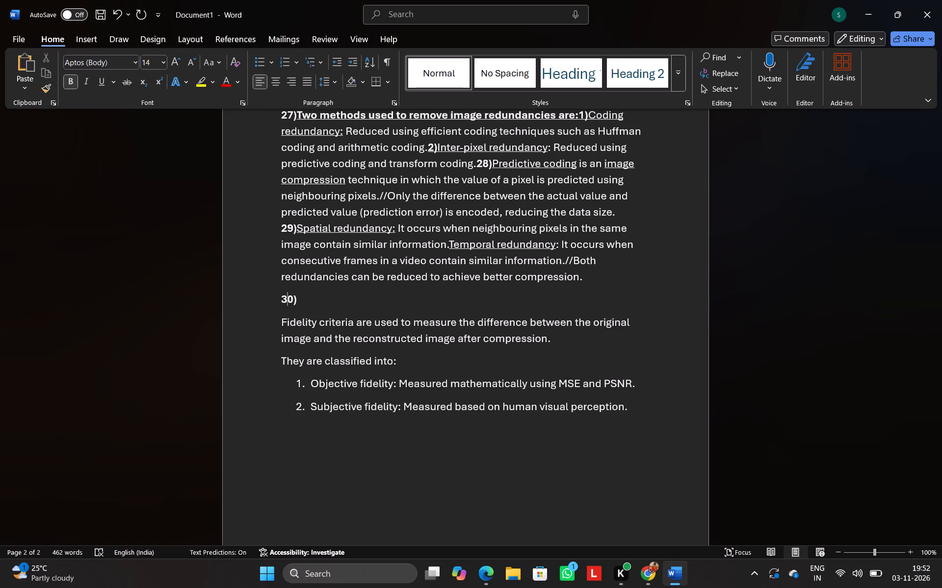
key(Left)
key(BackSpace)
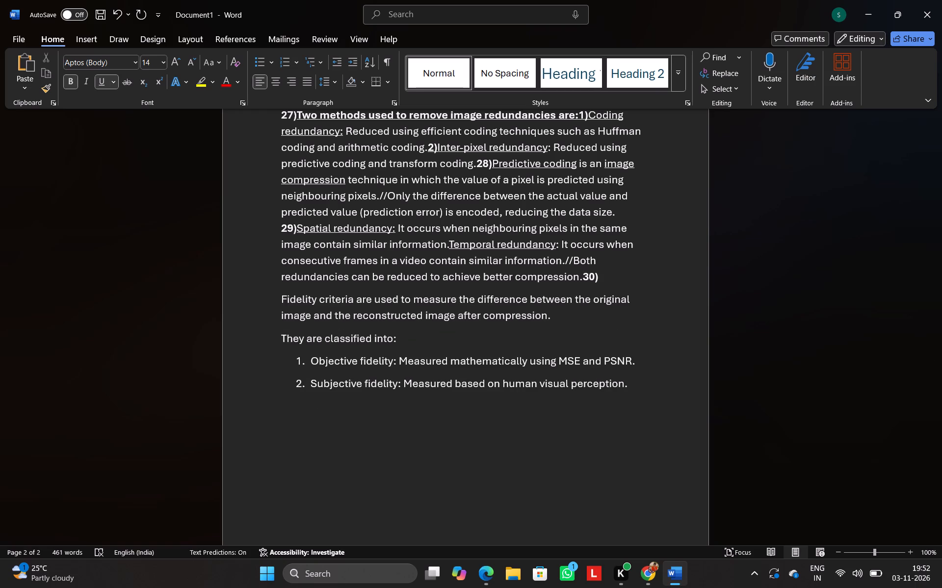
key(shift+Return)
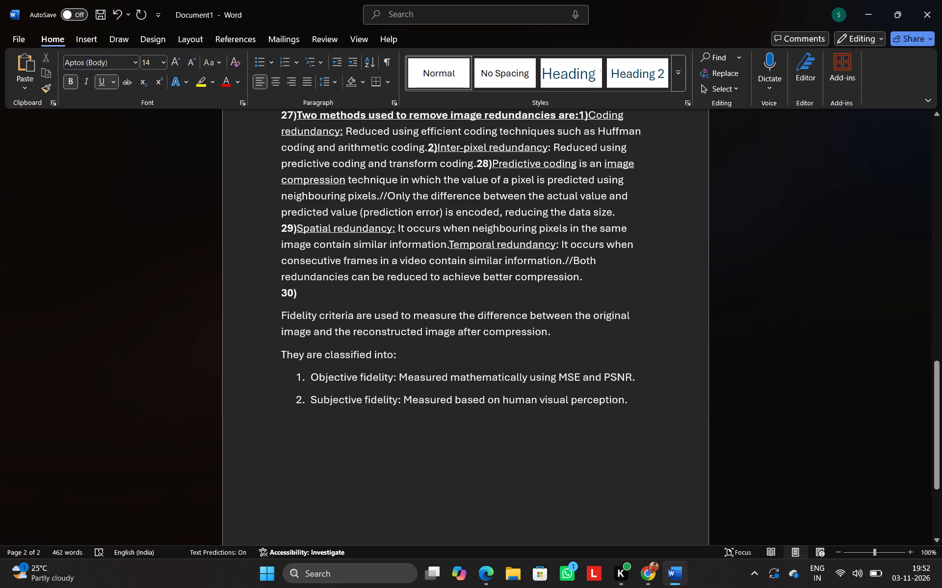
click(283, 317)
key(BackSpace)
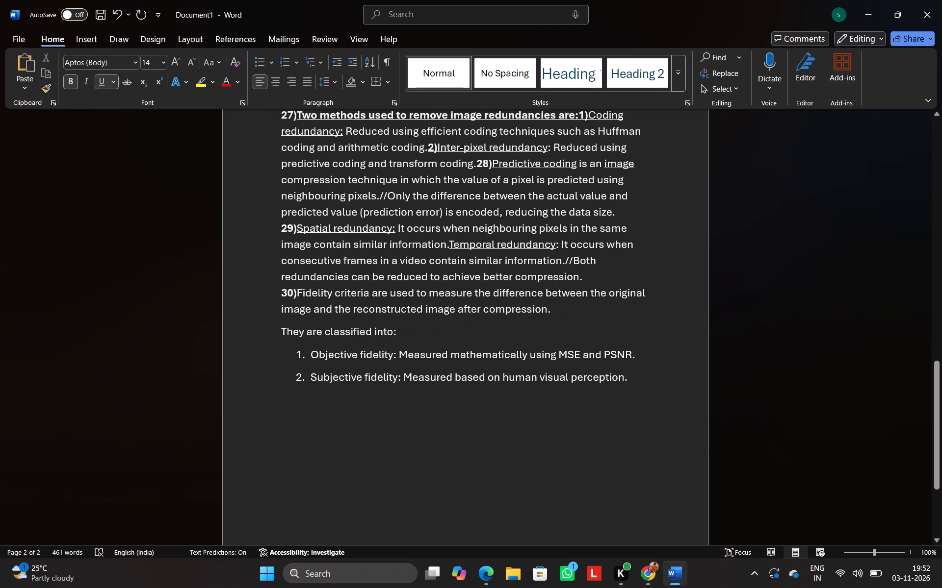
Join "They are classified into:" to the end of the fidelity criteria sentence and underline it.
click(282, 332)
key(BackSpace)
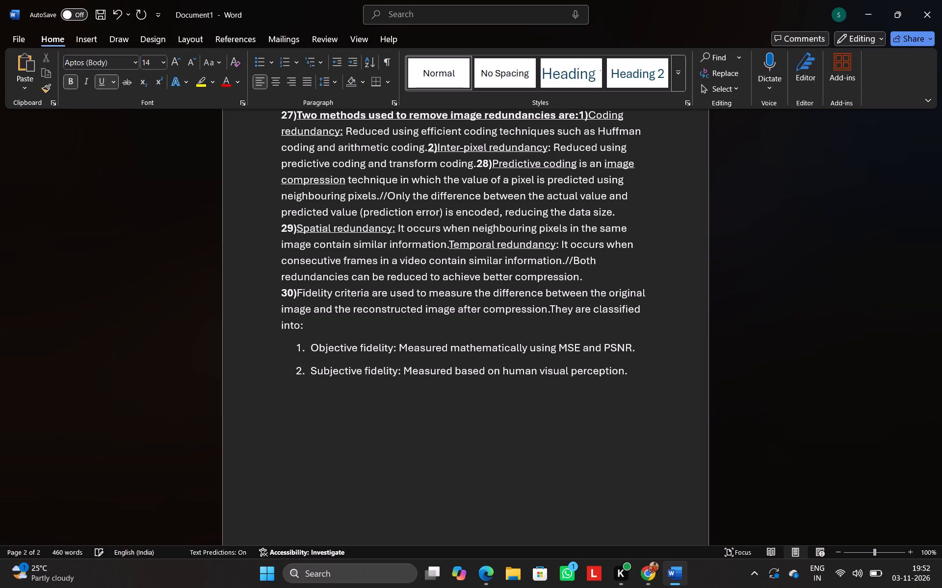
drag(549, 305, 675, 321)
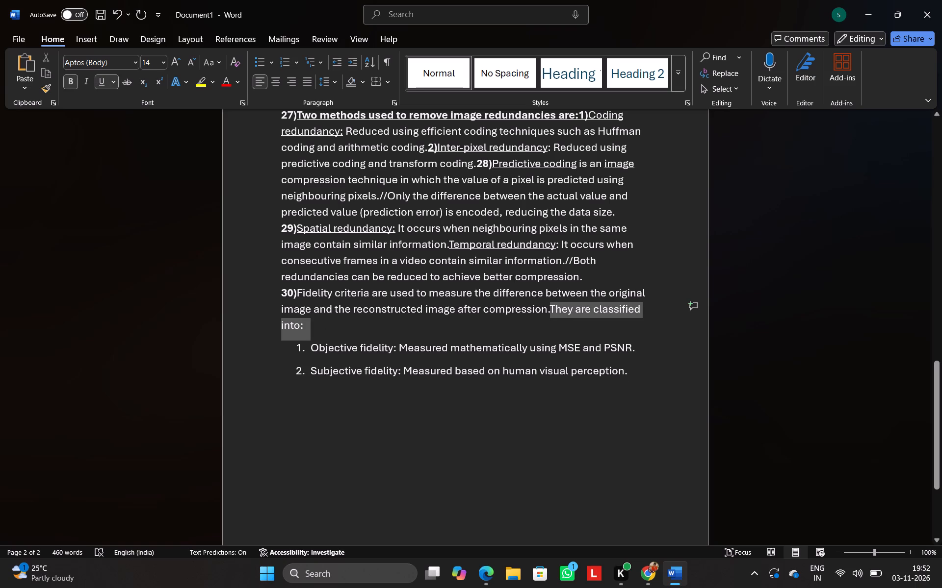
drag(675, 321, 659, 340)
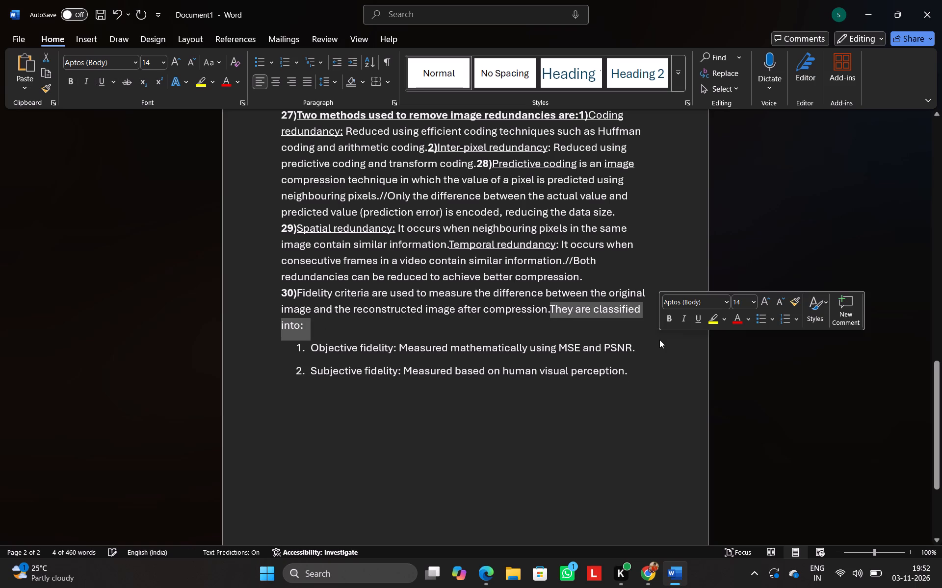
click(701, 318)
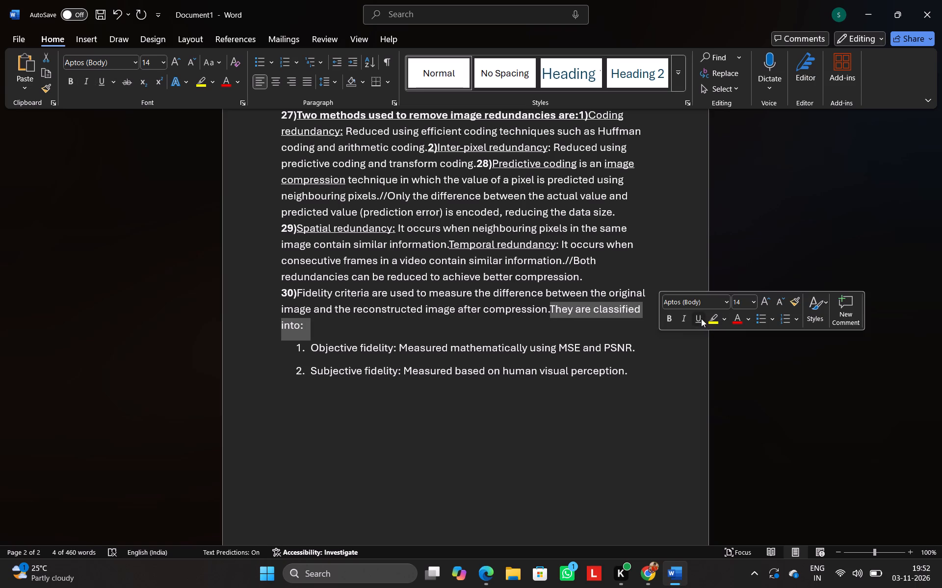
click(651, 387)
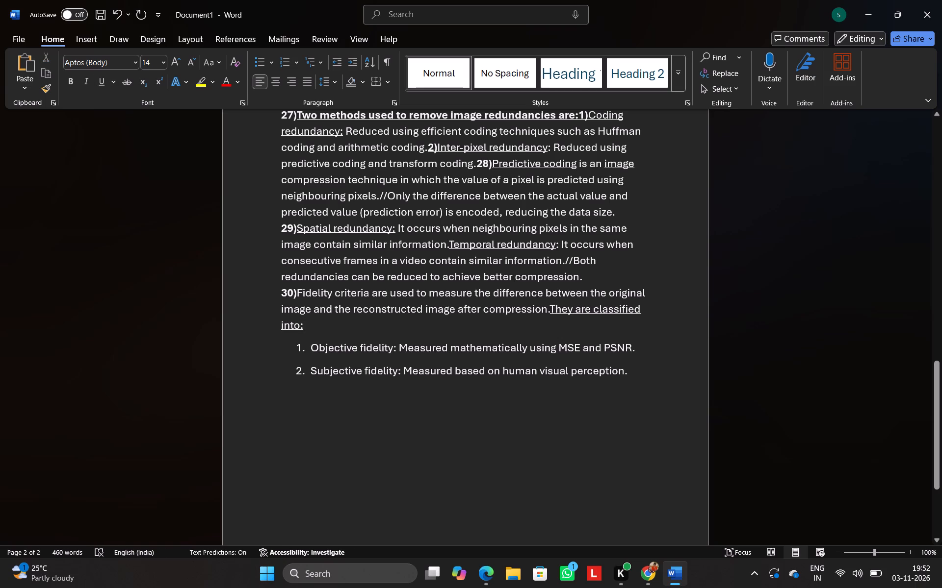
Add "1)" after "They are classified into:" and join the "Objective fidelity" list item right after it.
click(313, 327)
text(1))
click(309, 349)
key(BackSpace)
key(BackSpace)
key(BackSpace)
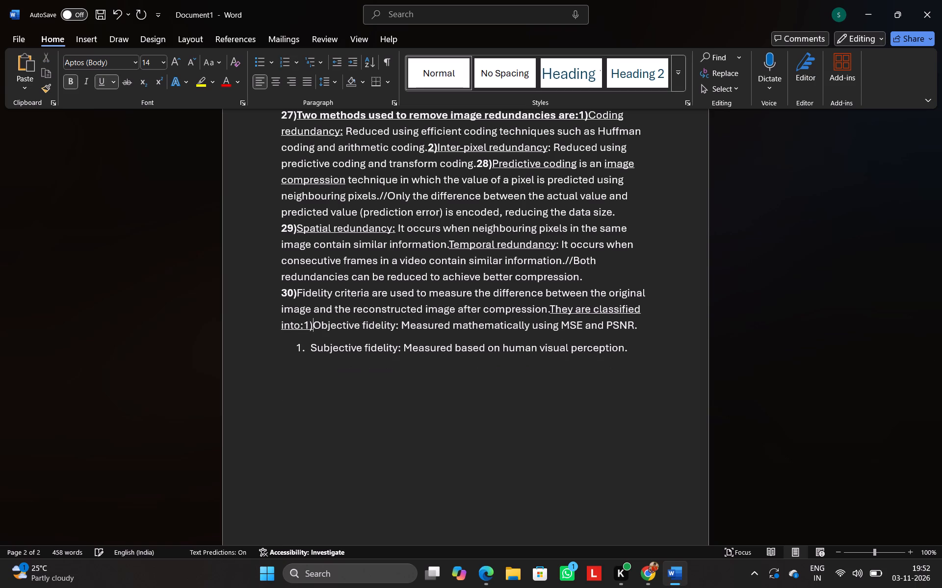
Underline "Objective fidelity" in answer 30.
drag(312, 328, 387, 330)
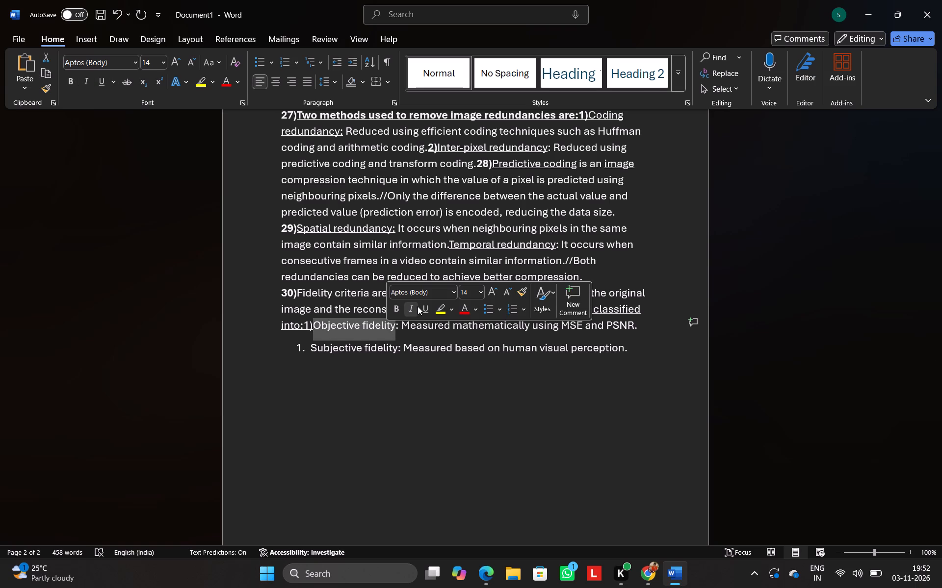
click(420, 307)
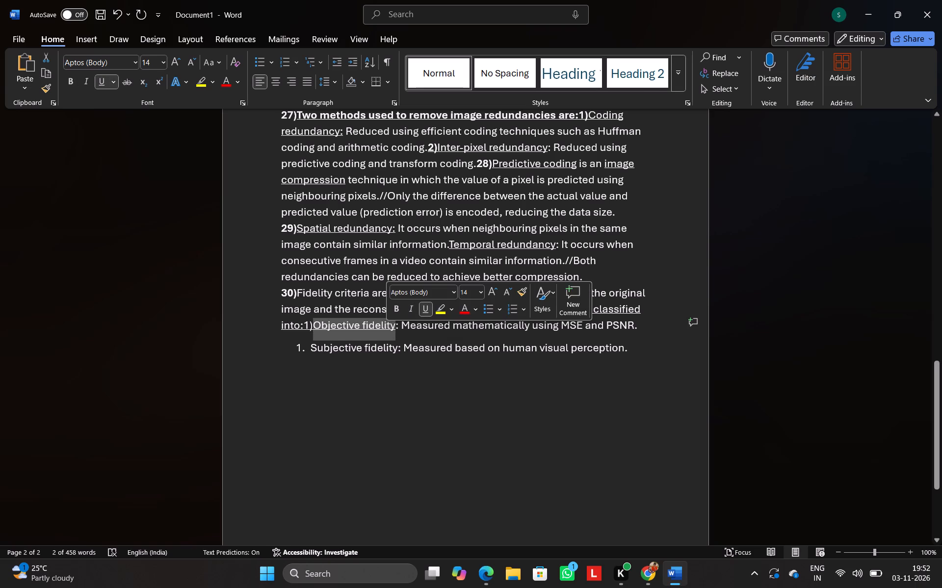
Add "2)" before "Subjective fidelity" in the remaining list item and underline the term.
click(313, 351)
text(2))
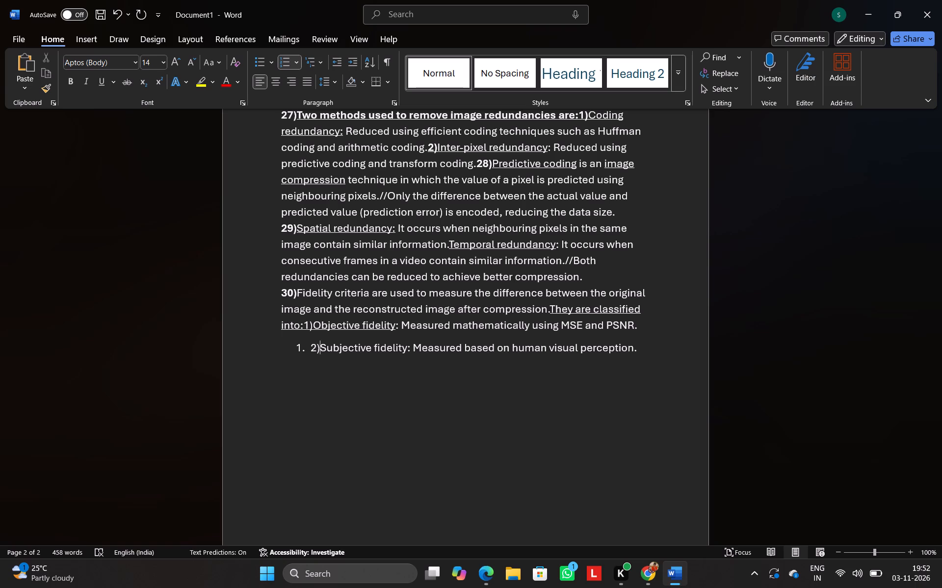
drag(316, 349, 388, 352)
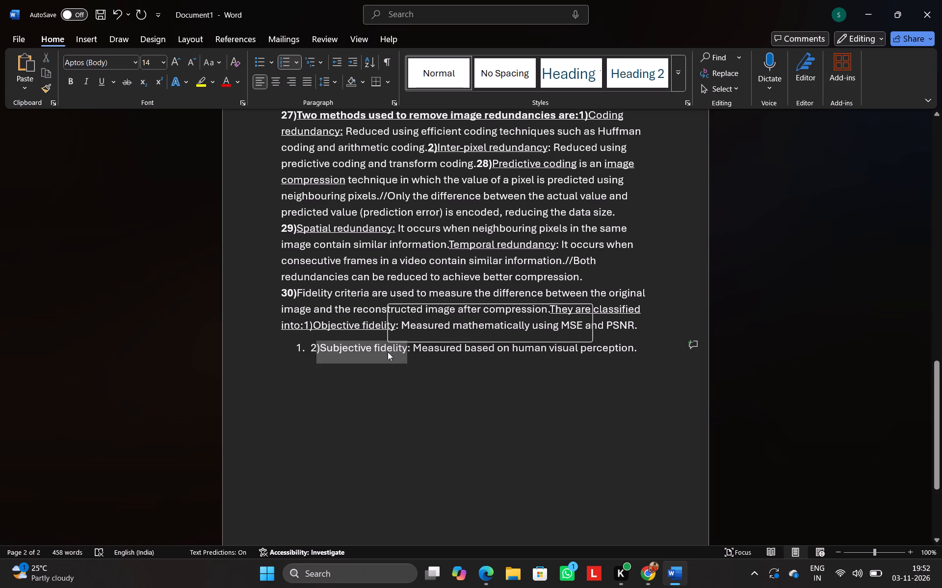
click(423, 331)
click(427, 388)
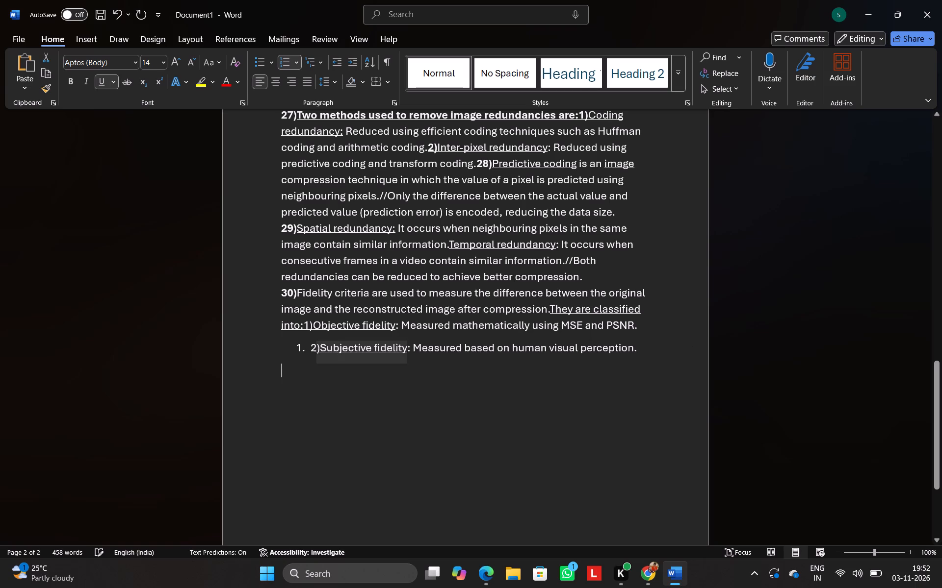
Remove the list numbering from the "2)Subjective fidelity" item and place it on a new line directly beneath the objective fidelity text, without paragraph spacing.
click(311, 347)
key(BackSpace)
key(BackSpace)
key(BackSpace)
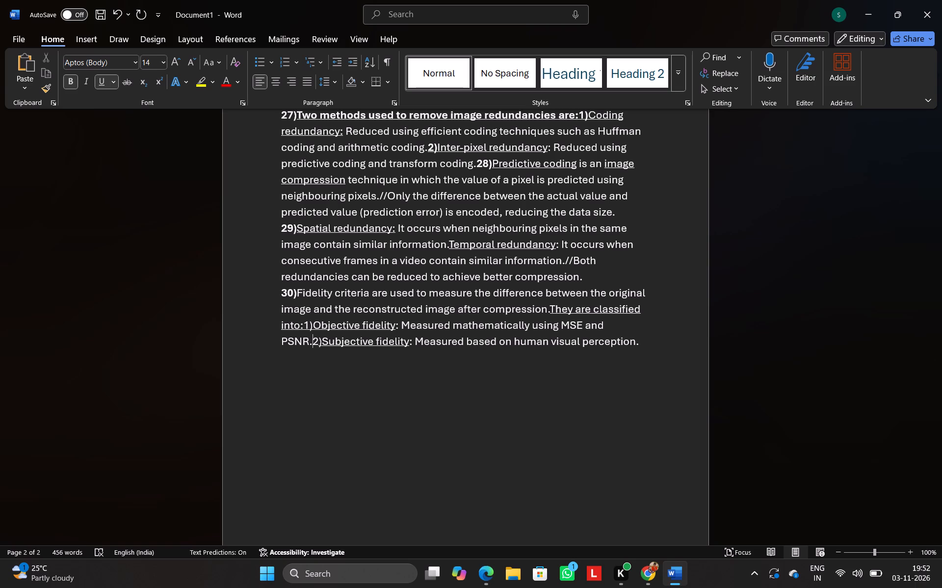
key(shift+Return)
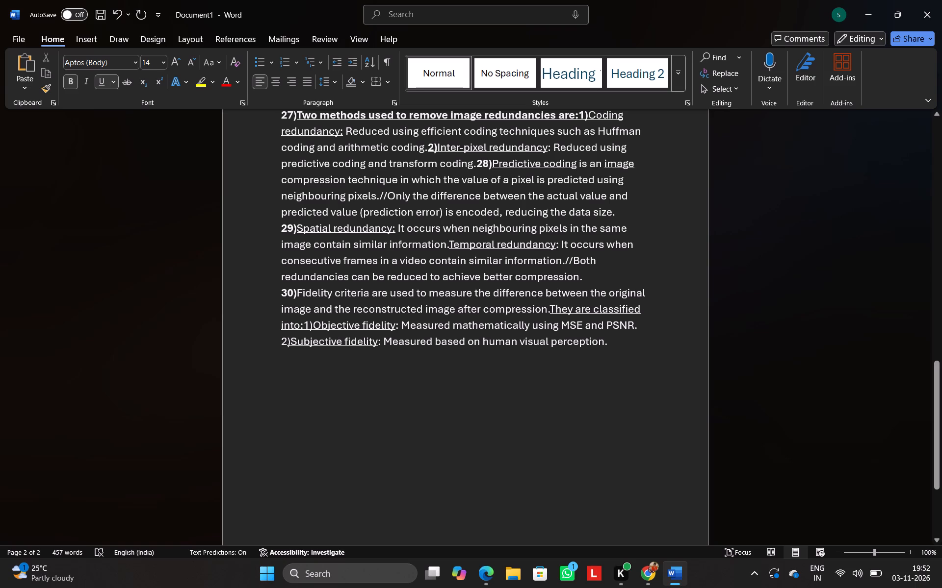
click(395, 411)
click(619, 343)
Review the layout of the whole document, from answer 16 to answer 30.
scroll(619, 343, down, 9)
scroll(619, 343, up, 9)
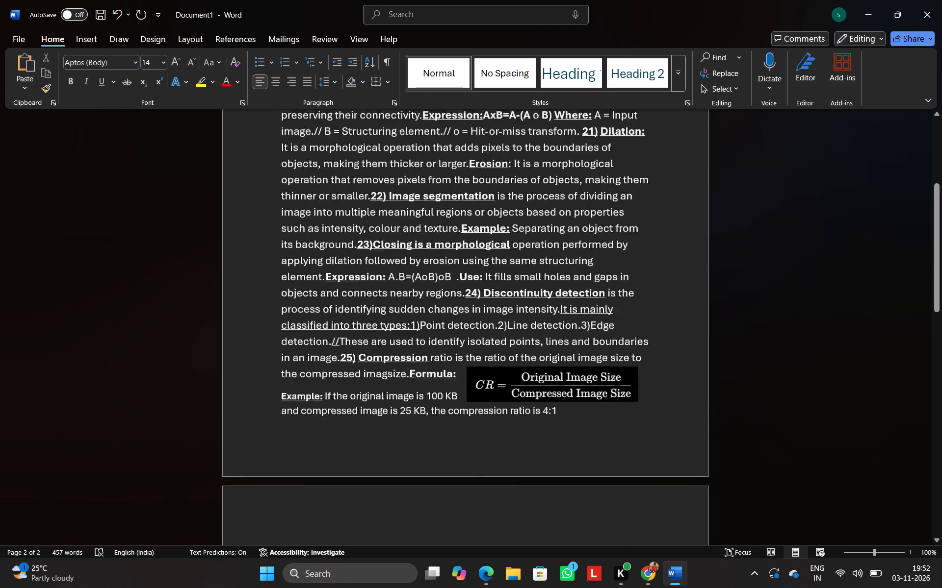
scroll(619, 343, up, 11)
scroll(619, 343, down, 11)
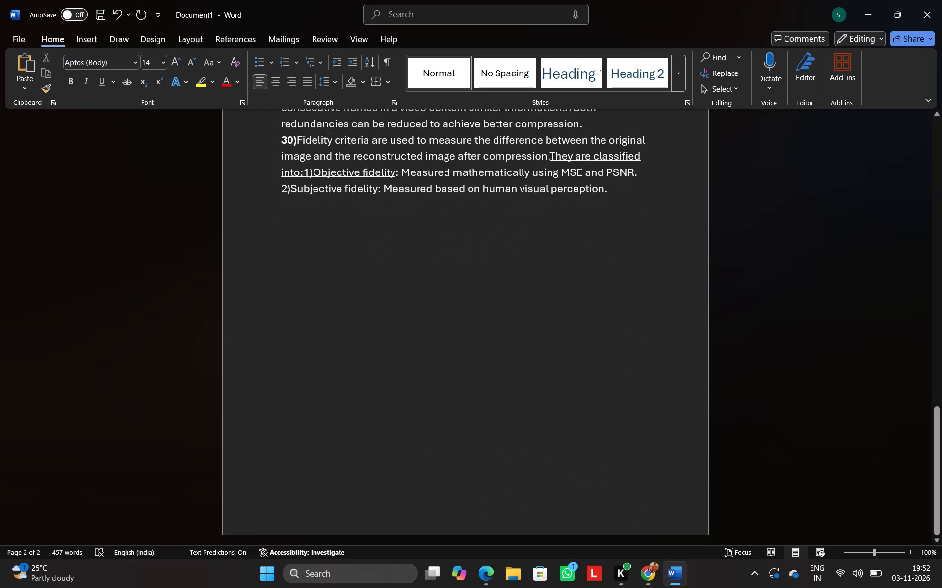
scroll(619, 343, up, 1)
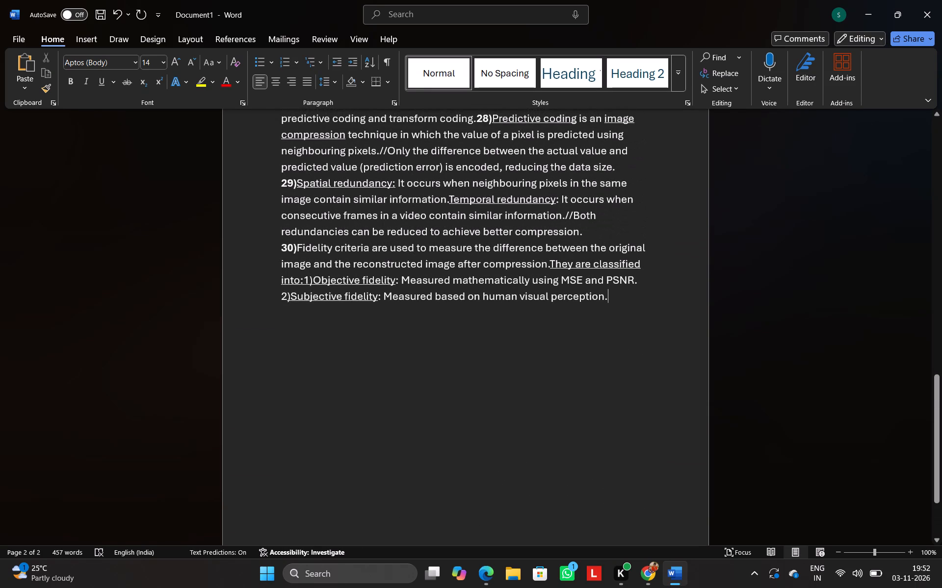
scroll(619, 343, up, 13)
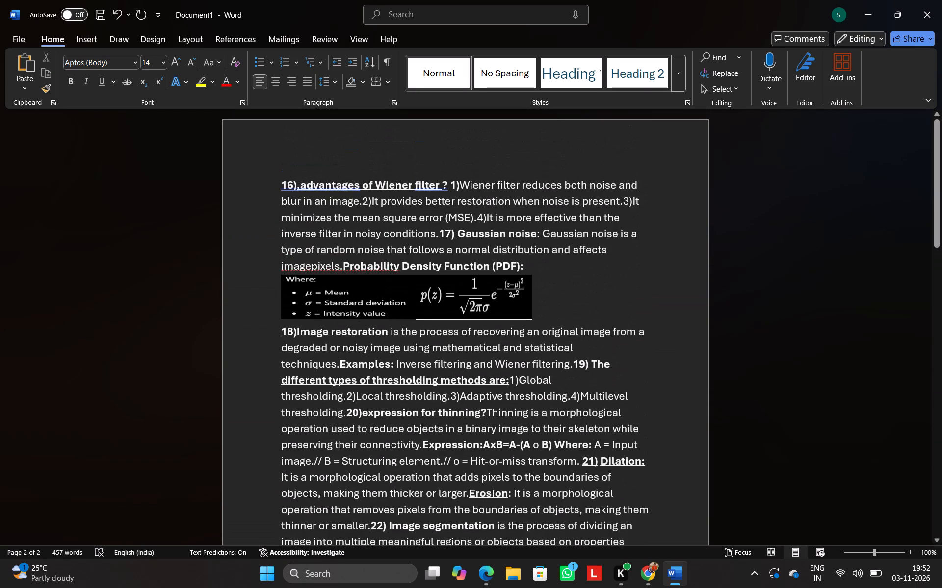
scroll(619, 343, up, 16)
scroll(619, 343, down, 9)
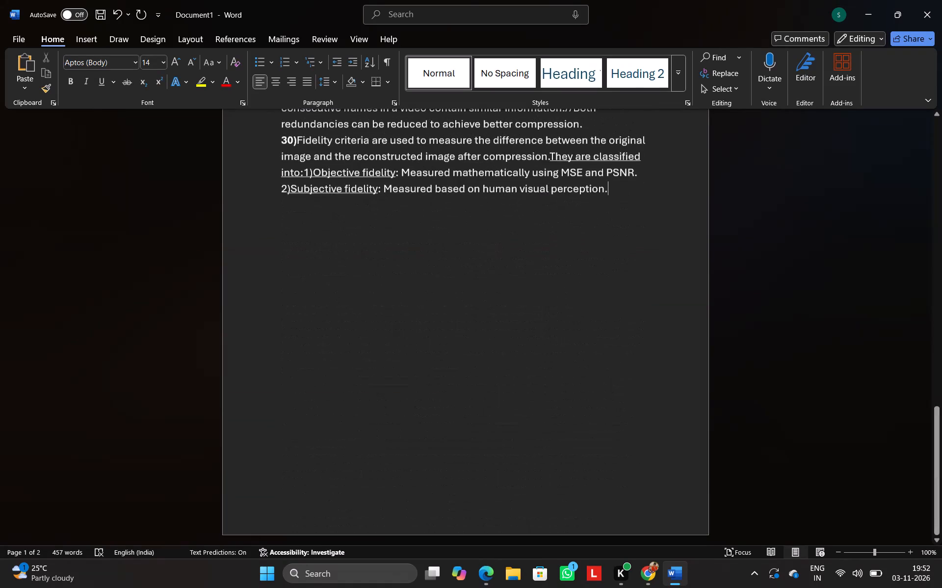
scroll(619, 343, up, 6)
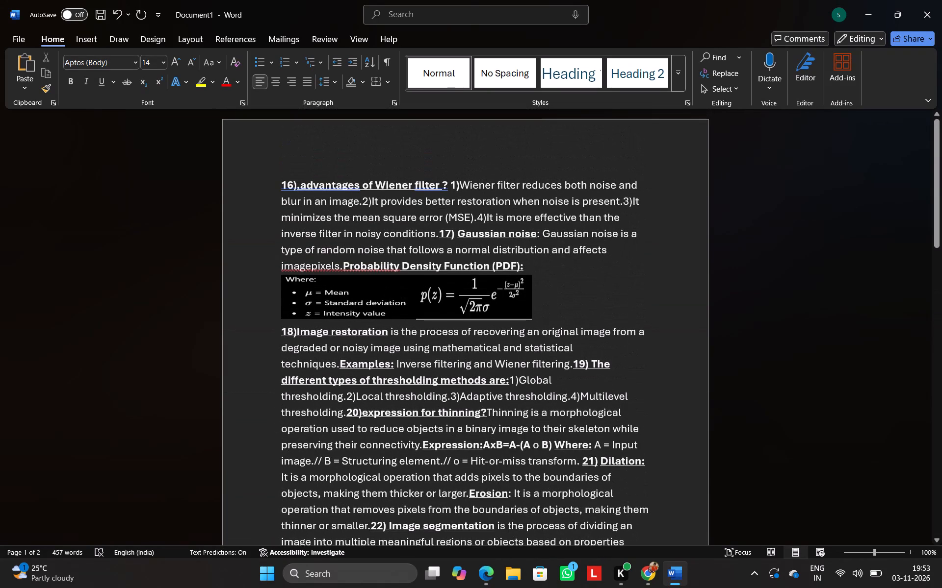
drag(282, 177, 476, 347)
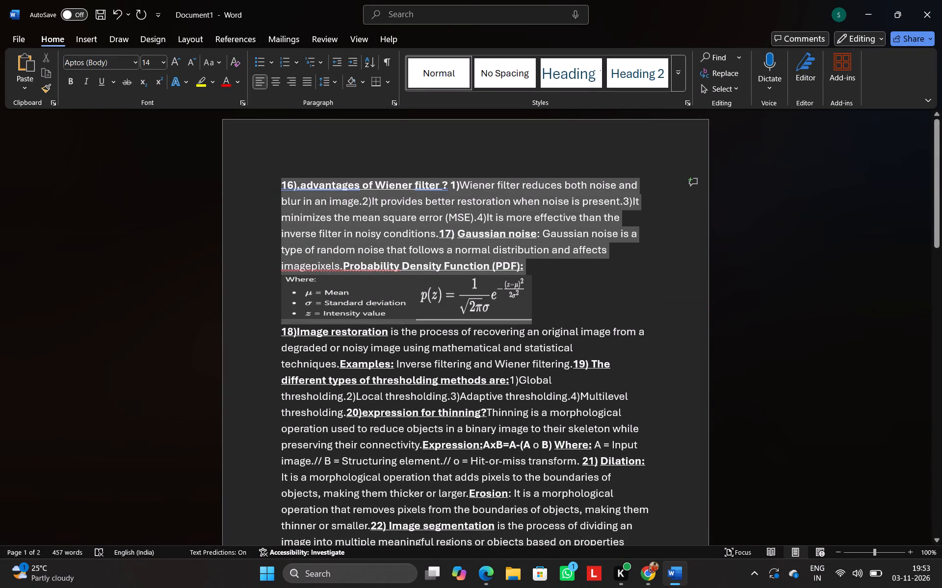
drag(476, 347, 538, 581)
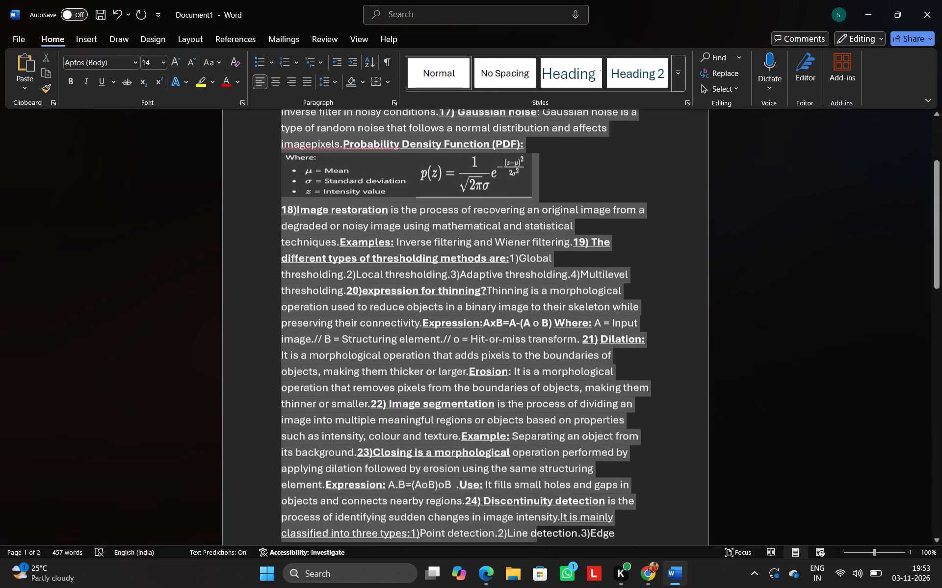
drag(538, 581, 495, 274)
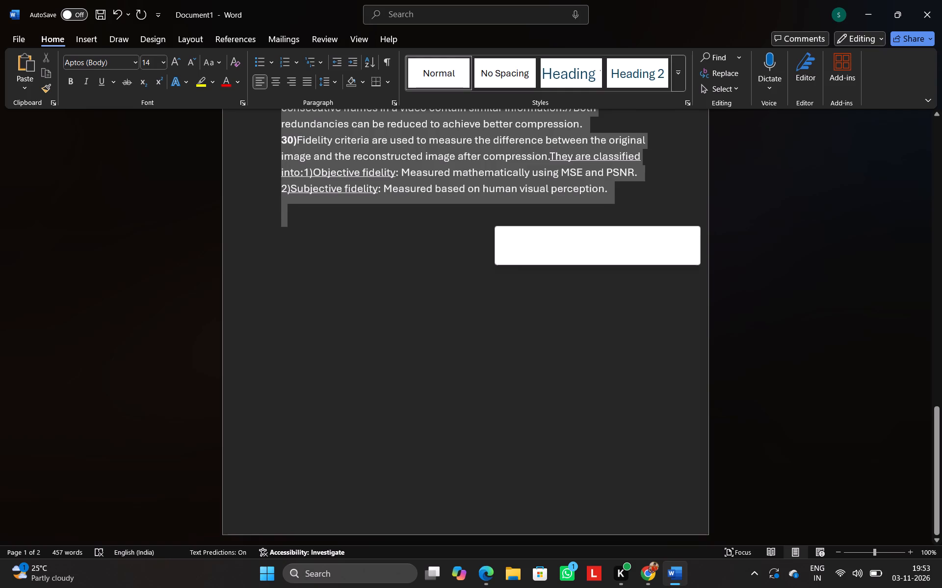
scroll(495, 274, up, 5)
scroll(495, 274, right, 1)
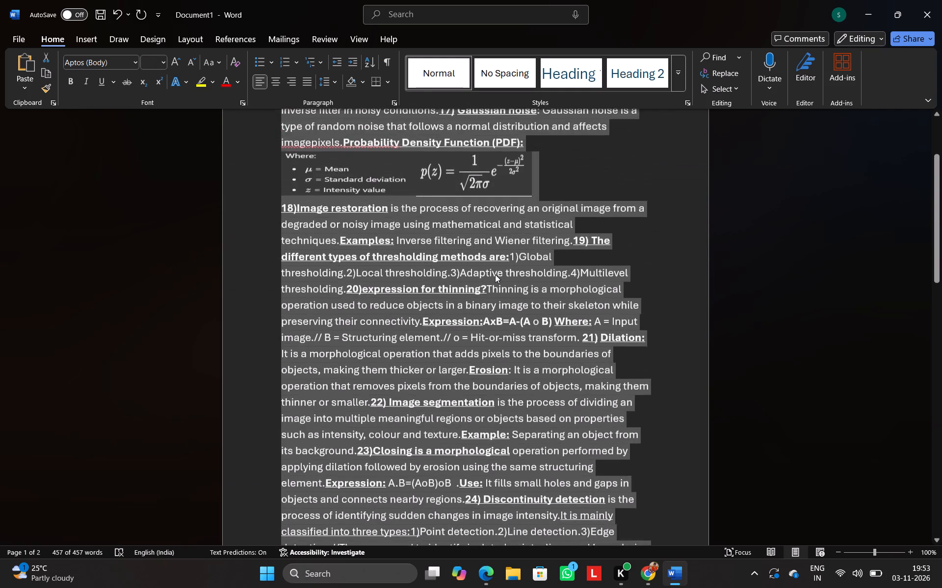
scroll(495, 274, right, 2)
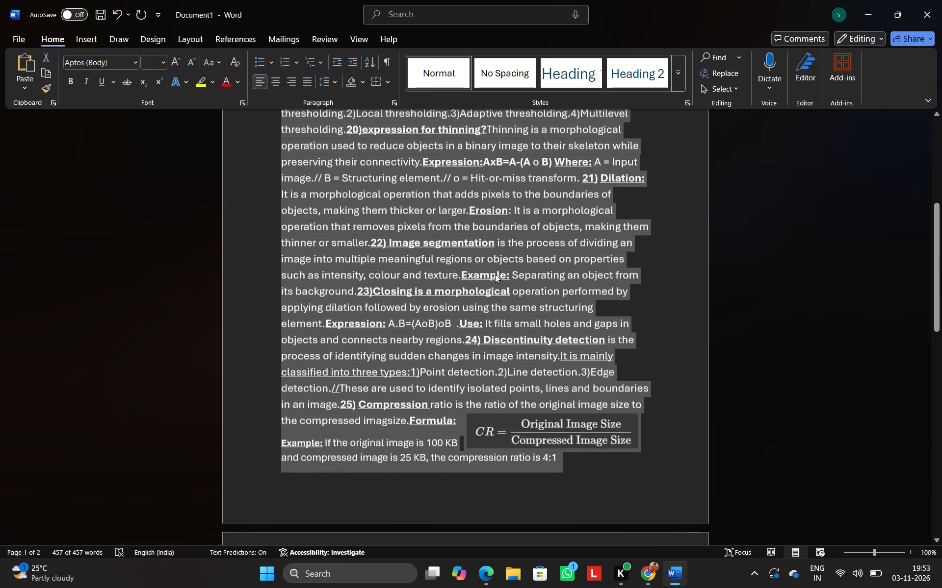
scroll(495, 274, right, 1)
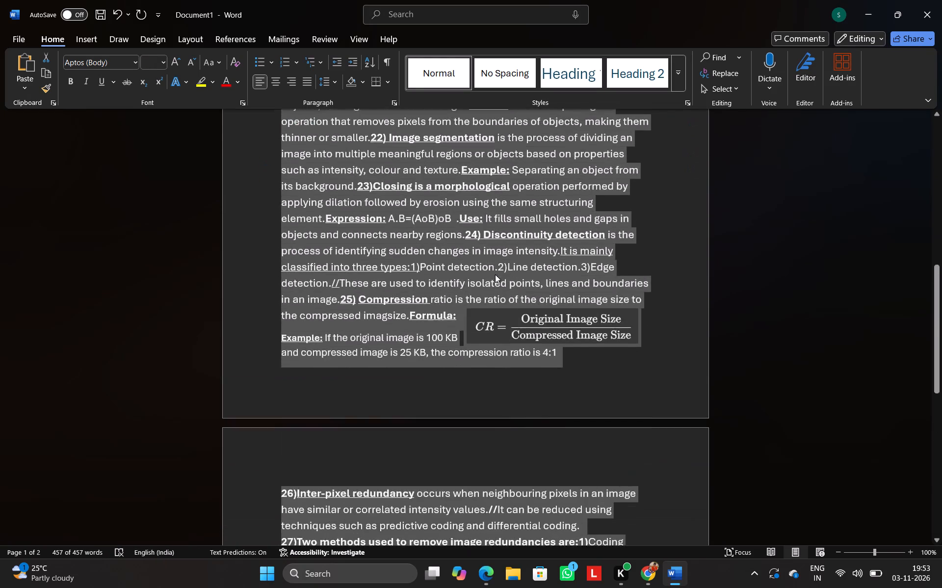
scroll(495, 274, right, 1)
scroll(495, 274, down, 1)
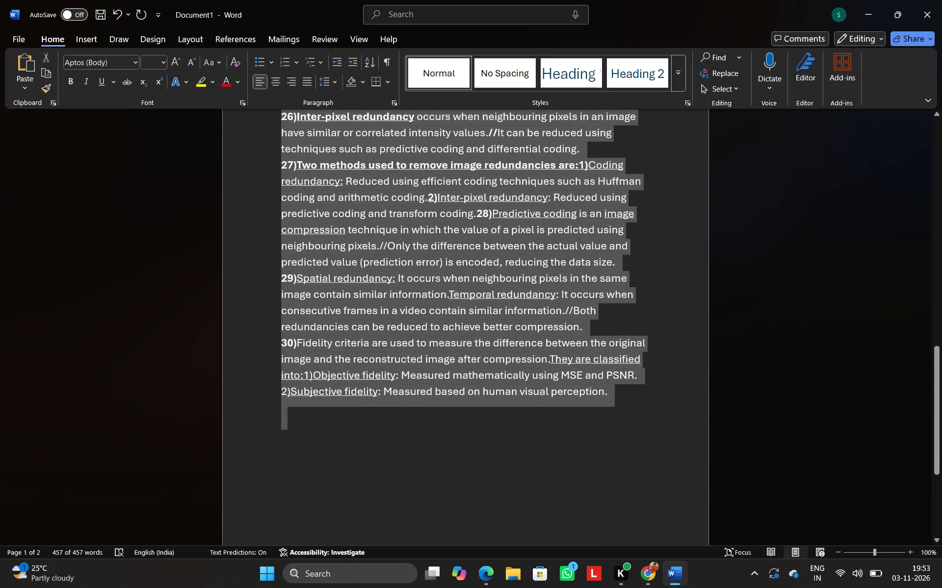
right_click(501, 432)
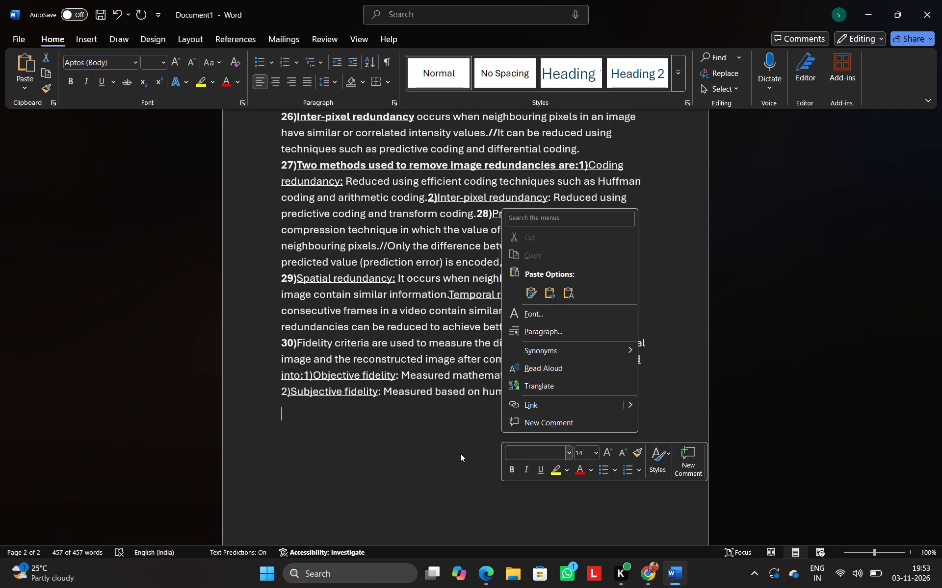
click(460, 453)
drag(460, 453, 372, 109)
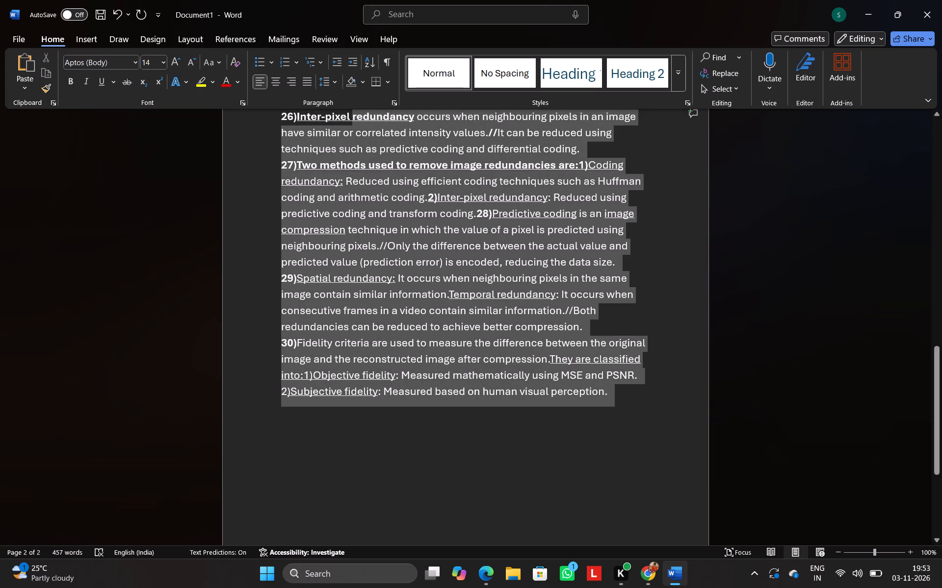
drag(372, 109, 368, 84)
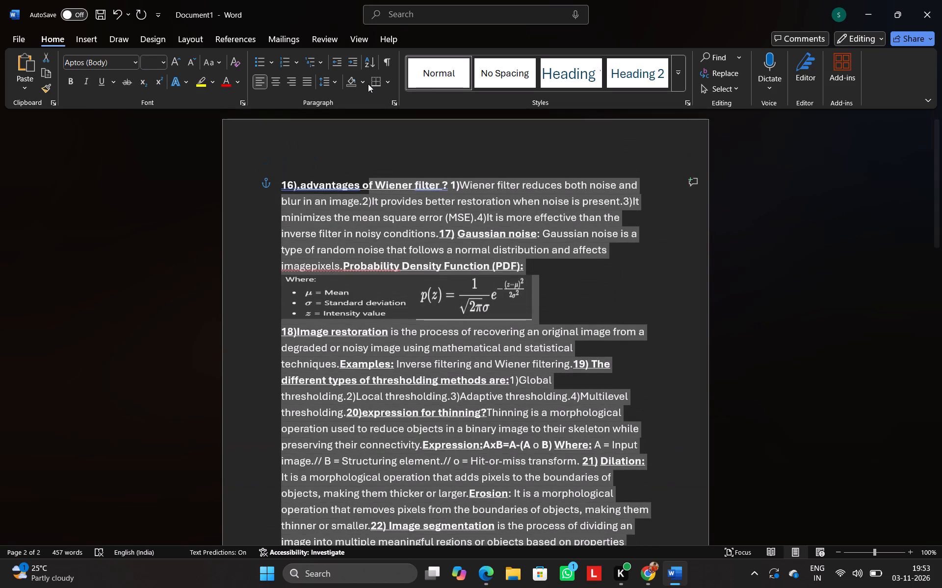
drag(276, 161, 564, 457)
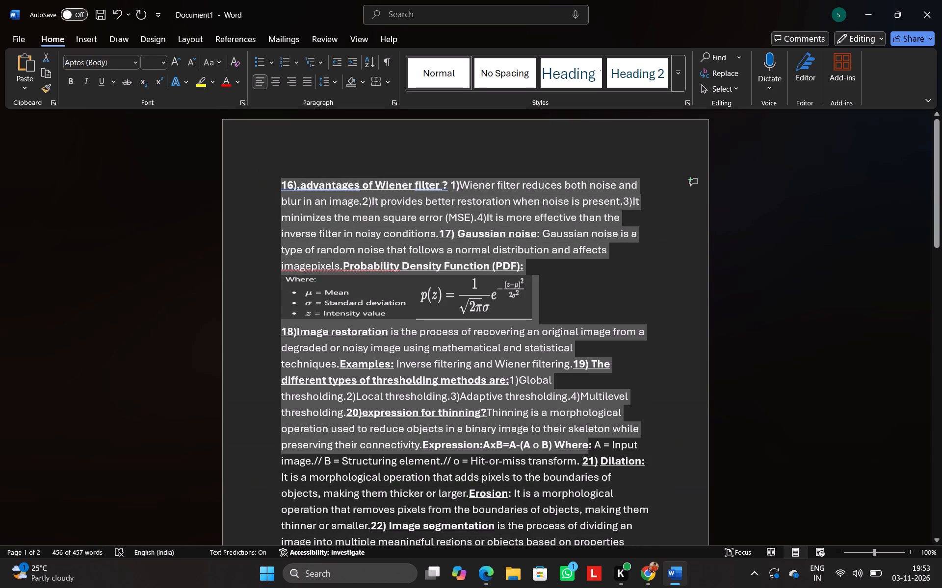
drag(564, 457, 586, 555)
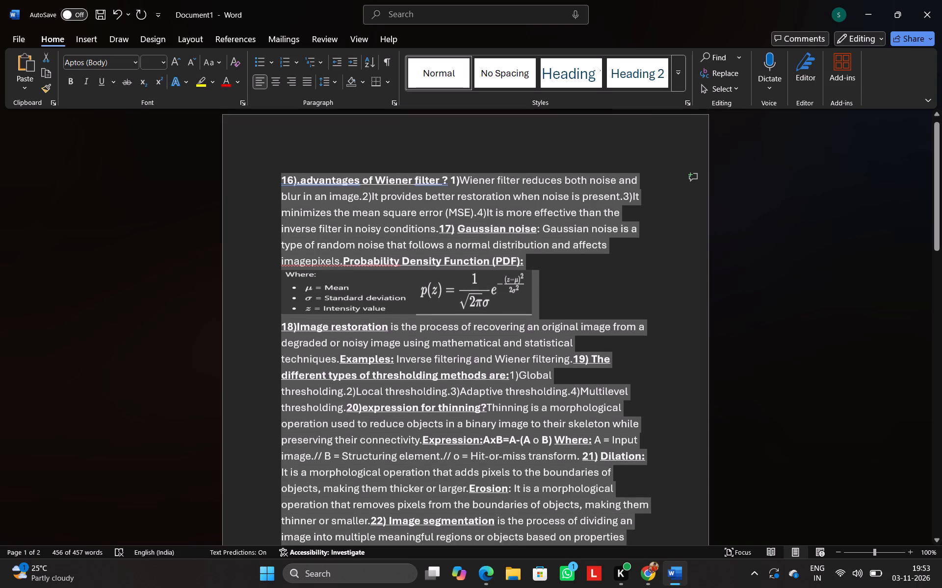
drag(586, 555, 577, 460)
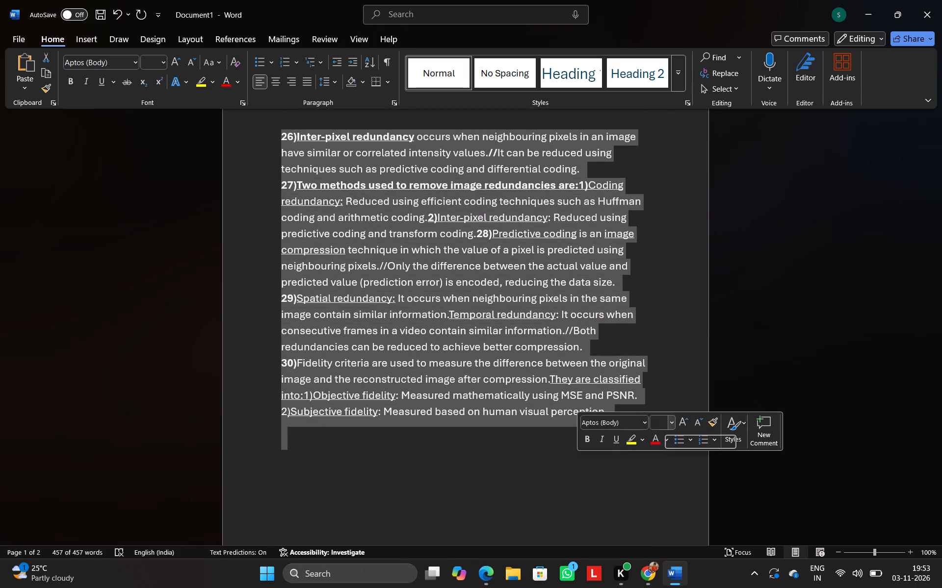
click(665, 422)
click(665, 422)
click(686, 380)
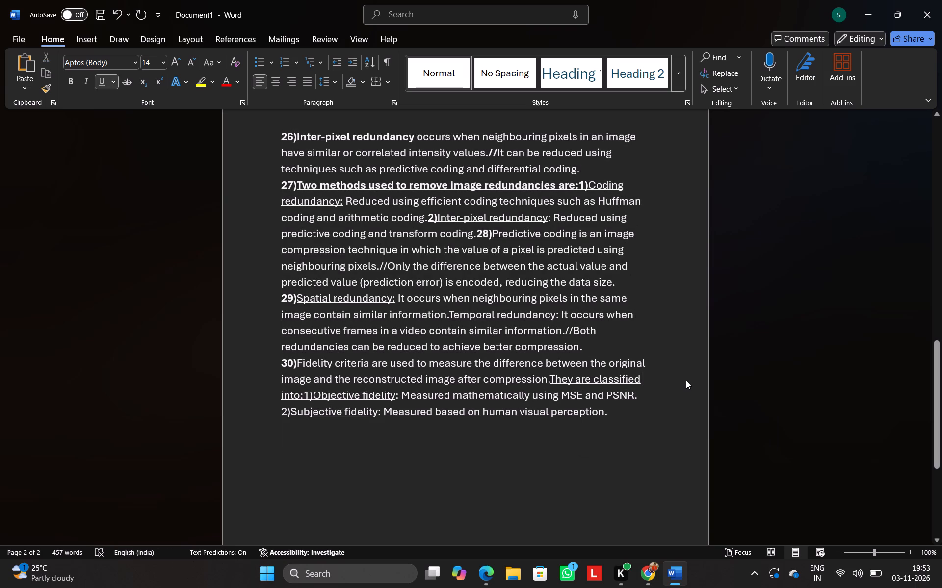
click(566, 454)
Review the formatted answers across both pages, down to the end of answer 30.
scroll(566, 454, up, 2)
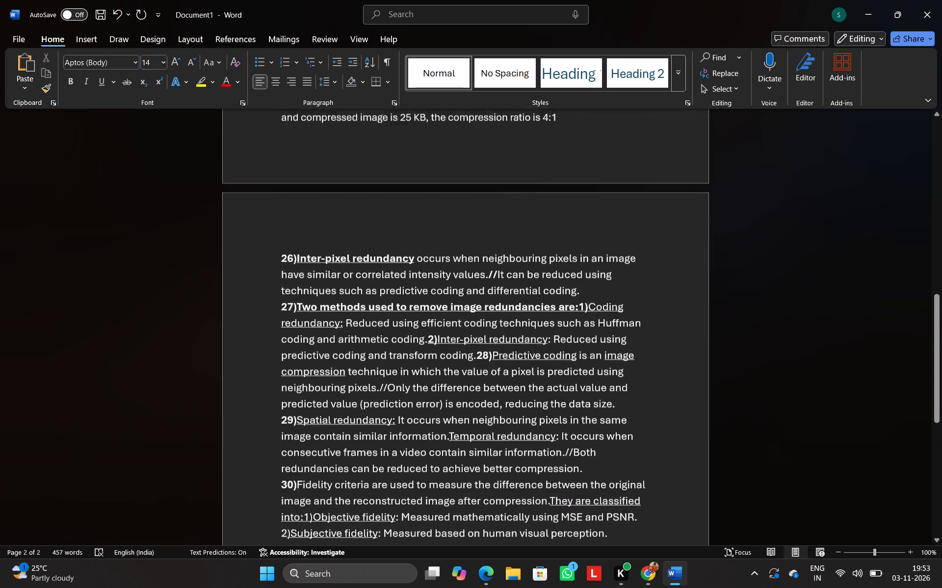
scroll(566, 454, up, 7)
scroll(566, 454, down, 4)
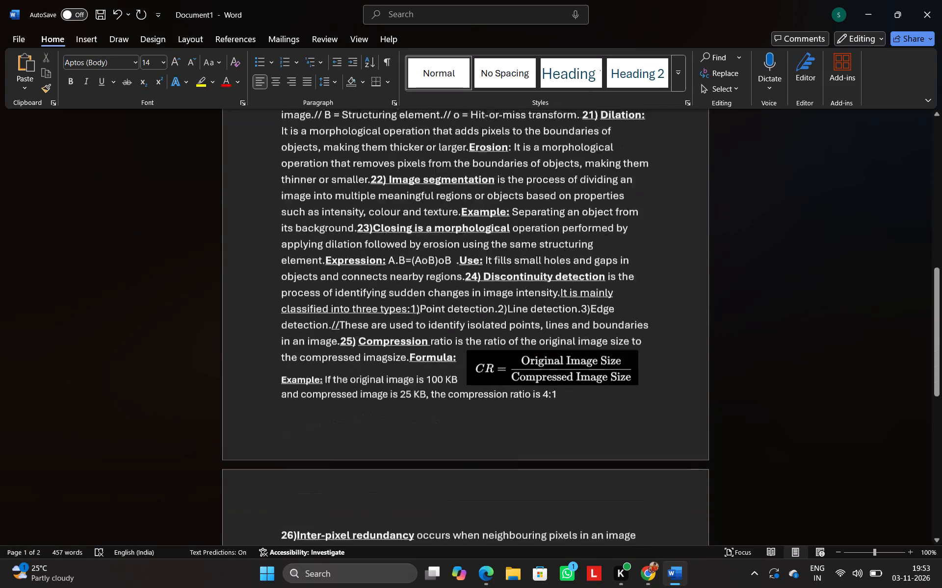
scroll(566, 454, down, 2)
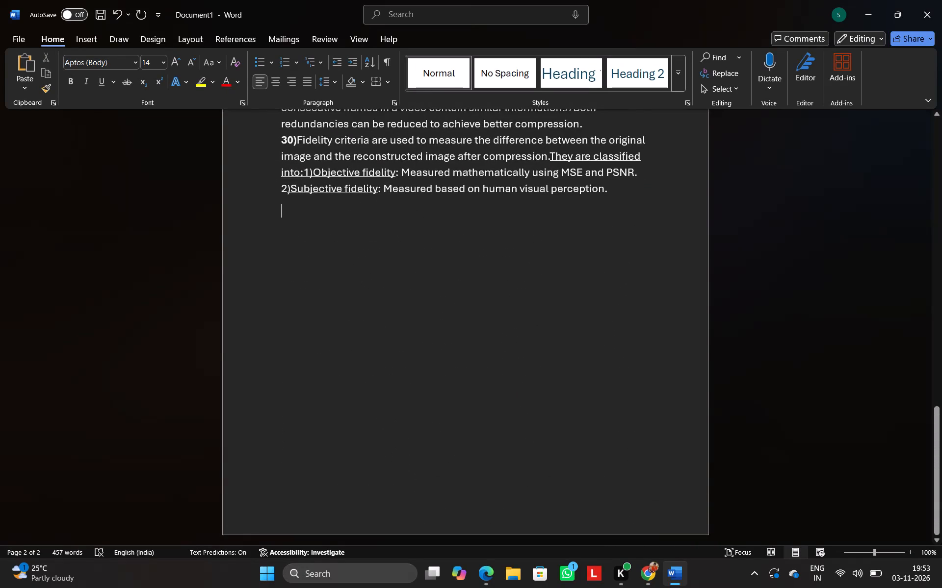
scroll(566, 399, down, 2)
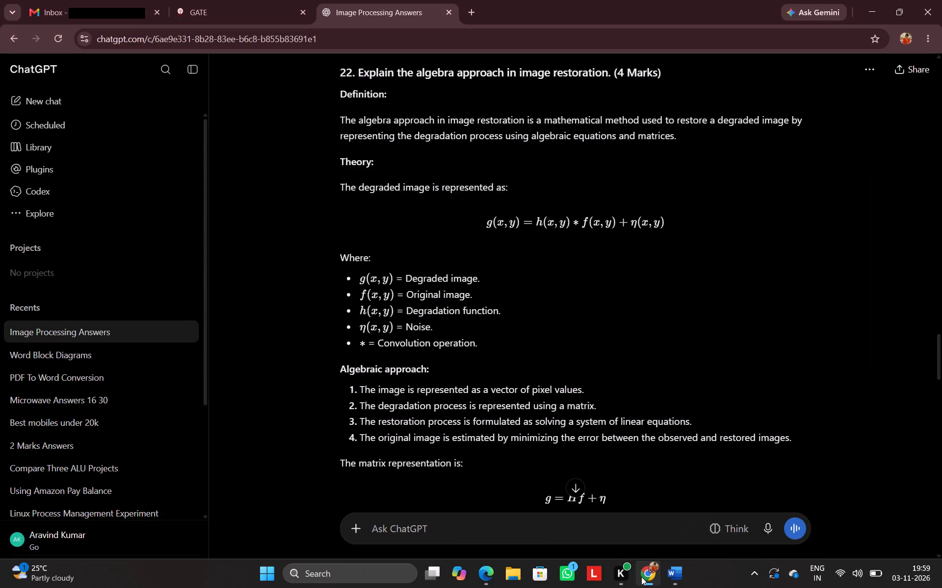
click(641, 577)
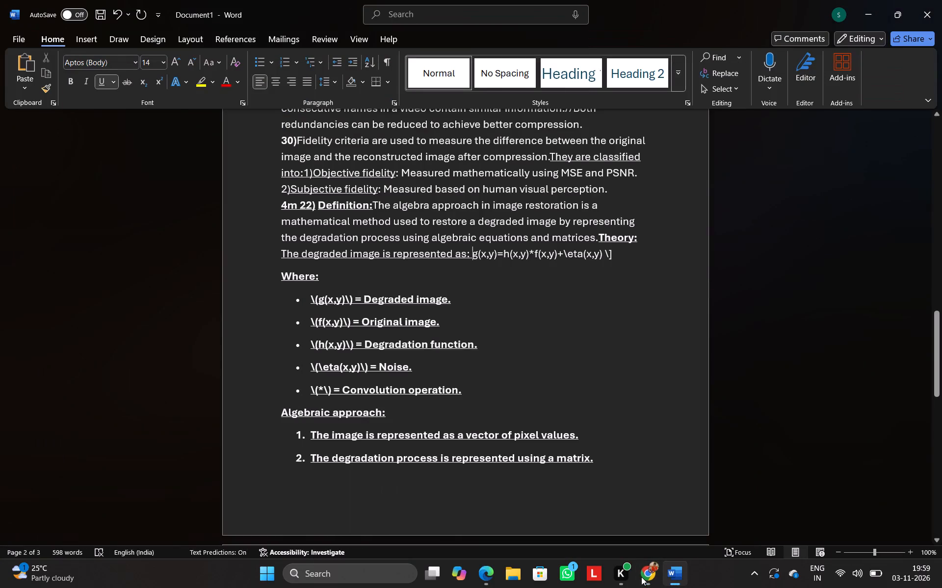
click(641, 577)
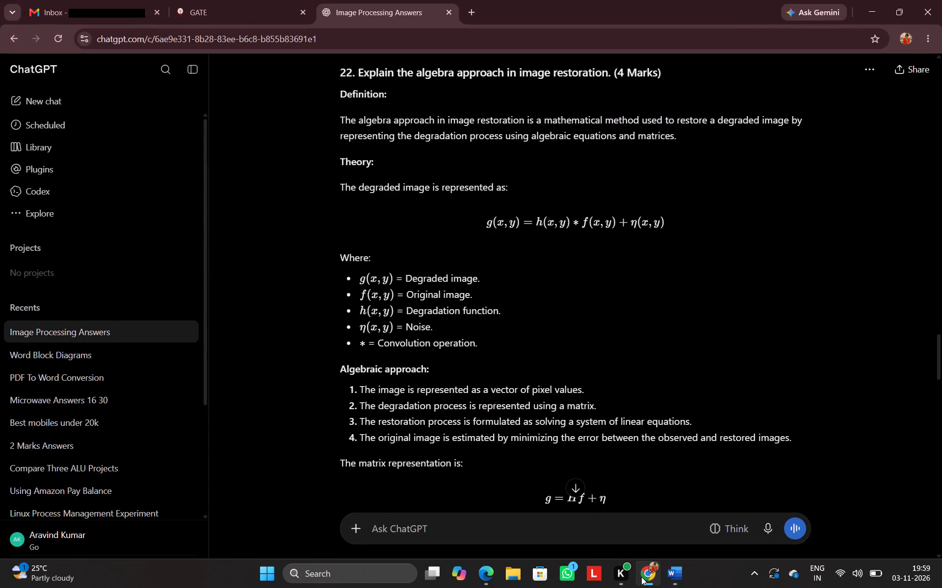
click(641, 577)
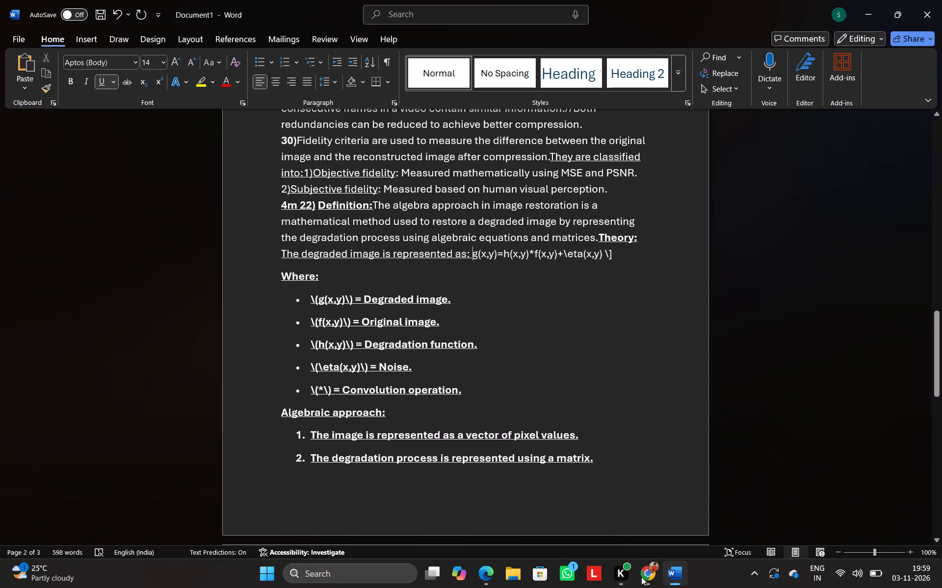
Delete the closing "\]" and the space before it from the end of the g(x,y) equation.
click(617, 267)
key(BackSpace)
key(BackSpace)
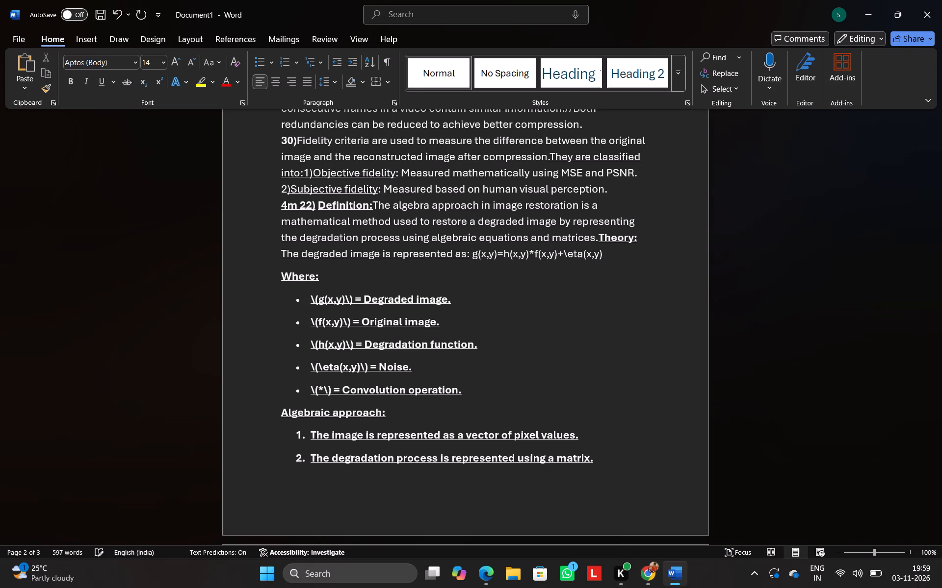
key(BackSpace)
Replace "\eta" in the g(x,y) equation with "'n" and check it against ChatGPT's rendered equation.
key(Left)
key(Left)
key(Left)
key(Left)
key(Left)
key(Left)
key(Right)
key(BackSpace)
key(BackSpace)
key(BackSpace)
key(BackSpace)
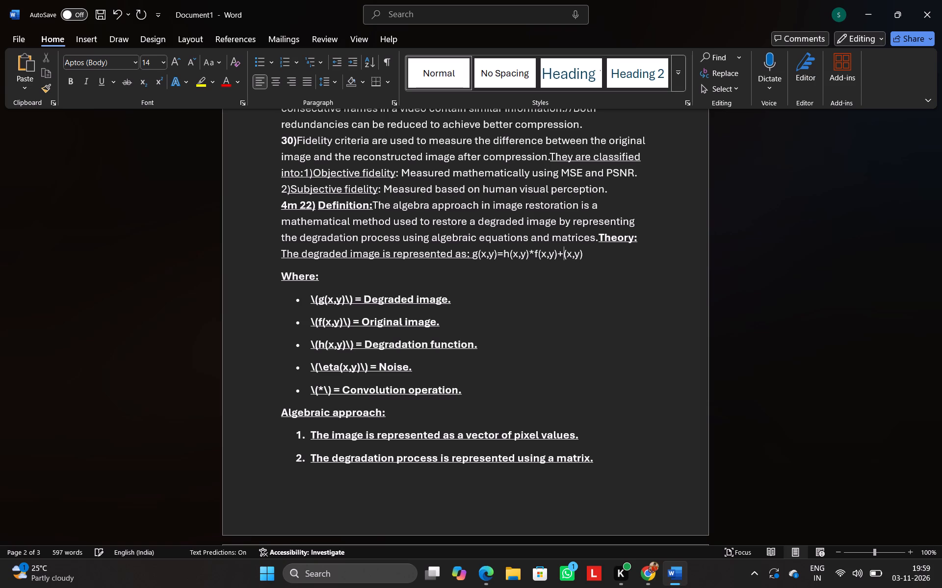
key(apostrophe)
key(n)
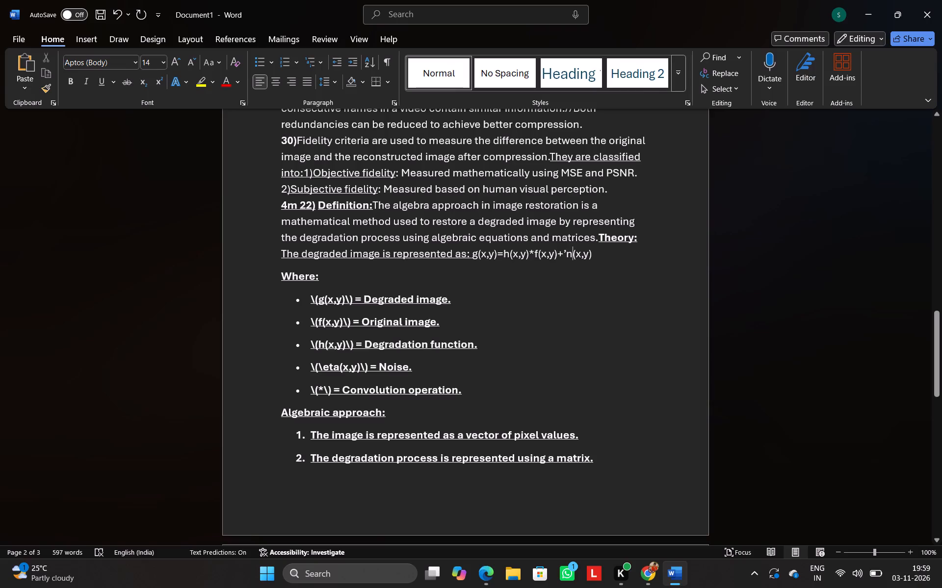
click(650, 577)
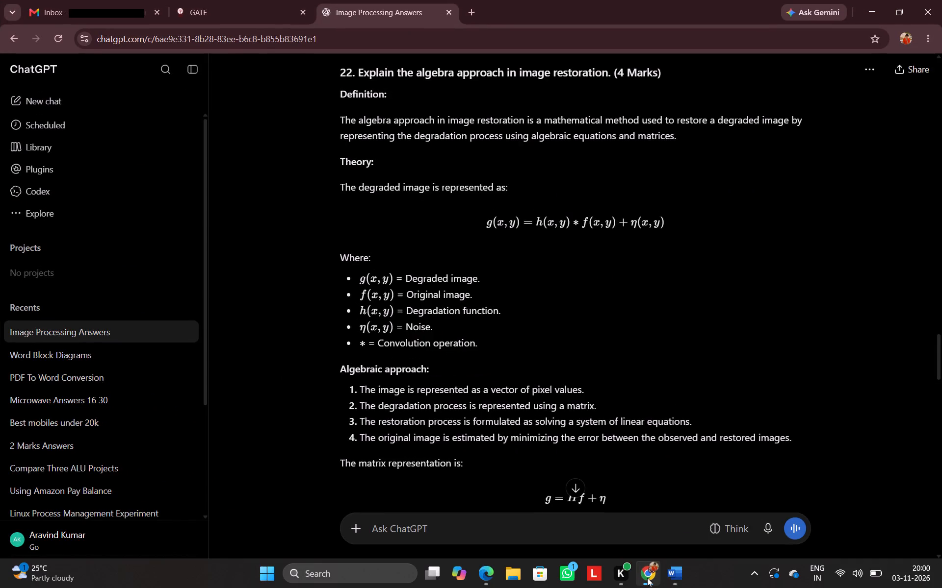
click(647, 578)
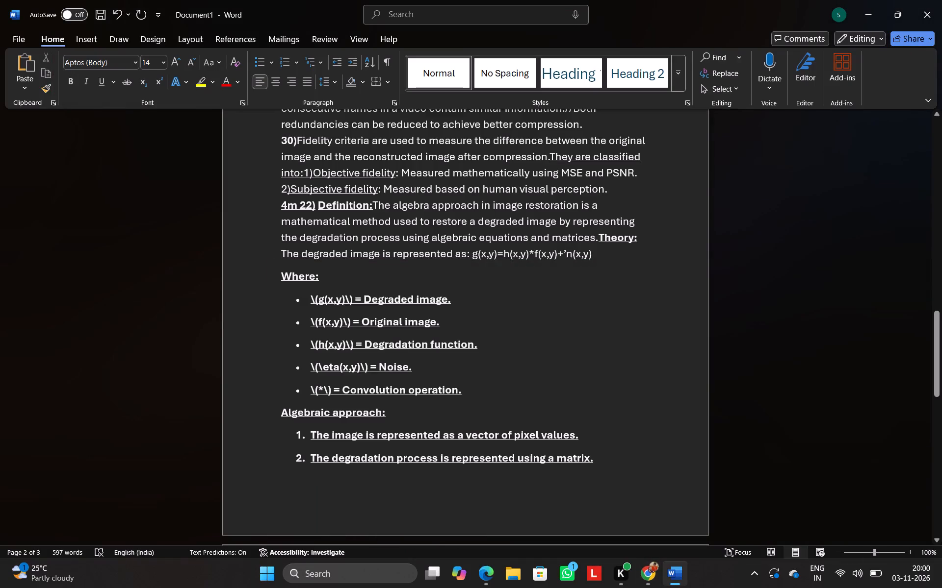
Recheck ChatGPT's answer 22 and replace the underlined space before the g(x,y) equation in Word with a non-underlined space.
click(655, 583)
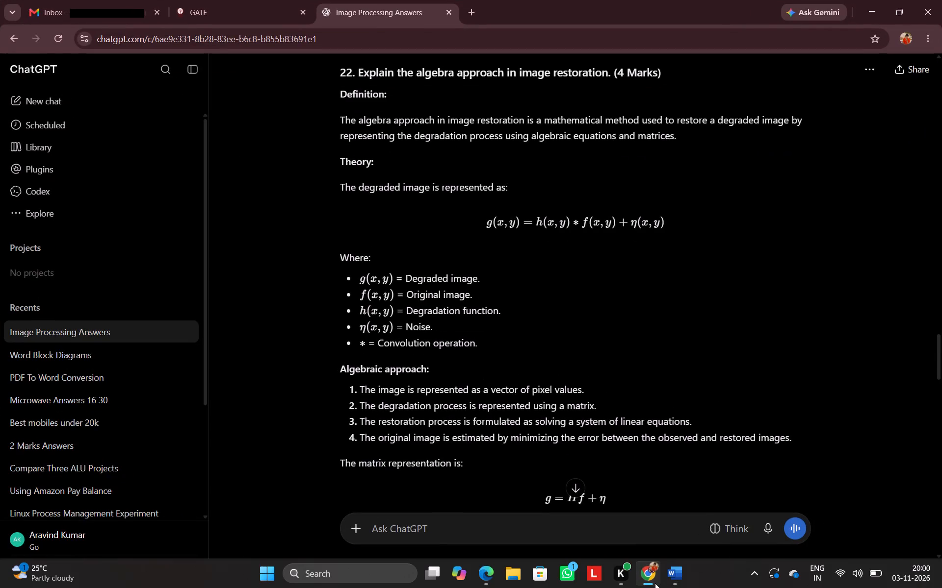
click(655, 583)
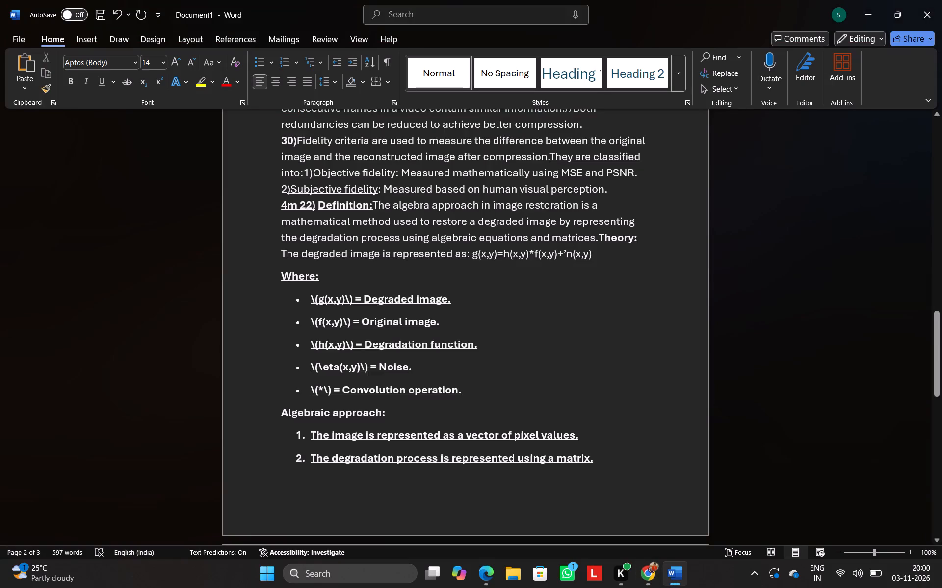
click(470, 258)
key(Right)
key(BackSpace)
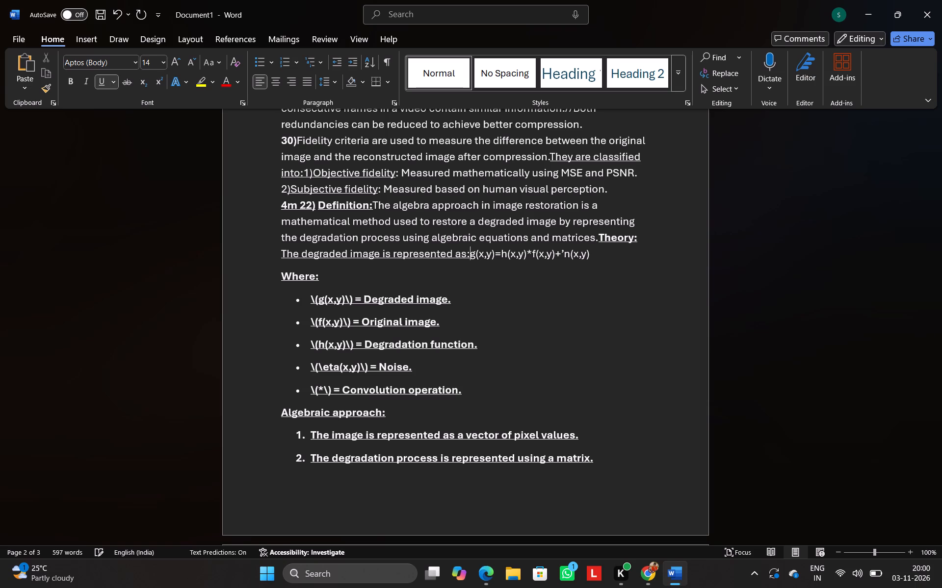
right_click(470, 258)
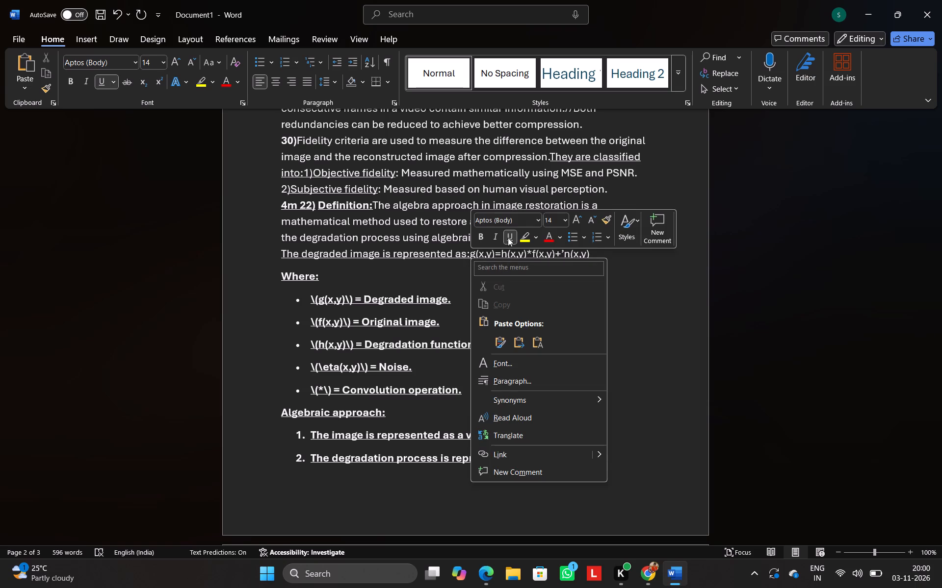
click(508, 238)
key(space)
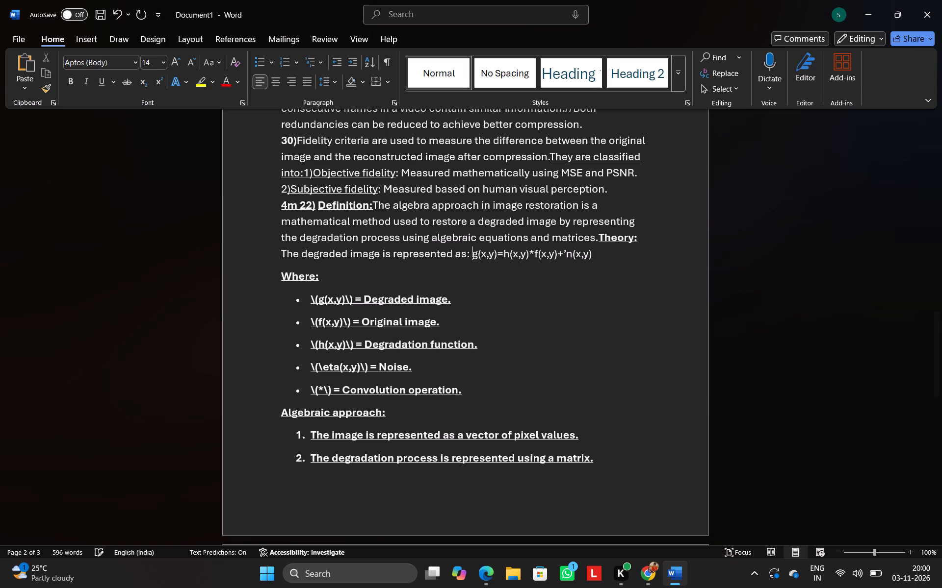
Join the "Where:" heading to the end of the g(x,y) equation line, separated by a space.
click(283, 276)
key(BackSpace)
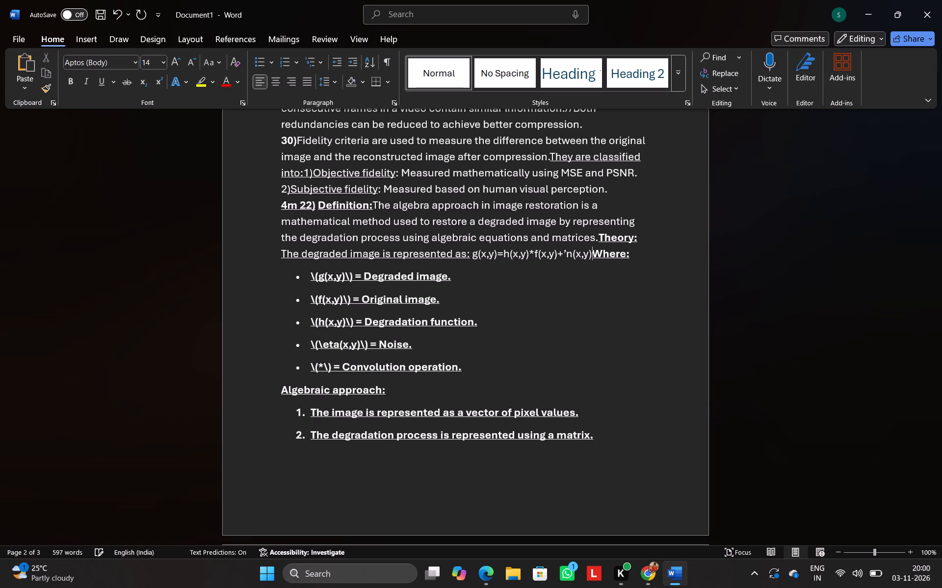
key(space)
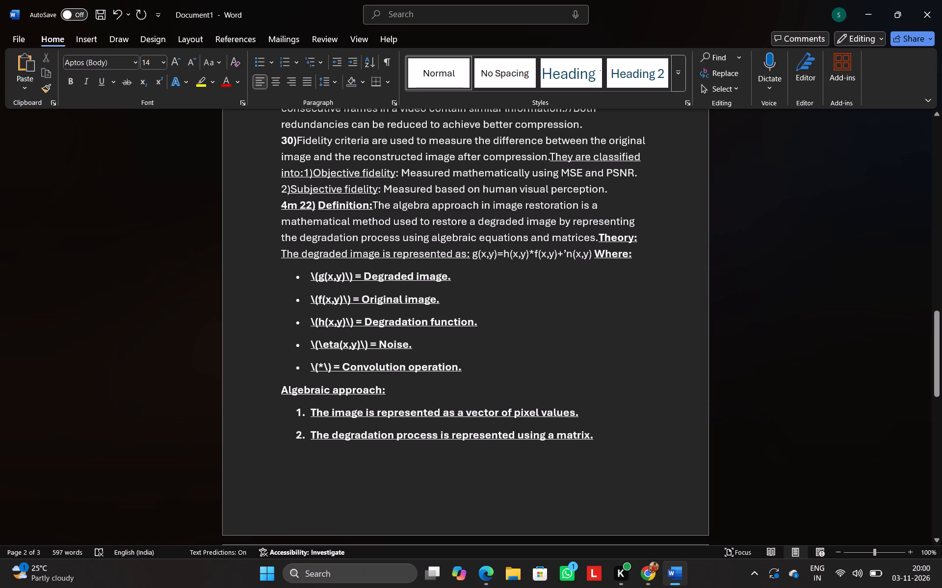
Remove the bold and underline from the five bulleted symbol definitions, from g(x,y) through the convolution operation.
click(355, 278)
drag(291, 270, 462, 367)
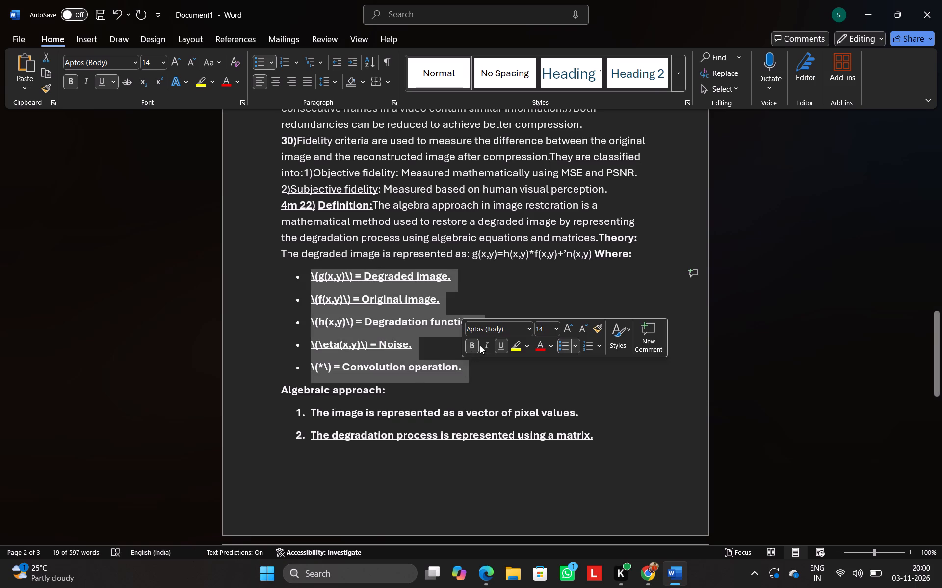
click(470, 345)
click(501, 345)
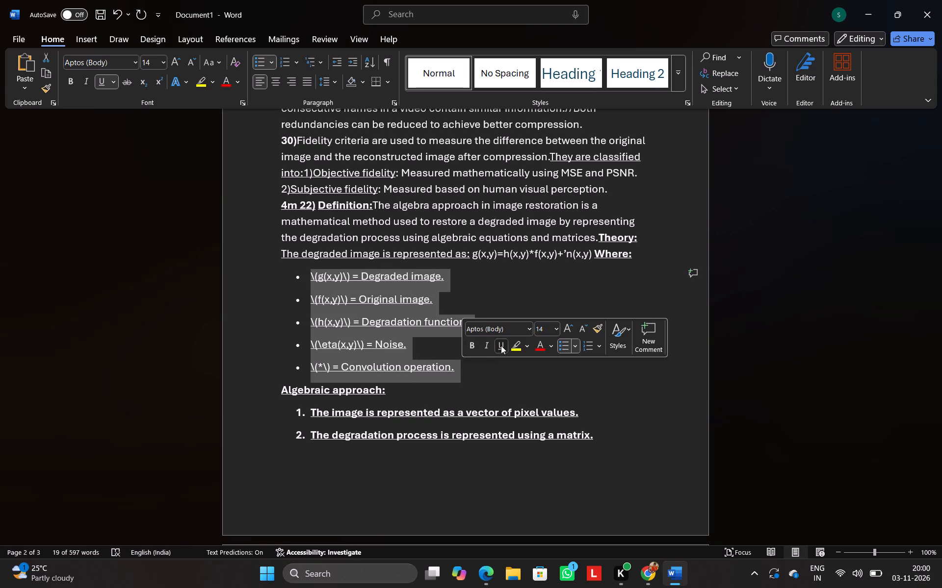
click(483, 378)
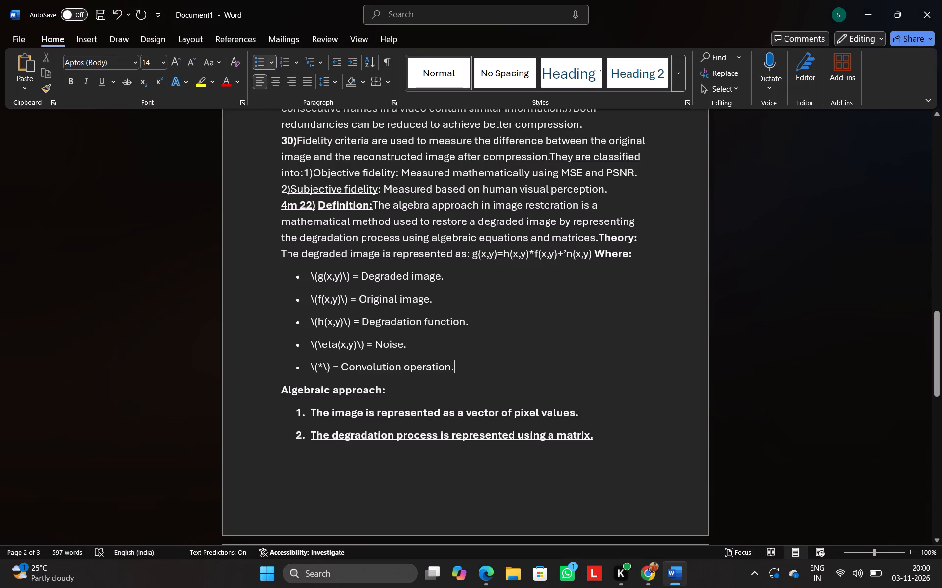
click(346, 278)
key(Right)
key(BackSpace)
key(BackSpace)
key(BackSpace)
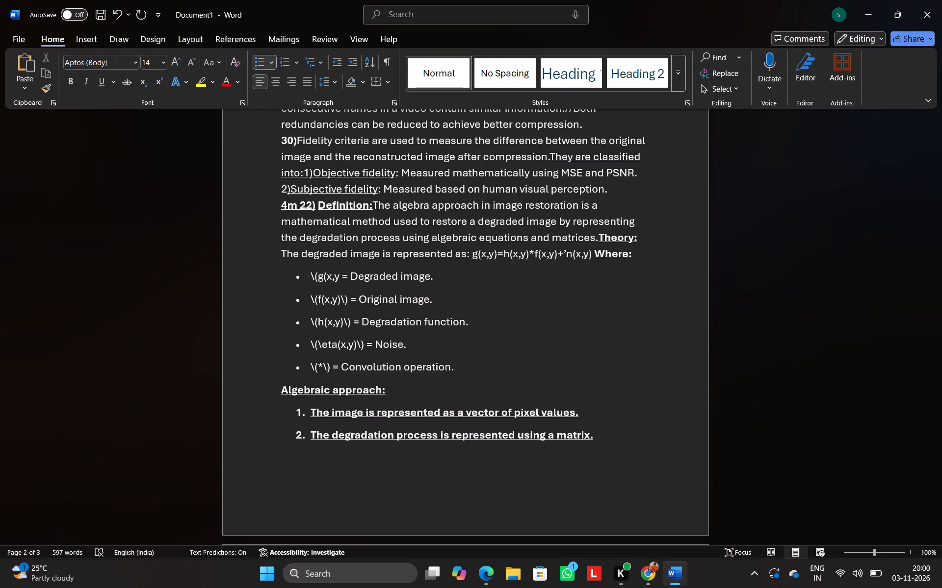
key(shift+parenright)
key(Left)
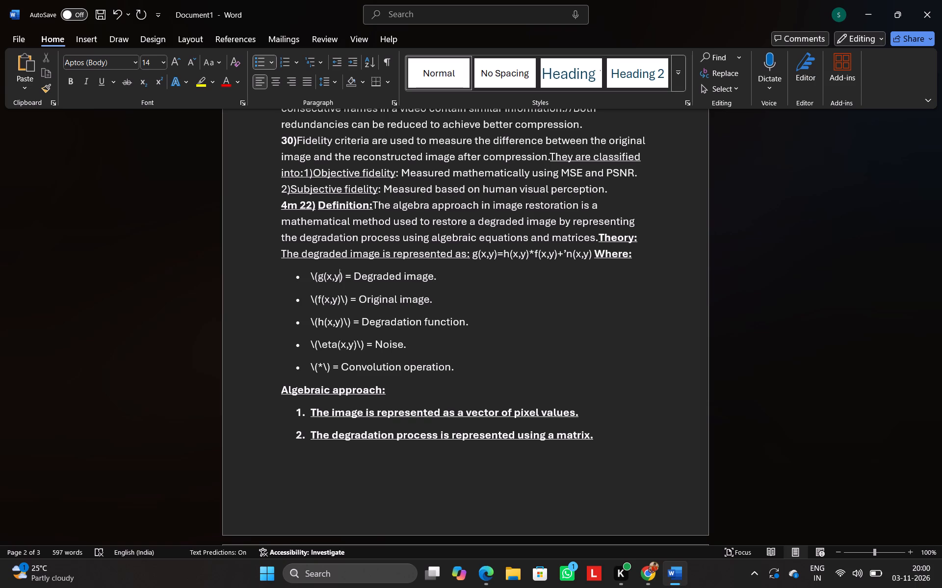
key(Left)
key(Left)
key(Left)
key(Left)
key(Left)
key(BackSpace)
key(BackSpace)
Remove the bullet from the g(x,y) definition and merge it into the "Where:" paragraph after a line break.
key(BackSpace)
key(BackSpace)
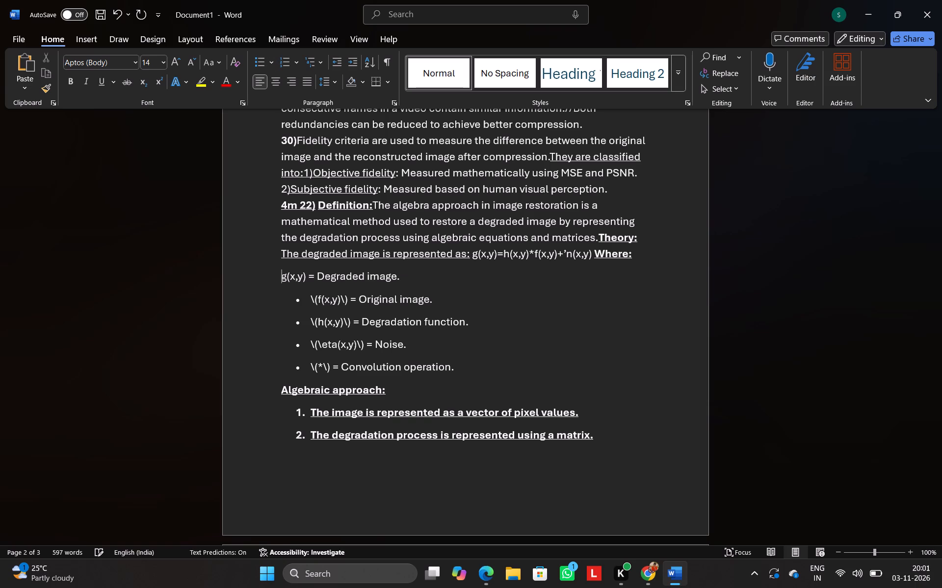
key(BackSpace)
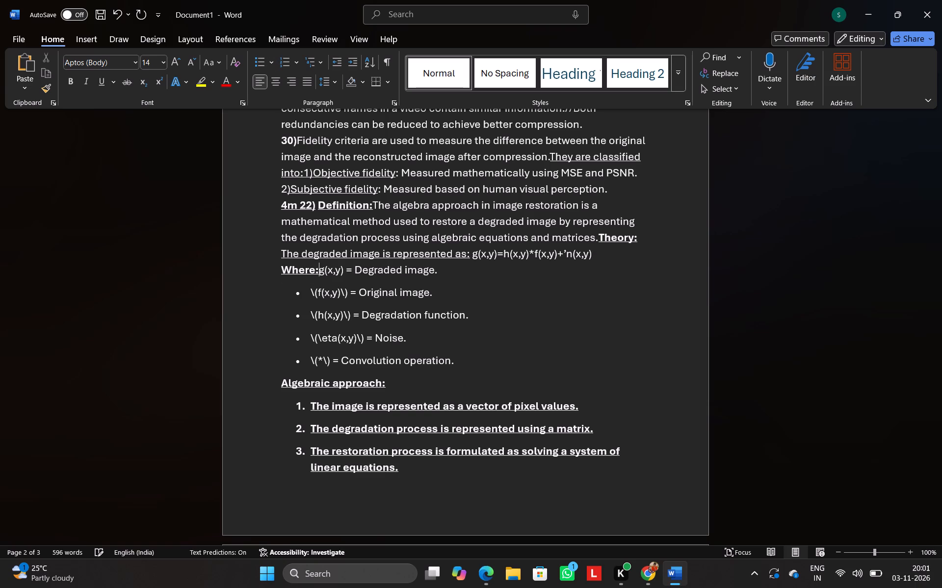
key(shift+Return)
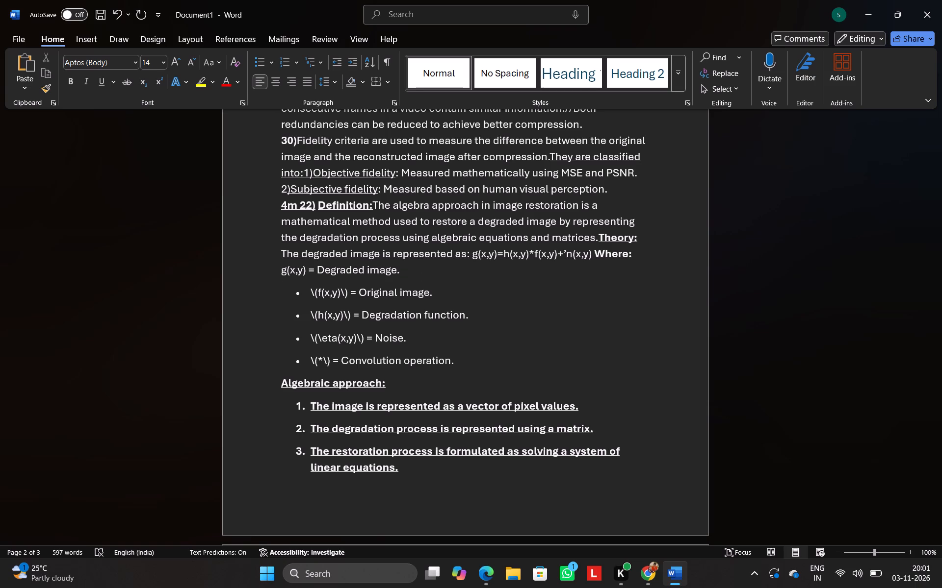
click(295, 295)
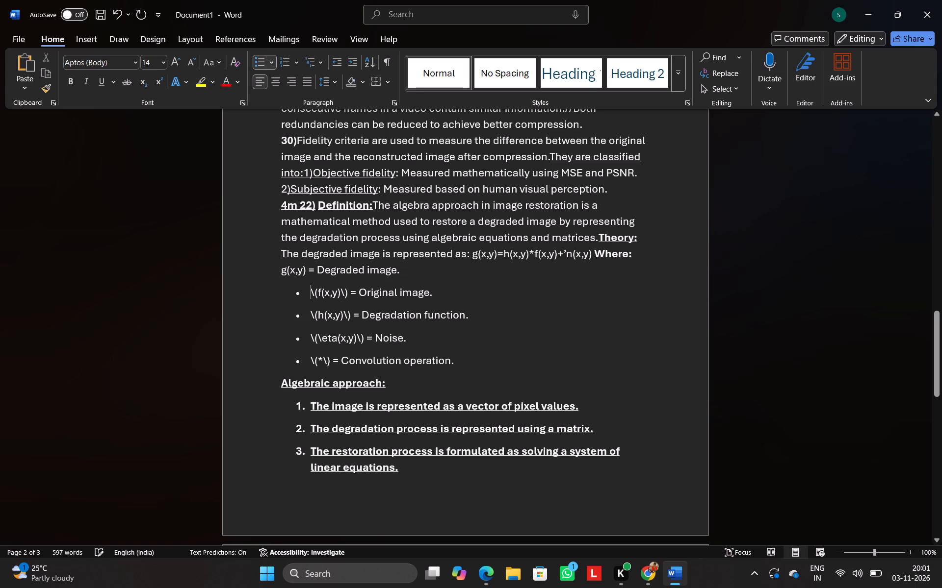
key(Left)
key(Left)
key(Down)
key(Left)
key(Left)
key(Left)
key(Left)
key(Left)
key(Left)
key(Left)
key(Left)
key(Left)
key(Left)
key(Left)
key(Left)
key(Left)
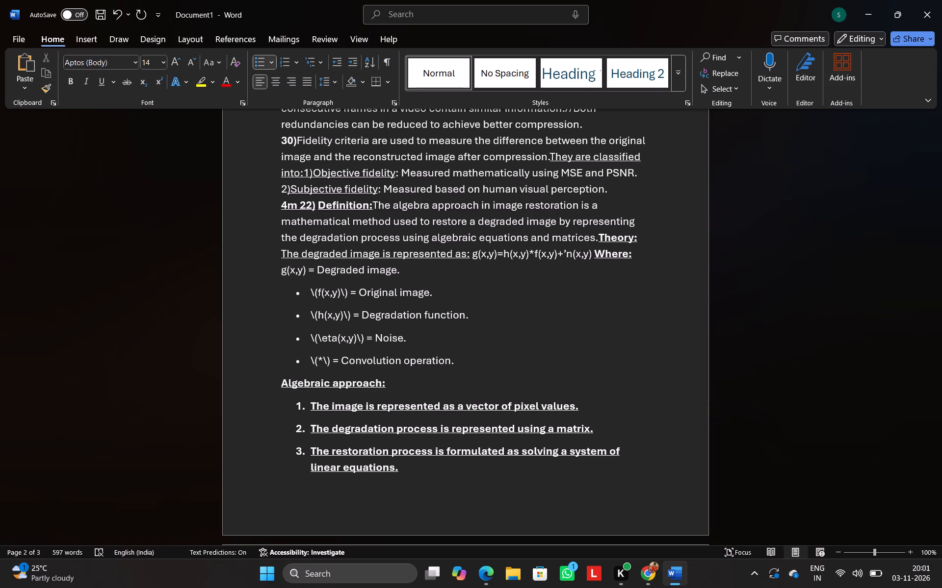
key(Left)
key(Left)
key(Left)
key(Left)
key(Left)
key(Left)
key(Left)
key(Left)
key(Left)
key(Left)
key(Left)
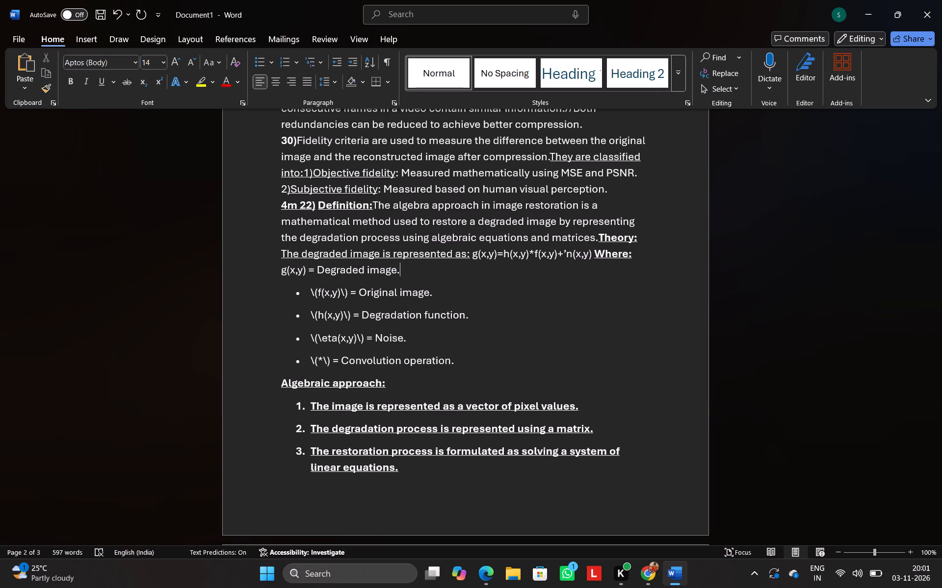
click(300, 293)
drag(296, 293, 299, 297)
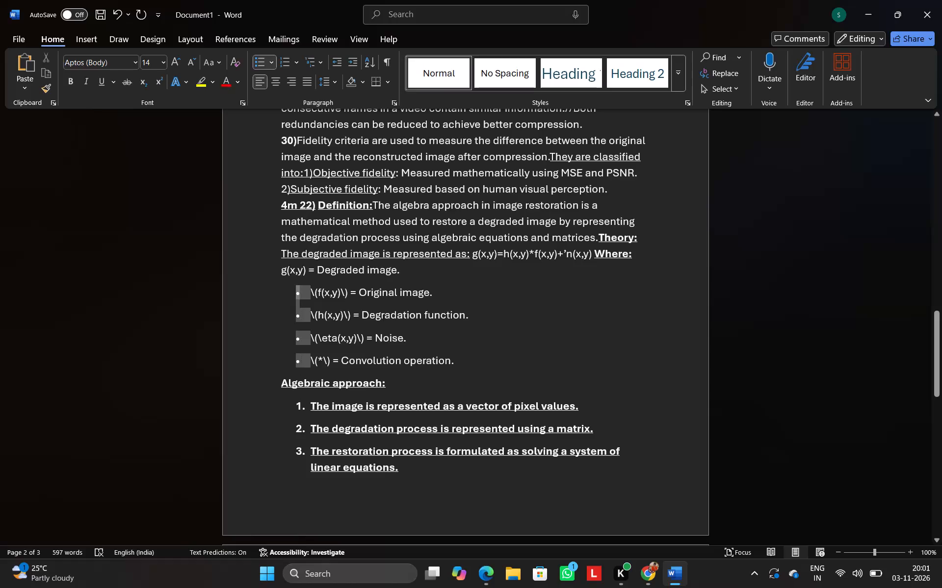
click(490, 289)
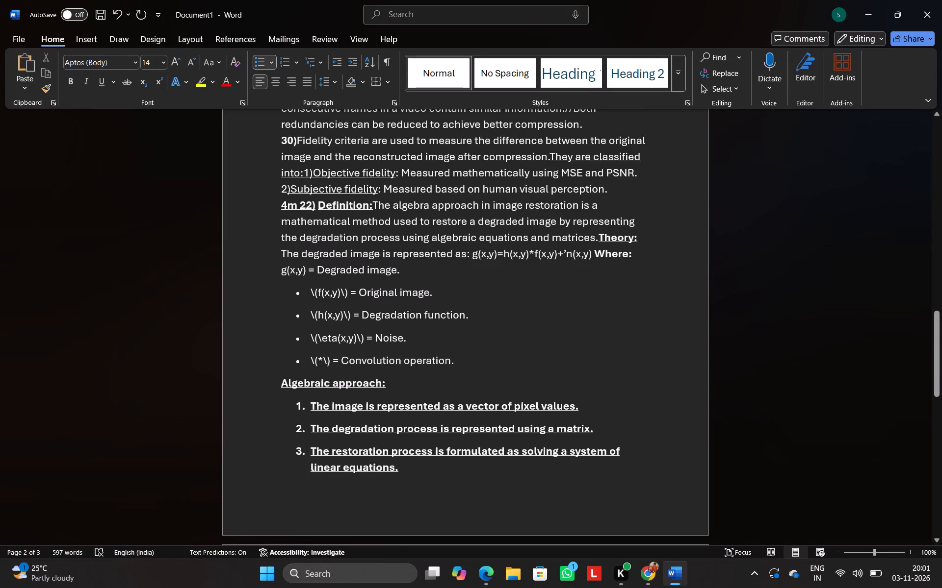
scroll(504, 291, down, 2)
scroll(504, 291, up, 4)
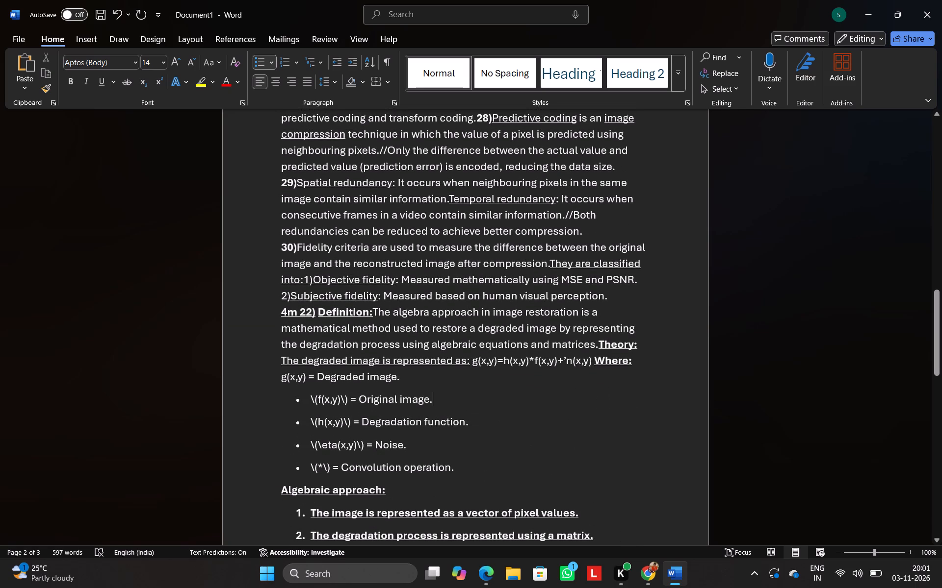
Strip the "\(" and "\)" delimiters and the space before the equals sign from the f(x,y) definition.
click(350, 399)
key(BackSpace)
key(BackSpace)
key(BackSpace)
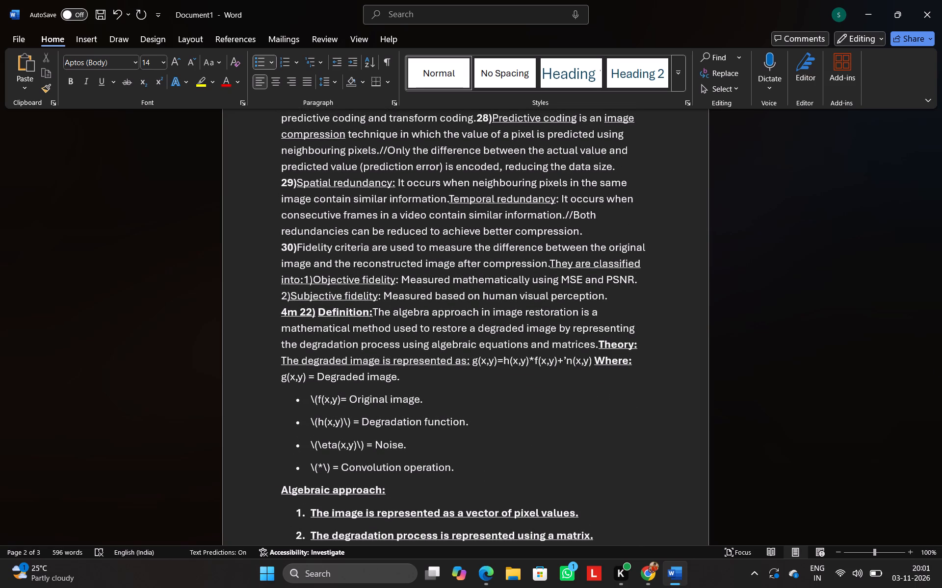
key(Left)
key(Left)
key(Left)
key(Left)
key(Left)
key(Left)
key(BackSpace)
key(BackSpace)
Remove the bullet from the f(x,y) definition and join it to the g(x,y) definition line with "//" between them.
key(BackSpace)
key(BackSpace)
key(BackSpace)
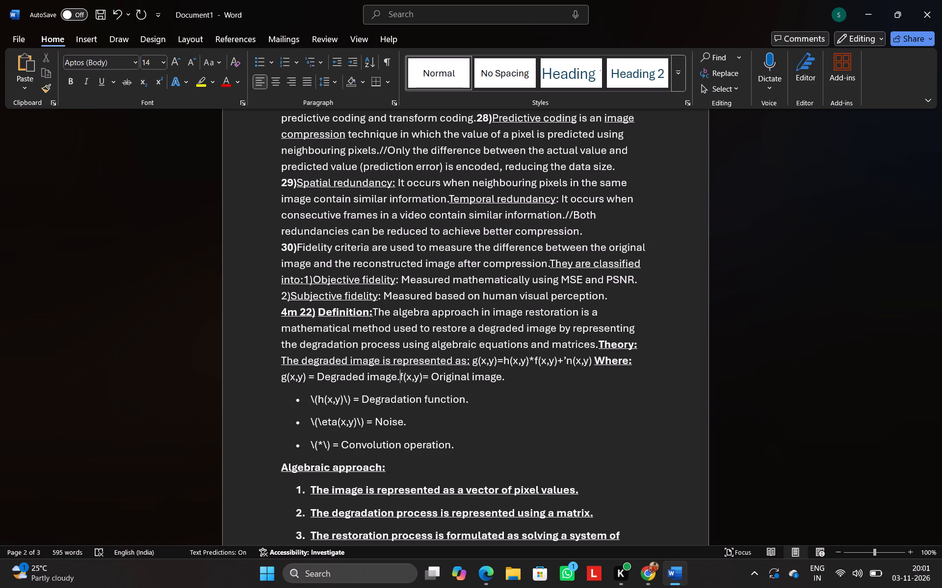
text(//)
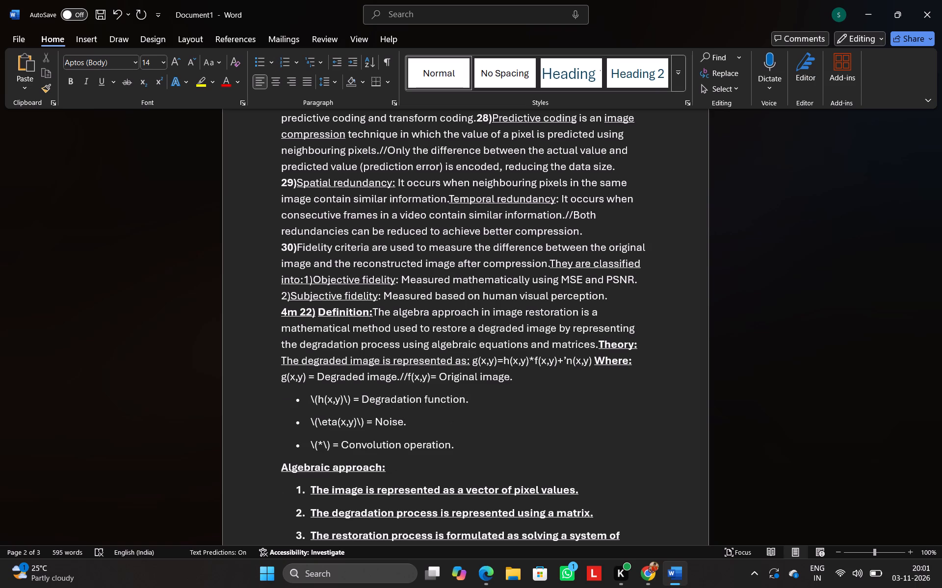
Strip the closing "\)" delimiter after h(x,y) in the degradation function definition.
key(Down)
key(Left)
key(Left)
key(Left)
key(Left)
key(Left)
key(Left)
key(Left)
key(Left)
key(Left)
key(Left)
key(Left)
key(Left)
key(Left)
key(Left)
key(Left)
key(Left)
key(Left)
key(Left)
key(Left)
key(Right)
key(Right)
key(Right)
key(Right)
key(Right)
key(Right)
key(Right)
key(Right)
key(BackSpace)
key(BackSpace)
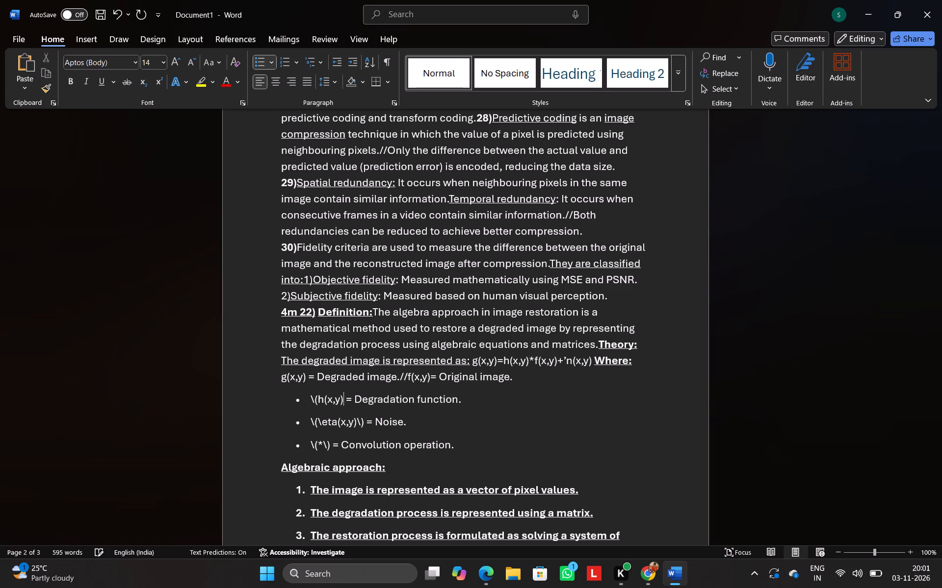
Strip the opening "\(" and bullet from the h(x,y) definition and join it to "Original image." with "//".
key(Left)
key(Left)
key(Left)
key(Left)
key(Left)
key(Left)
key(Left)
key(Right)
key(BackSpace)
key(BackSpace)
key(BackSpace)
key(BackSpace)
key(BackSpace)
key(BackSpace)
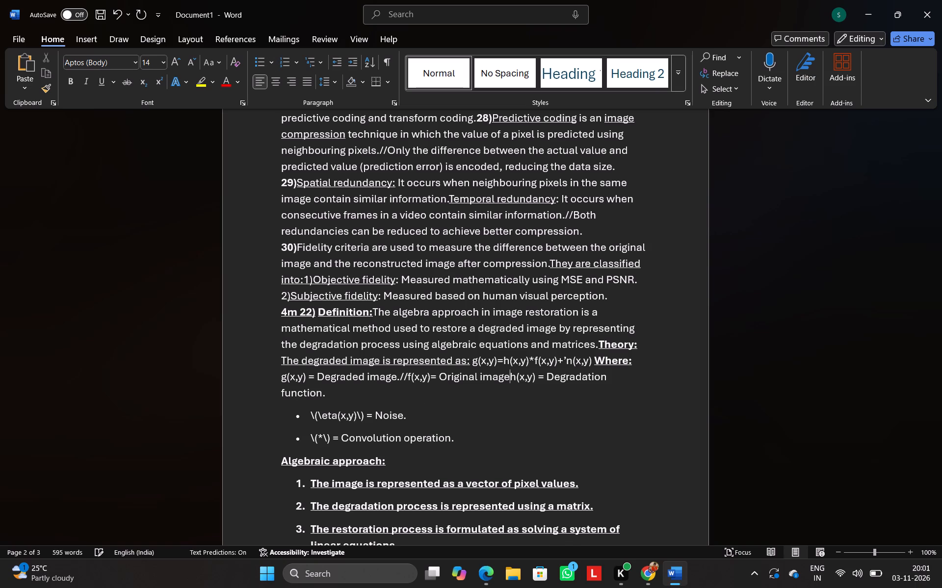
key(ctrl+z)
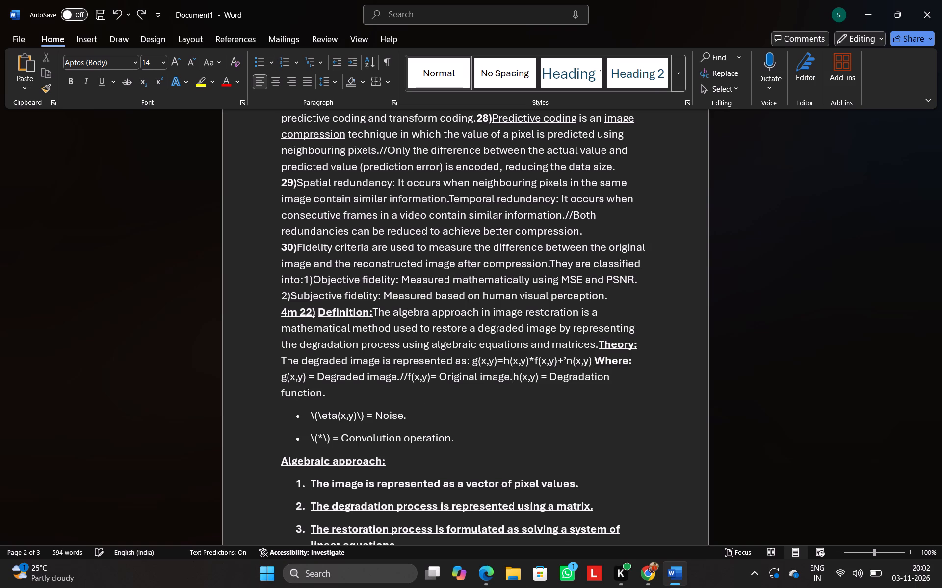
text(//)
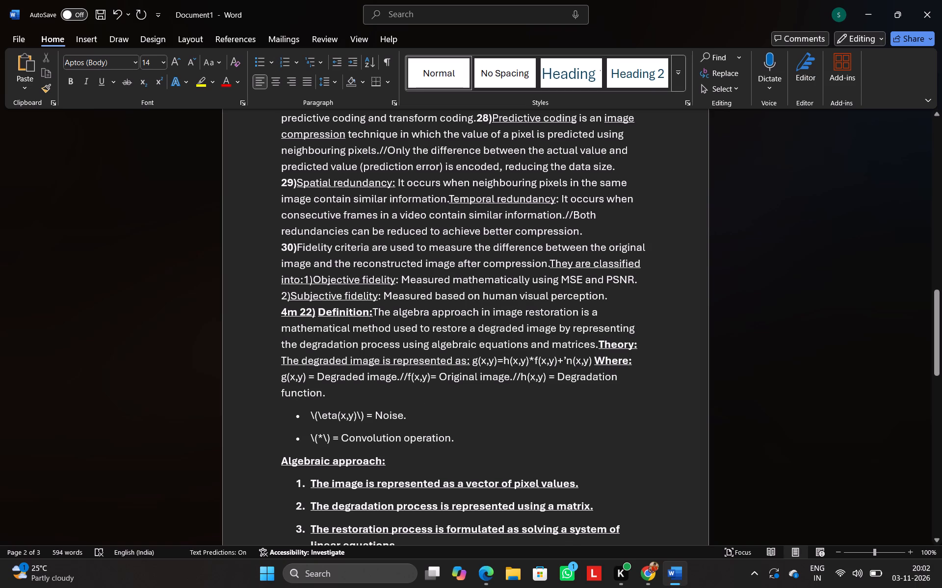
Remove the bullet and leading backslash from the noise definition and join it to the degradation function definition with "//".
click(313, 416)
key(BackSpace)
key(BackSpace)
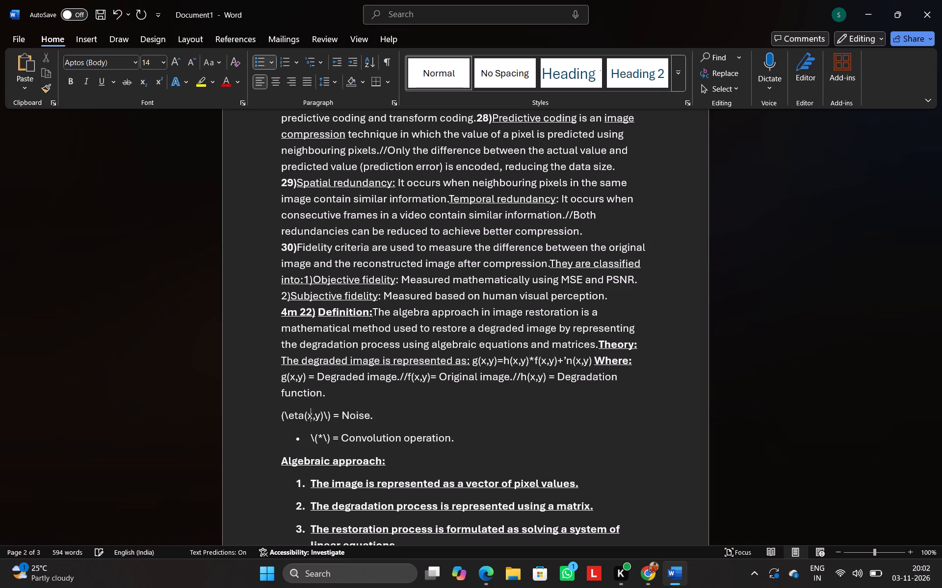
key(BackSpace)
key(BackSpace)
key(BackSpace)
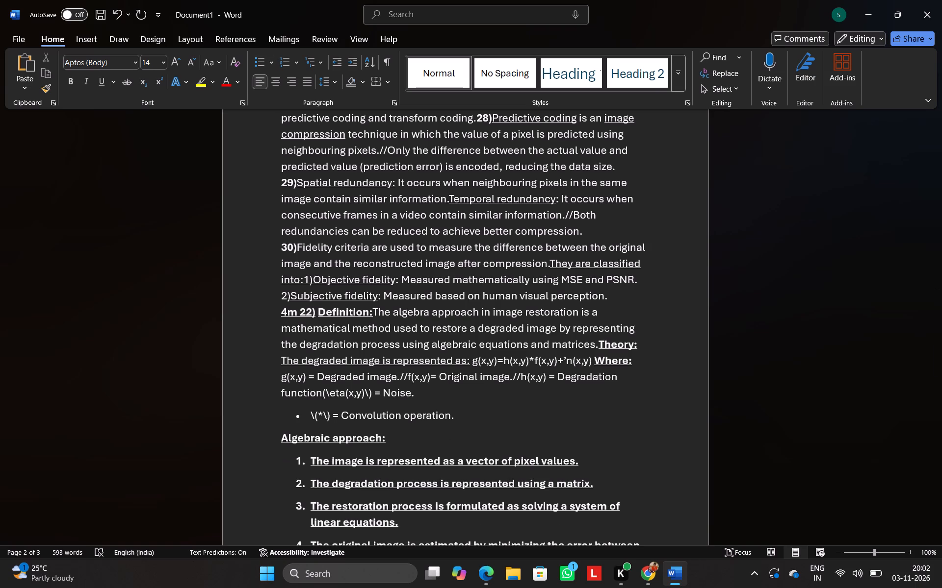
text(.//)
Rewrite the noise symbol "(\eta(x,y)\)" as "'n(x,y)", dropping the leftover delimiters.
key(Right)
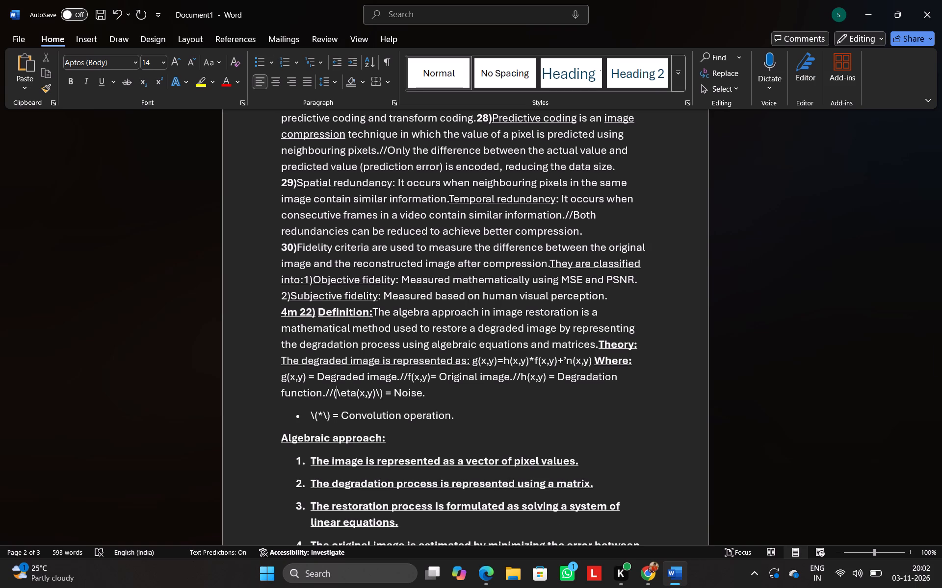
key(Right)
key(Right)
key(Right)
key(Right)
key(BackSpace)
key(BackSpace)
key(BackSpace)
key(BackSpace)
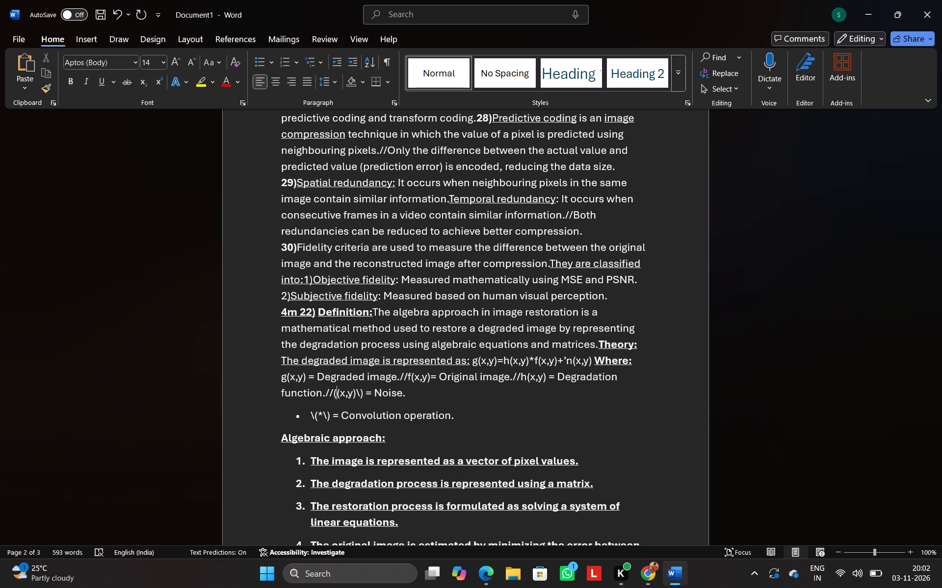
key(BackSpace)
key(apostrophe)
key(n)
key(Right)
key(Right)
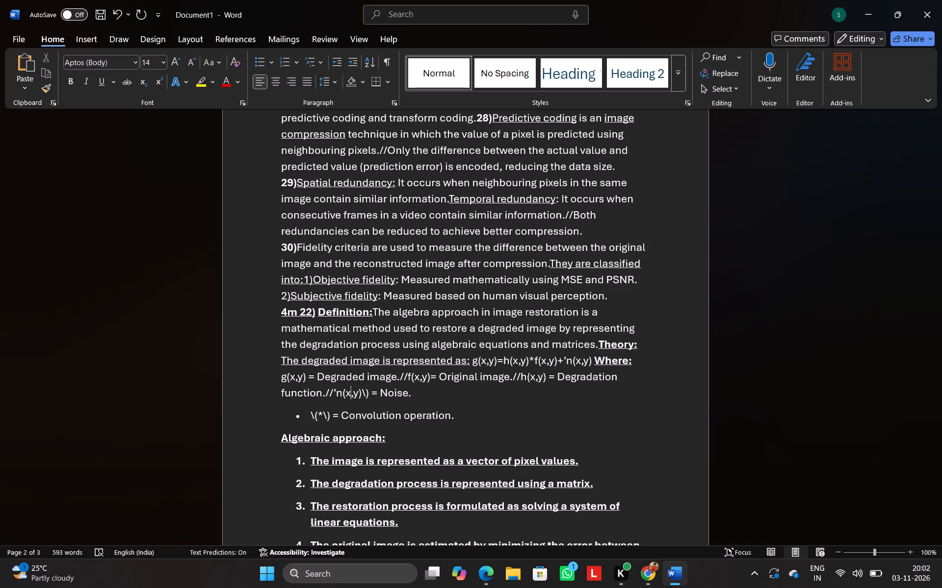
key(Right)
key(Right)
key(Right)
key(Right)
key(Right)
key(BackSpace)
key(BackSpace)
Remove the bullet from the convolution operation definition and strip its backslashes, leaving the symbol as "(*)".
key(Right)
key(Right)
key(Right)
key(Right)
key(Right)
key(Right)
key(Right)
key(Right)
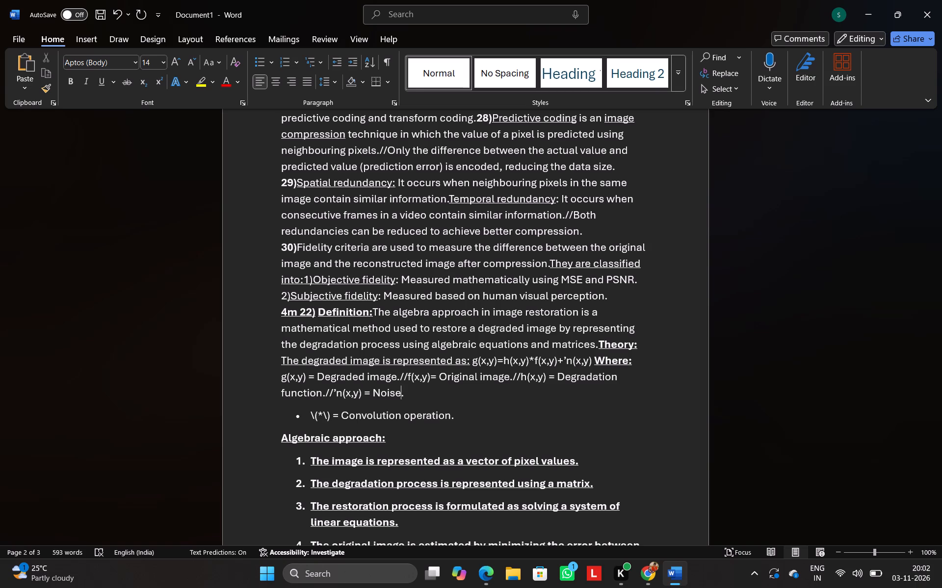
key(Right)
key(Right)
key(BackSpace)
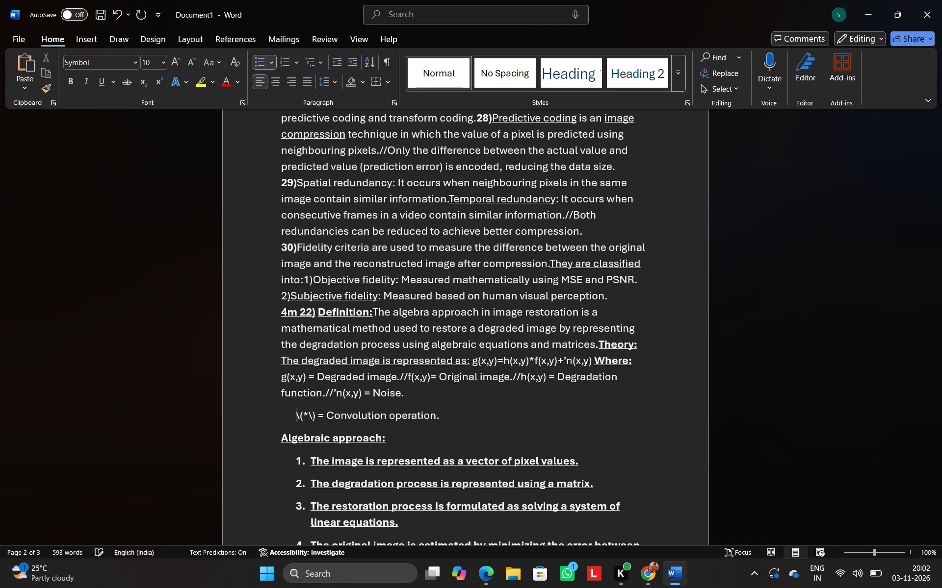
key(Right)
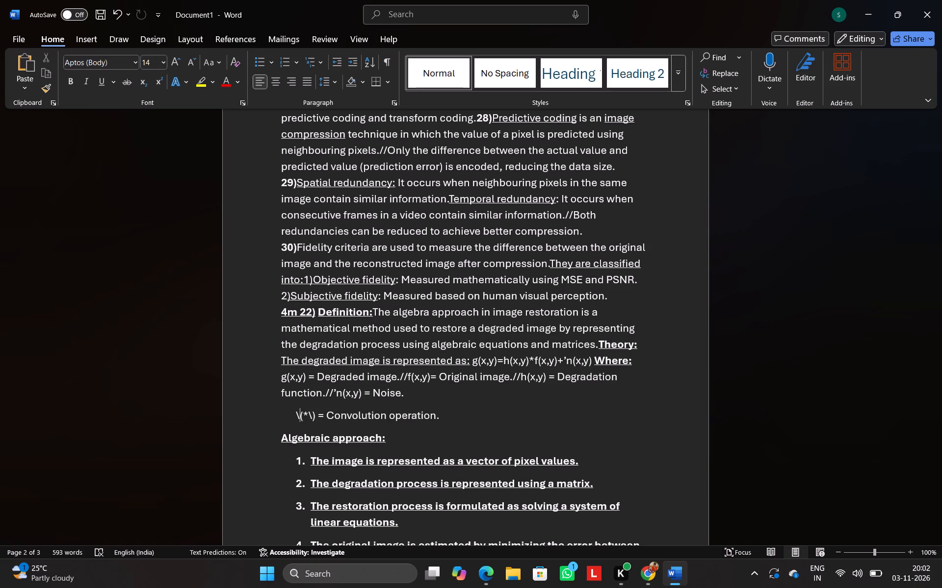
key(BackSpace)
key(Right)
key(Right)
key(Right)
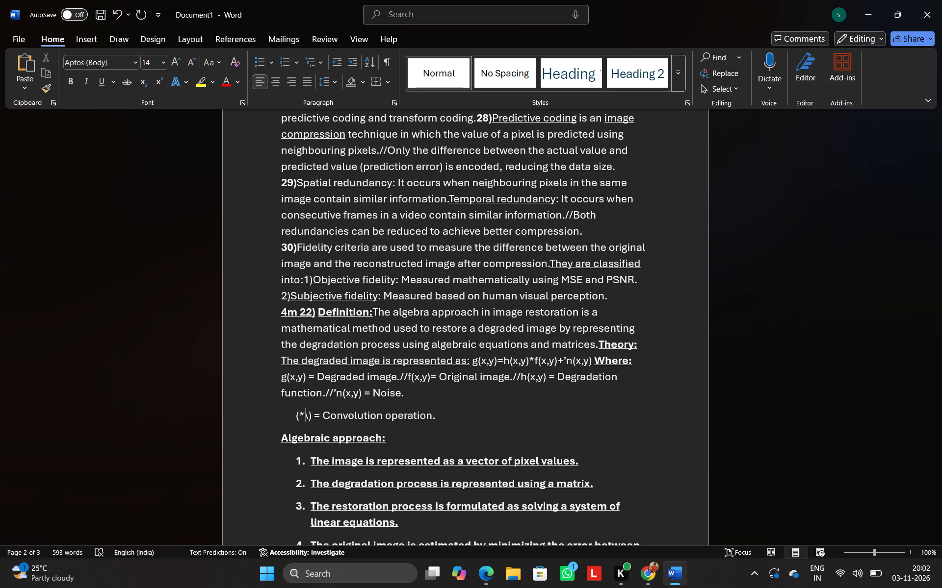
key(BackSpace)
key(BackSpace)
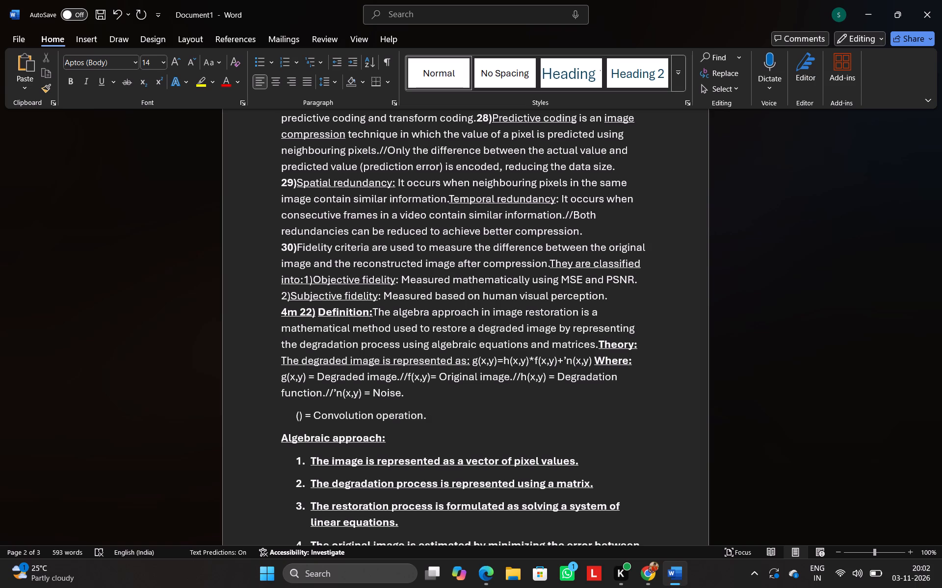
key(shift+asterisk)
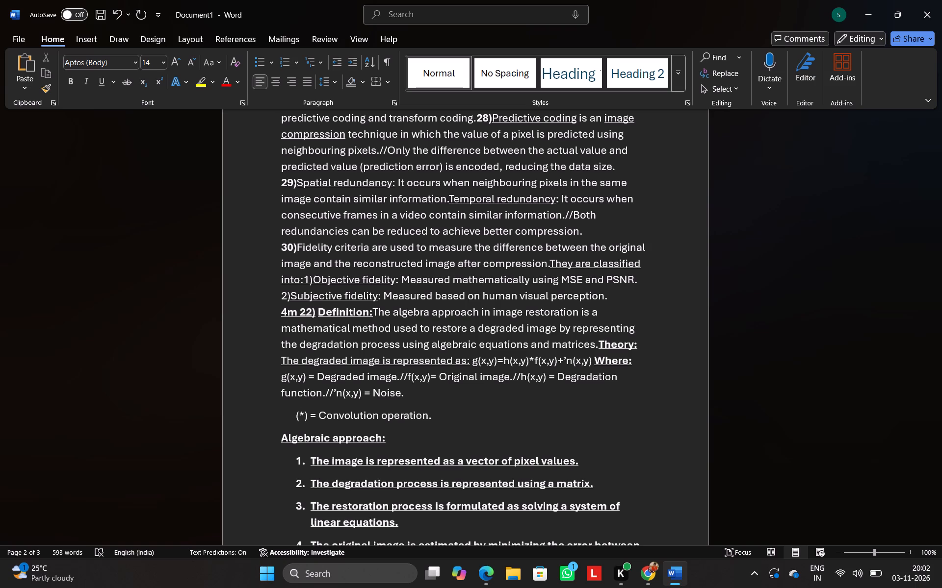
Remove the convolution definition's indent and join it to "Noise." with "//" between them.
click(293, 416)
key(BackSpace)
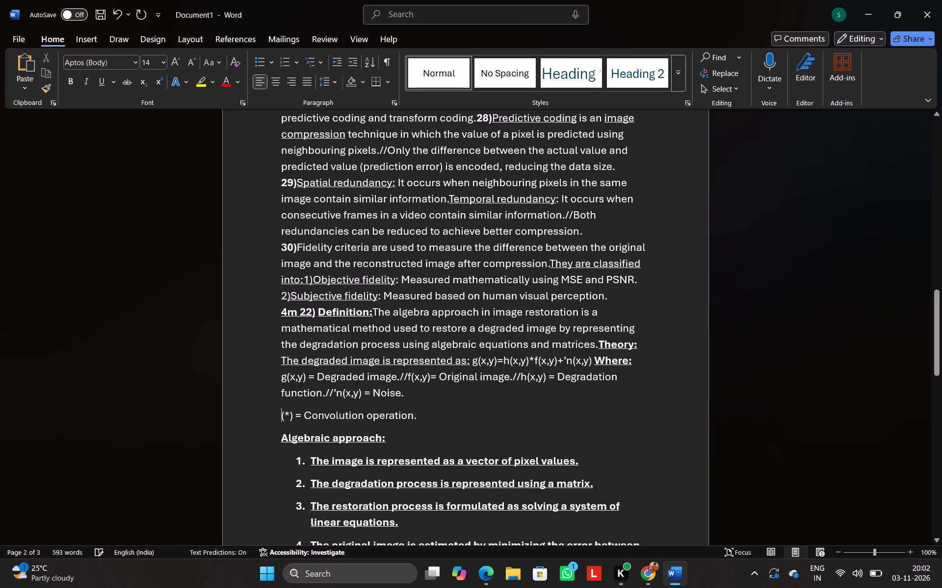
key(BackSpace)
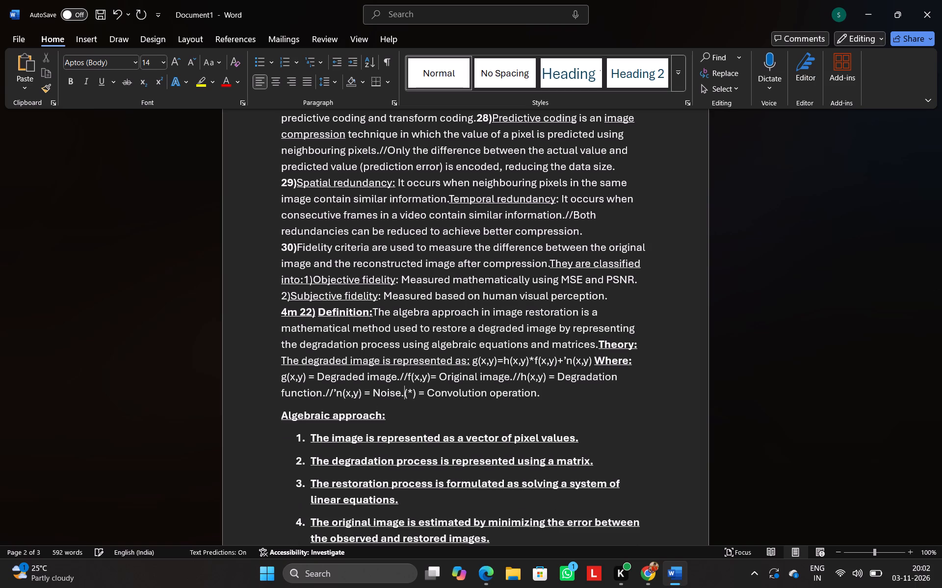
text(//)
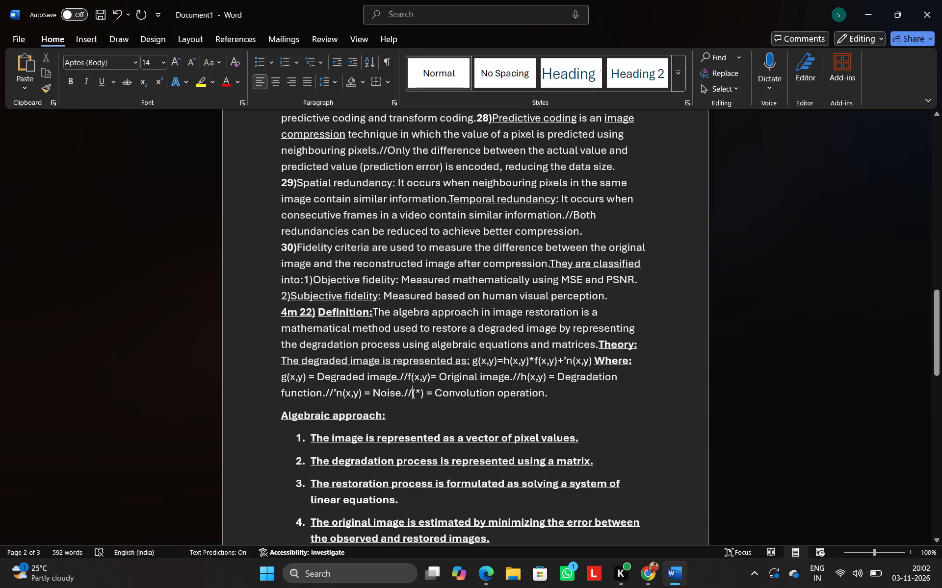
click(647, 577)
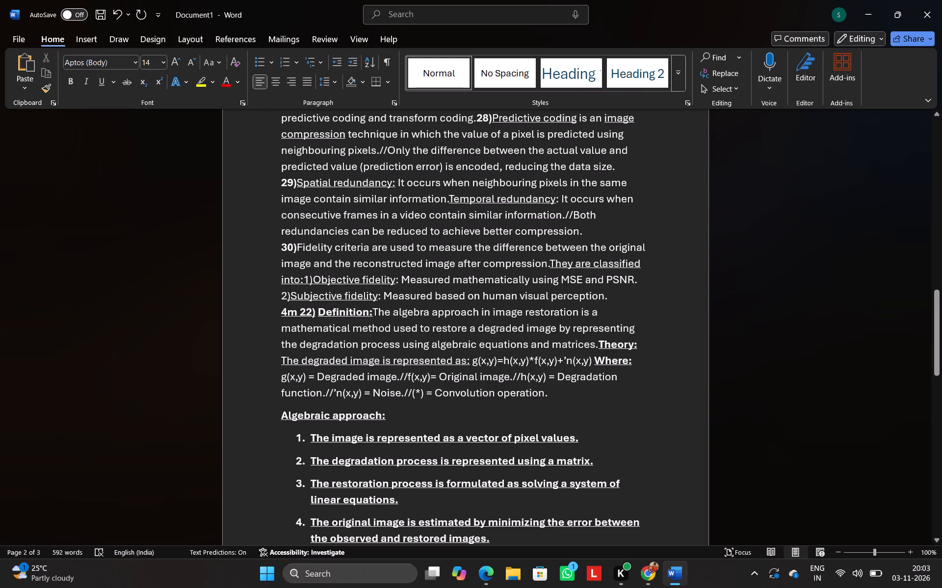
drag(280, 377, 387, 380)
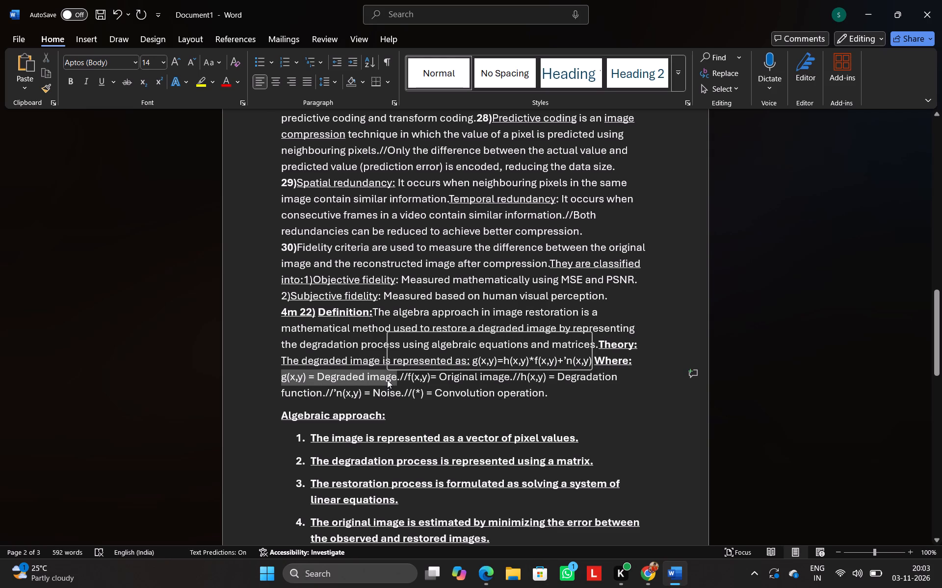
click(428, 358)
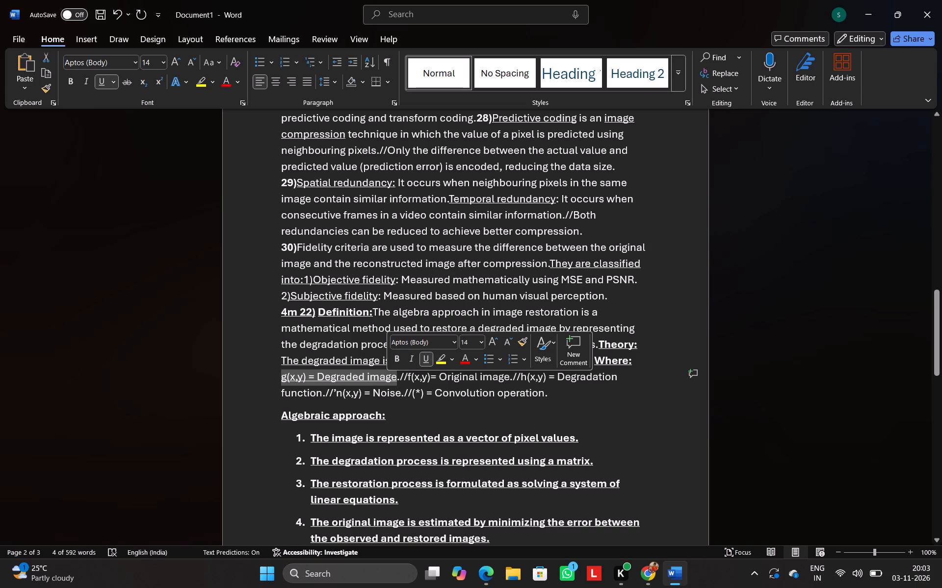
Underline "f(x,y)= Original image" in the symbol definitions.
drag(407, 377, 419, 377)
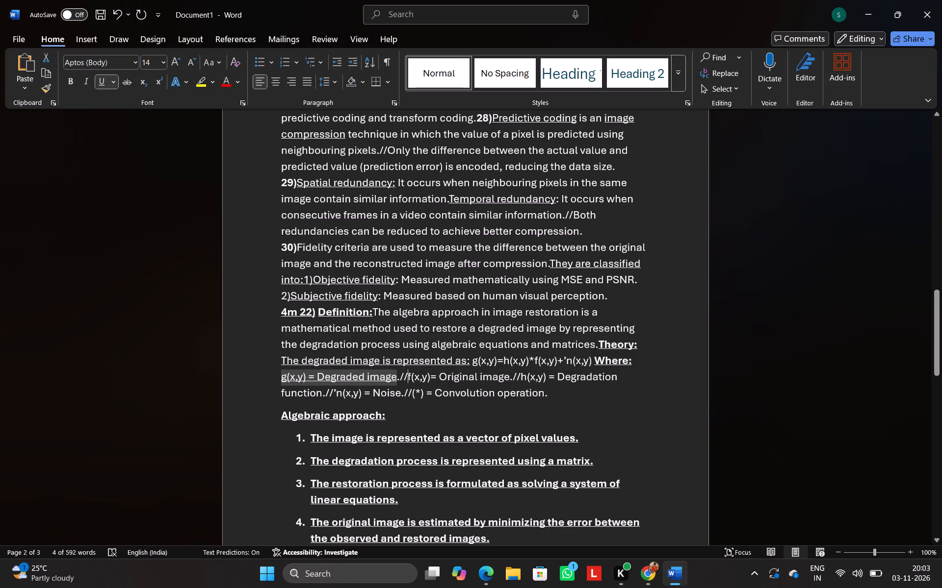
drag(419, 377, 498, 380)
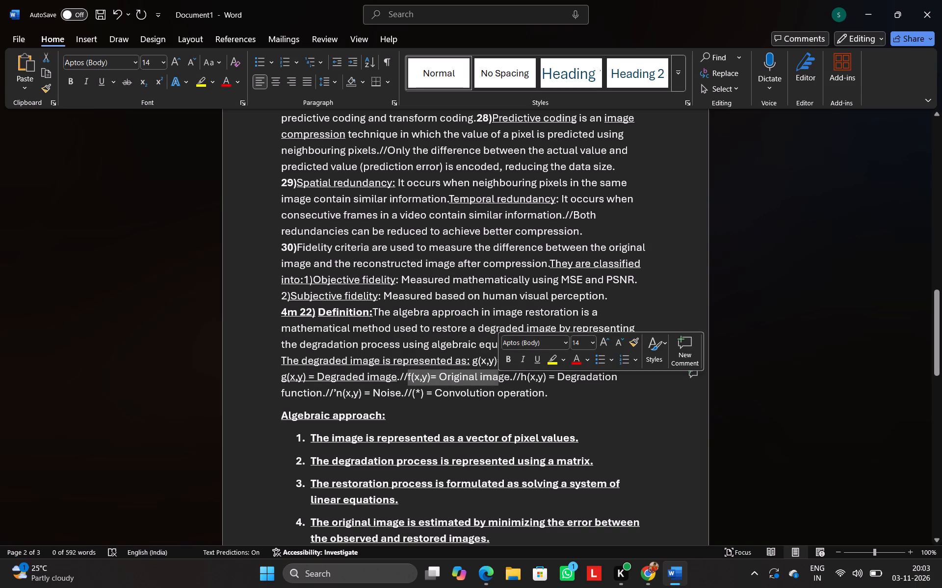
click(410, 374)
drag(410, 374, 469, 381)
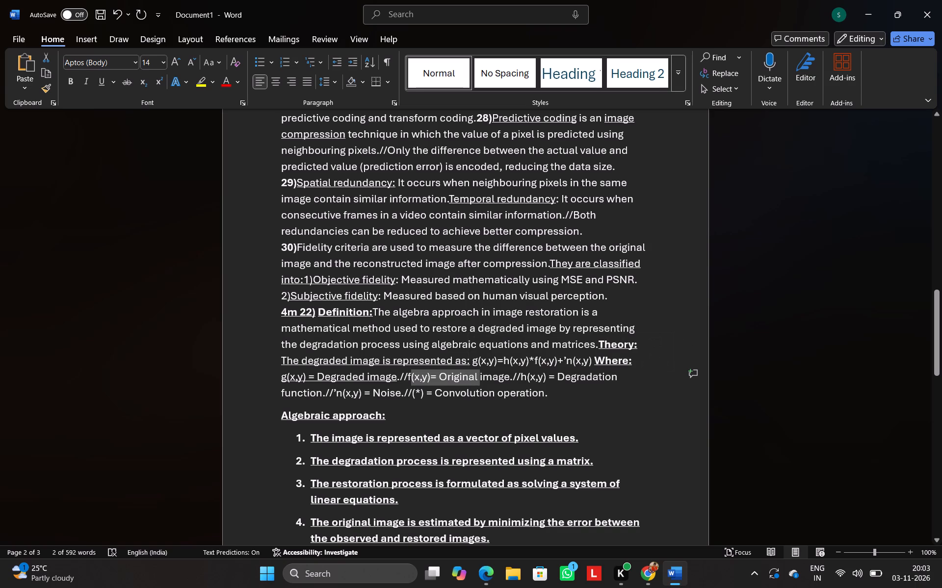
drag(406, 375, 500, 382)
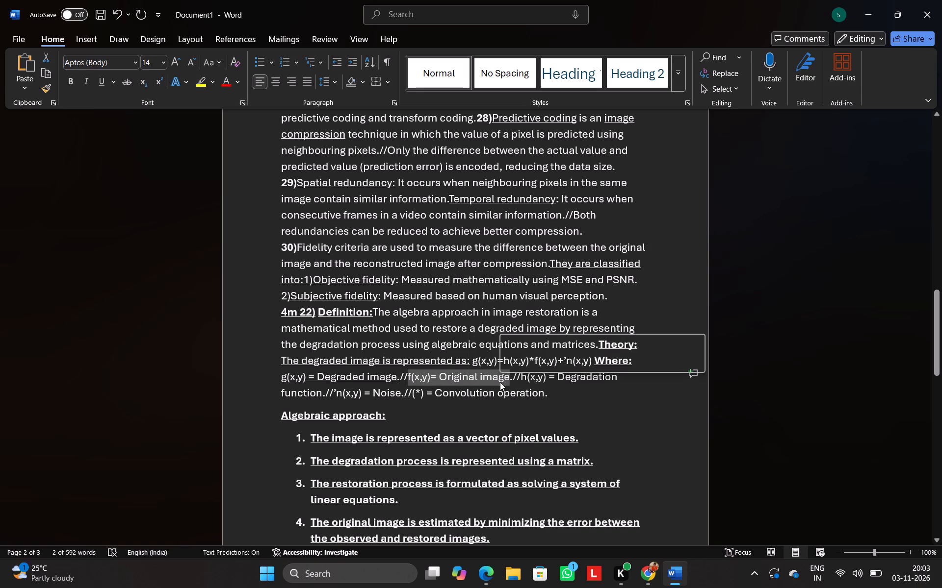
click(533, 362)
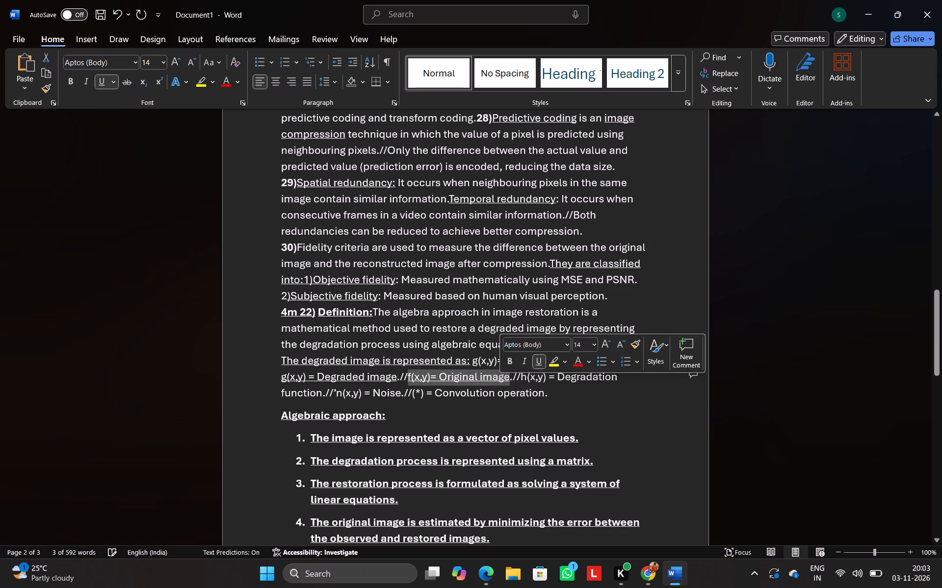
click(560, 398)
Underline the "h(x,y) = Degradation function" and "'n(x,y) = Noise" definitions in answer 22.
drag(521, 378, 443, 392)
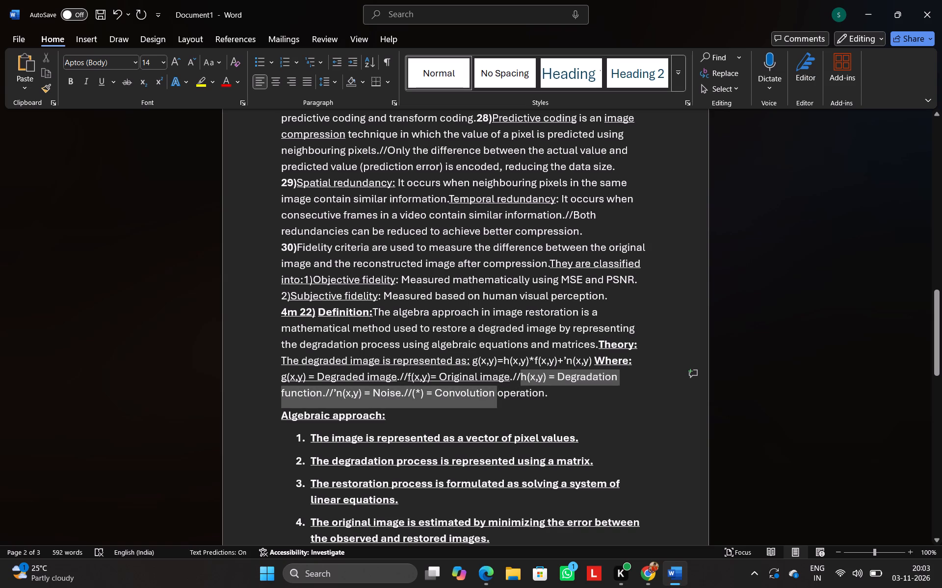
drag(443, 392, 322, 391)
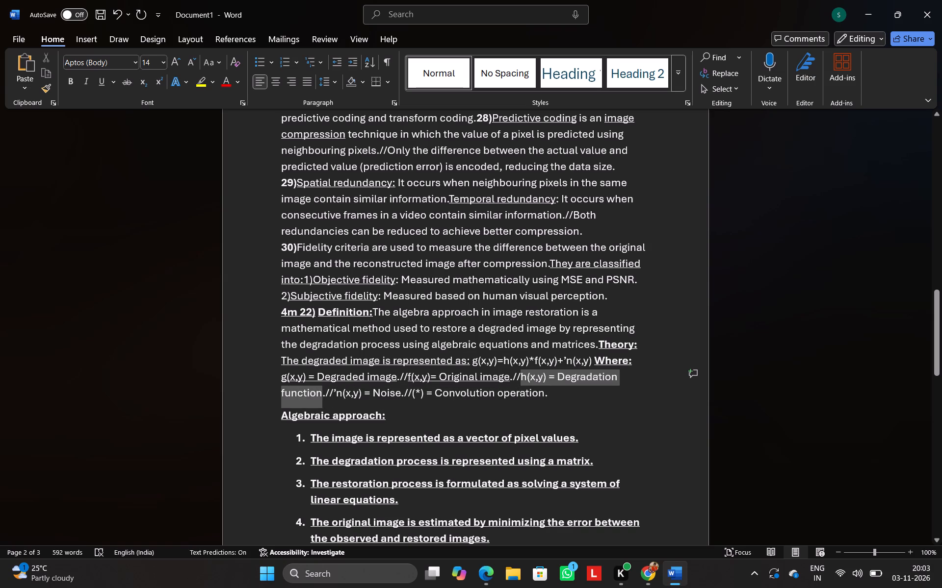
drag(322, 391, 324, 390)
click(361, 370)
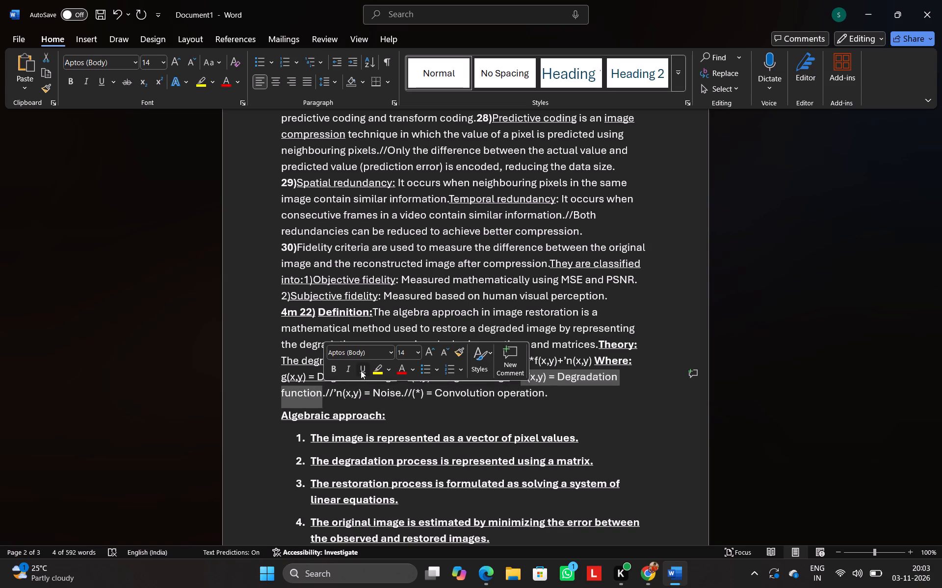
drag(334, 392, 399, 396)
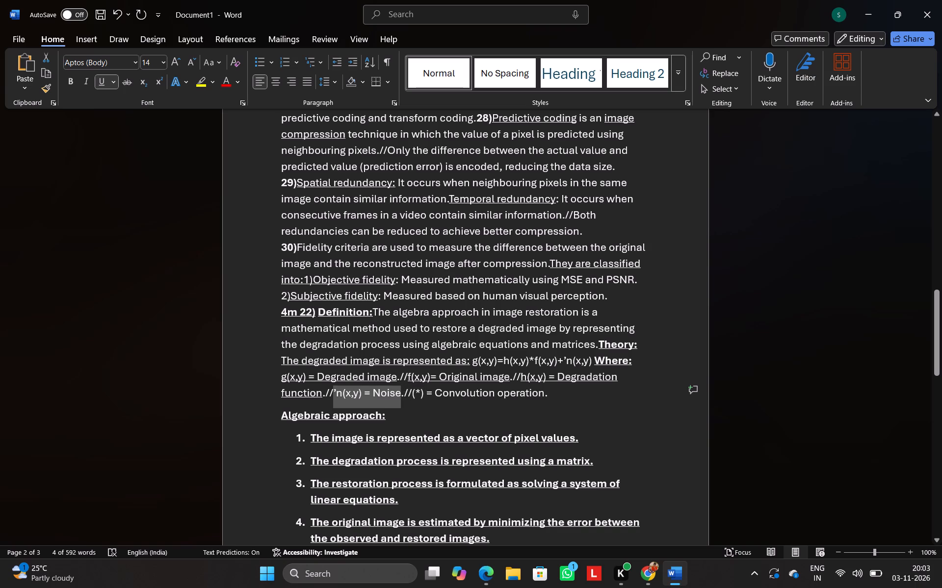
drag(399, 396, 401, 396)
click(439, 379)
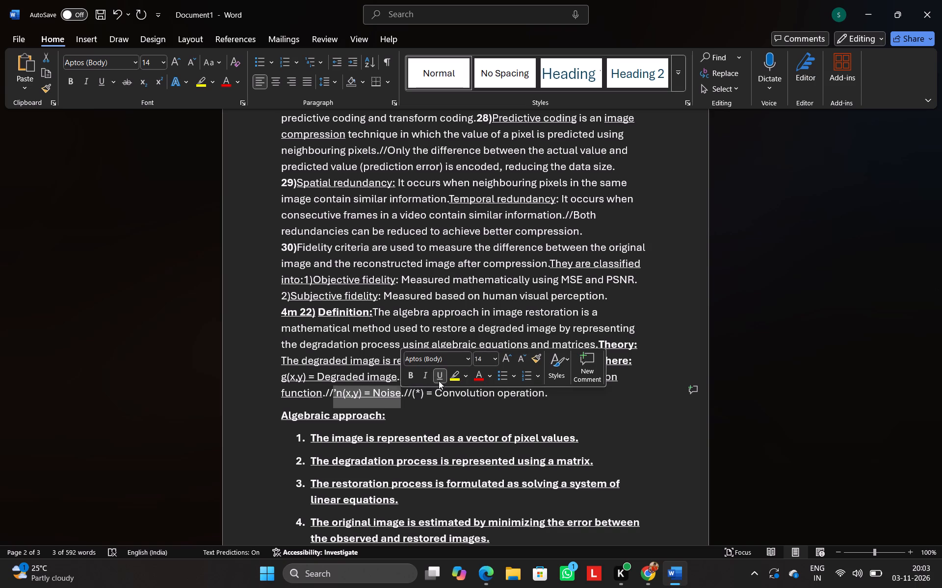
Insert a space before "(*)" in the symbol definitions and underline "(*) = Convolution operation".
drag(429, 416, 415, 395)
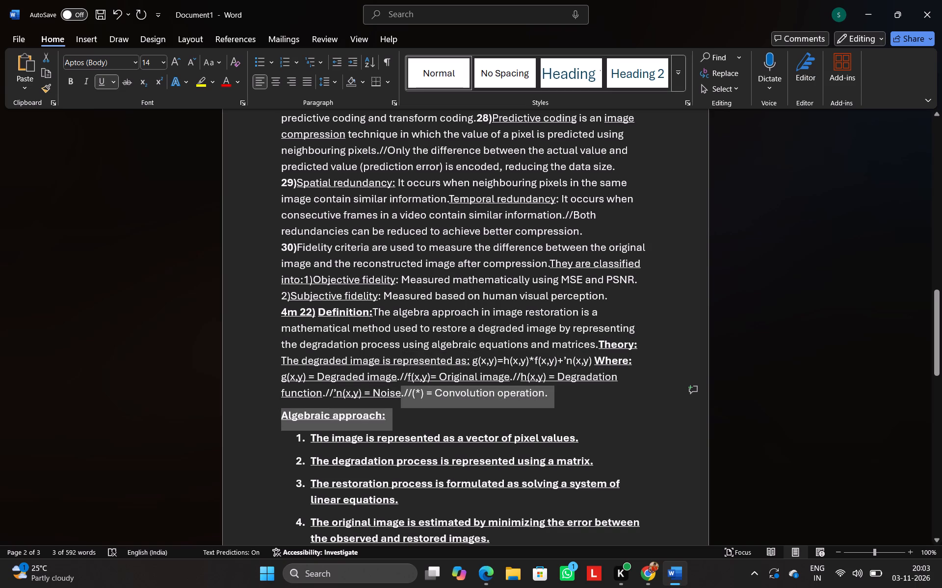
drag(415, 395, 418, 405)
click(415, 403)
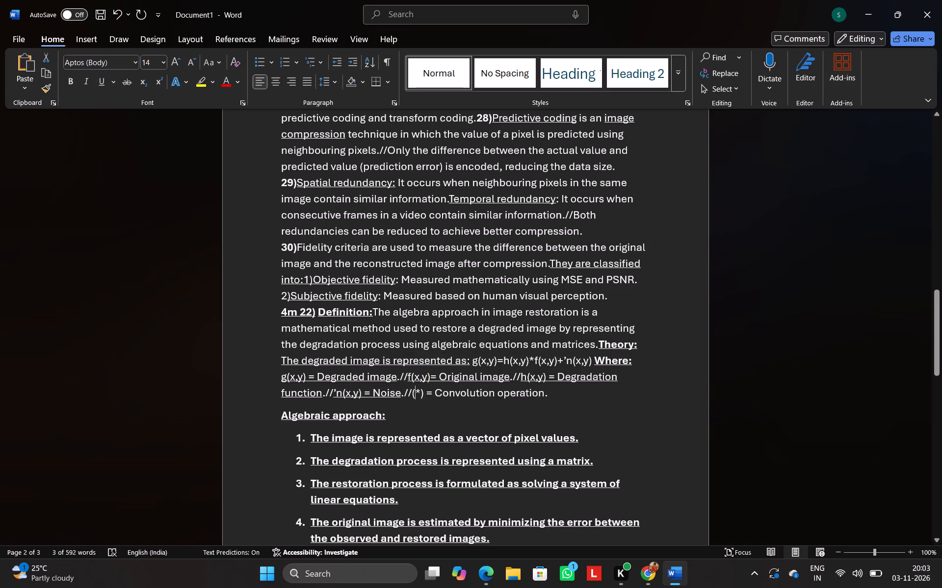
key(Left)
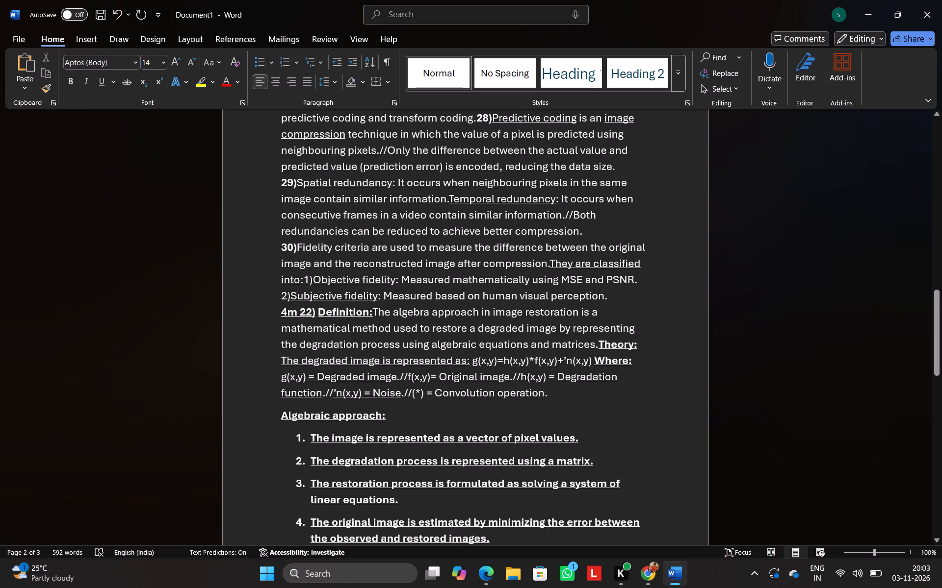
drag(413, 396, 537, 398)
click(537, 398)
drag(413, 391, 579, 388)
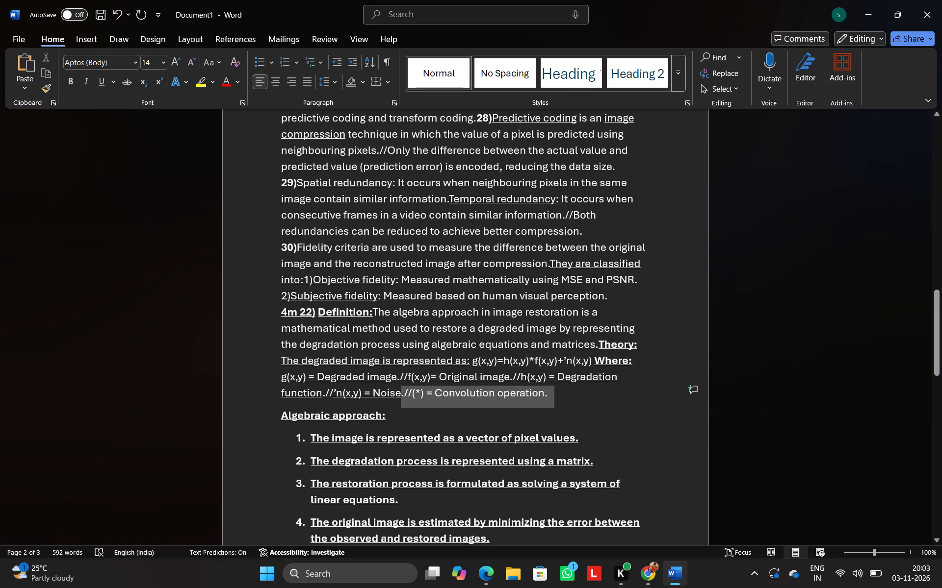
drag(579, 388, 593, 387)
click(563, 391)
drag(563, 391, 441, 386)
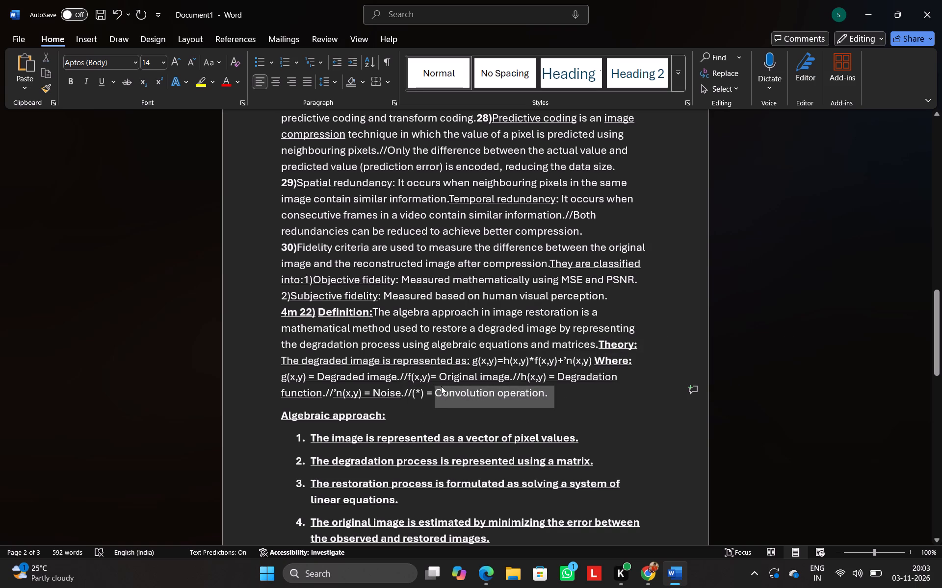
drag(441, 386, 423, 392)
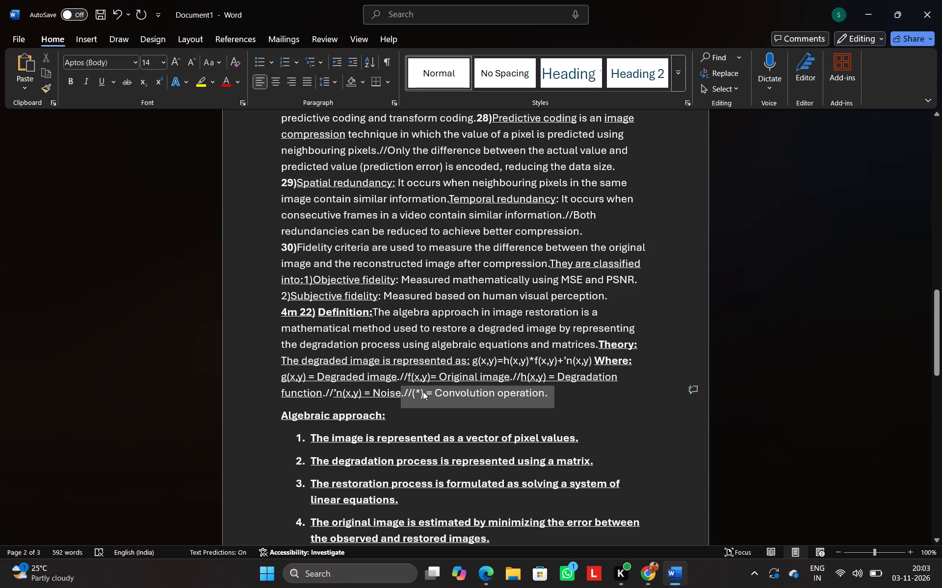
drag(423, 392, 428, 392)
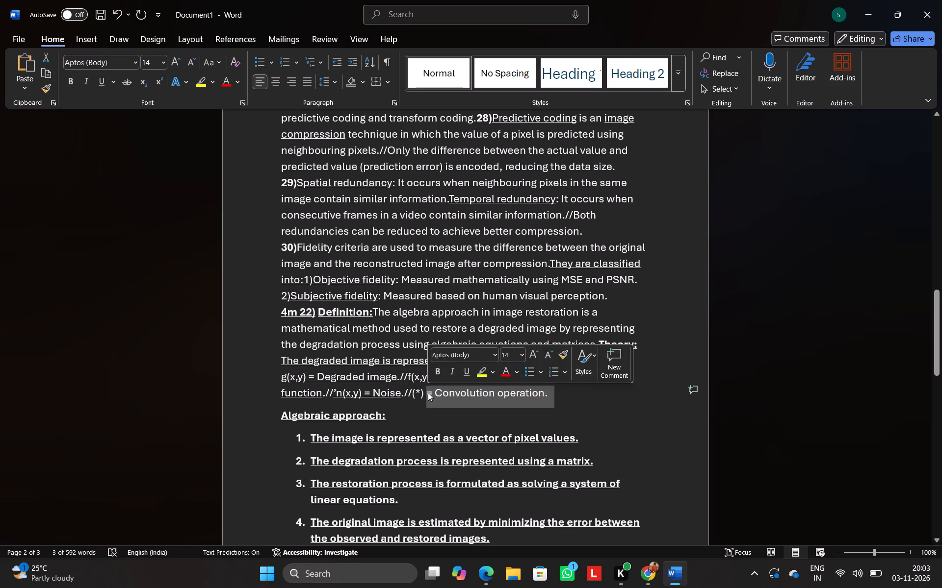
click(428, 392)
click(413, 392)
key(space)
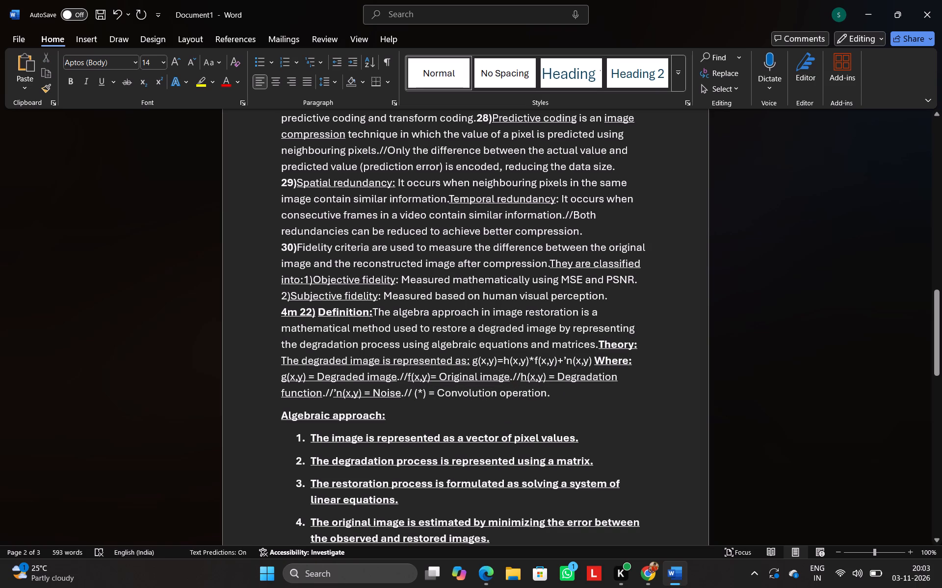
drag(416, 397, 539, 390)
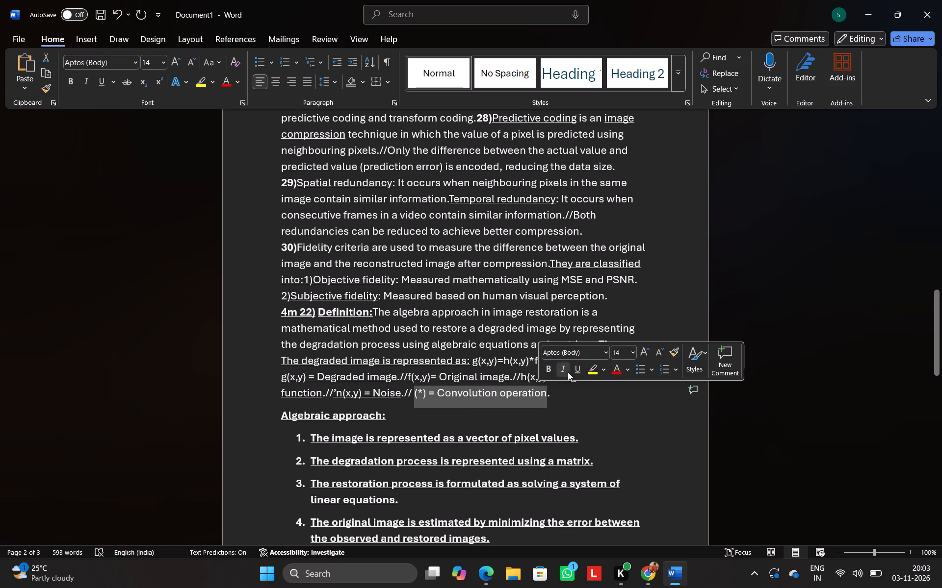
click(576, 371)
click(582, 406)
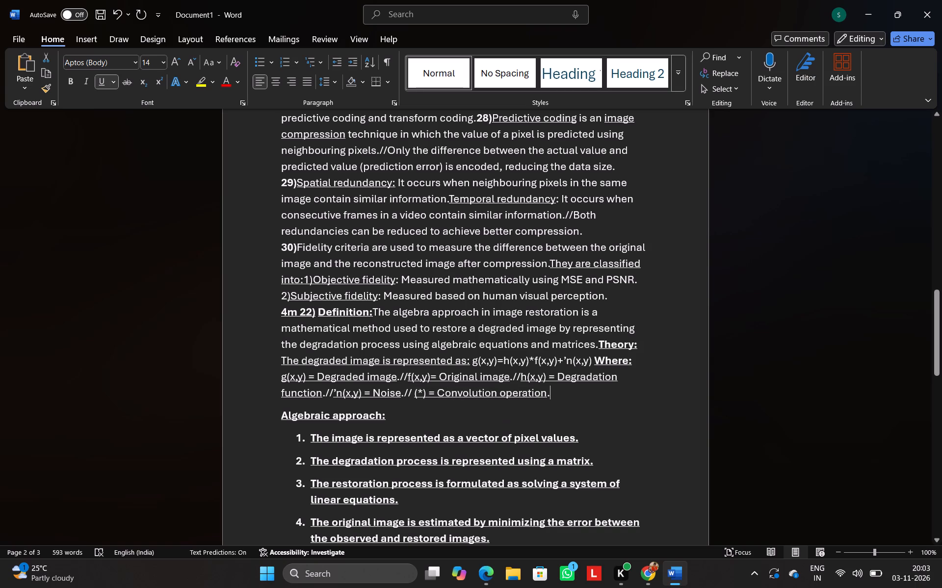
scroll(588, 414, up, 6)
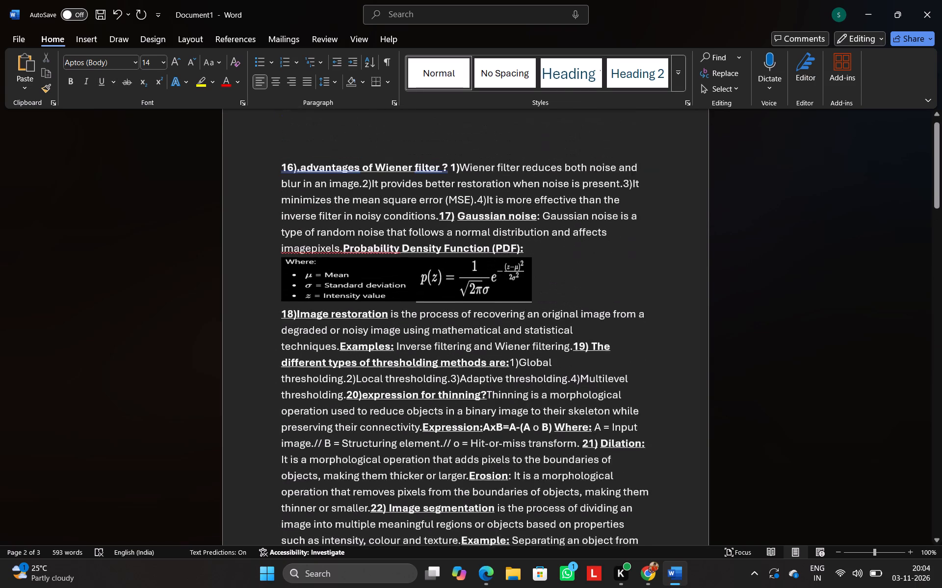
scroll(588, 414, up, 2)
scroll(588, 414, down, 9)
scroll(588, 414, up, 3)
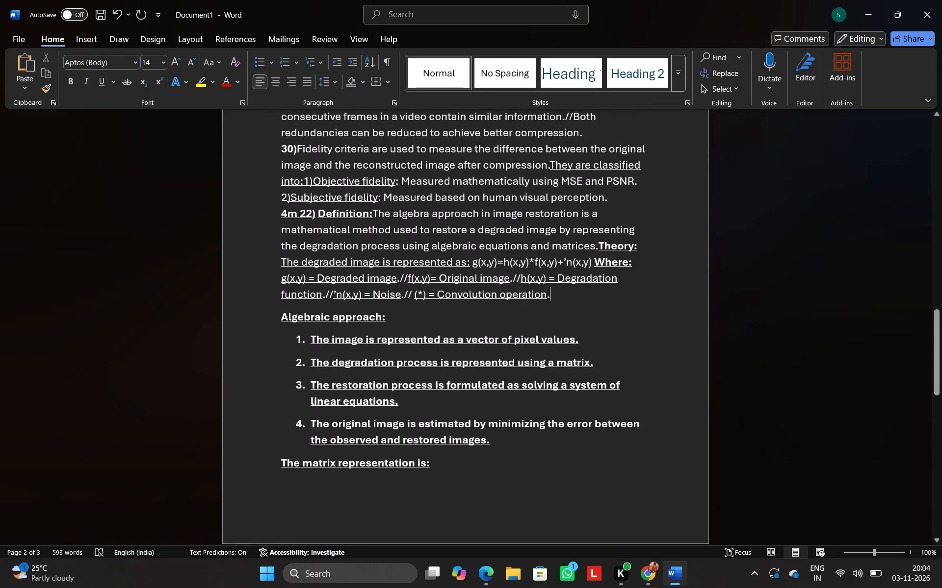
Join the "Algebraic approach:" heading onto the end of the convolution operation definition.
click(281, 317)
key(BackSpace)
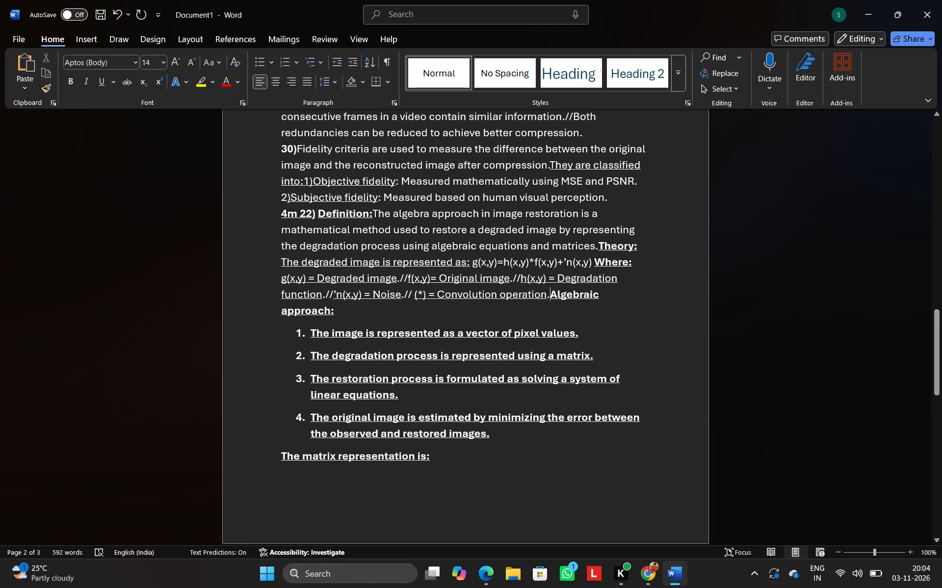
Remove the first algebraic approach point's list numbering and run it on after the heading, prefixed with "-1)".
click(312, 332)
key(BackSpace)
key(BackSpace)
key(BackSpace)
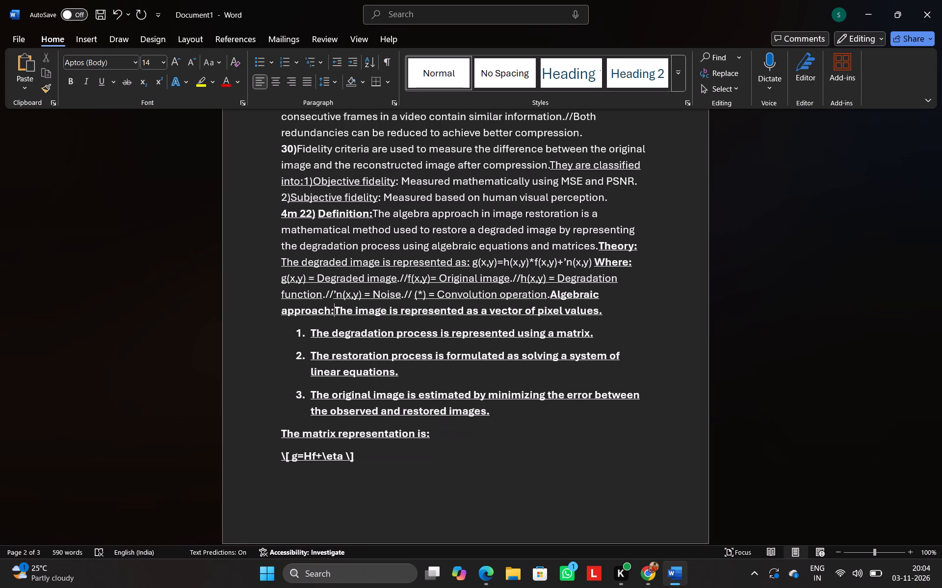
key(shift+underscore)
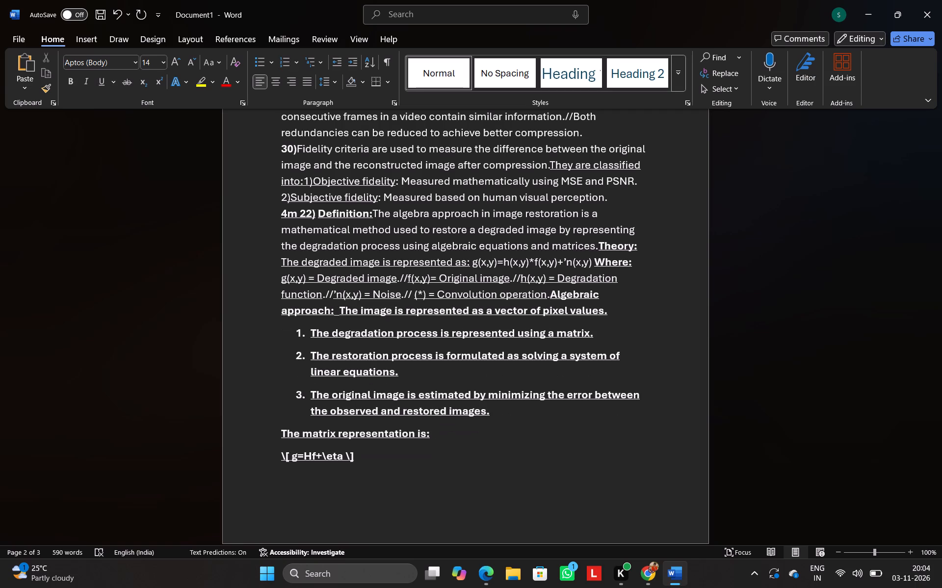
key(BackSpace)
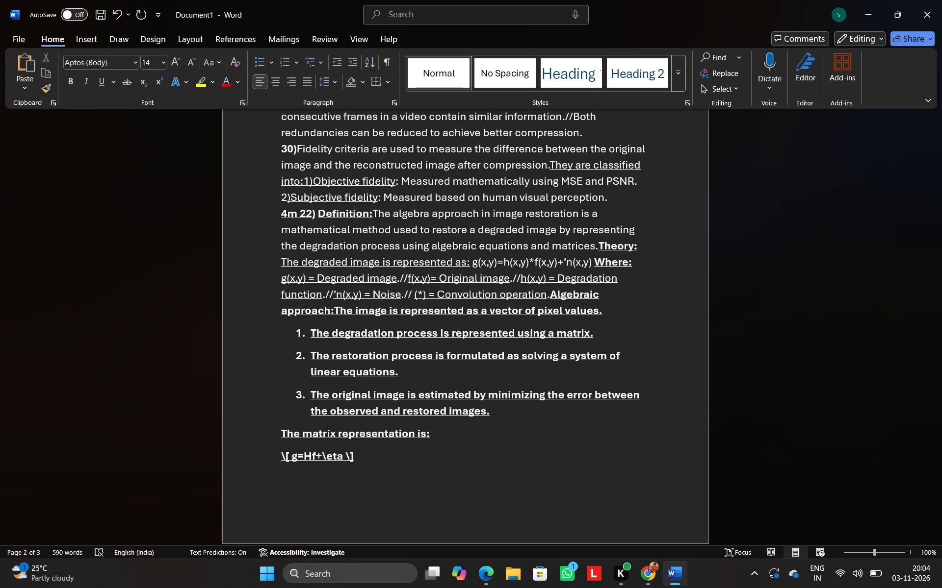
key(minus)
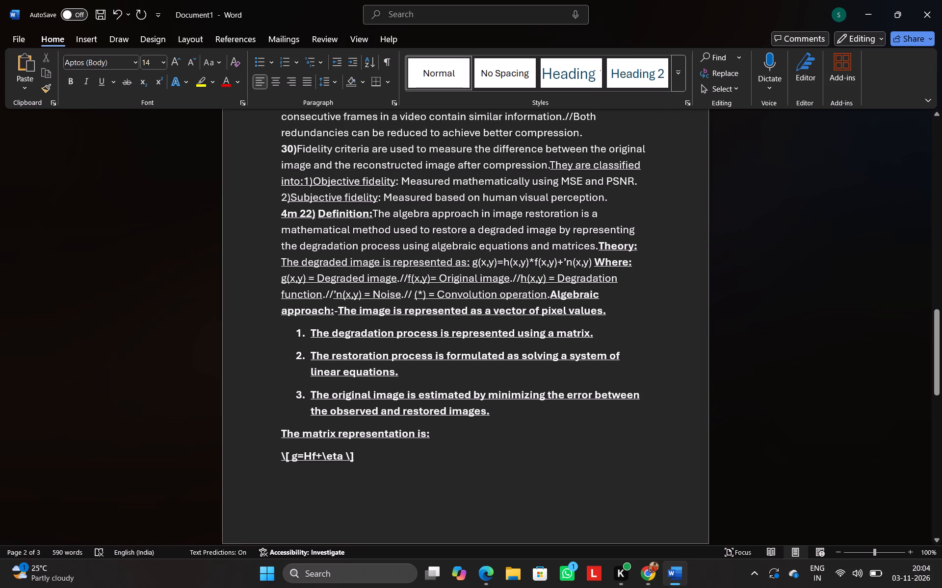
key(1)
key(shift+parenright)
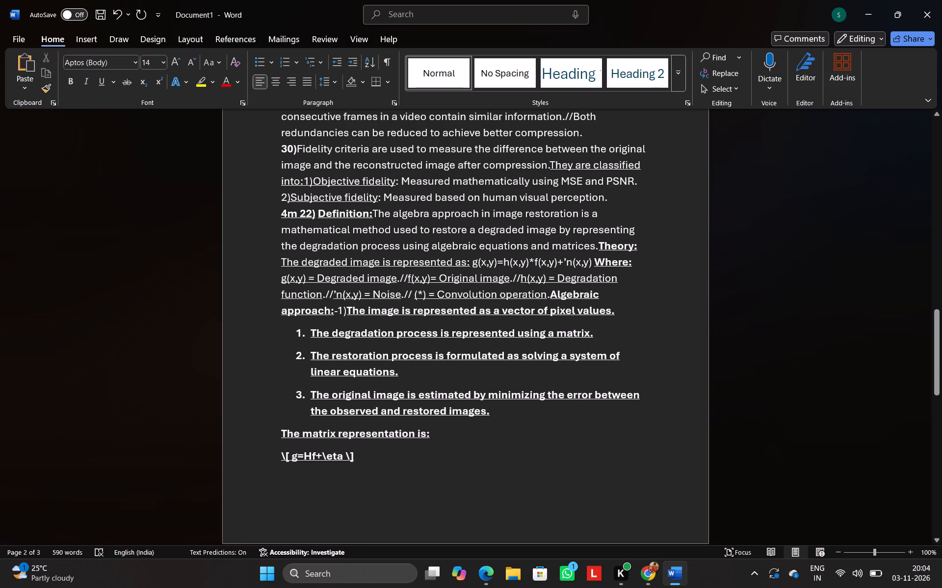
Remove the bold and underline from all four algebraic approach points.
drag(348, 313, 533, 425)
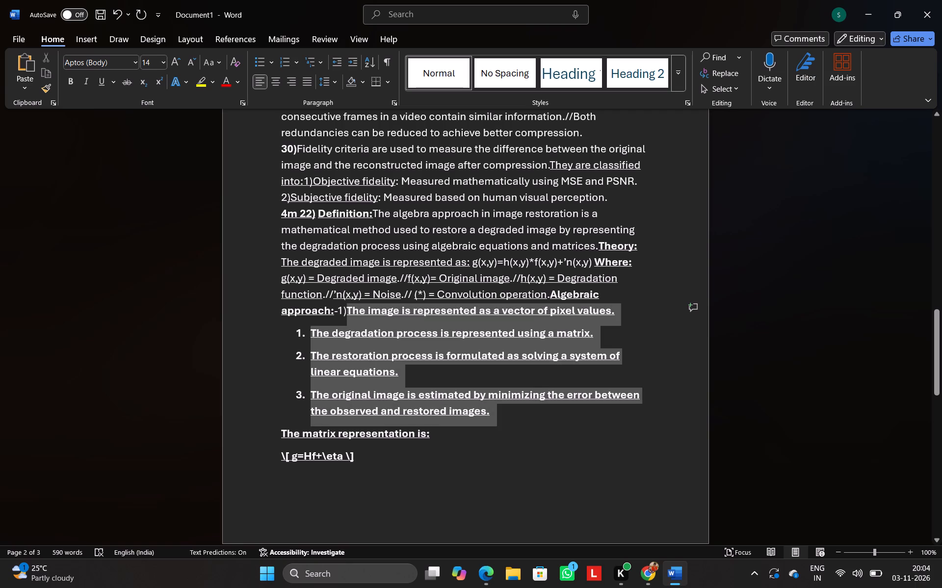
drag(533, 425, 531, 418)
drag(531, 418, 531, 419)
click(541, 397)
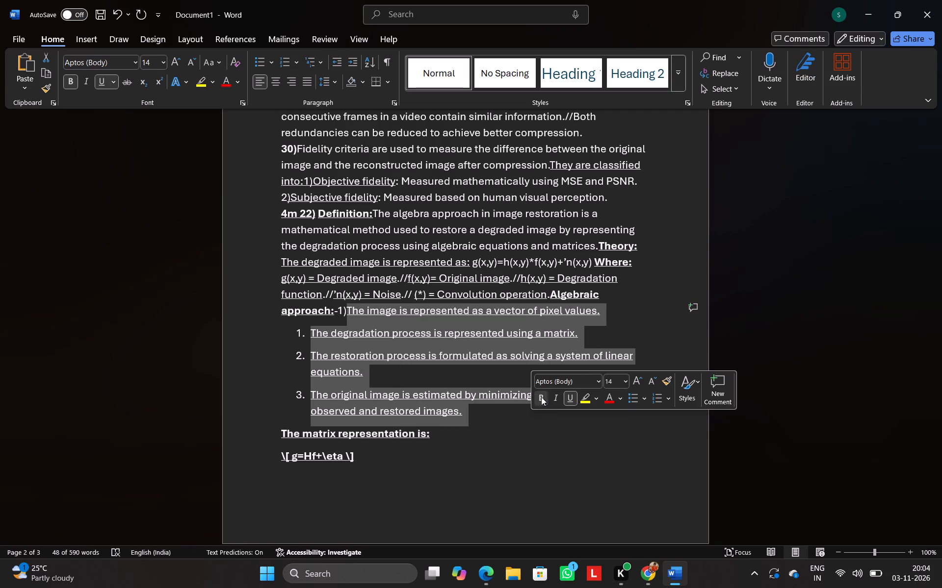
click(572, 397)
click(546, 435)
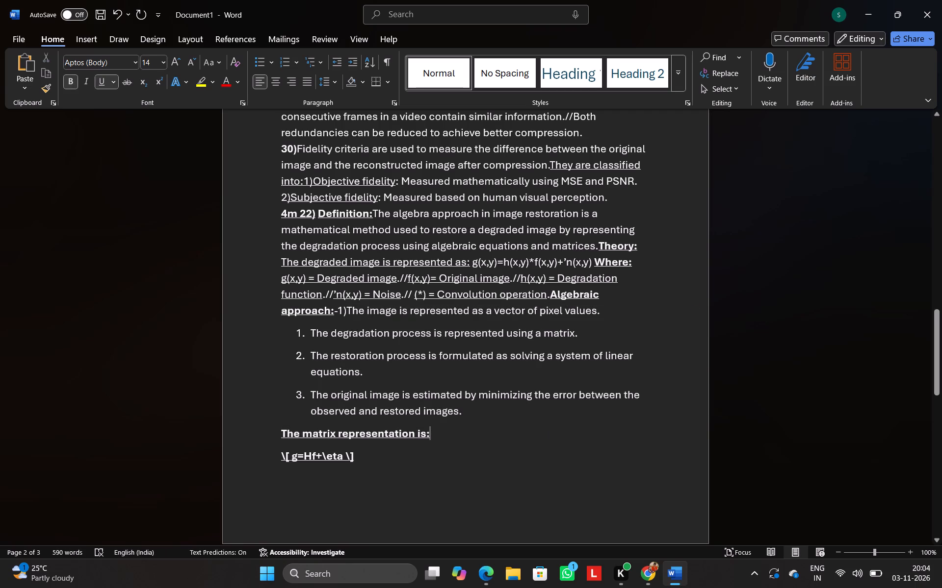
Add "2)" after "pixel values." and join the degradation process point to it without its list number.
click(607, 310)
text(2))
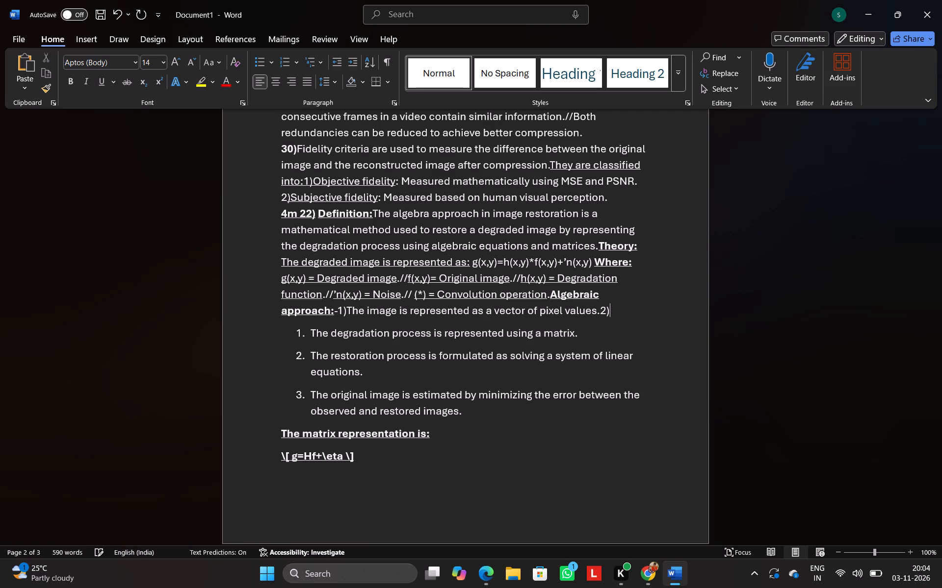
click(310, 333)
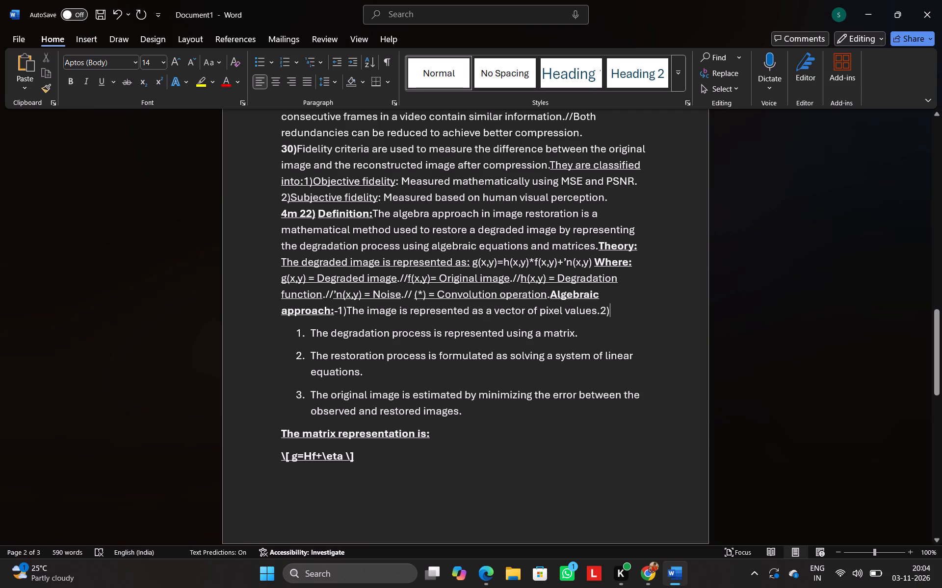
key(BackSpace)
key(BackSpace)
key(BackSpace)
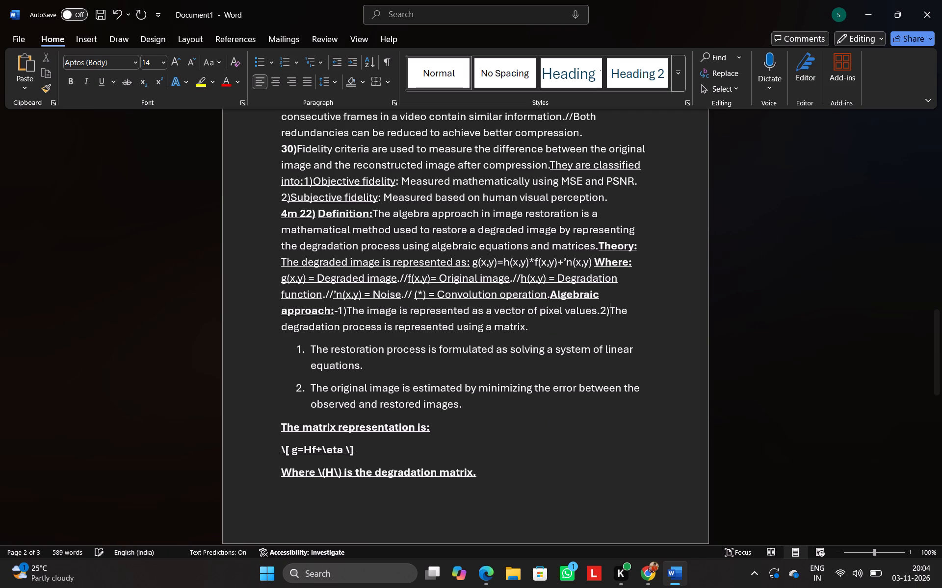
Remove the restoration process point's list number and run it on after "using a matrix.", prefixed with "3)".
click(308, 348)
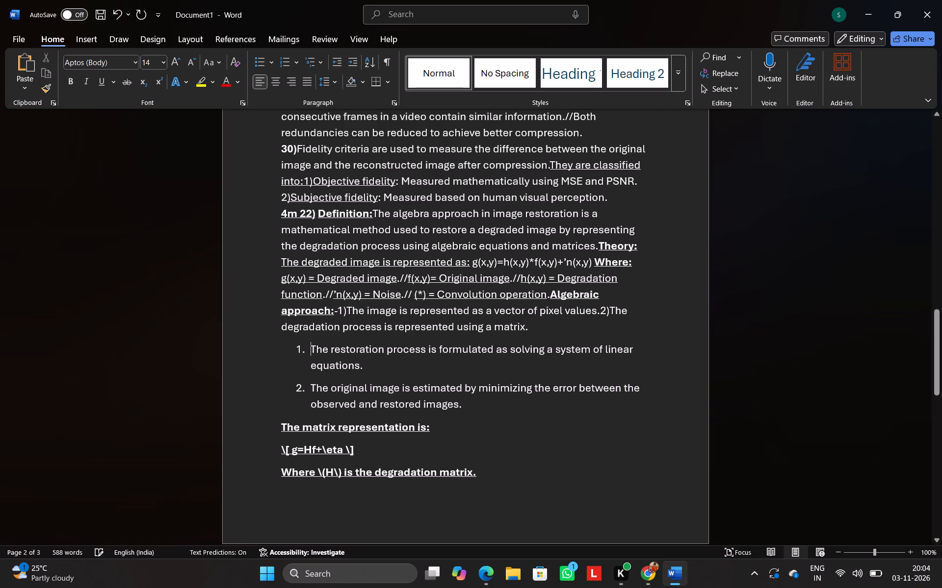
key(BackSpace)
key(BackSpace)
key(BackSpace)
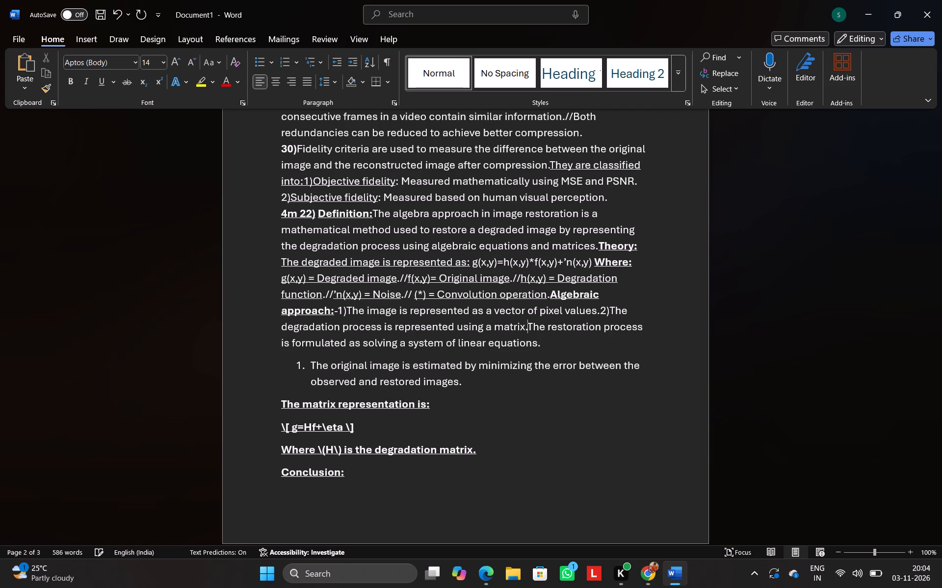
text(3))
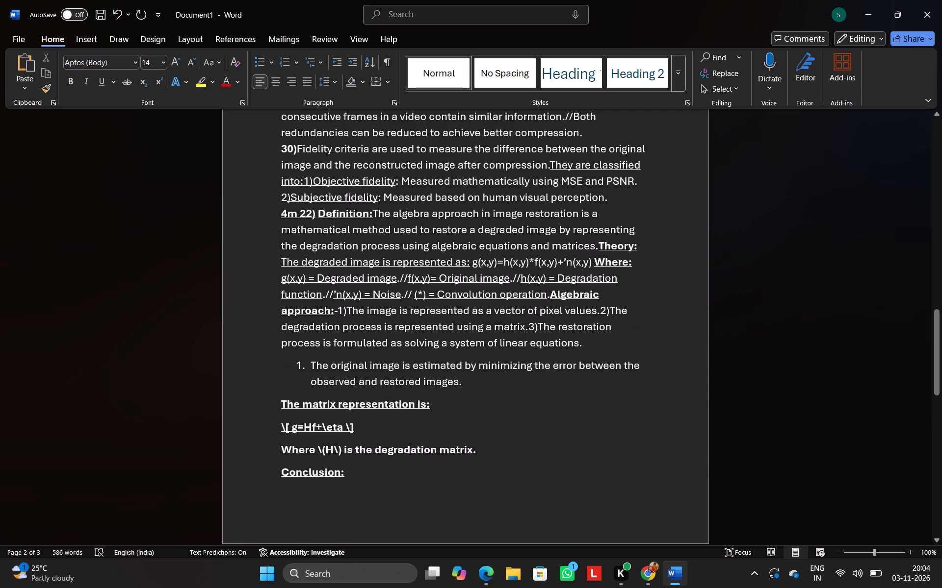
Remove the list number from the point on minimizing the error and run it on after "linear equations.", prefixed with "4)".
click(306, 370)
key(BackSpace)
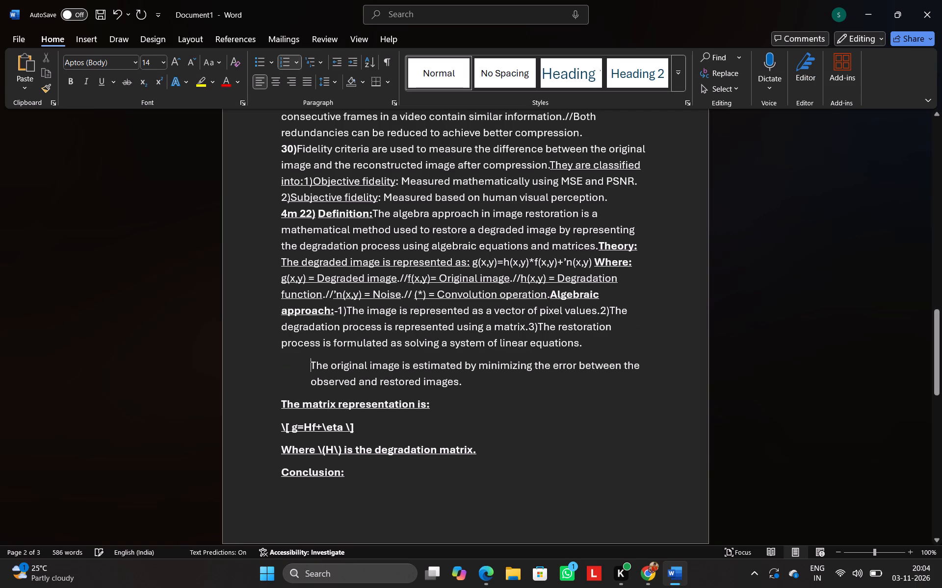
key(BackSpace)
key(BackSpace)
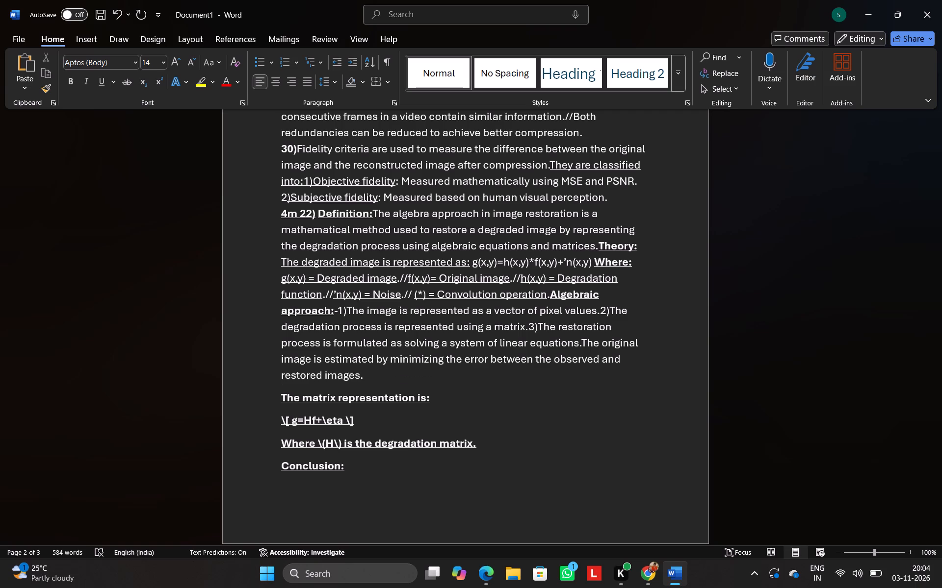
text(4))
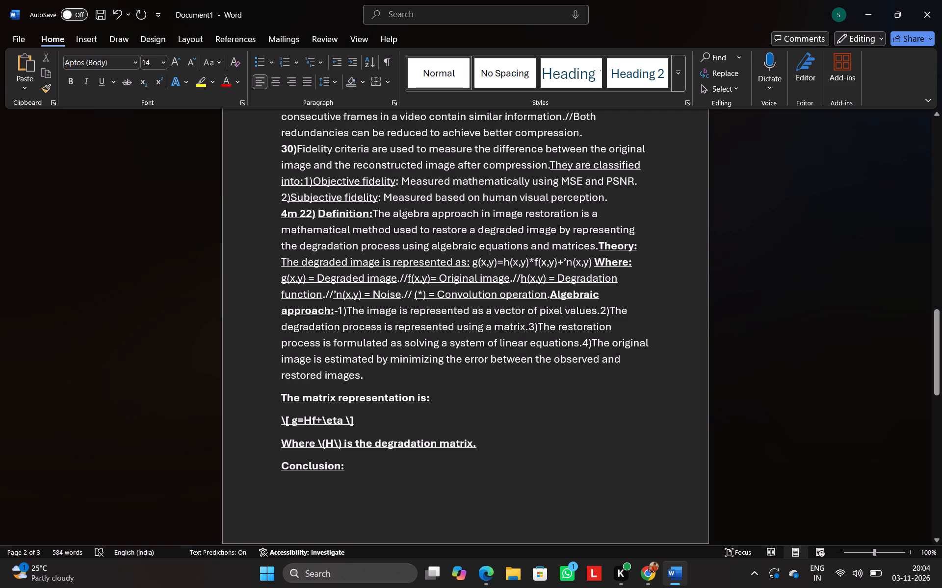
Look over the condensed answers in the document and the part of answer 22 still left to condense.
scroll(448, 391, up, 1)
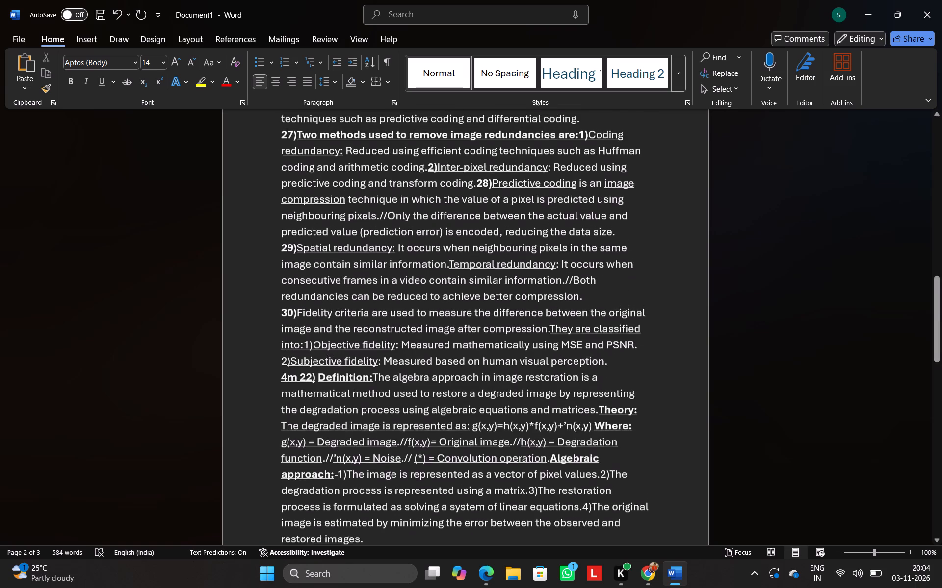
scroll(448, 391, up, 4)
scroll(448, 391, down, 12)
scroll(448, 391, up, 5)
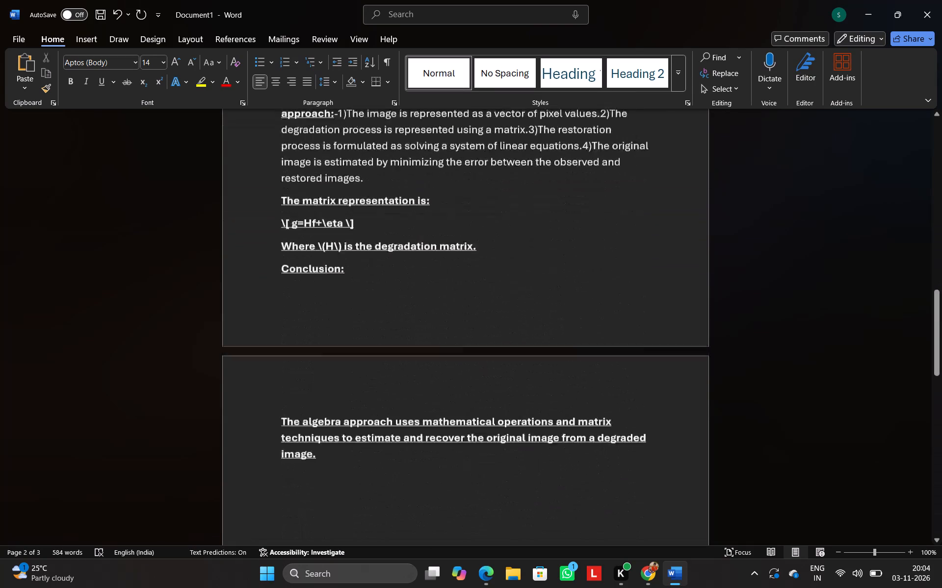
scroll(448, 391, up, 17)
scroll(448, 391, down, 3)
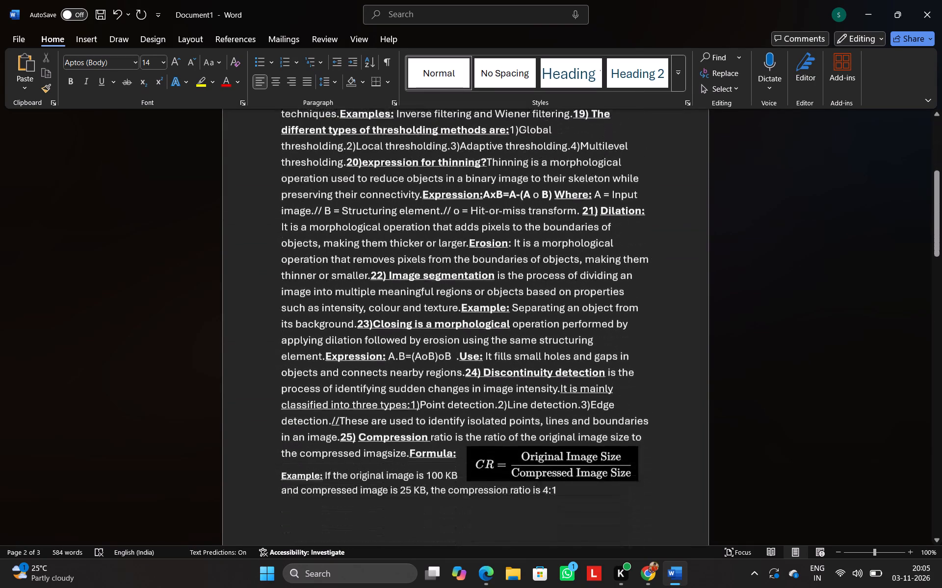
scroll(448, 391, down, 6)
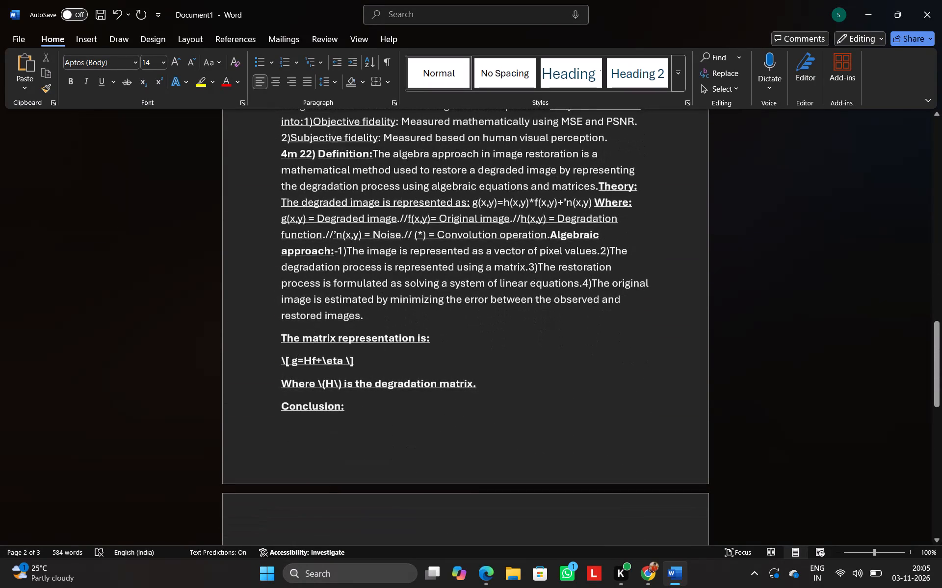
scroll(448, 391, down, 2)
scroll(448, 391, up, 1)
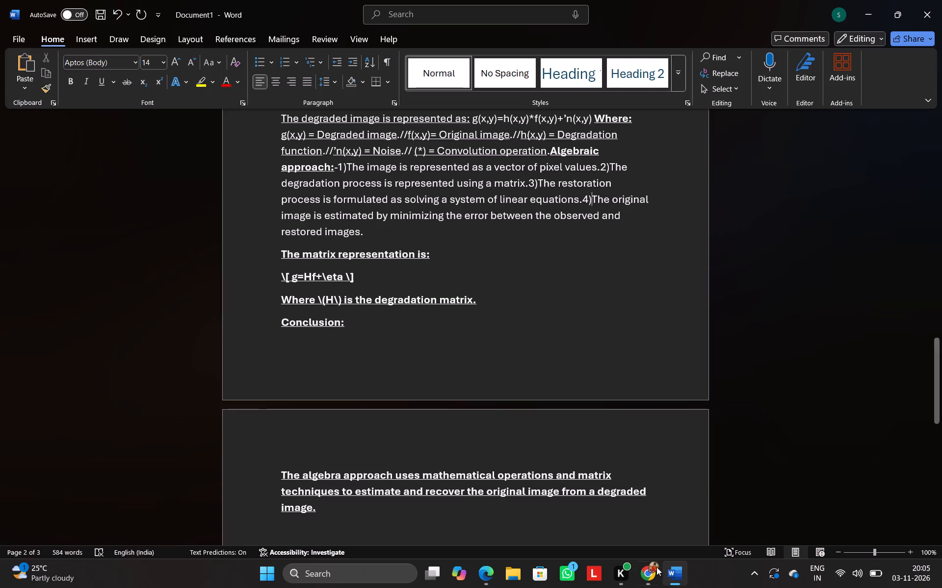
click(665, 576)
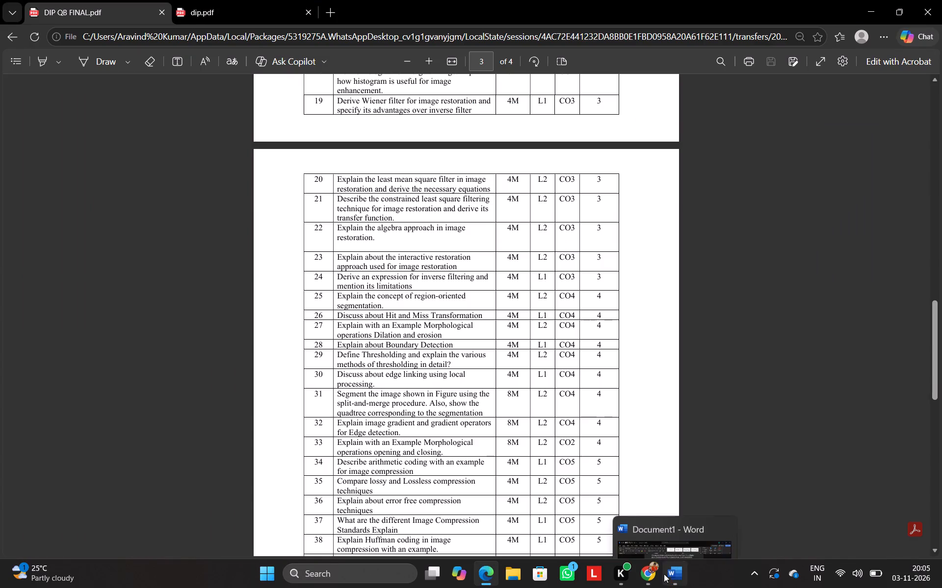
click(646, 572)
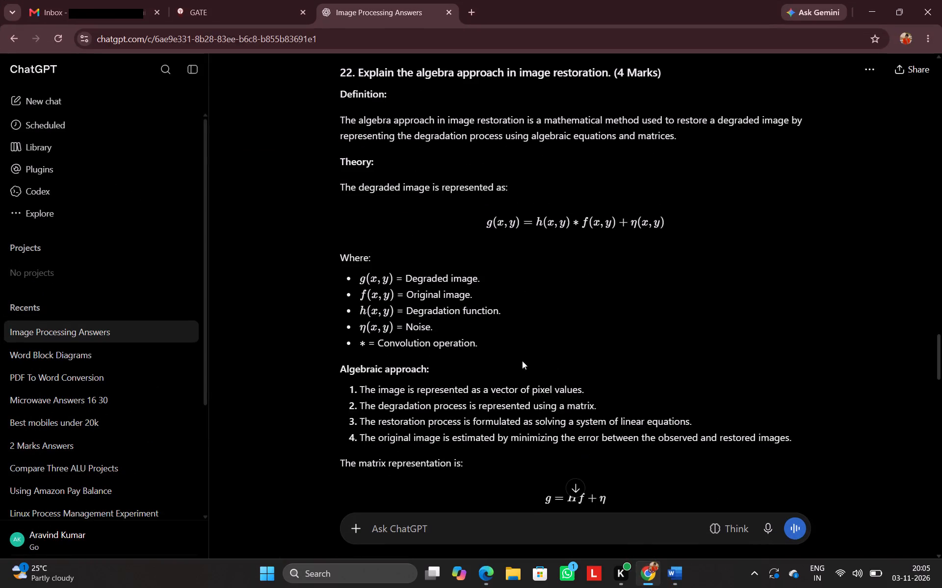
scroll(509, 342, down, 2)
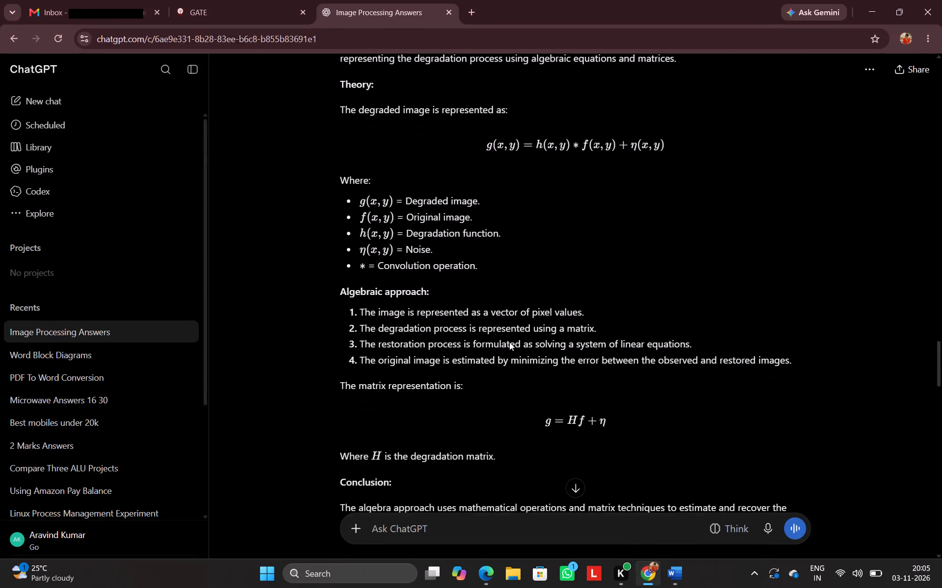
scroll(509, 342, down, 2)
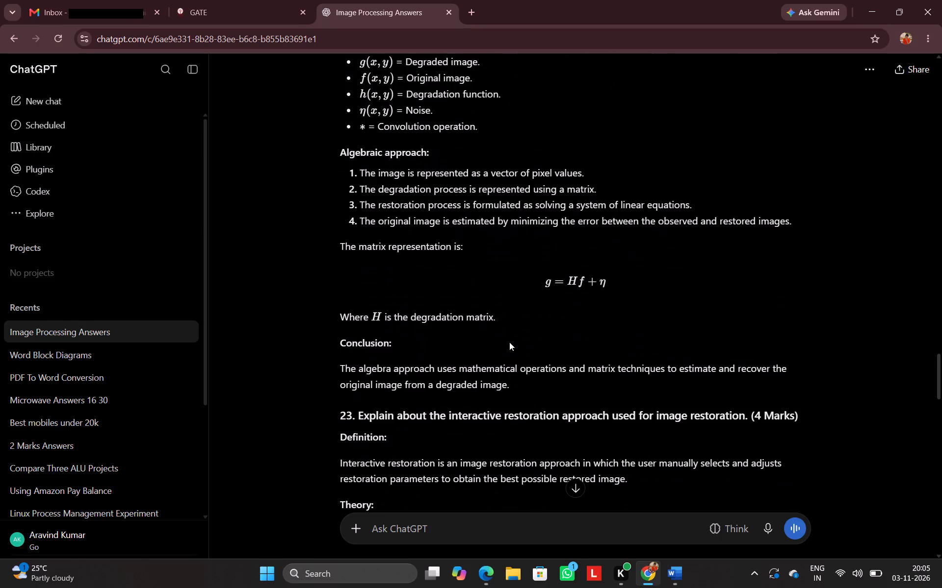
scroll(509, 342, down, 1)
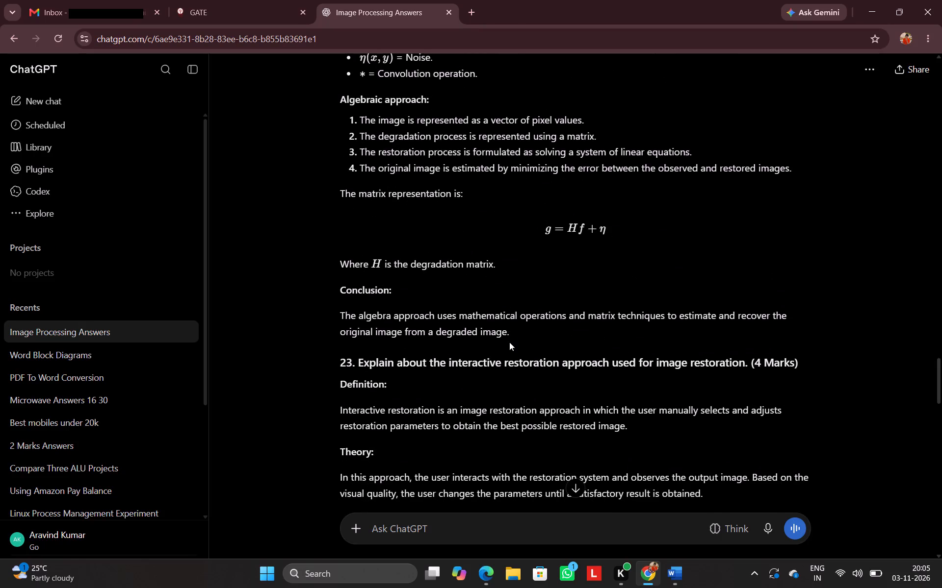
scroll(509, 342, up, 6)
scroll(509, 342, down, 6)
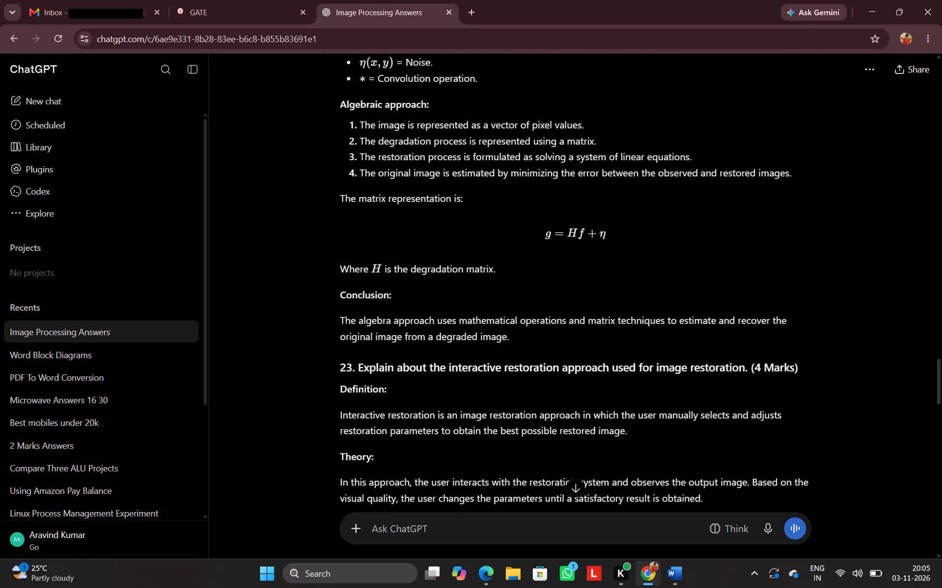
scroll(509, 342, up, 3)
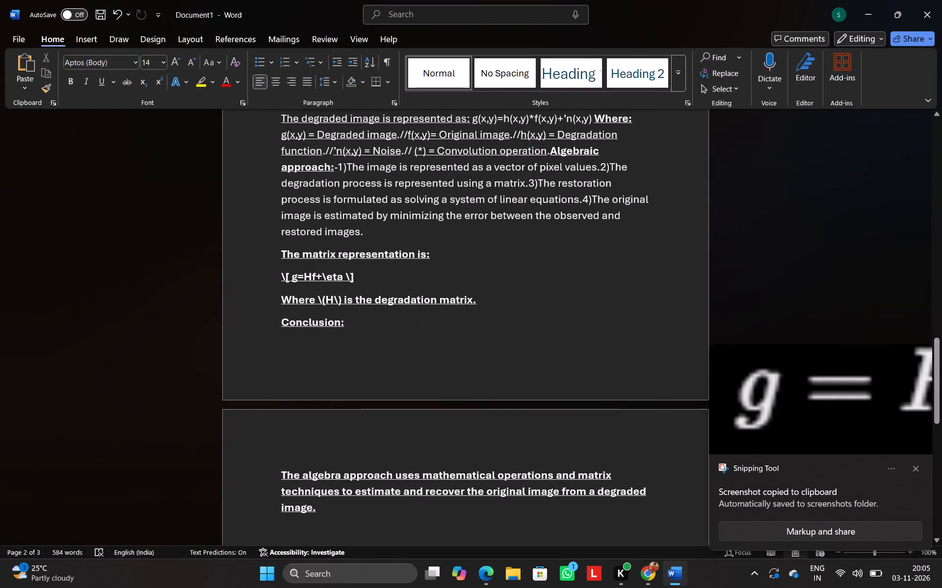
drag(364, 282, 242, 275)
key(BackSpace)
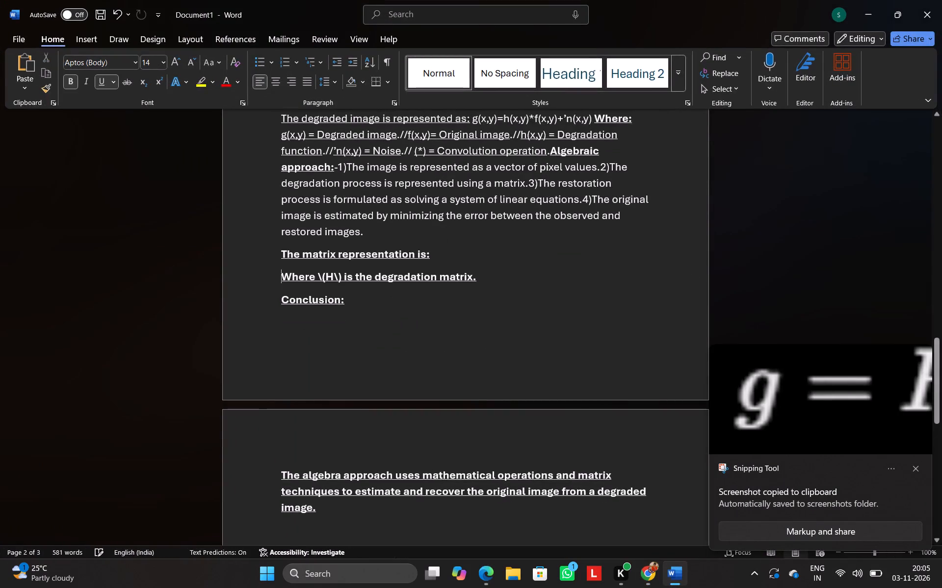
Join the "The matrix representation is:" heading onto the end of the fourth algebraic approach point.
key(Up)
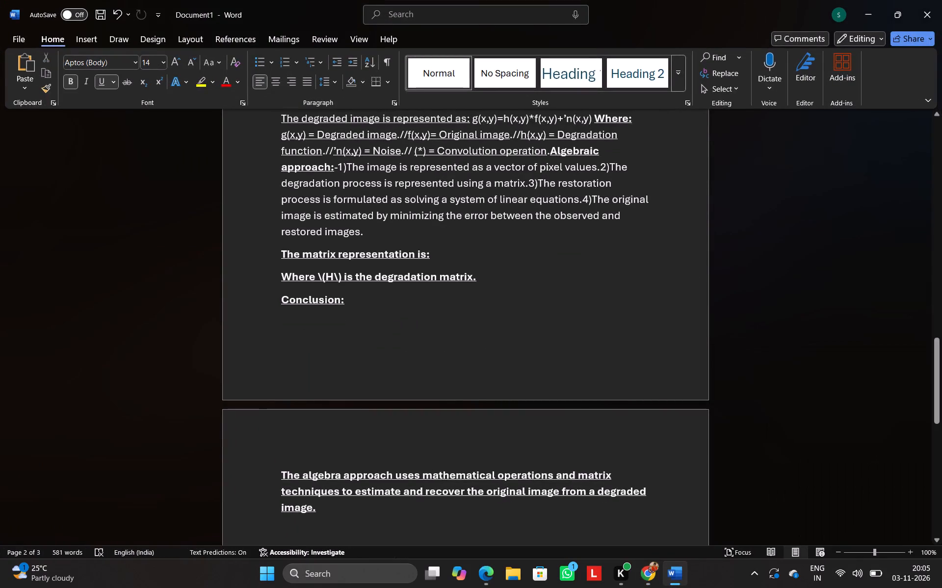
key(BackSpace)
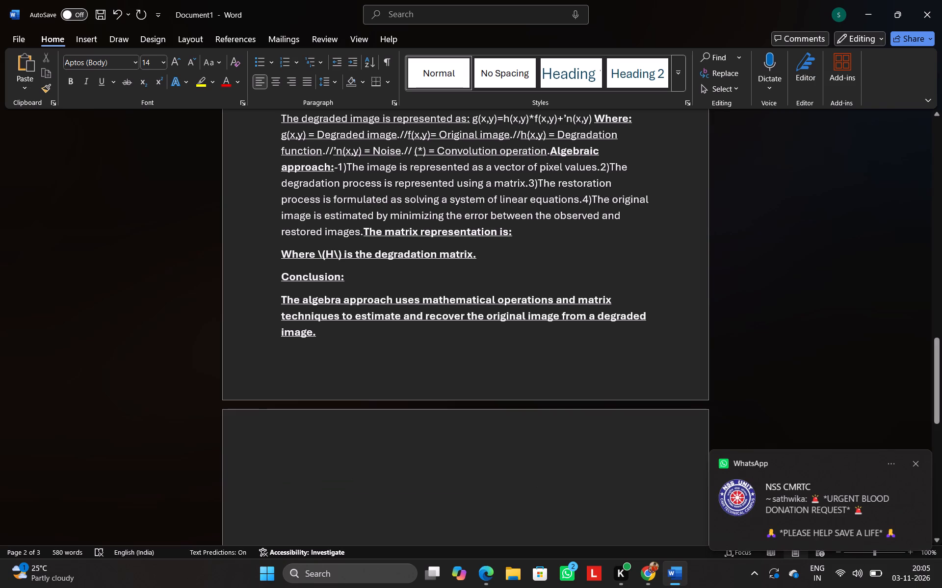
Paste the captured equation image directly after "The matrix representation is:".
click(514, 229)
key(ctrl+v)
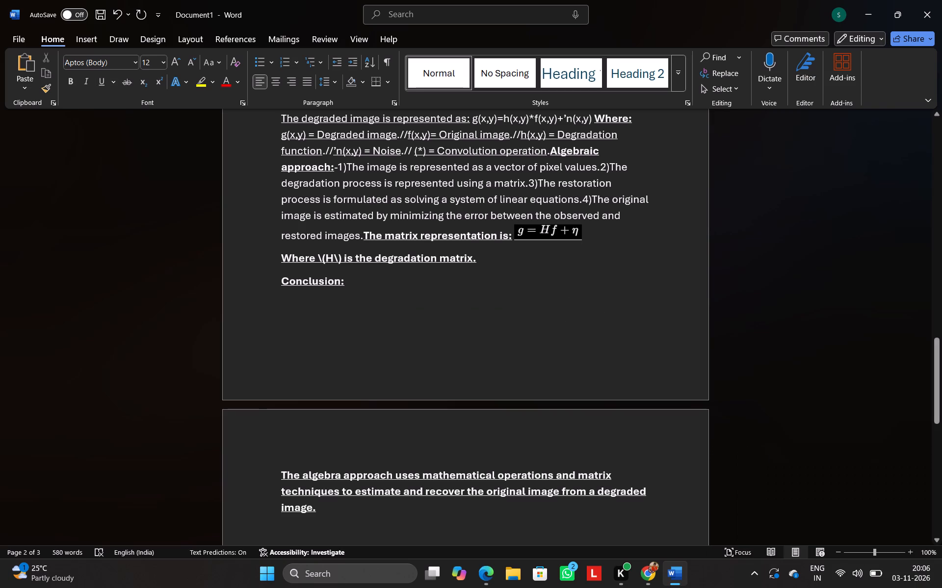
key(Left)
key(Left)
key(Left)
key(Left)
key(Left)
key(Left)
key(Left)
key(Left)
Remove the bold and underline from the line "Where \(H\) is the degradation matrix.".
drag(281, 255, 500, 271)
click(508, 254)
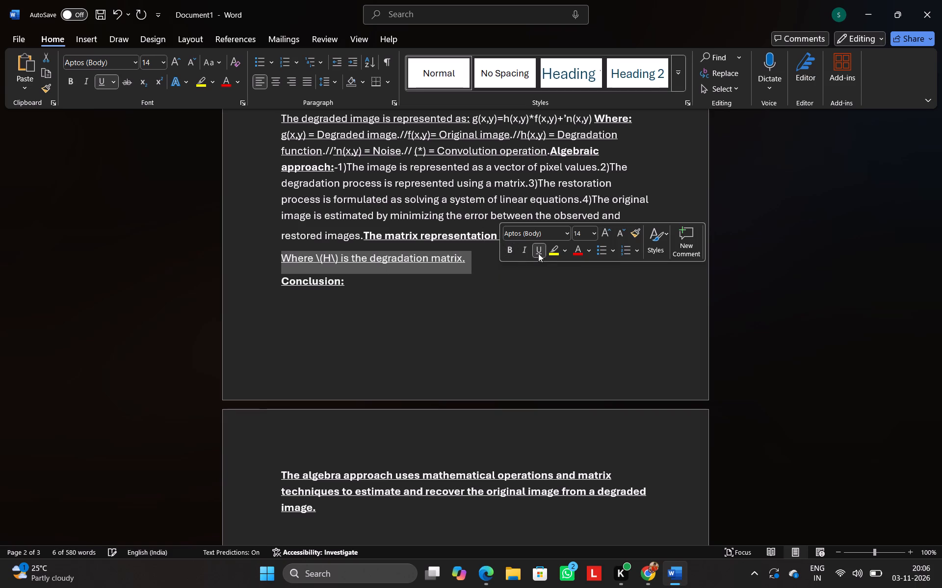
click(541, 253)
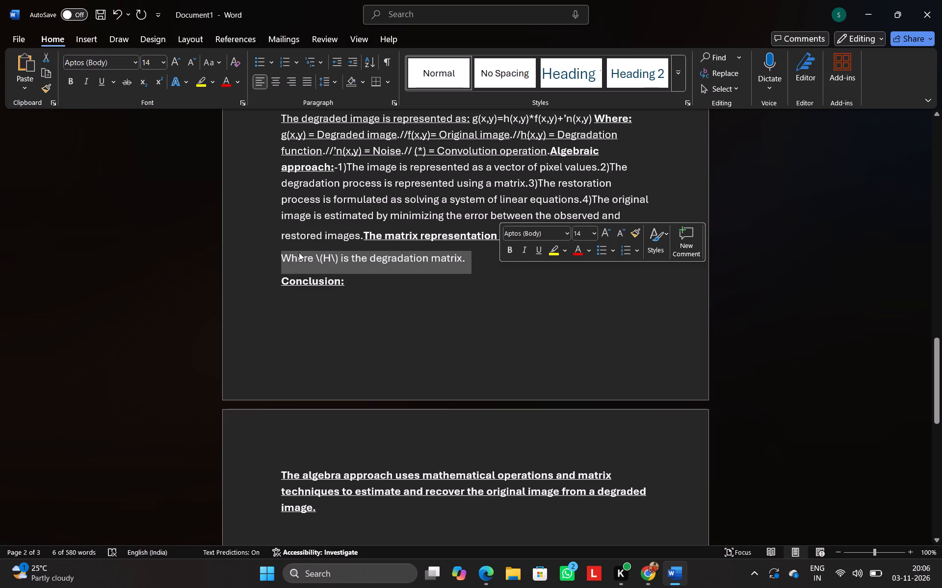
Replace the paragraph break between the equation image and the "Where \(H\)" sentence with a line break.
click(276, 252)
key(BackSpace)
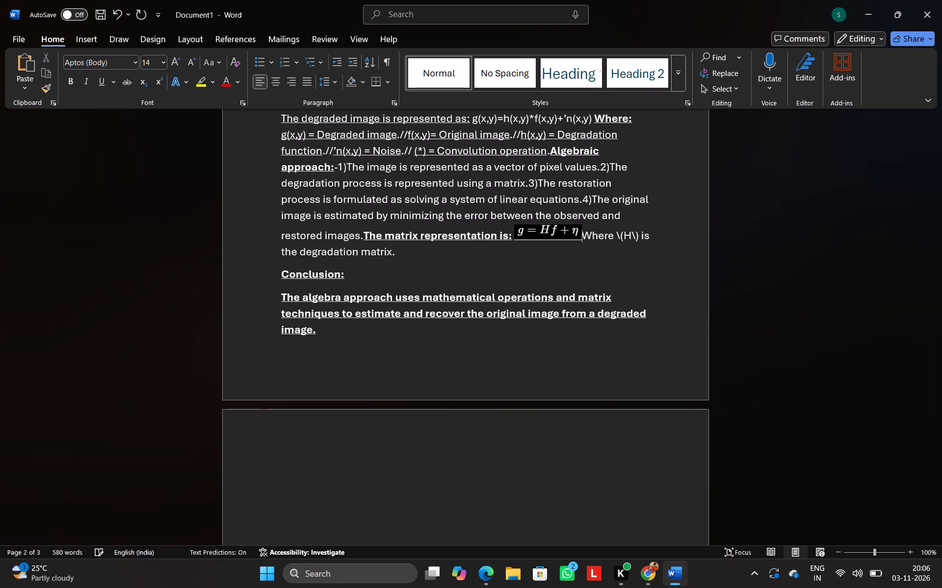
key(shift+Return)
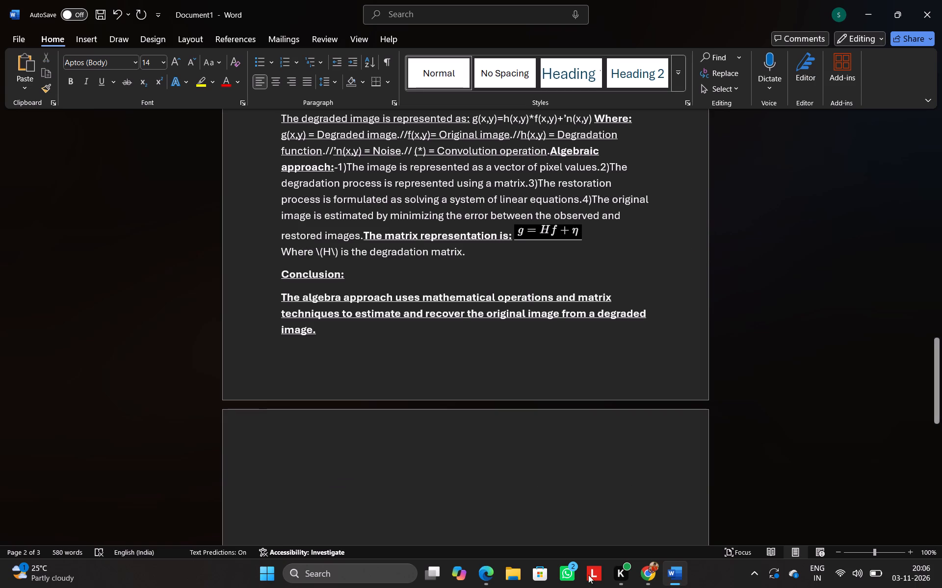
Strip the backslashes and parentheses around H so the line reads "Where H is the degradation matrix.".
click(654, 572)
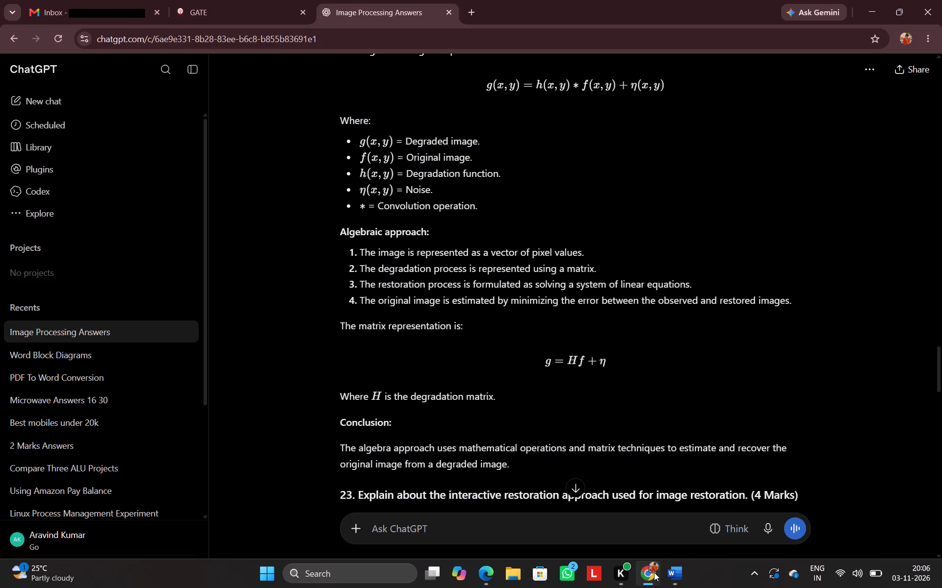
click(654, 572)
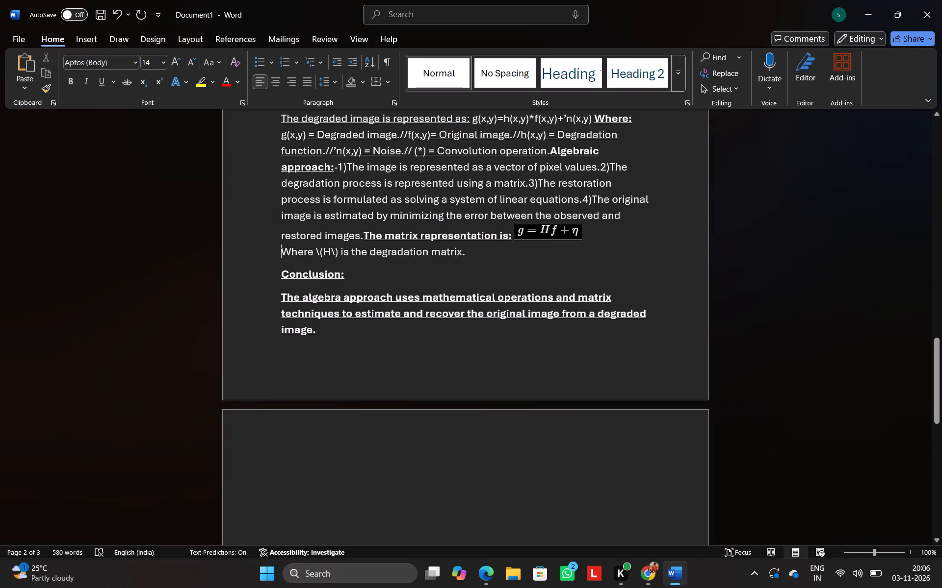
click(340, 257)
key(BackSpace)
key(BackSpace)
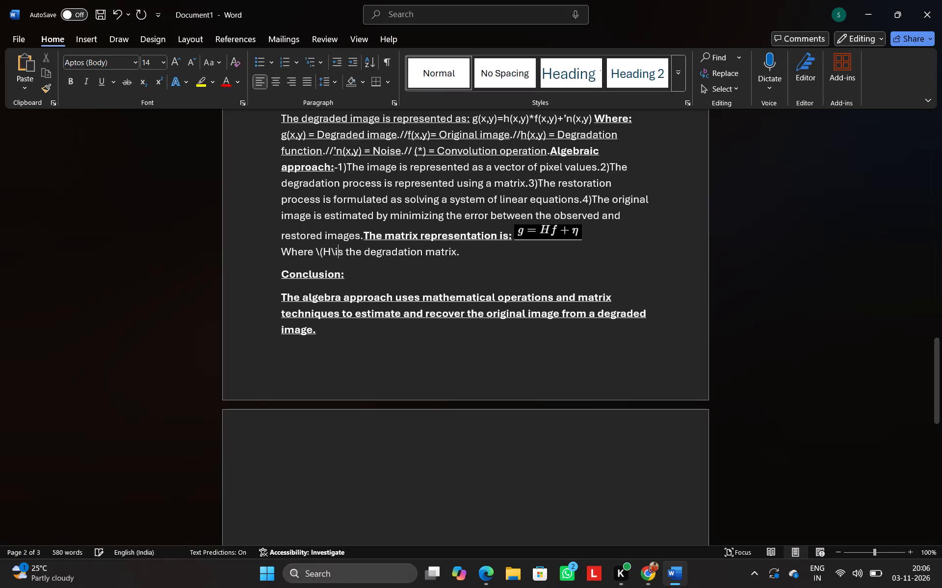
key(BackSpace)
key(space)
key(Left)
key(Left)
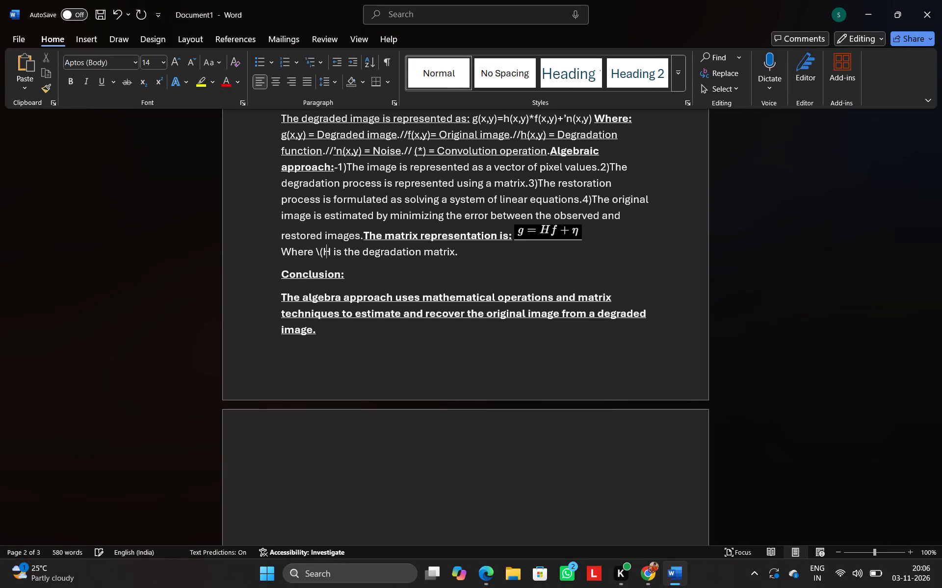
key(Left)
key(Right)
key(BackSpace)
key(BackSpace)
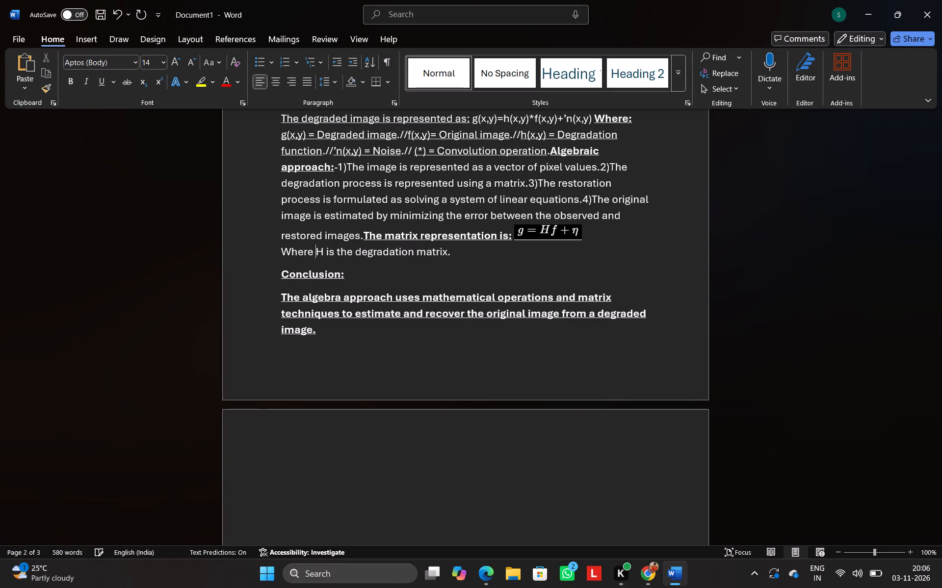
Join the "Conclusion:" heading onto the end of the "Where H is the degradation matrix." line.
click(281, 280)
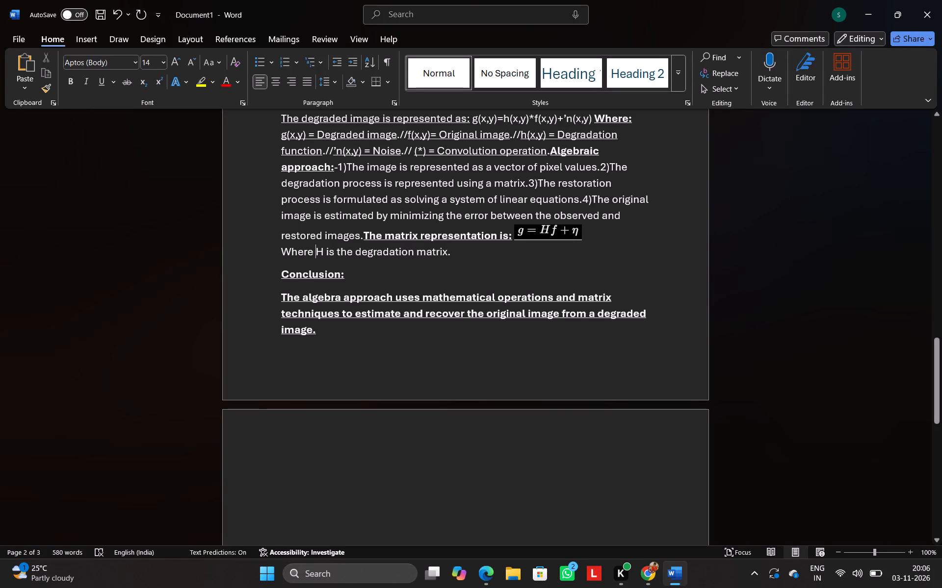
key(BackSpace)
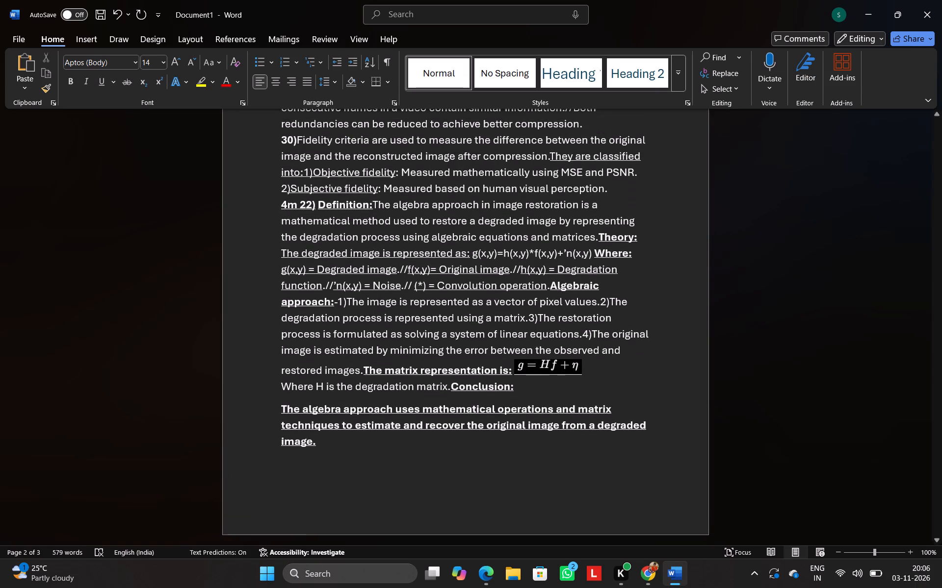
Remove the bold and underline from answer 22's conclusion sentence and join it directly after "Conclusion:".
drag(280, 410, 312, 424)
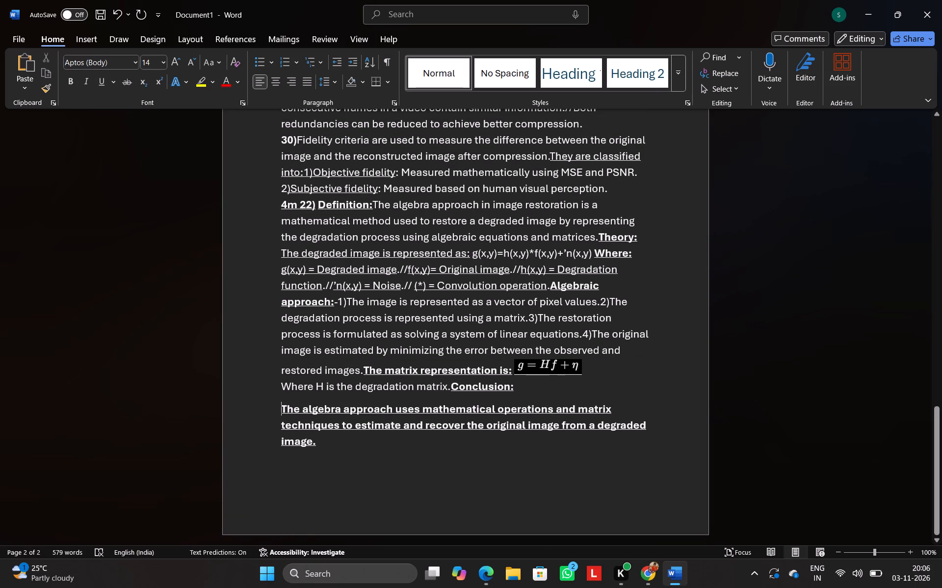
drag(312, 424, 361, 462)
click(375, 440)
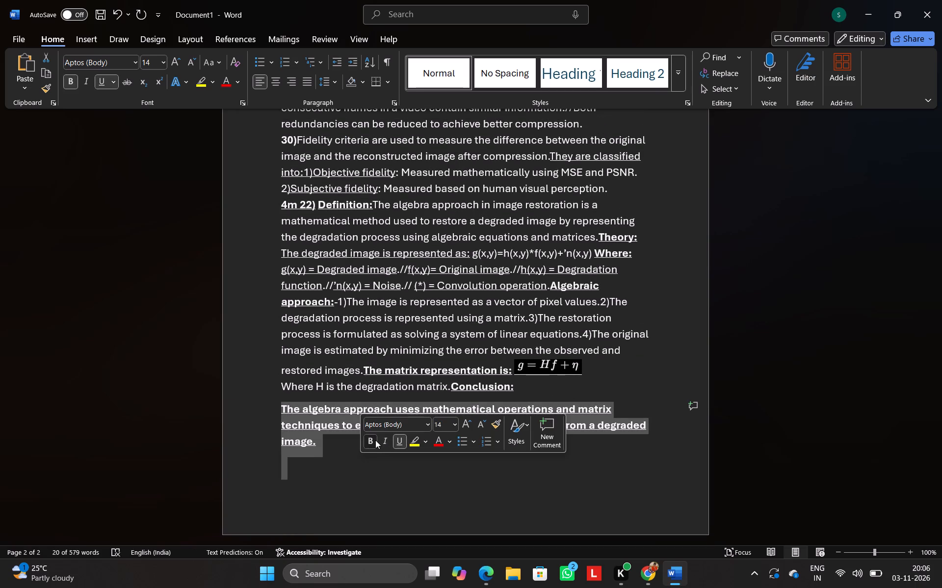
click(399, 440)
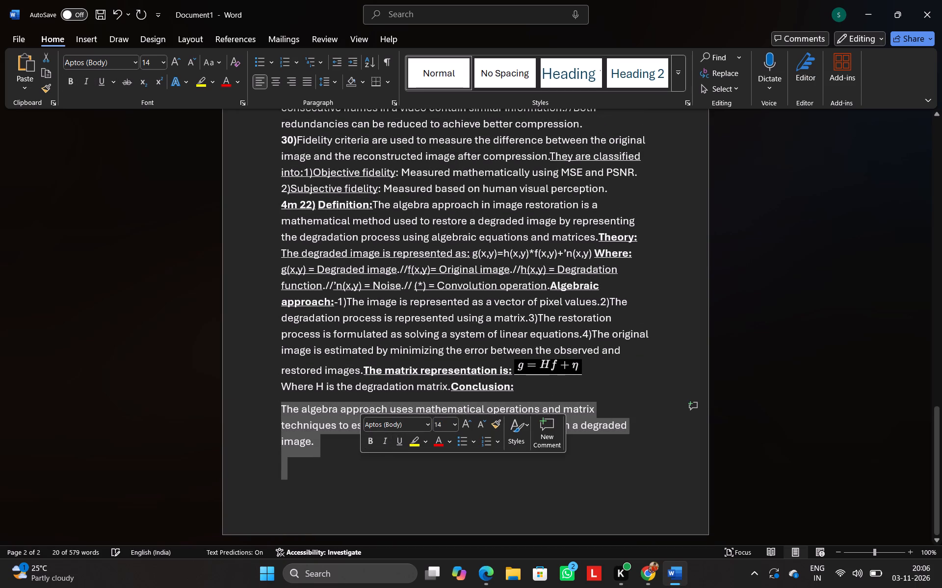
click(393, 467)
click(282, 413)
key(BackSpace)
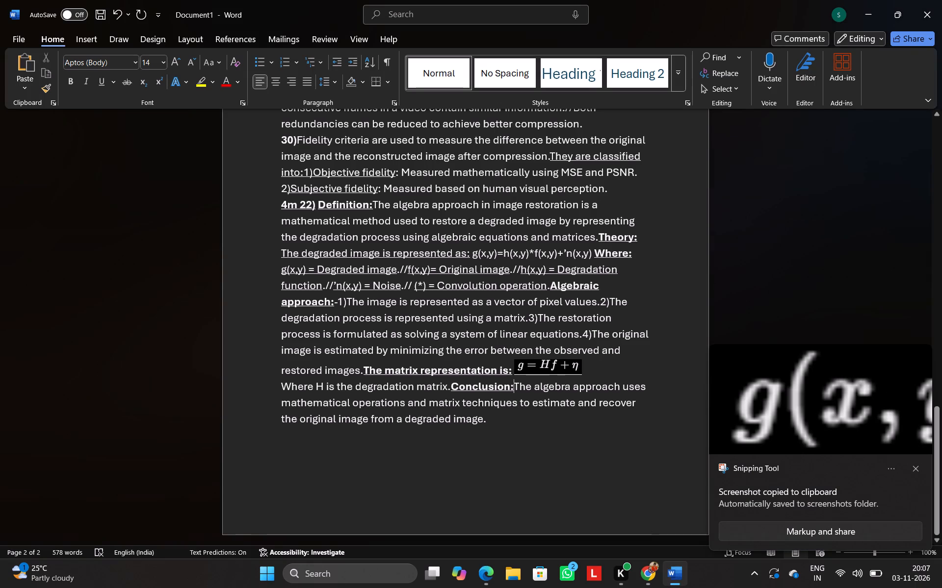
click(473, 253)
key(ctrl+v)
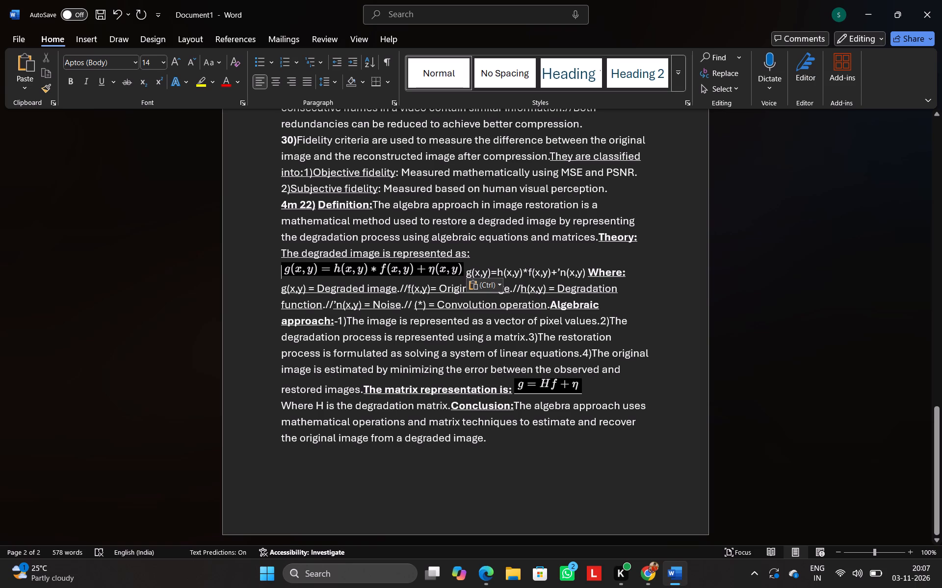
drag(584, 274, 467, 269)
key(BackSpace)
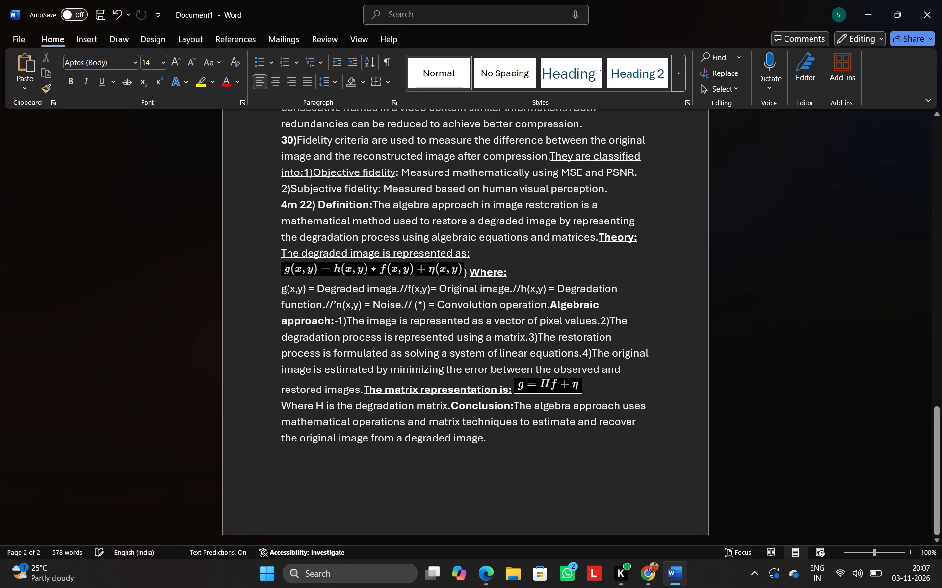
key(Right)
key(BackSpace)
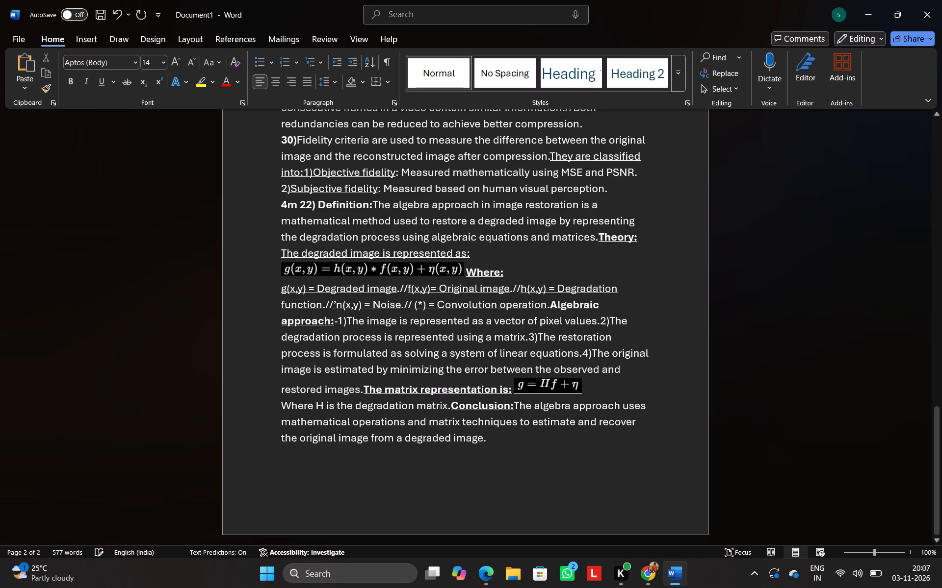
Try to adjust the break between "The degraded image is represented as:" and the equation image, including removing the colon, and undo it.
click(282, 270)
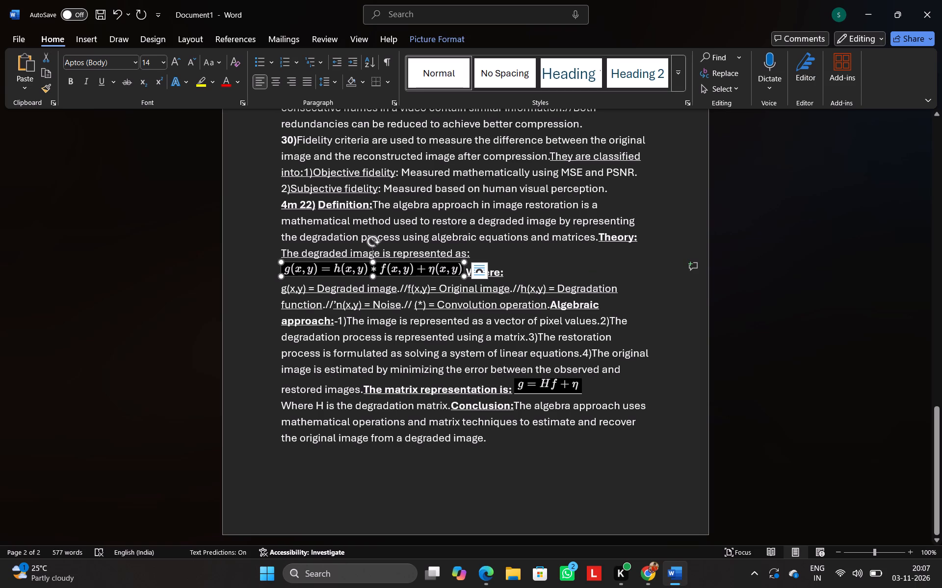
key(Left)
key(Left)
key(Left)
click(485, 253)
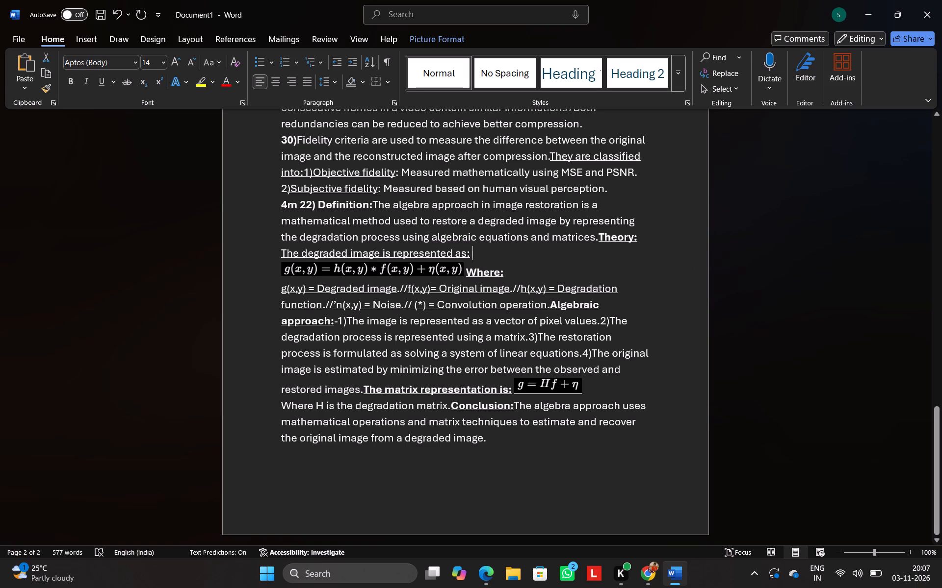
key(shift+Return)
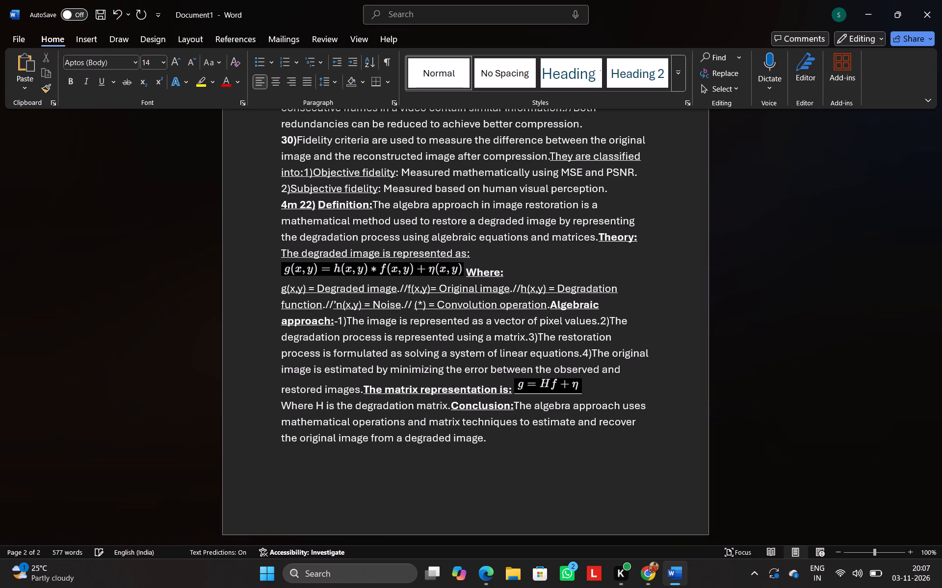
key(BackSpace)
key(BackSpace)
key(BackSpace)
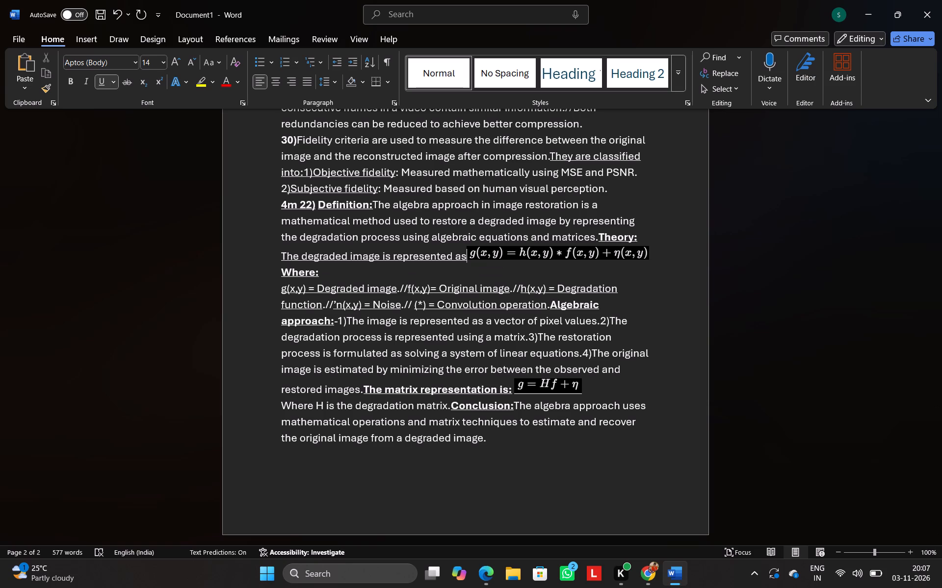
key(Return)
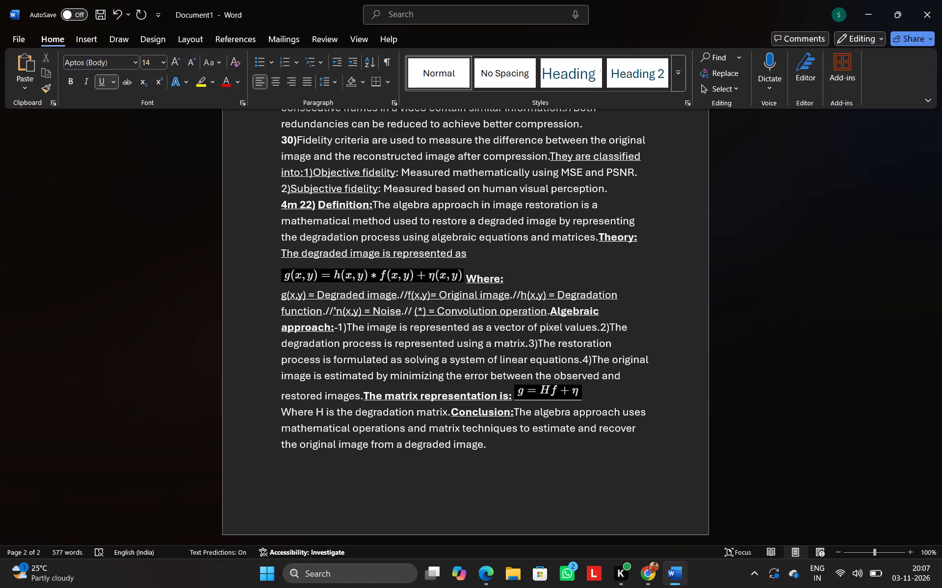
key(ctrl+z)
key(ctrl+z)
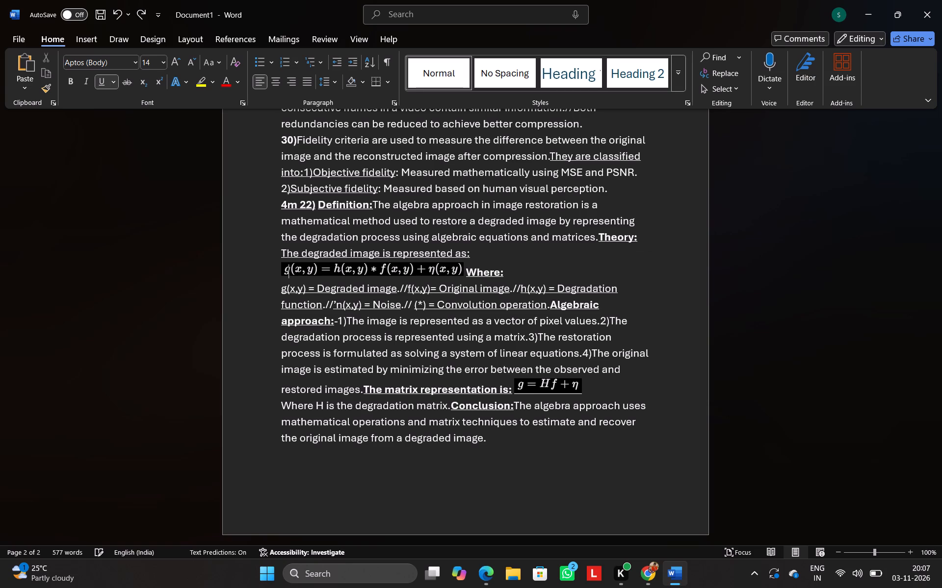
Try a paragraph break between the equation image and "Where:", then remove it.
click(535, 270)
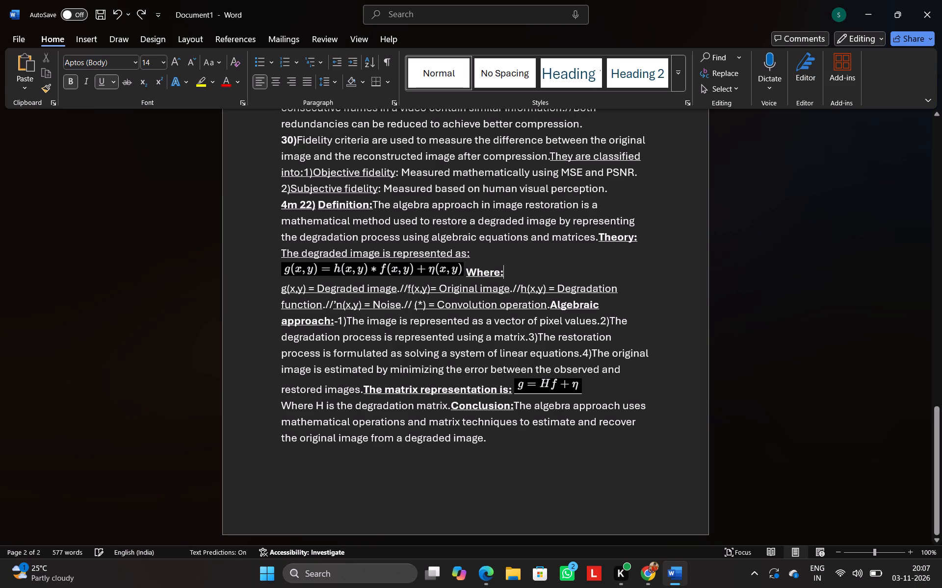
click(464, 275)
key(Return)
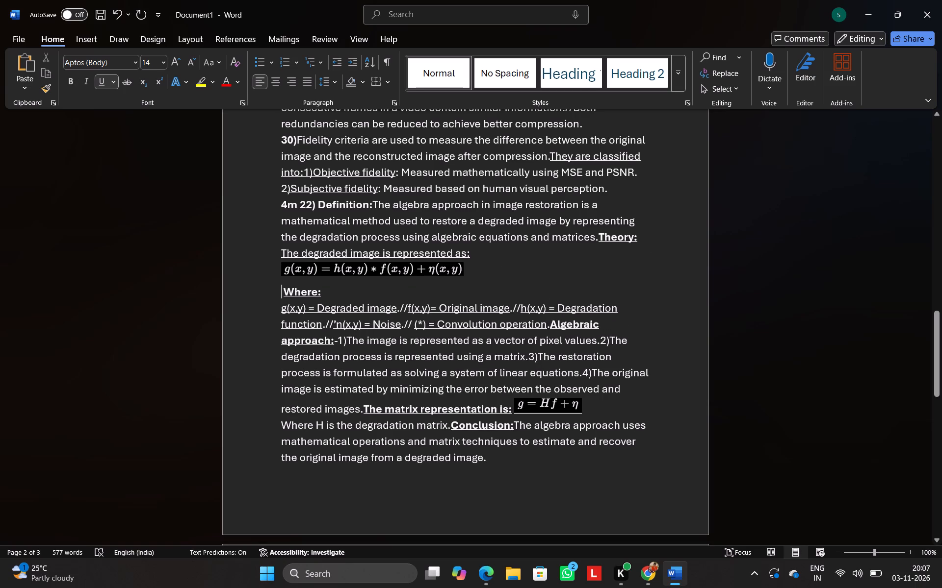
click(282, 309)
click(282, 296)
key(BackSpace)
Put a wide gap of spaces between answer 22's degraded image equation and "Where:".
key(space)
key(space)
key(space)
key(space)
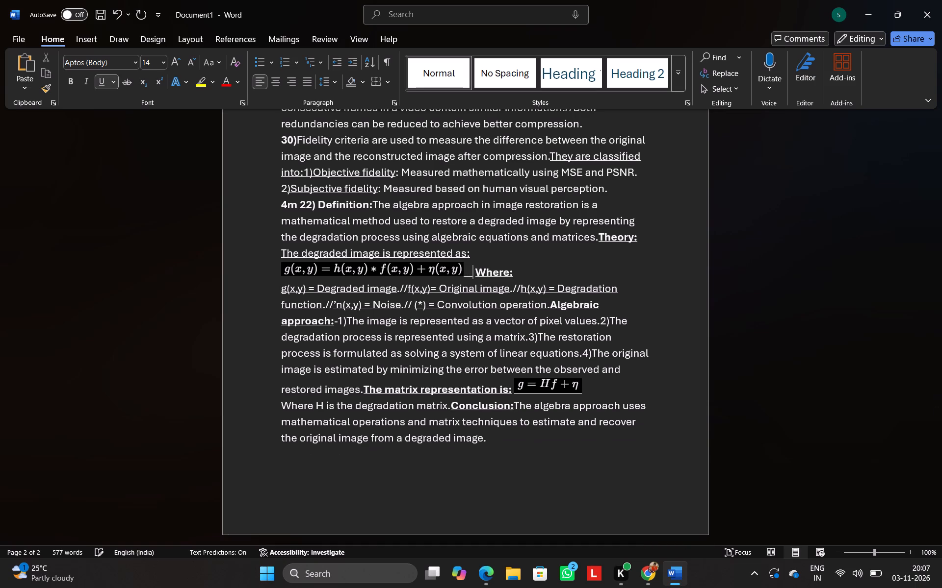
key(space)
key(space)
key(space)
key(space)
key(space)
key(space)
key(space)
key(space)
key(space)
key(space)
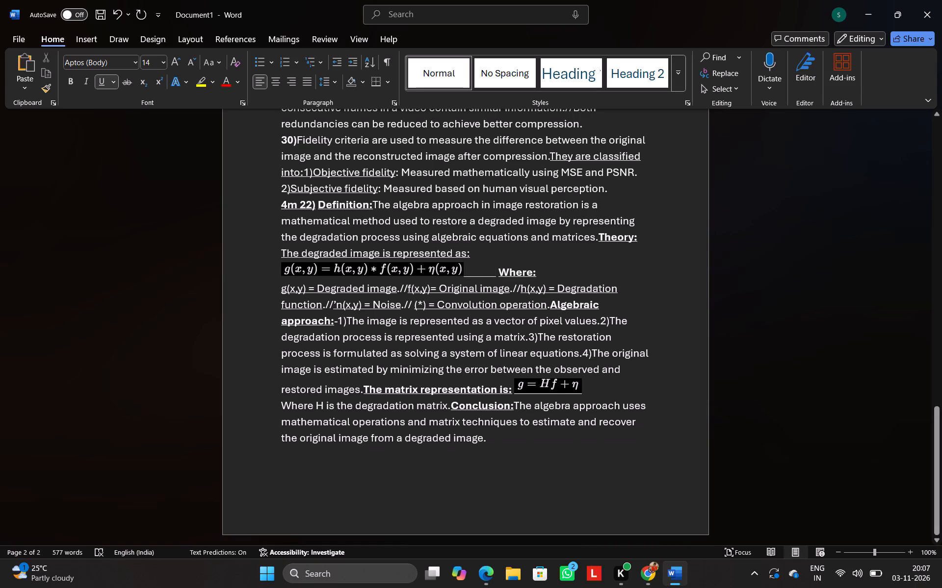
Remove the underline from the blank gap between the equation image and "Where:".
drag(464, 275, 496, 280)
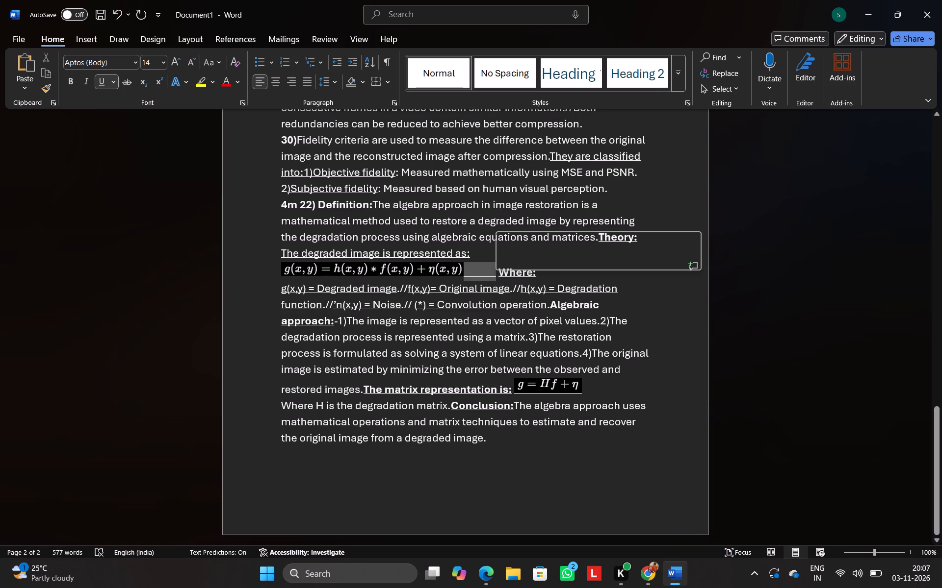
click(533, 261)
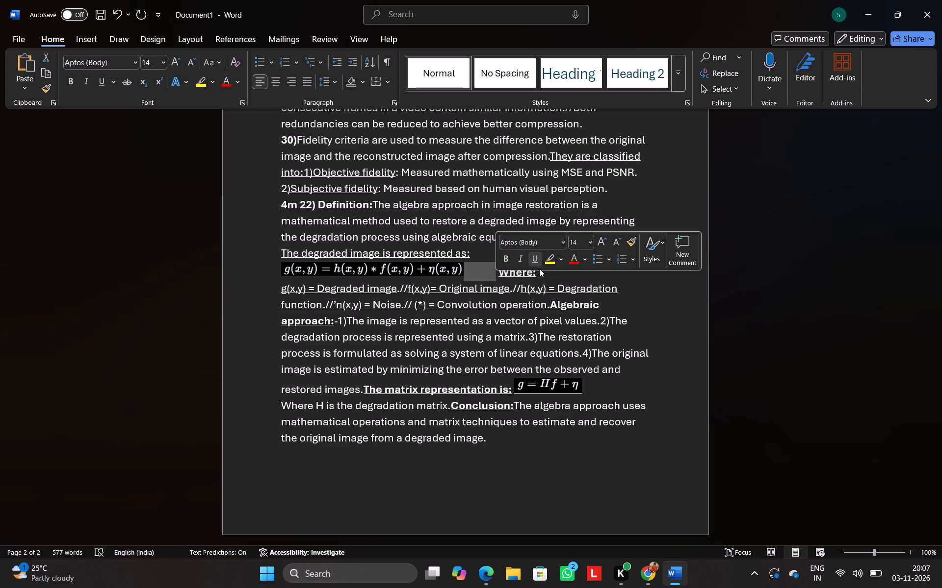
click(543, 273)
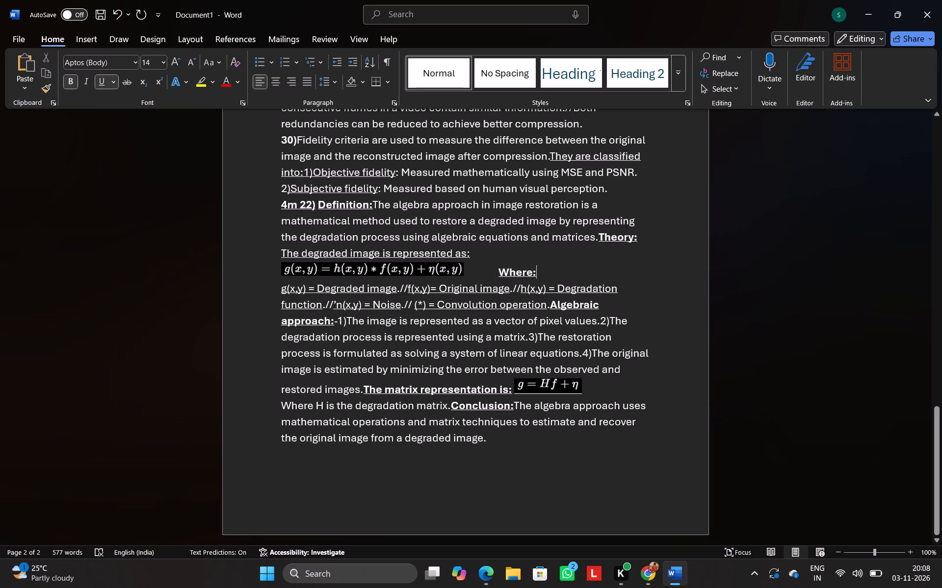
Insert a line break before "Algebraic approach:" in answer 22.
scroll(528, 344, down, 2)
click(642, 273)
click(552, 312)
key(shift+Return)
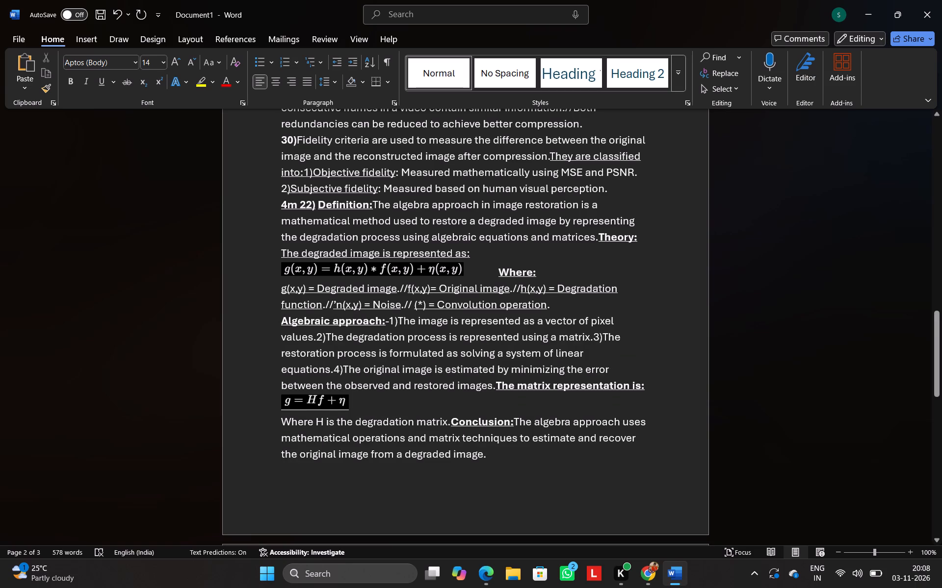
Underline "algebra approach" in answer 22's definition sentence.
scroll(645, 376, down, 3)
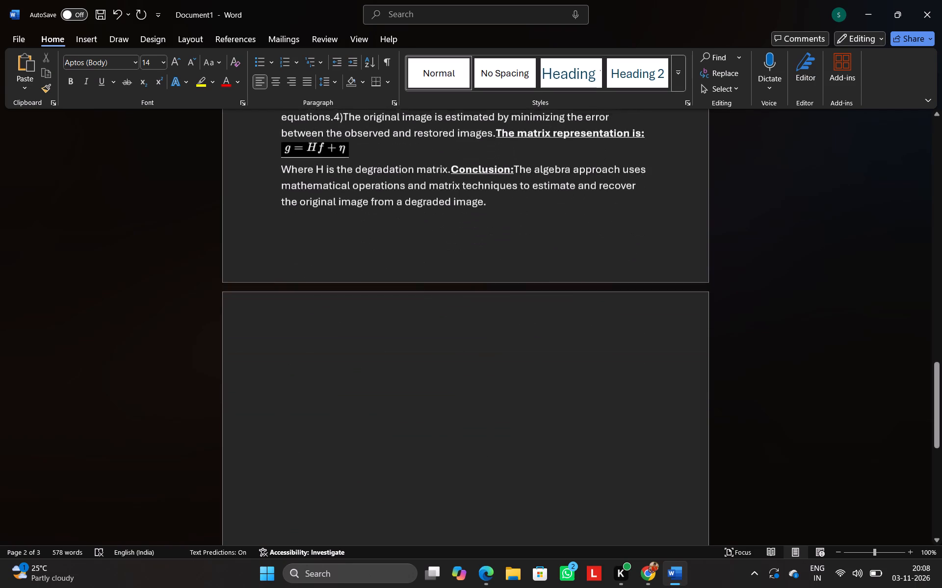
scroll(645, 376, up, 13)
scroll(645, 376, down, 3)
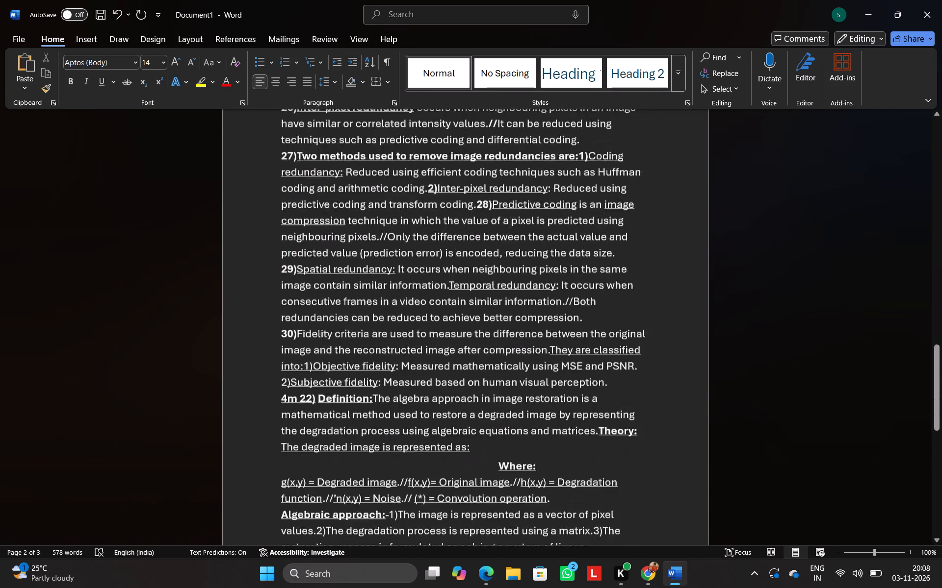
scroll(645, 376, down, 4)
scroll(645, 376, up, 5)
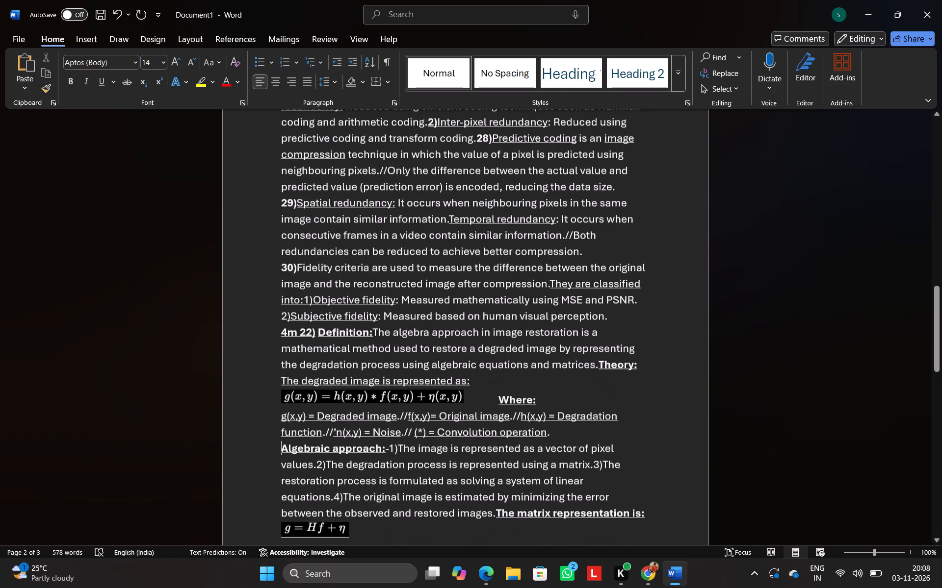
scroll(645, 376, up, 2)
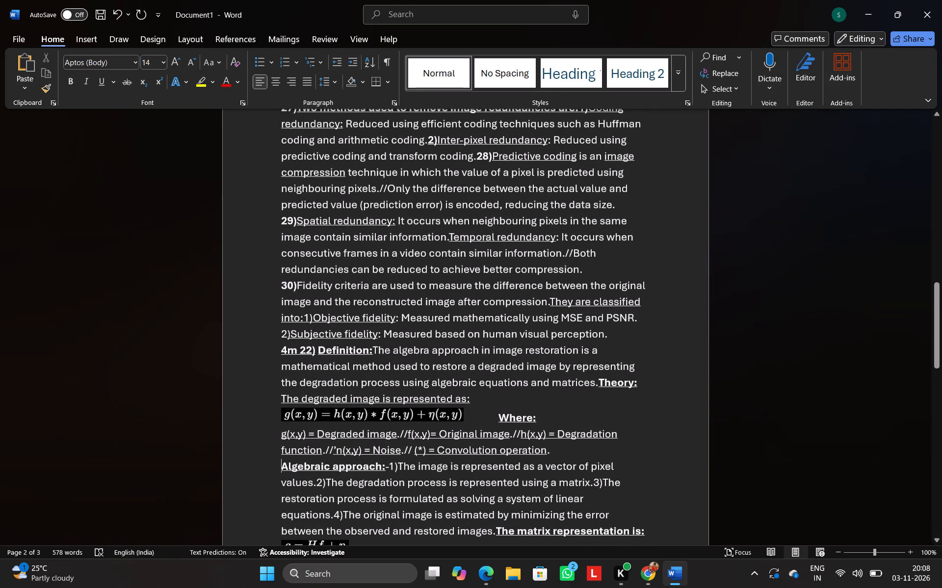
scroll(359, 329, down, 1)
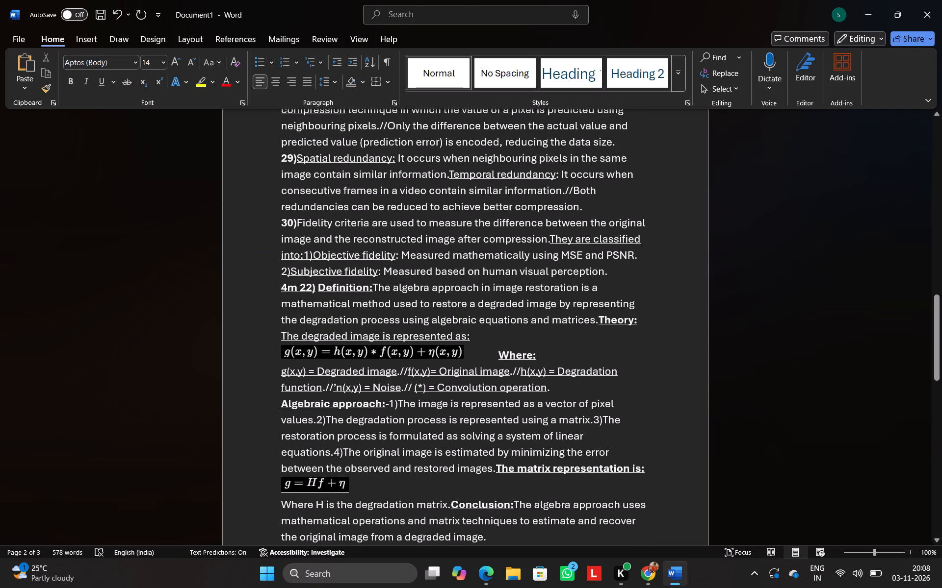
drag(392, 289, 481, 289)
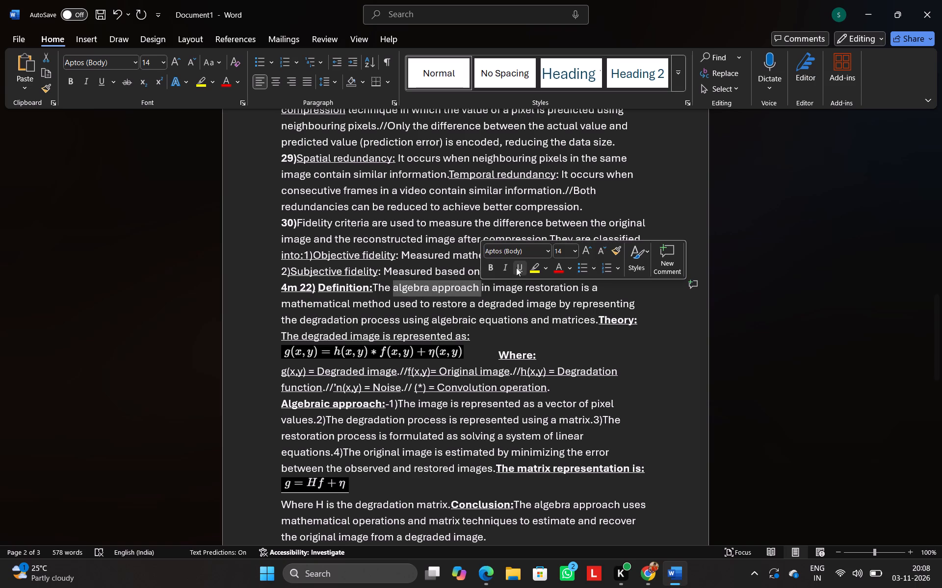
click(516, 268)
Check the 4-mark questions in the DIP question bank PDF in Edge, and return to Word.
click(485, 573)
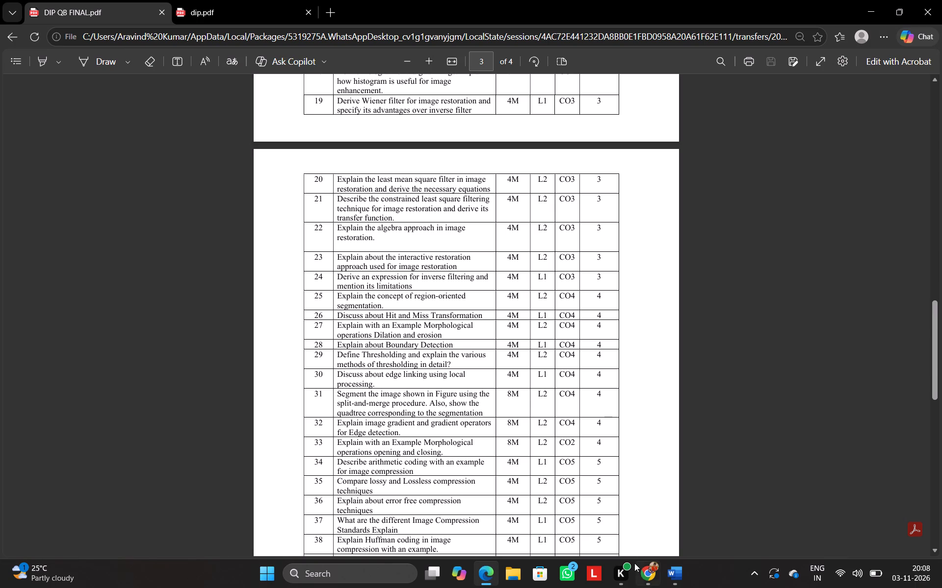
click(674, 573)
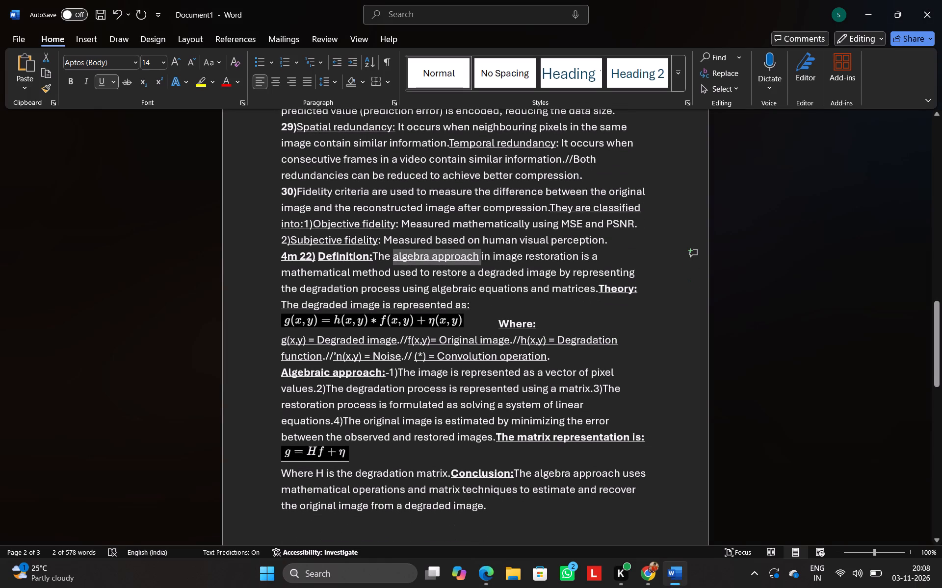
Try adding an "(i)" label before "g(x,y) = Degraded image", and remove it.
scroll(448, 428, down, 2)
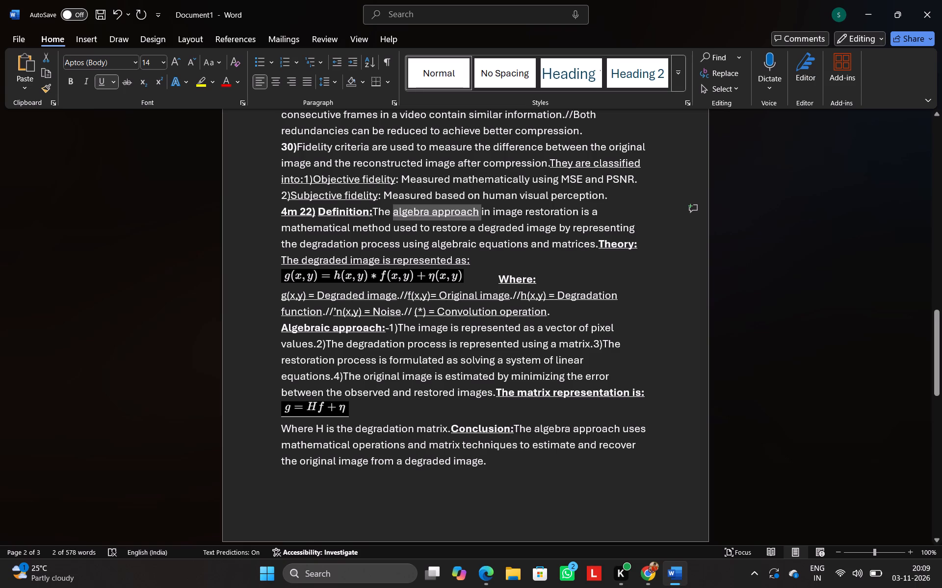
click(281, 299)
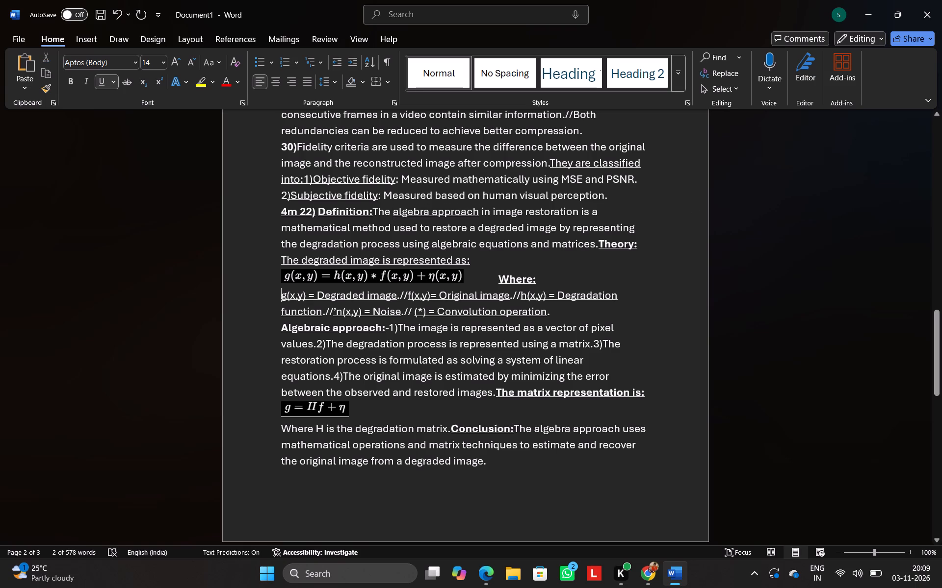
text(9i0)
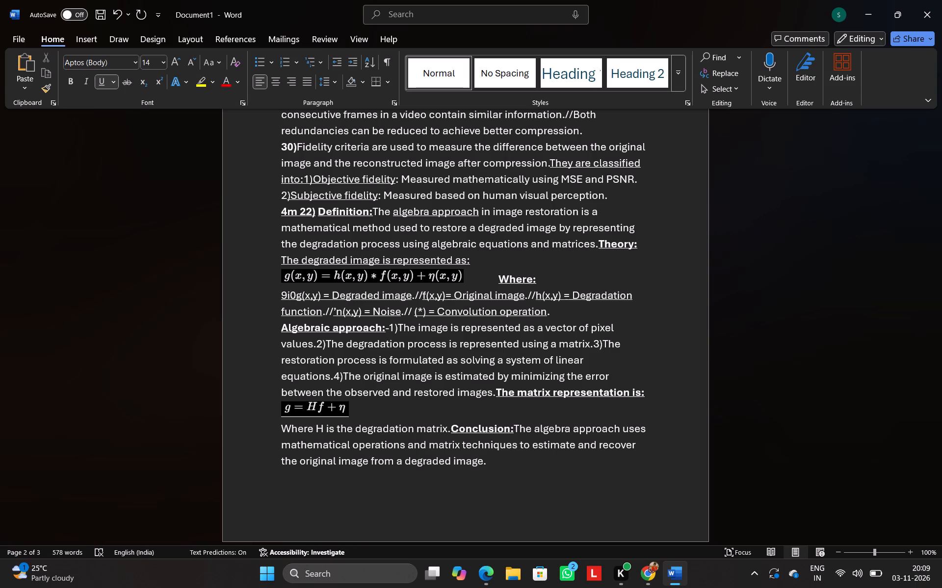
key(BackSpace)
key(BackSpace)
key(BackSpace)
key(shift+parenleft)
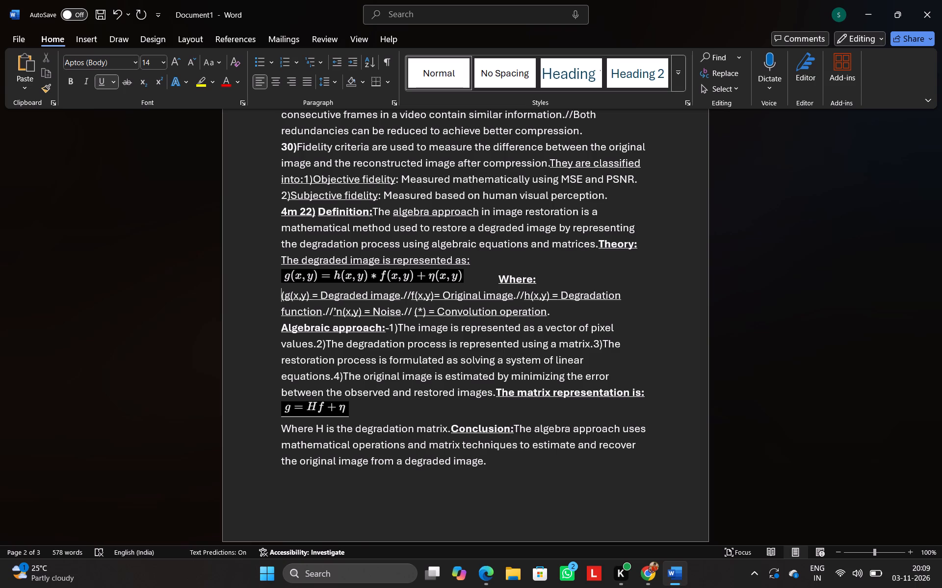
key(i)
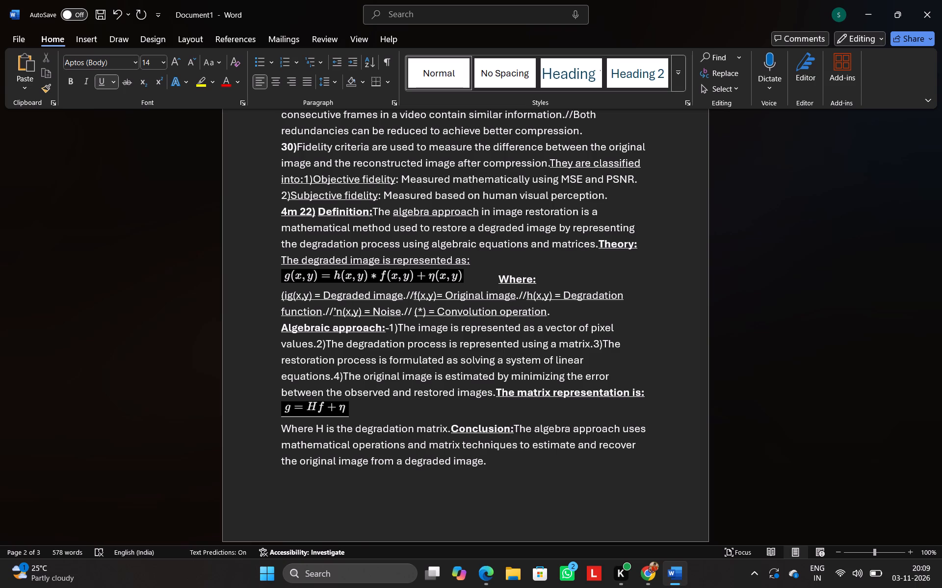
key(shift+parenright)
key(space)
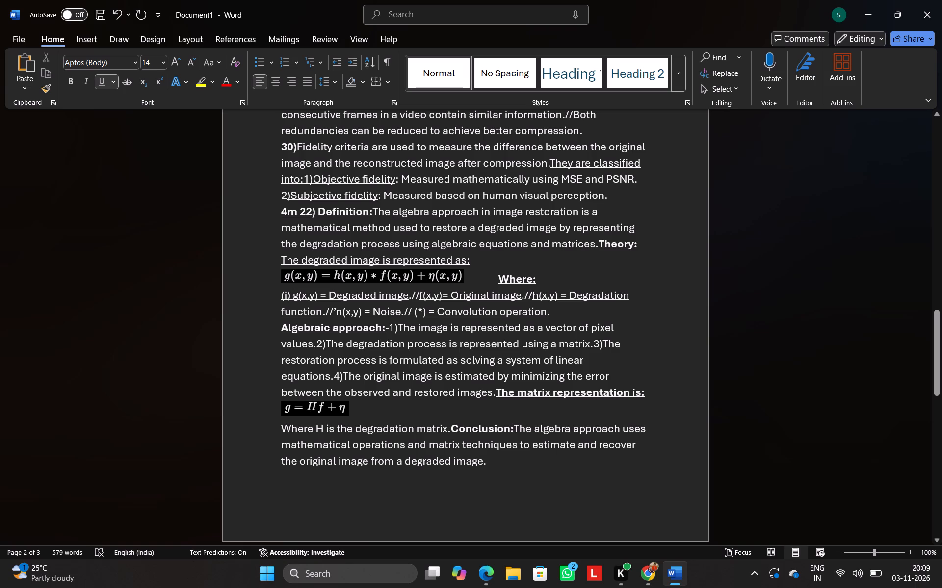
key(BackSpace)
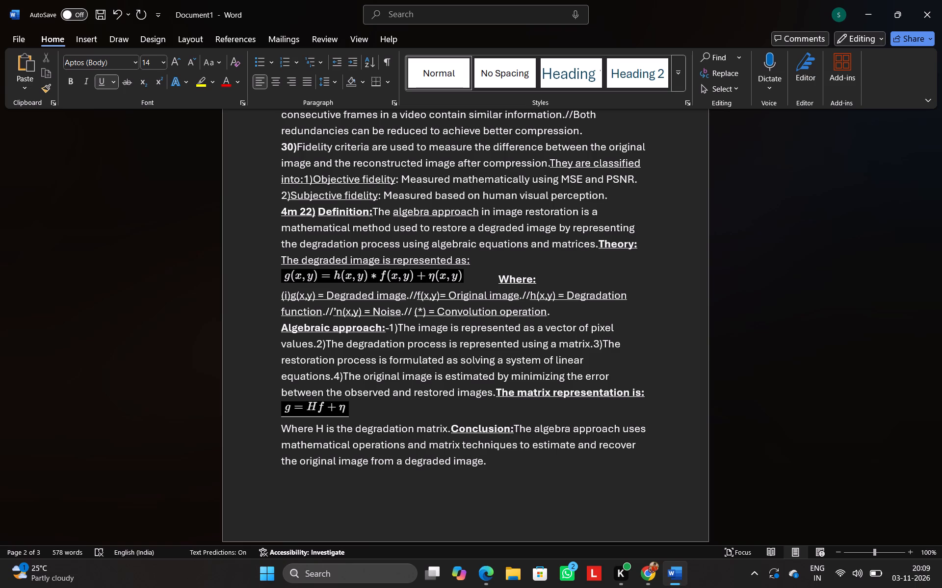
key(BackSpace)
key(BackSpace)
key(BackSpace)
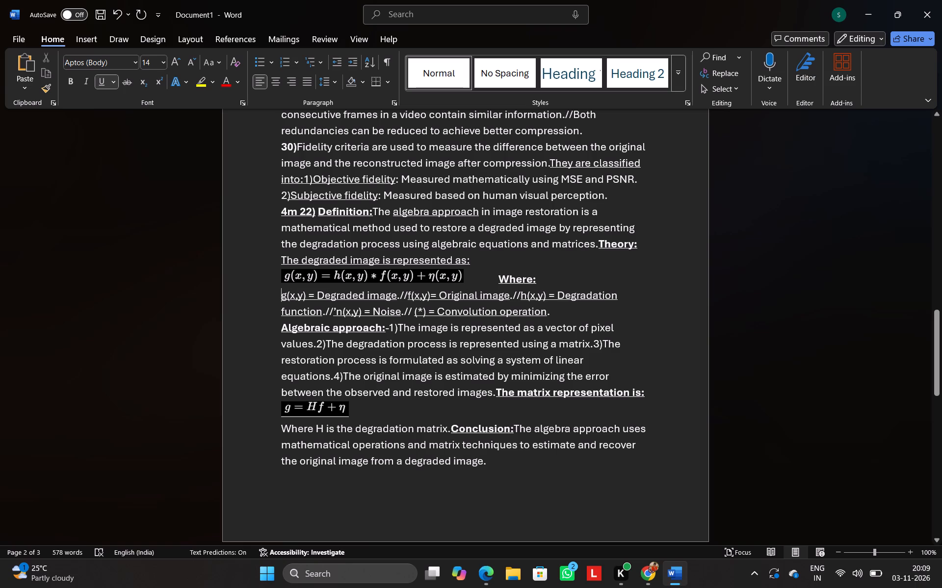
Review the layout of the earlier answers and of answer 22.
click(577, 271)
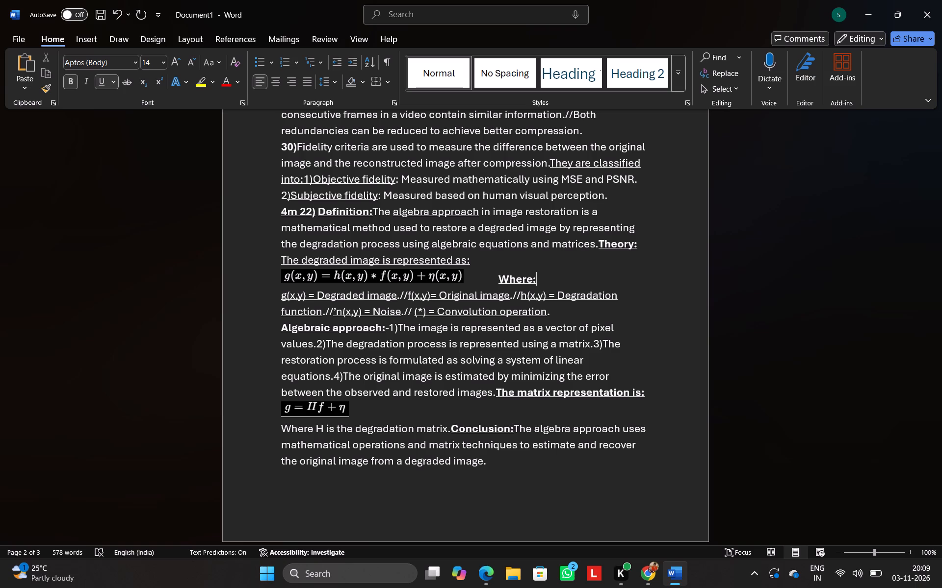
scroll(593, 303, up, 10)
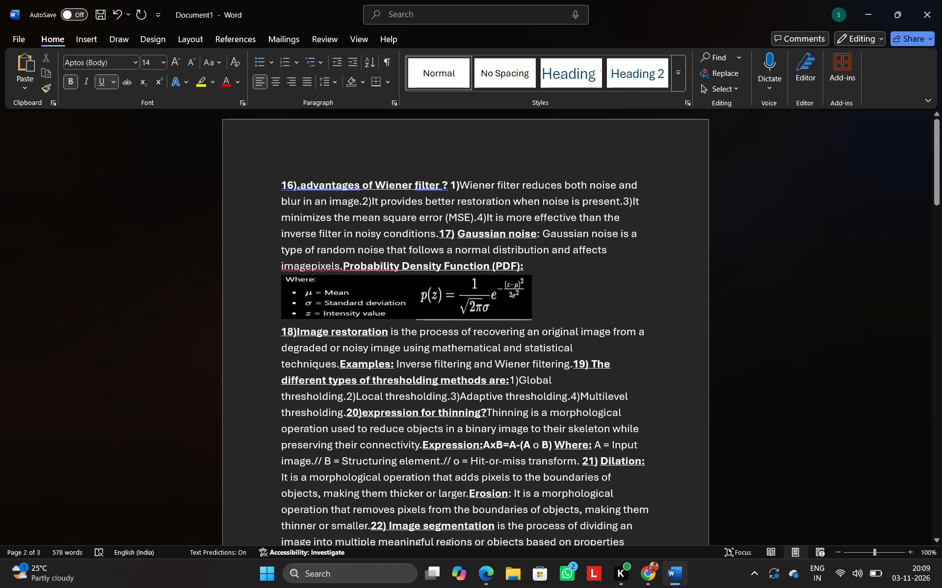
scroll(593, 303, up, 2)
scroll(593, 303, down, 6)
scroll(593, 303, up, 4)
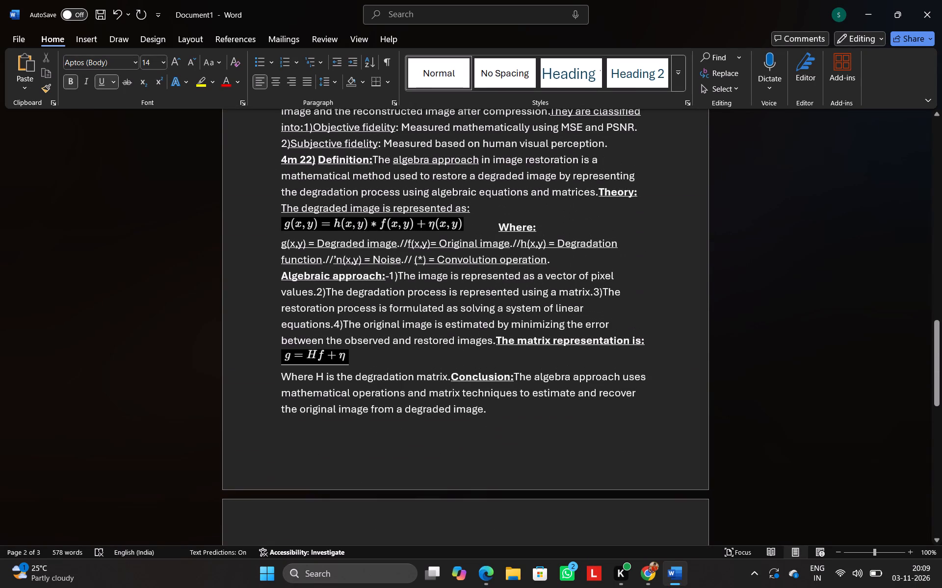
scroll(593, 303, up, 1)
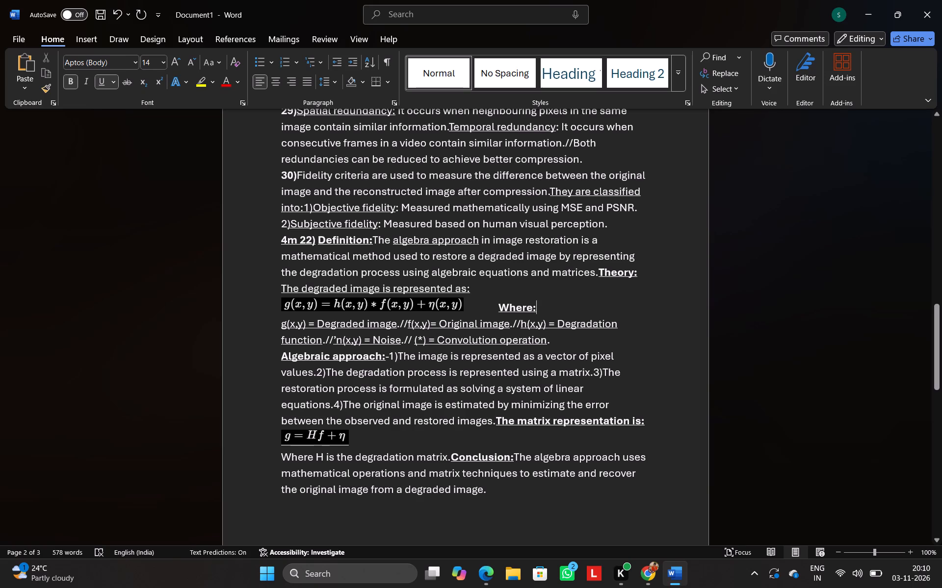
scroll(556, 403, down, 1)
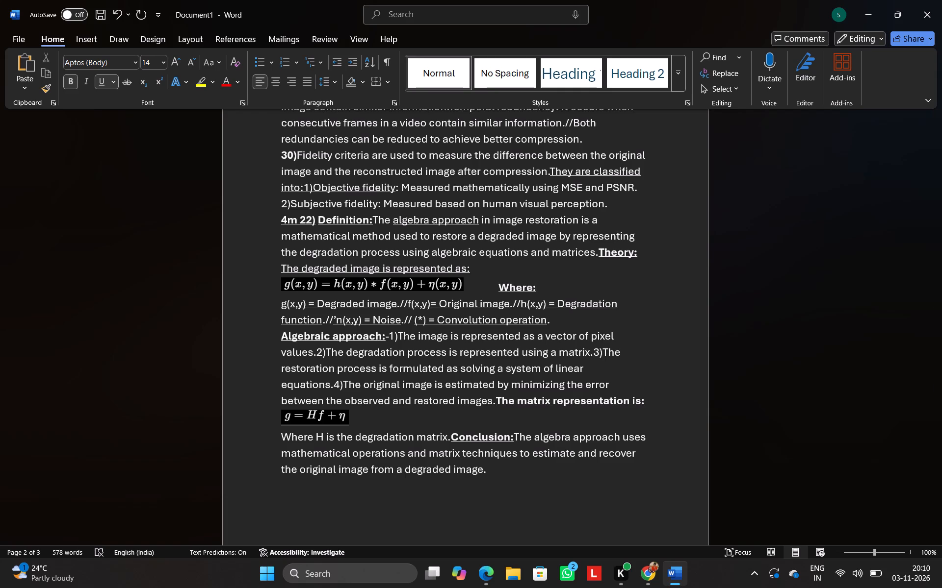
Bring "Where H is the degradation matrix." onto the same line as the g = Hf + η equation image, separated by four spaces.
click(281, 438)
key(BackSpace)
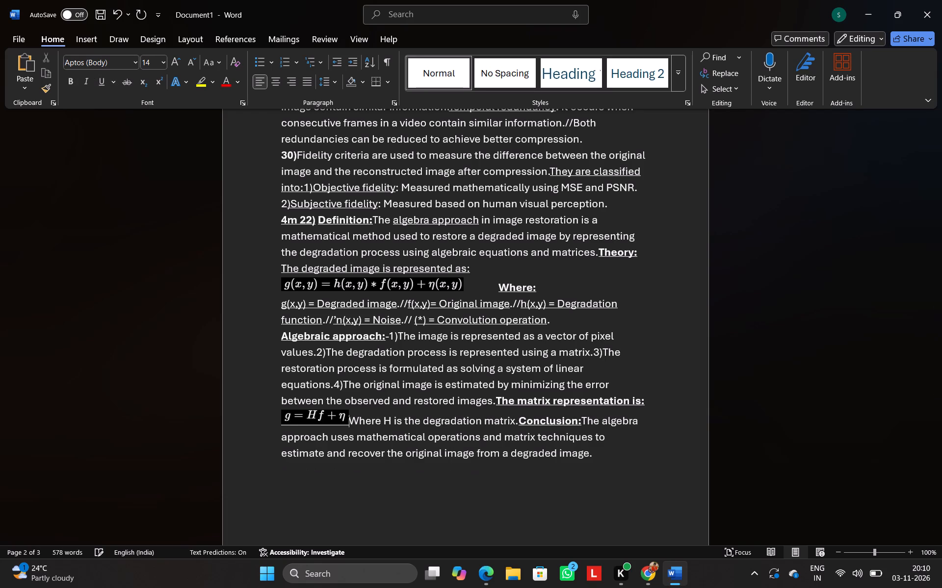
key(space)
key(space)
key(space)
key(space)
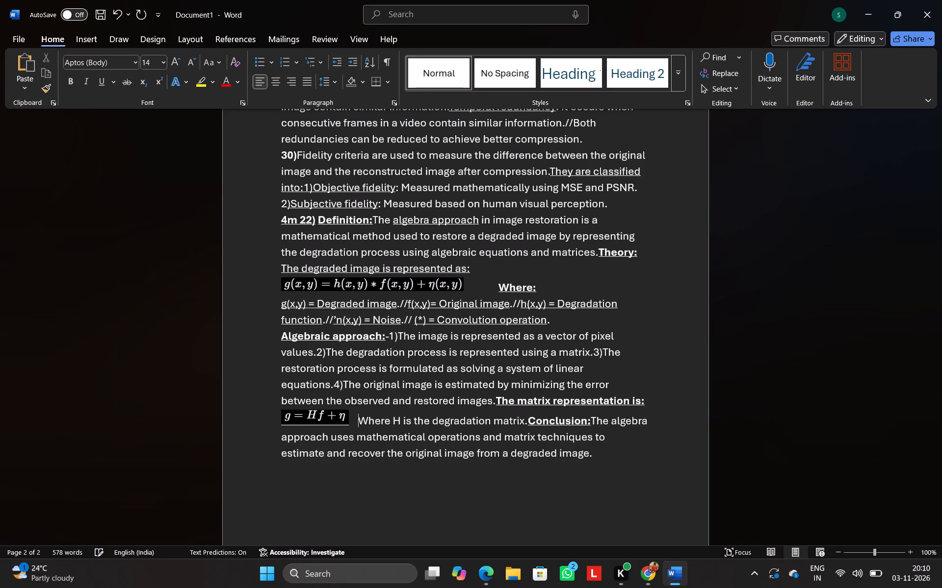
Insert a line break before "Conclusion:" in answer 22 and place the cursor at the end of the answer.
click(526, 426)
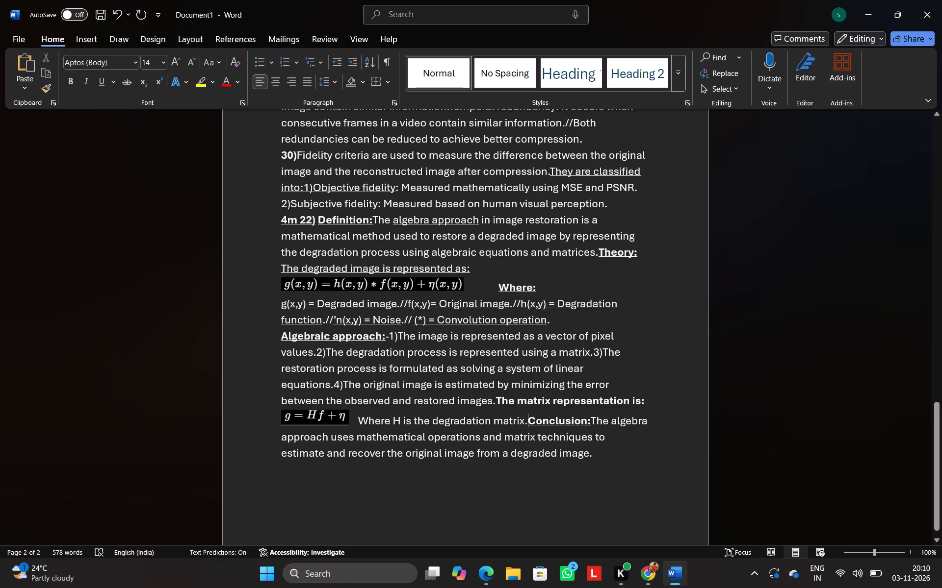
key(shift+Return)
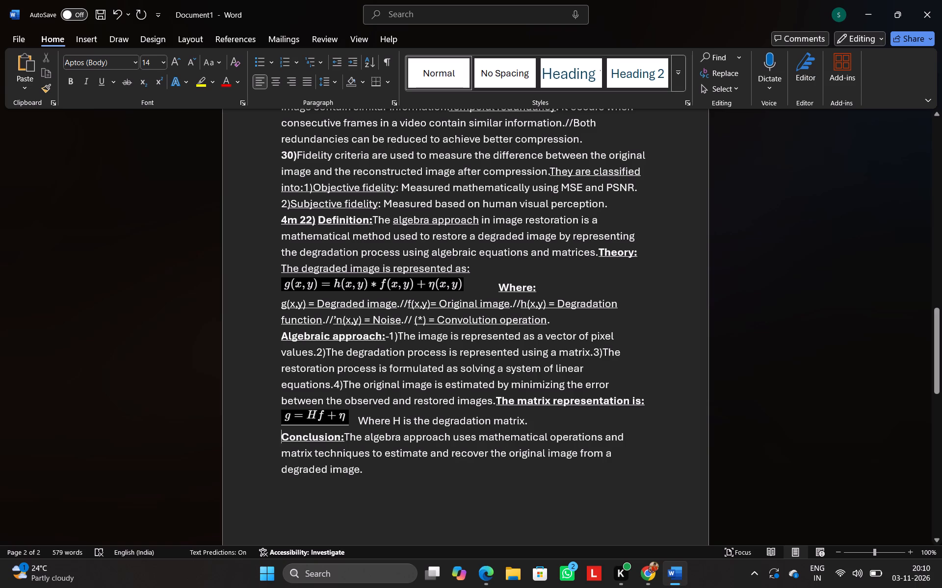
click(430, 509)
scroll(430, 509, down, 1)
scroll(430, 509, up, 1)
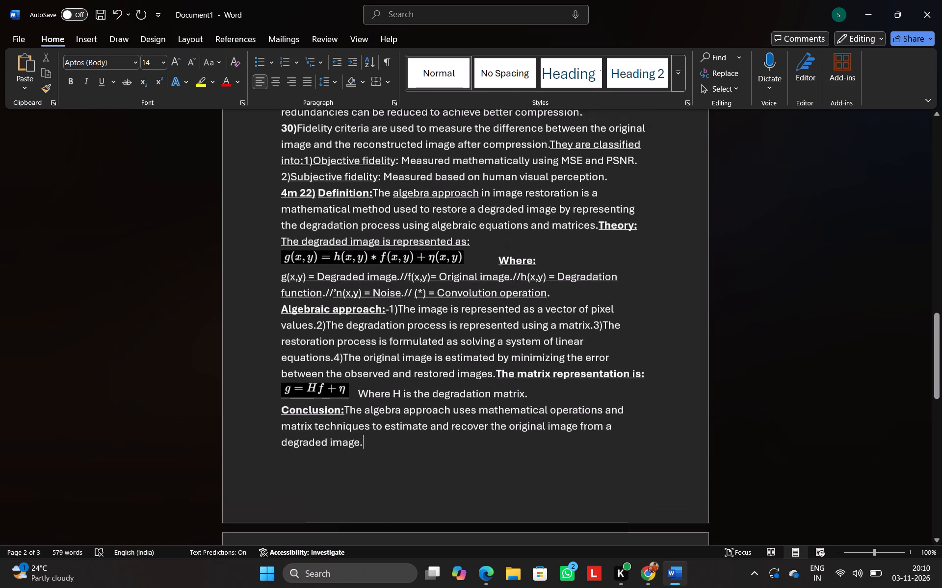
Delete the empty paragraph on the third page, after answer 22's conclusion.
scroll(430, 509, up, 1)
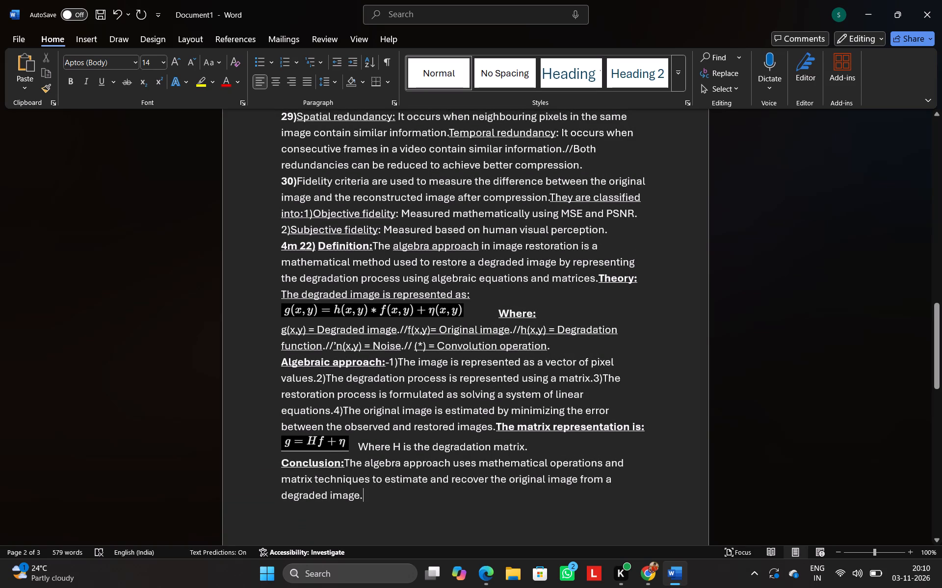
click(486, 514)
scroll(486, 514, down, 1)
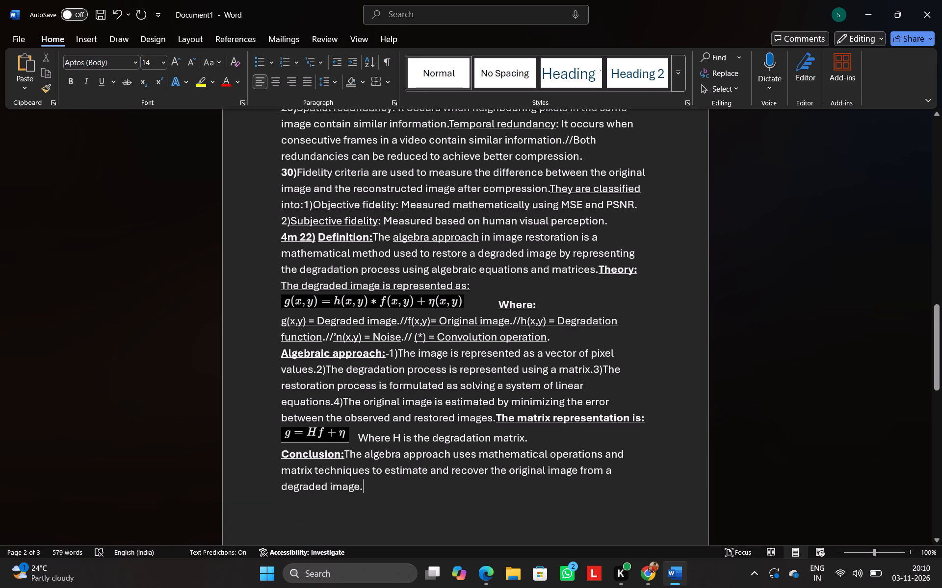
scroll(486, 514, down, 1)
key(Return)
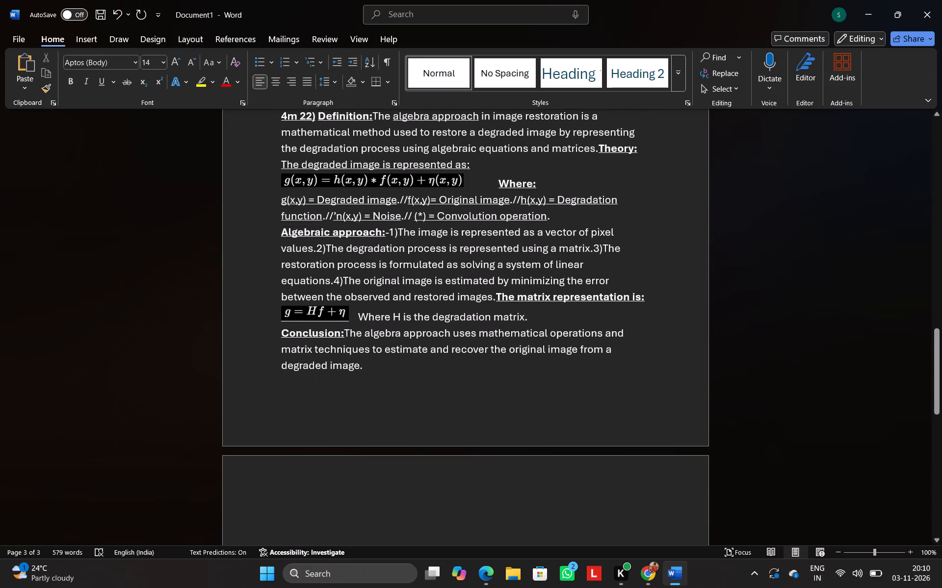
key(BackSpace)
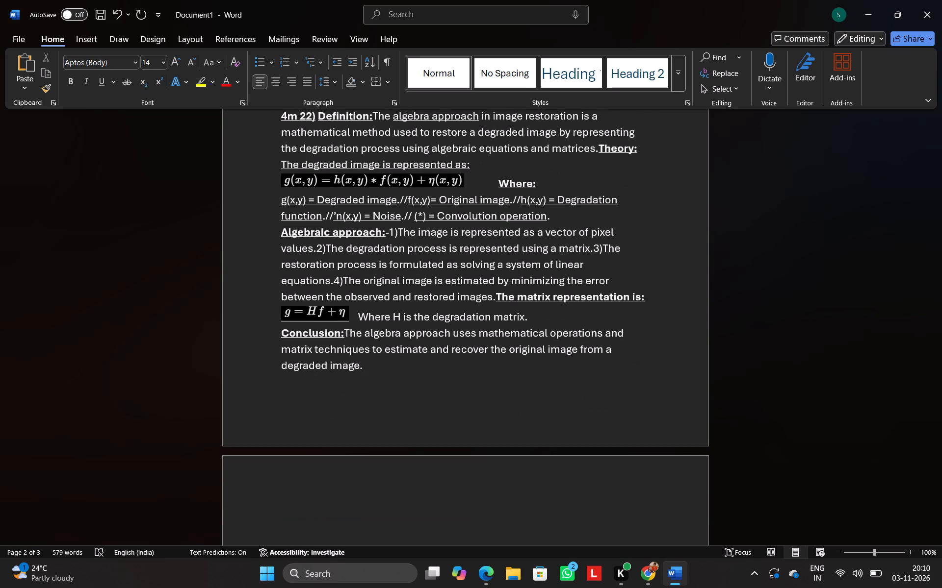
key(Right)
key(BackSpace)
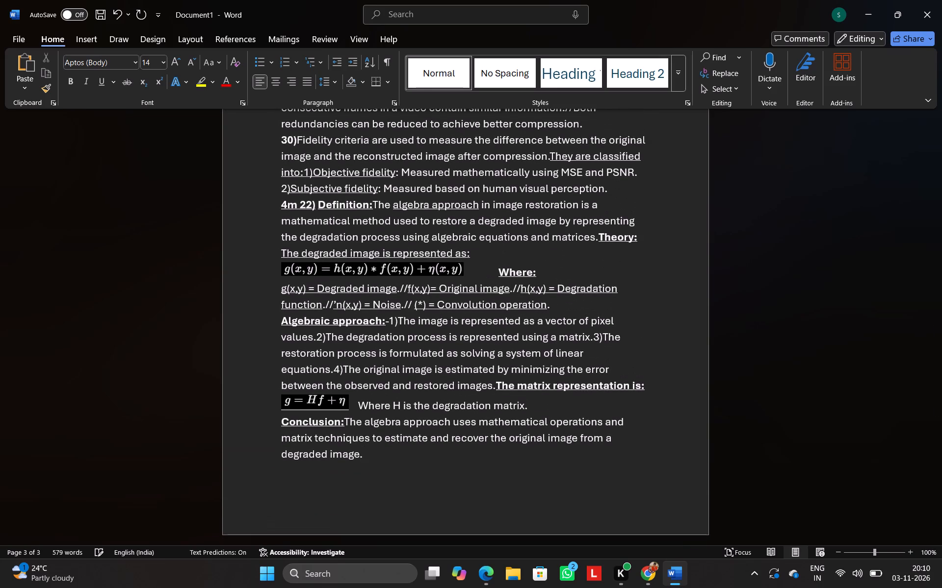
Start a new paragraph after answer 22's conclusion, checking the layout of the earlier answers.
scroll(570, 504, up, 3)
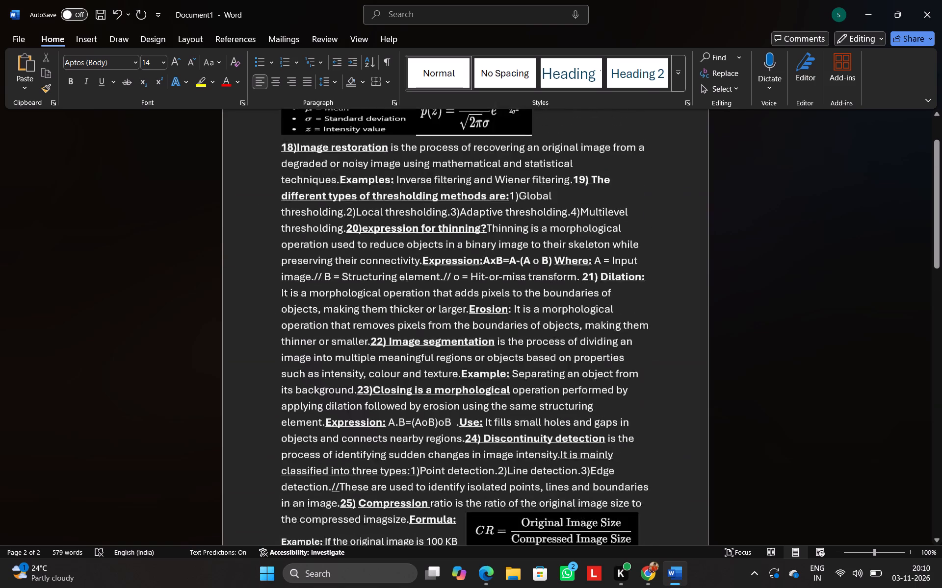
scroll(570, 504, up, 4)
scroll(570, 504, down, 6)
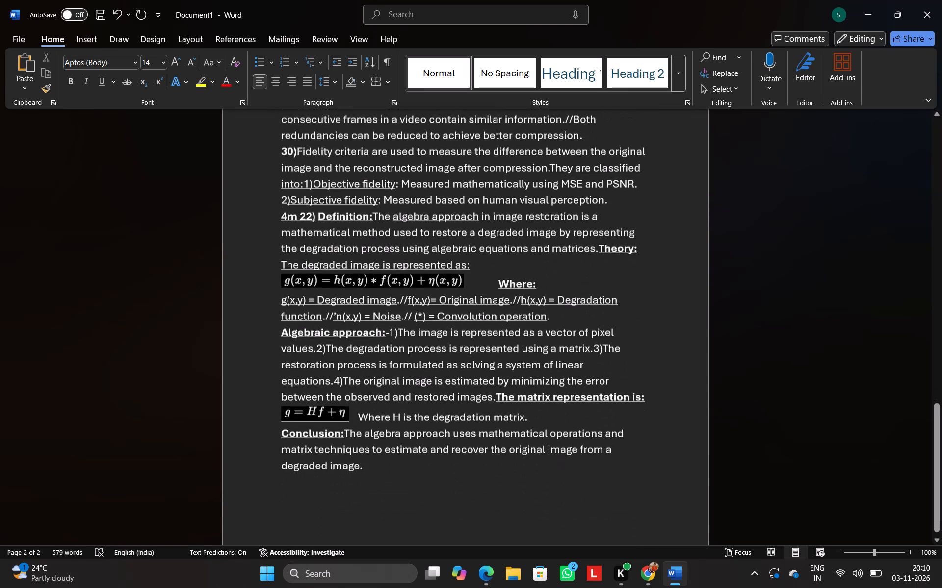
scroll(570, 504, down, 1)
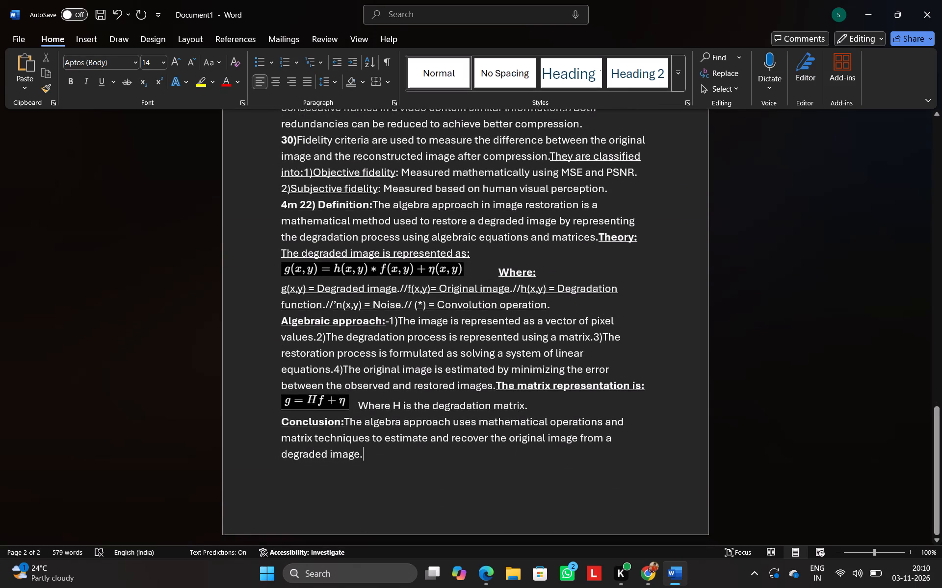
key(Return)
scroll(482, 493, down, 1)
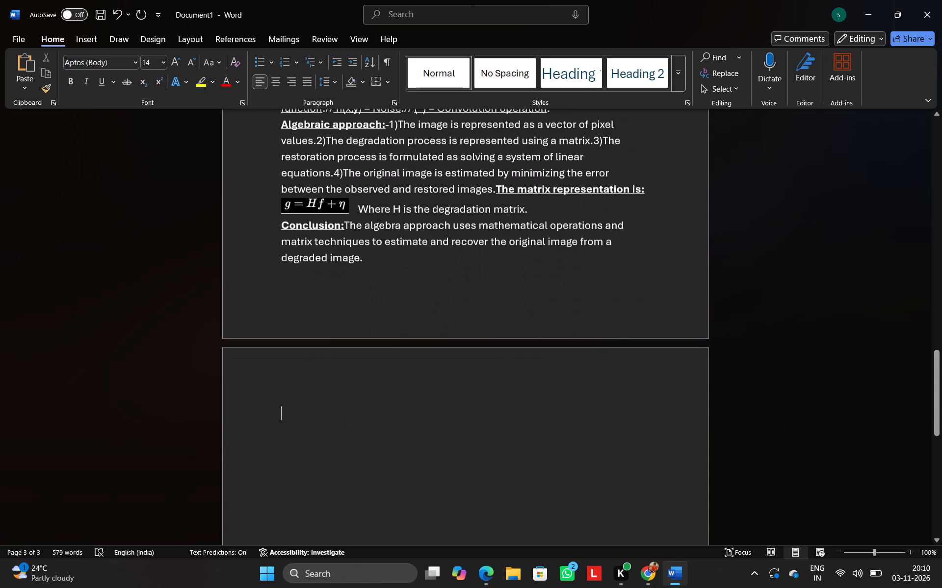
scroll(482, 493, down, 11)
scroll(482, 493, up, 12)
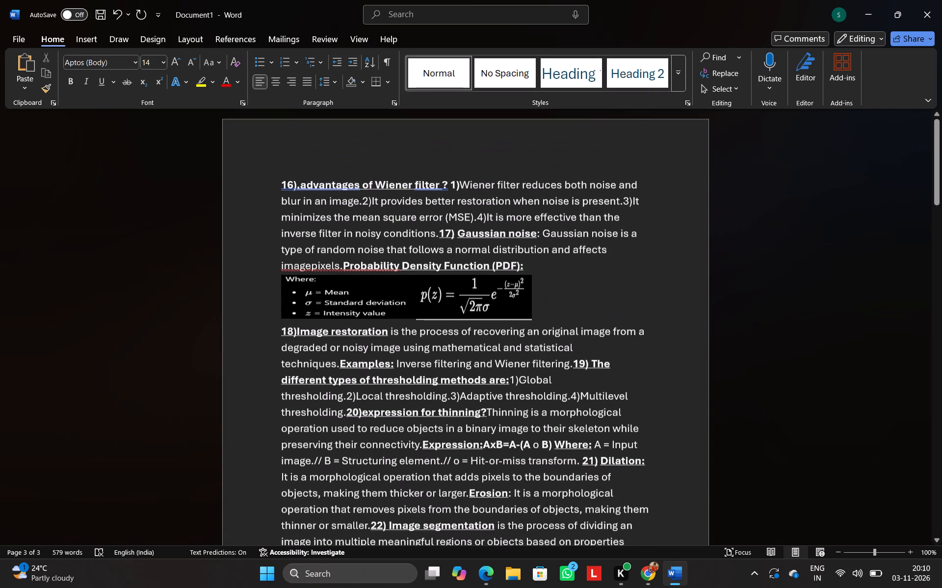
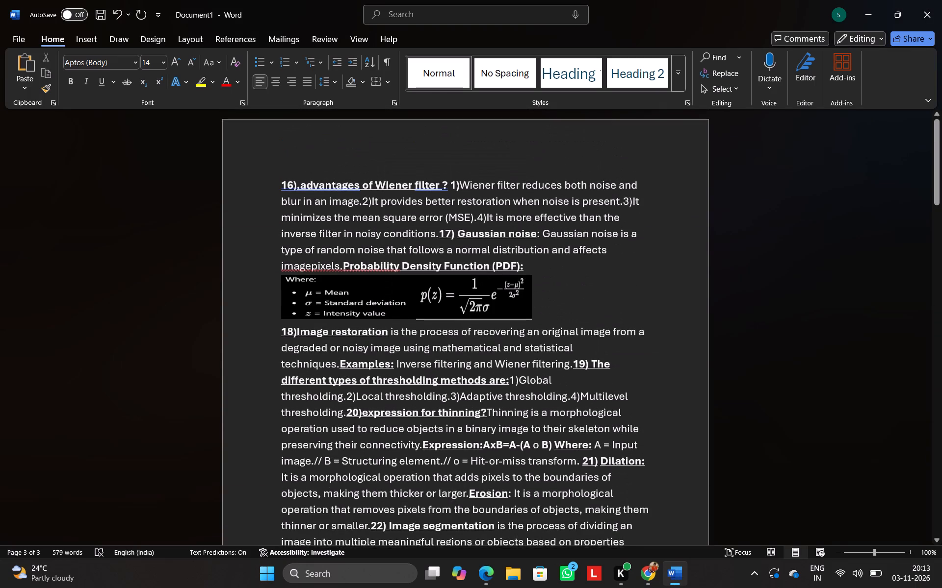
scroll(616, 337, up, 8)
scroll(616, 337, down, 1)
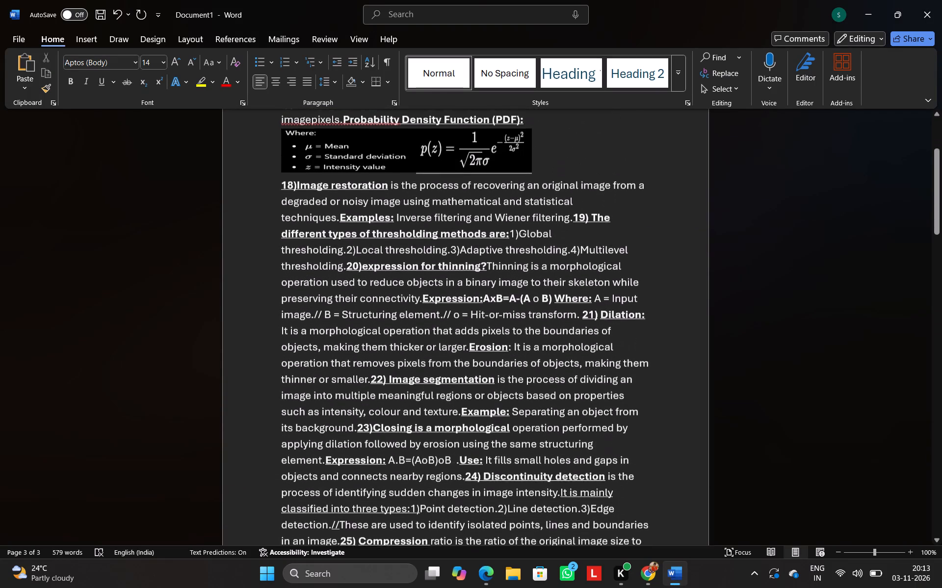
scroll(616, 337, down, 1)
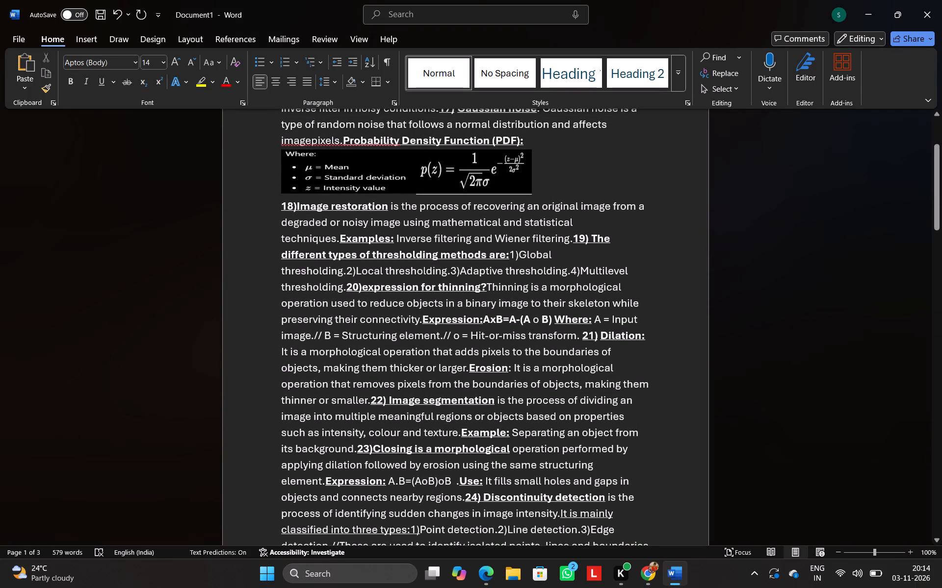
click(461, 186)
drag(461, 186, 482, 185)
drag(482, 185, 493, 185)
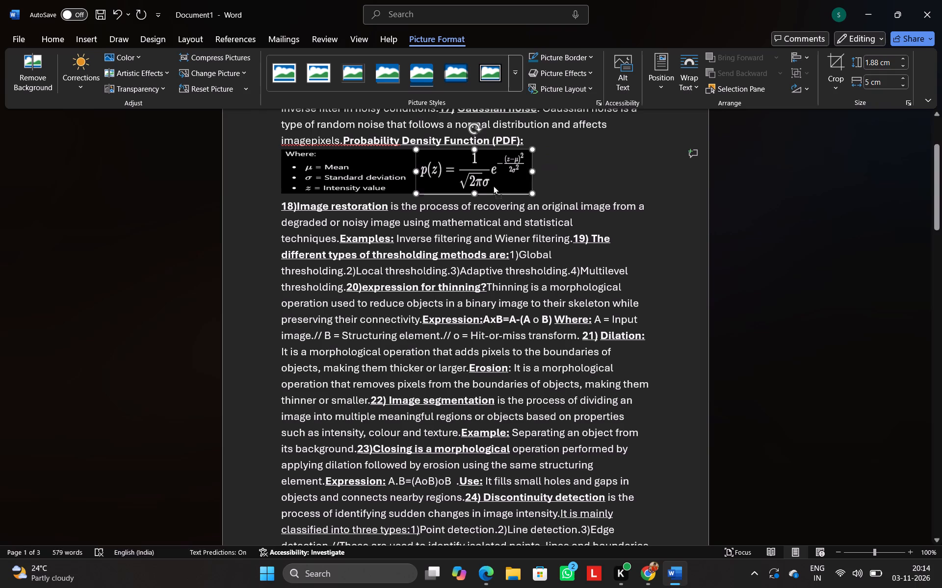
drag(493, 185, 498, 185)
double_click(498, 185)
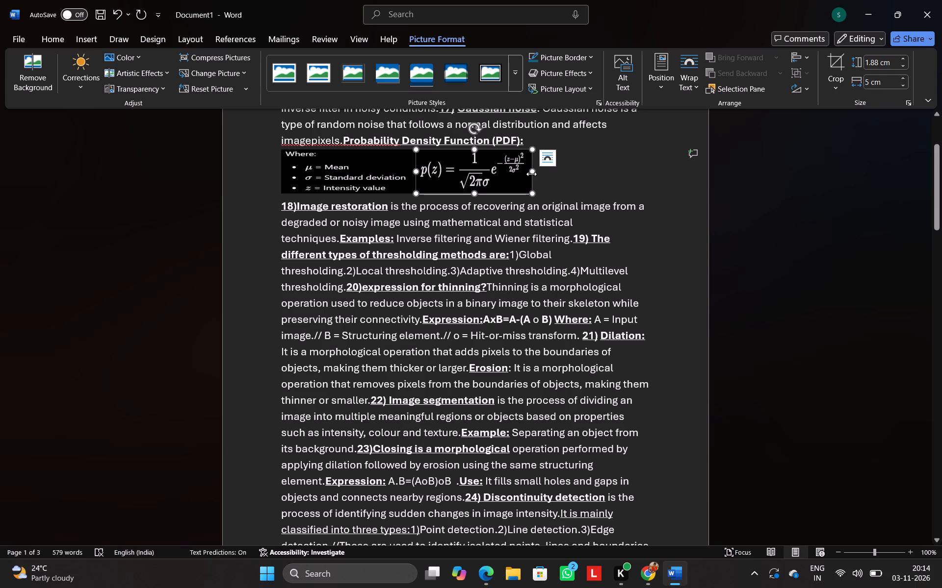
drag(531, 173, 561, 177)
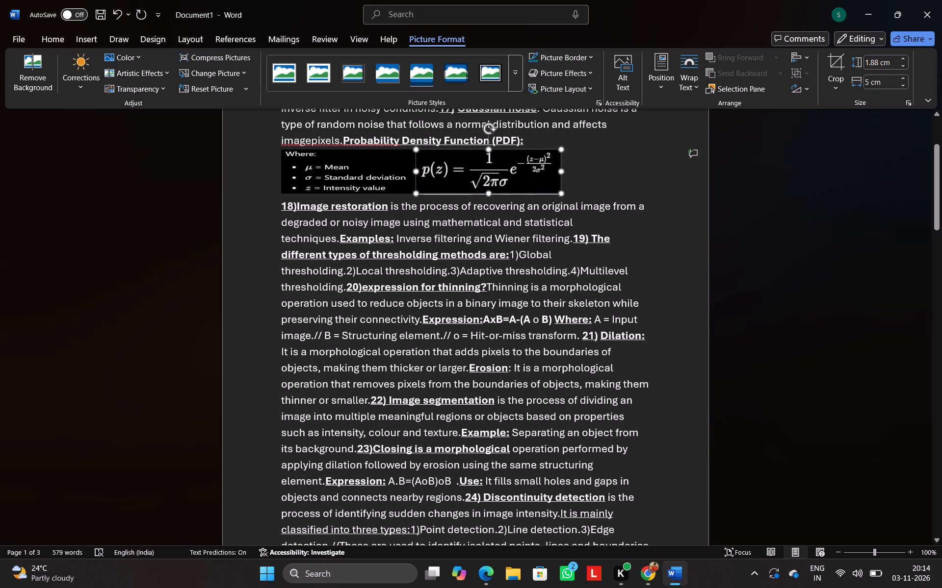
drag(561, 177, 570, 179)
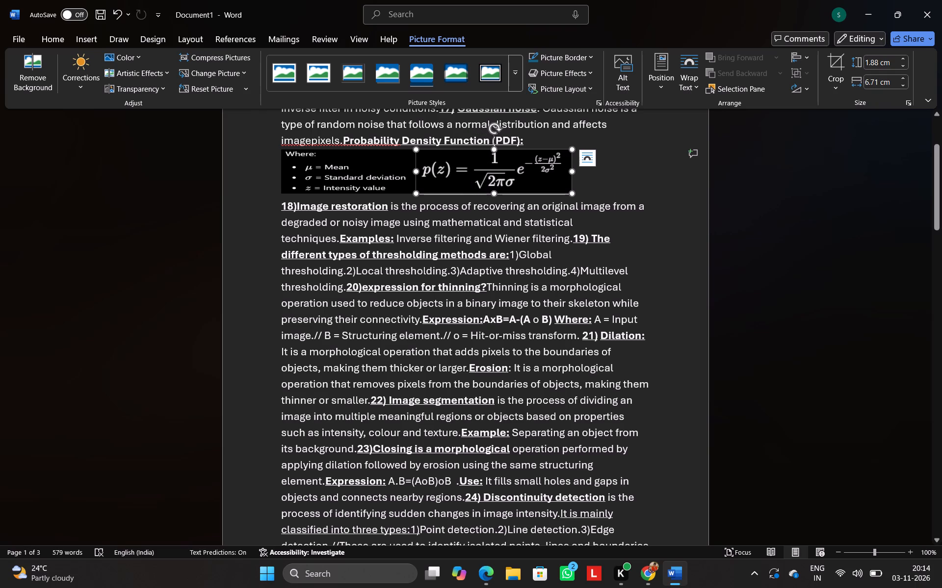
drag(420, 172, 428, 172)
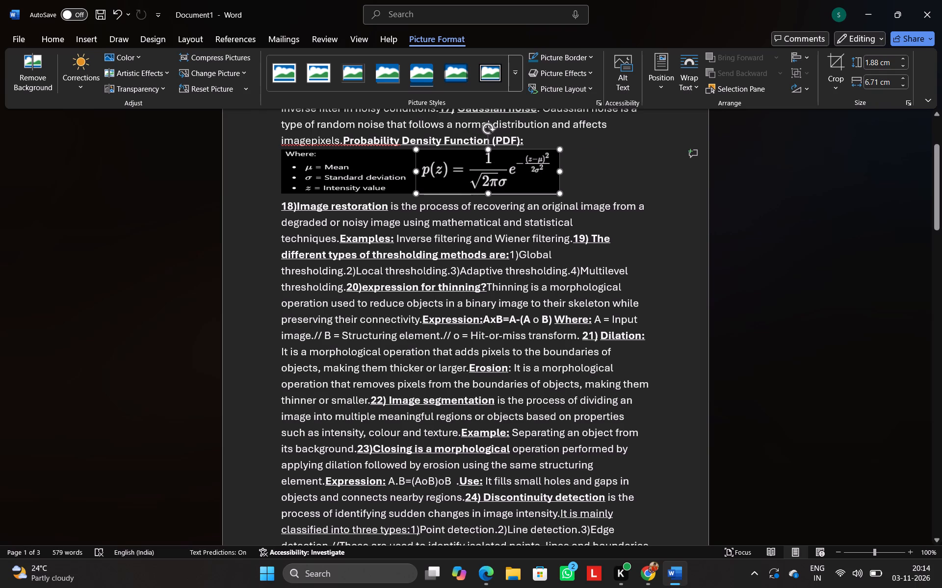
drag(428, 172, 429, 172)
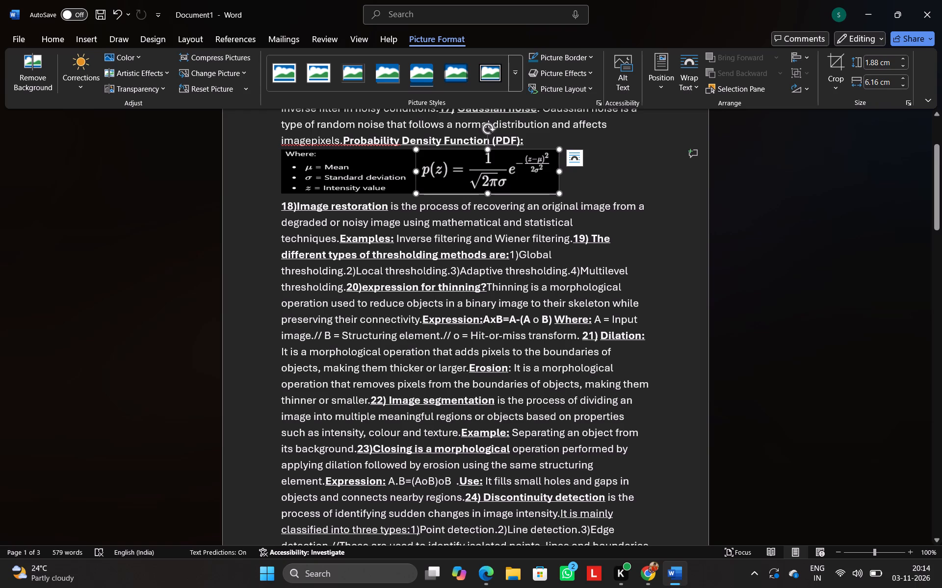
Crop the left edge of the probability density formula picture so it is about 5.95 cm wide.
right_click(463, 179)
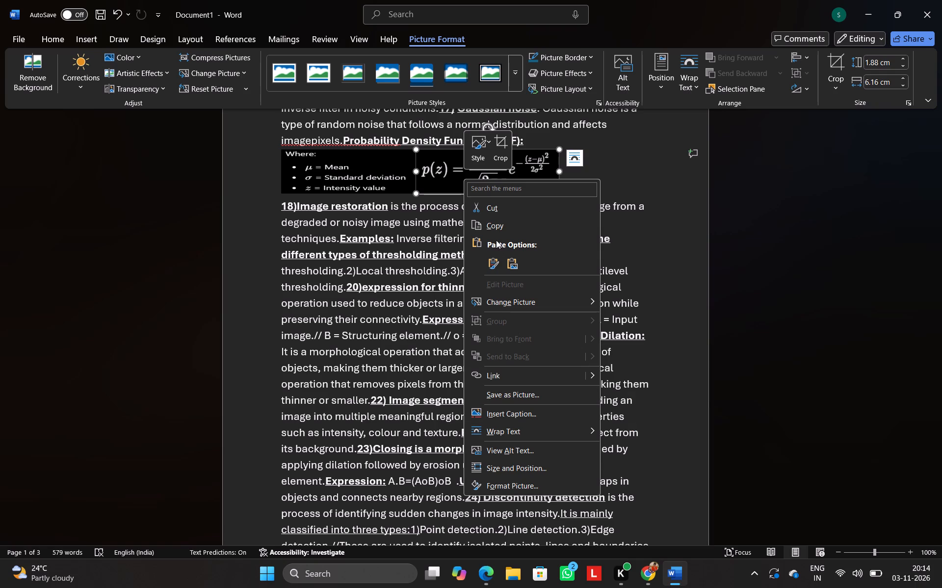
click(497, 152)
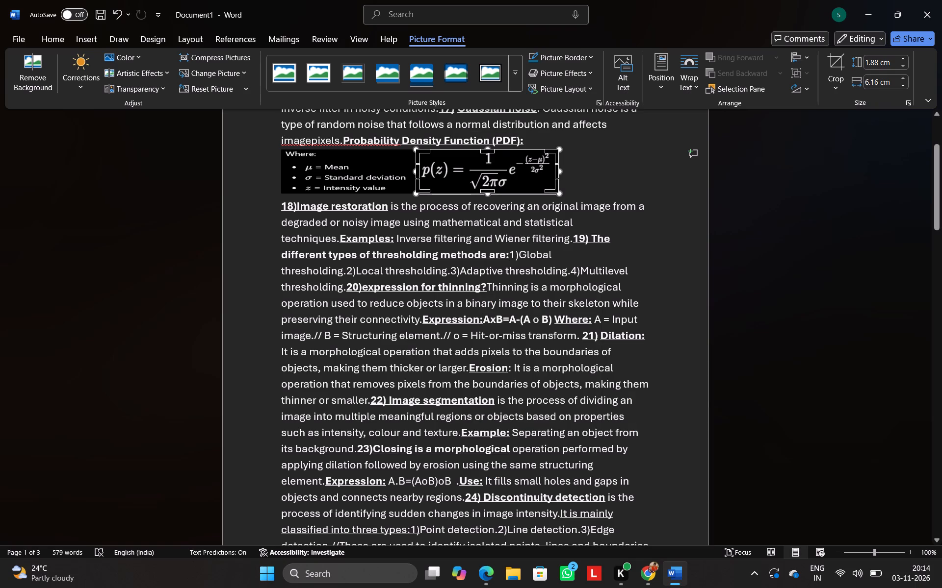
drag(417, 173, 419, 172)
drag(419, 172, 422, 180)
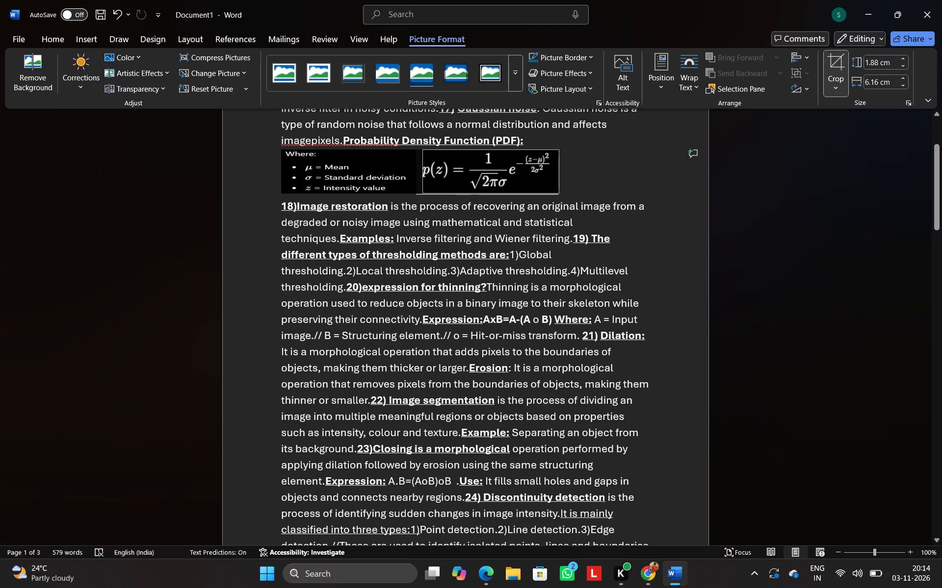
drag(422, 180, 422, 179)
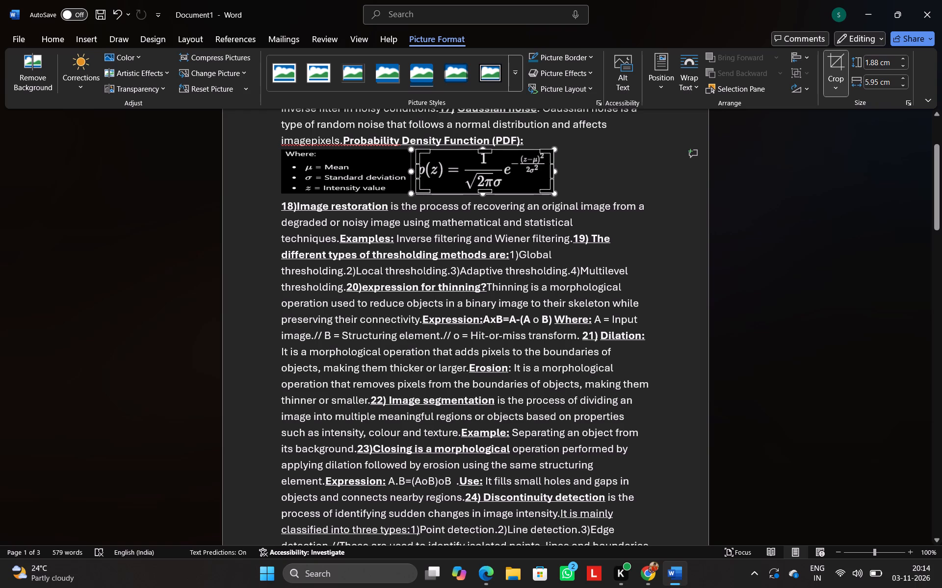
click(579, 188)
drag(484, 171, 569, 174)
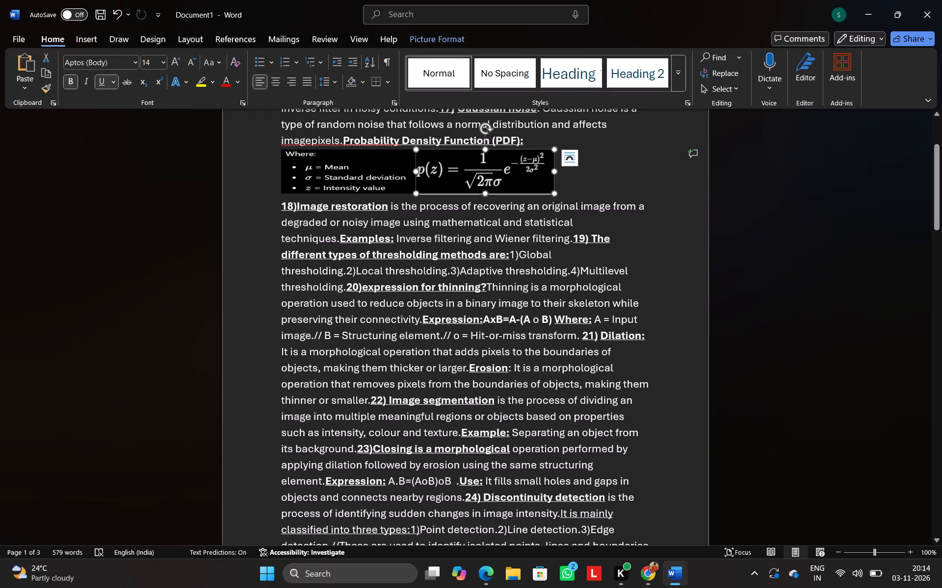
click(690, 157)
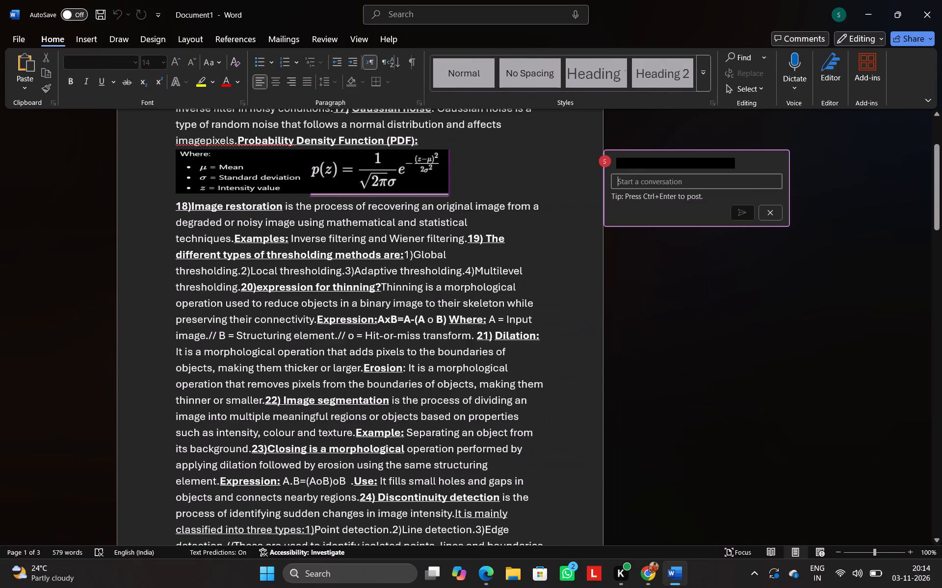
click(768, 209)
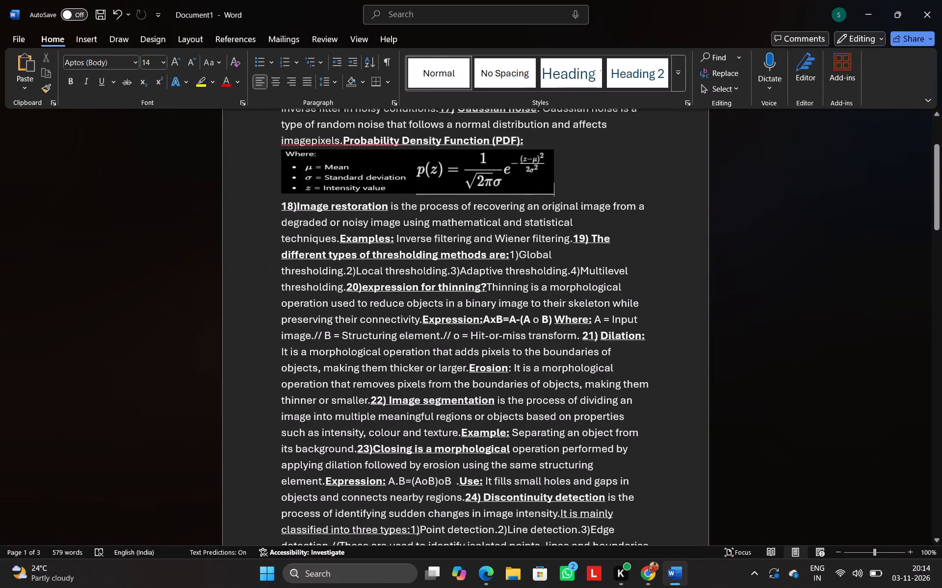
Start a new paragraph after the conclusion of the 4-mark answer 22, following "degraded image.".
scroll(611, 206, up, 2)
scroll(597, 311, down, 1)
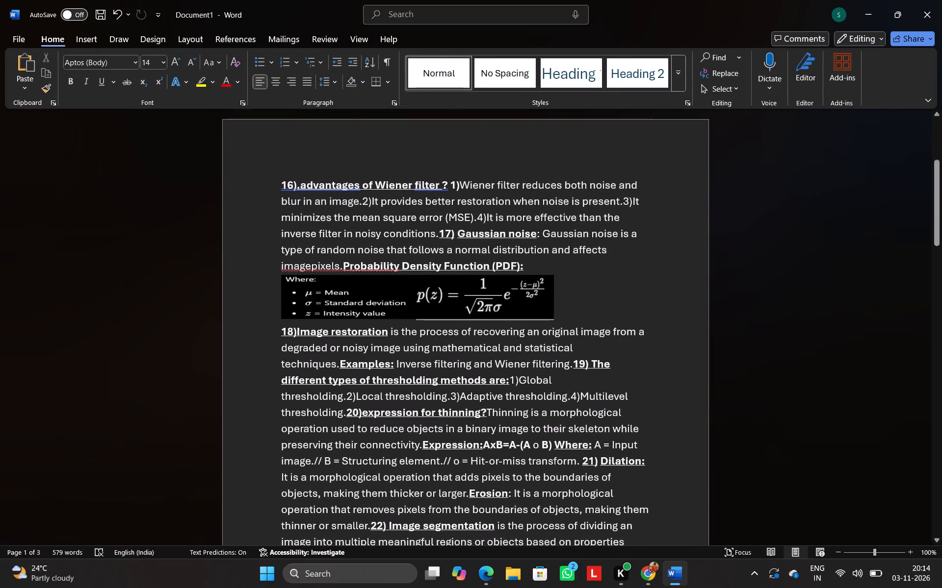
scroll(597, 311, down, 7)
scroll(542, 404, up, 4)
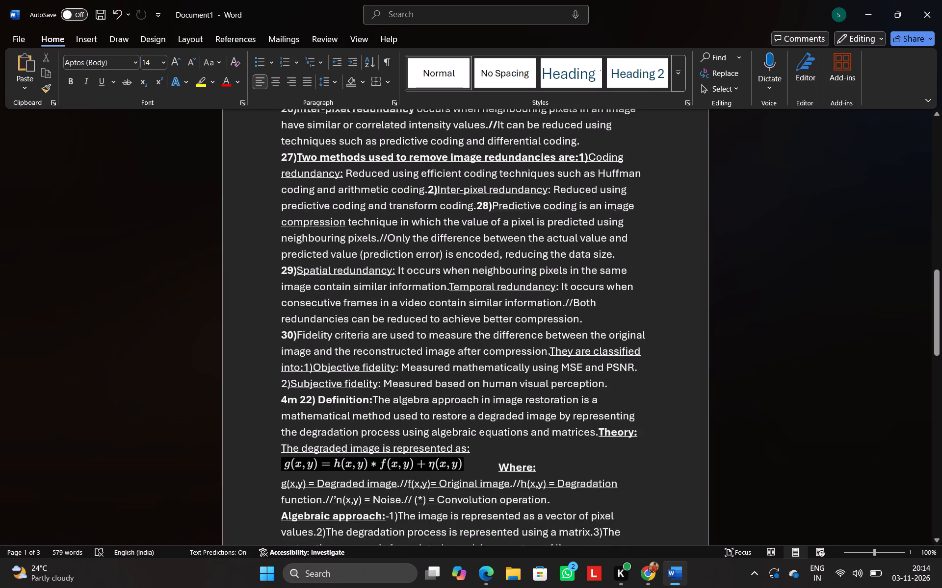
scroll(519, 358, down, 2)
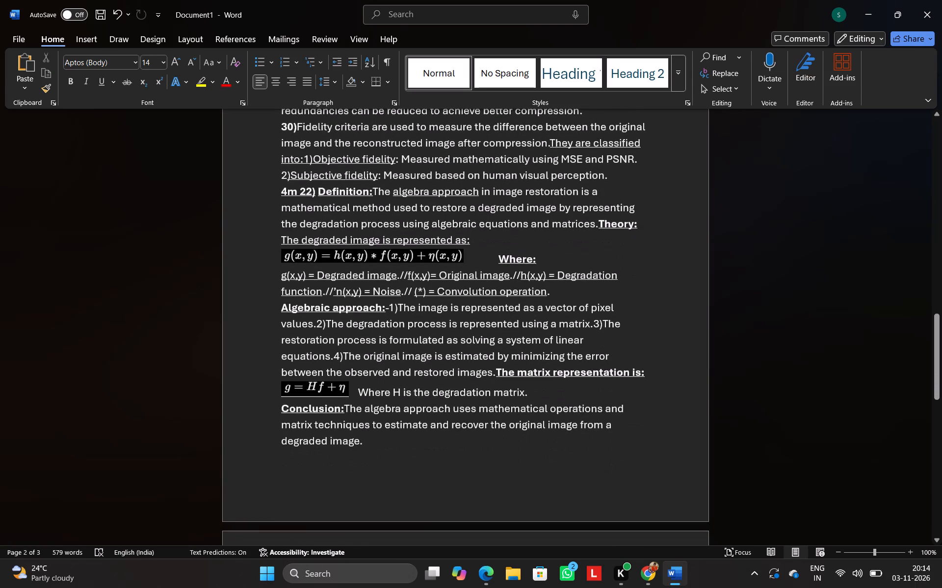
click(434, 458)
key(Return)
key(shift+Return)
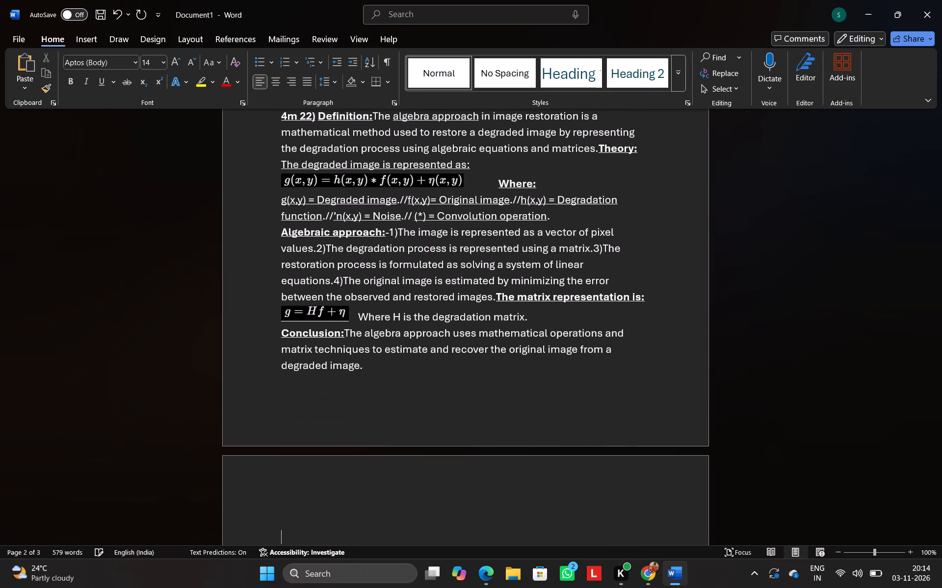
key(BackSpace)
key(BackSpace)
key(BackSpace)
key(period)
key(shift+Return)
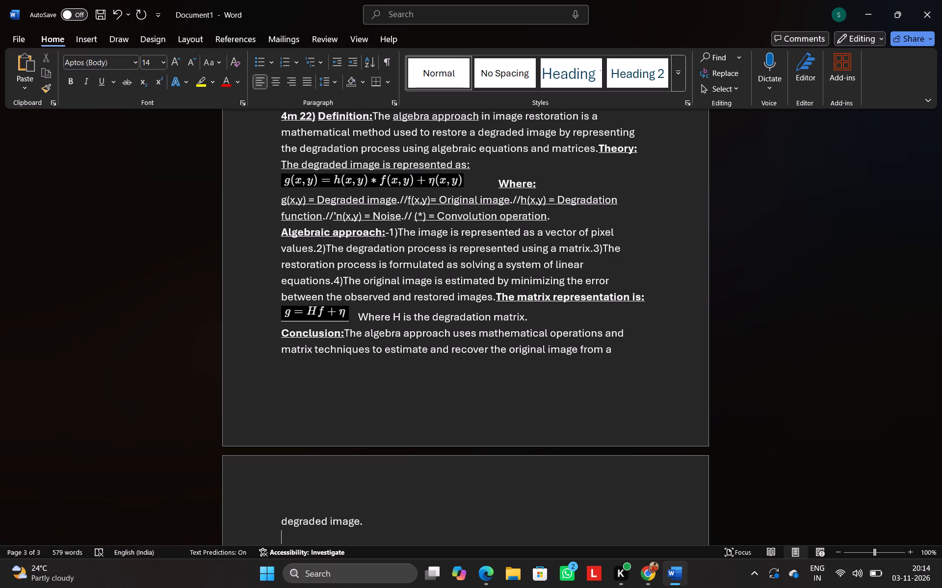
key(BackSpace)
key(Return)
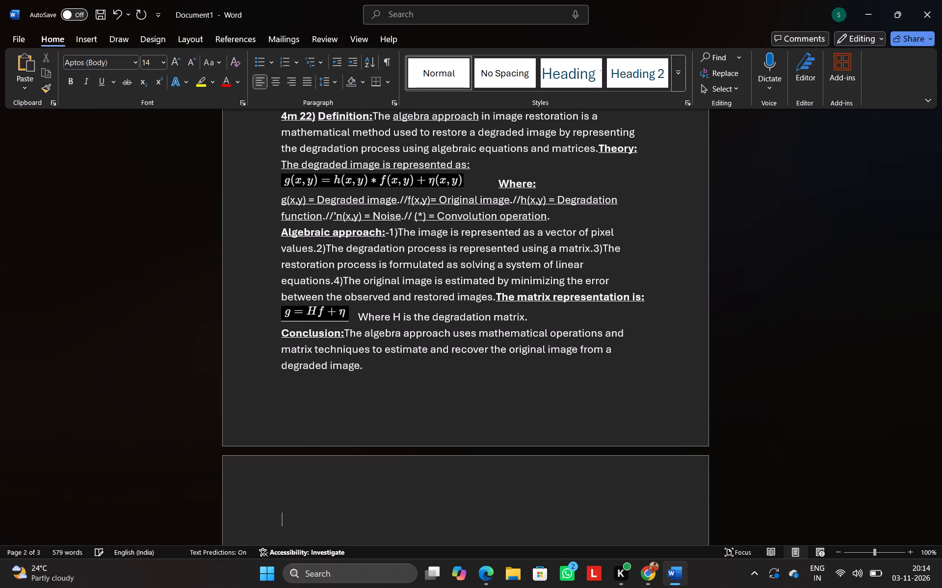
Switch to Edge and look through the handwritten Unit 5 notes in dip.pdf on JPEG compression and arithmetic coding.
scroll(508, 419, up, 9)
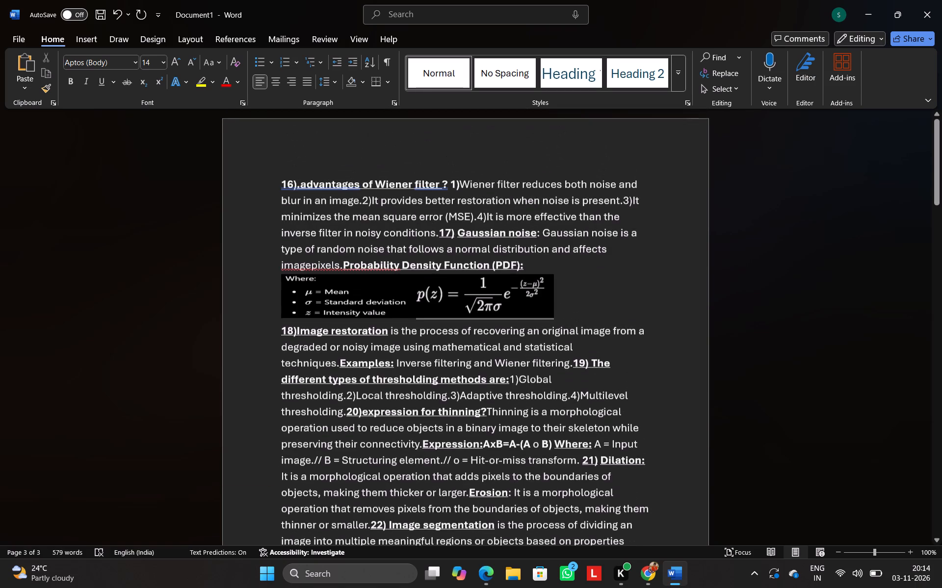
scroll(508, 419, down, 16)
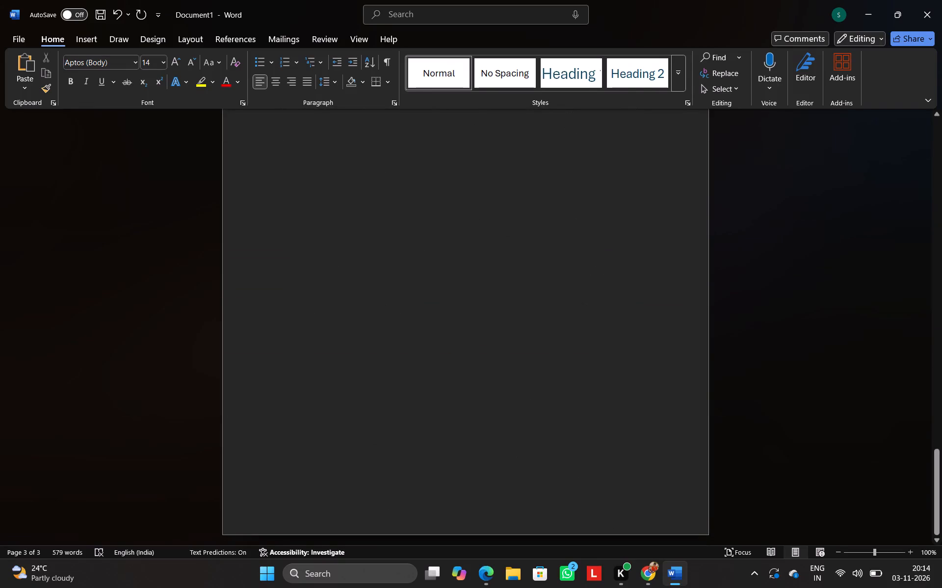
click(680, 575)
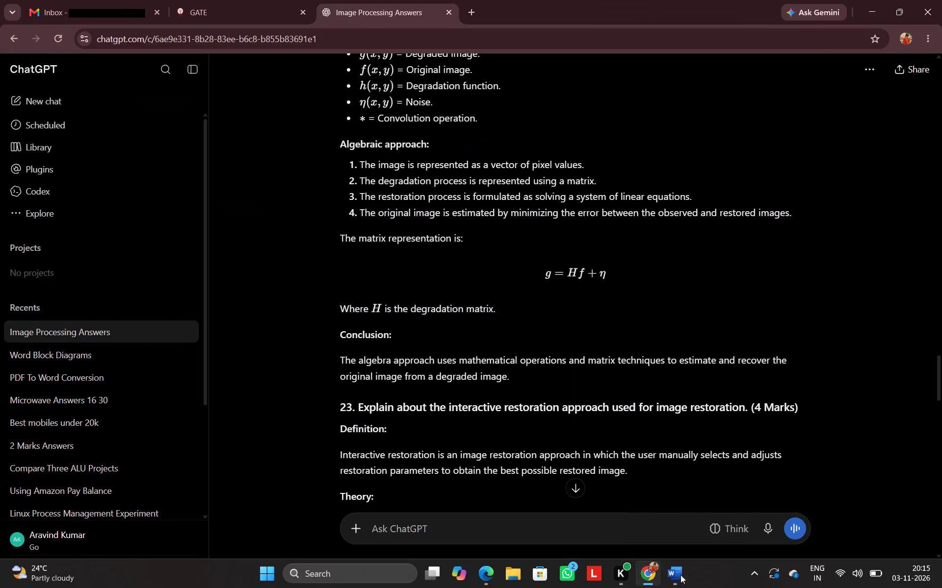
click(475, 577)
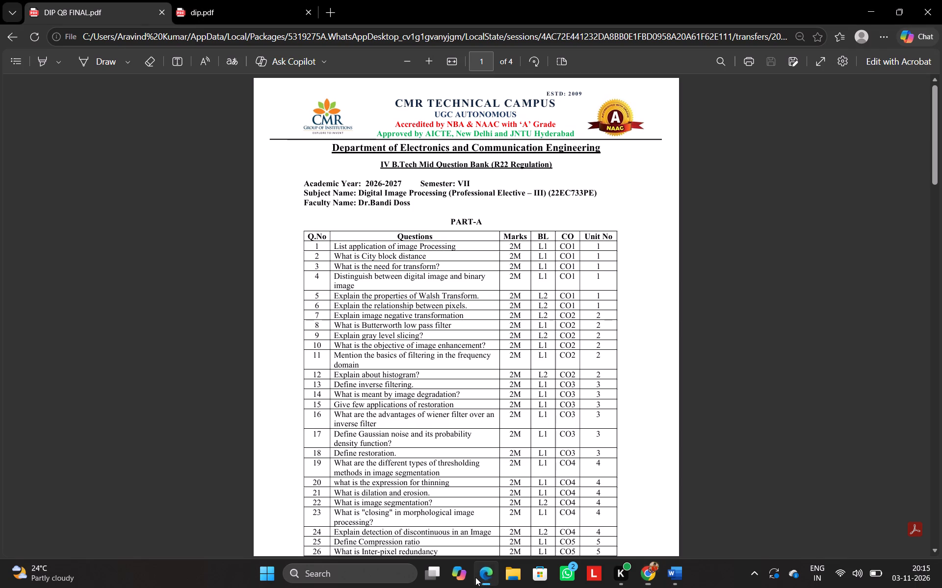
click(274, 0)
scroll(400, 174, up, 5)
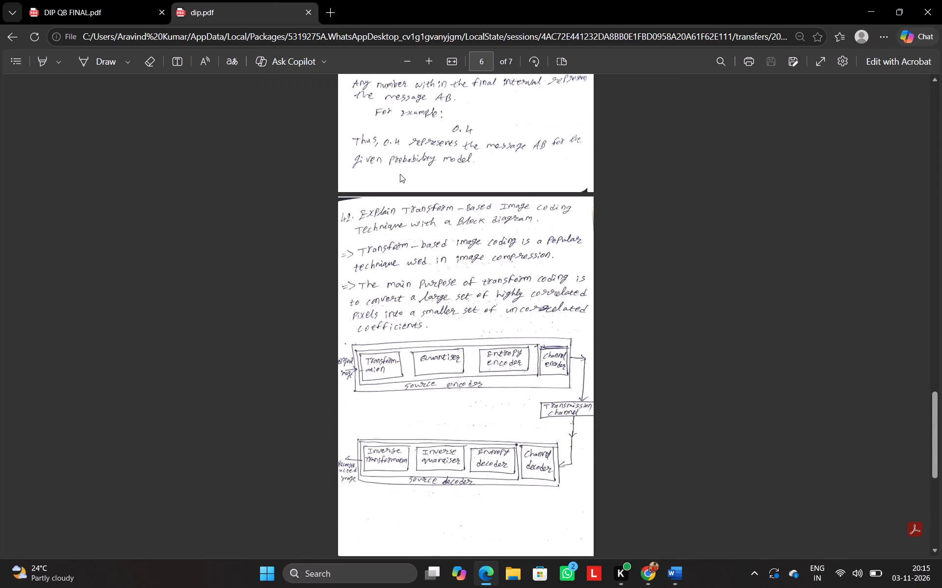
scroll(400, 174, up, 12)
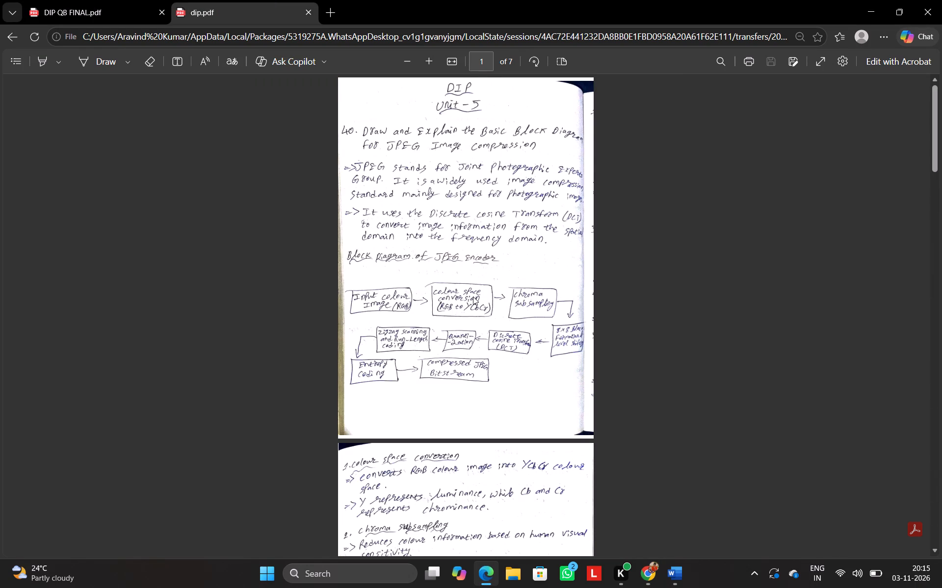
scroll(473, 296, up, 3)
scroll(473, 296, down, 2)
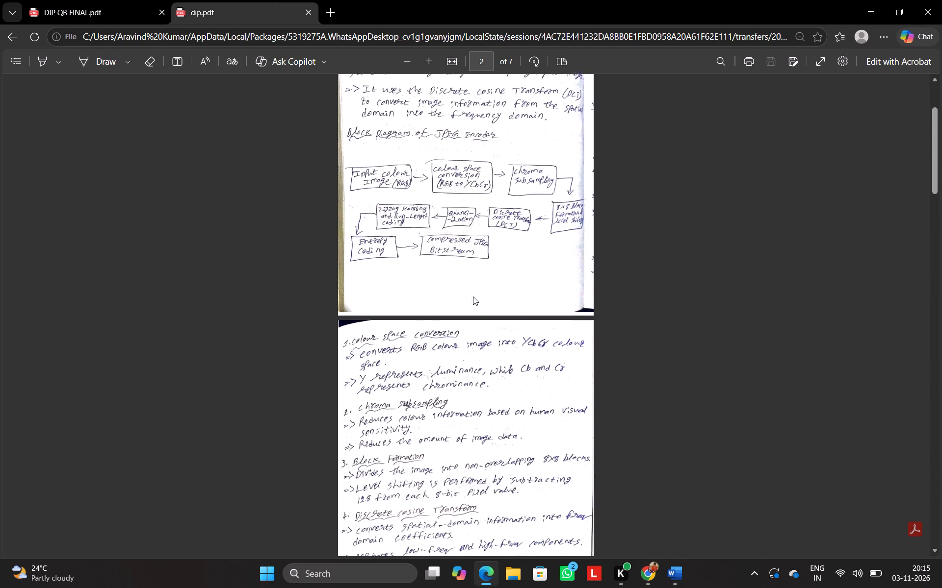
scroll(473, 296, down, 6)
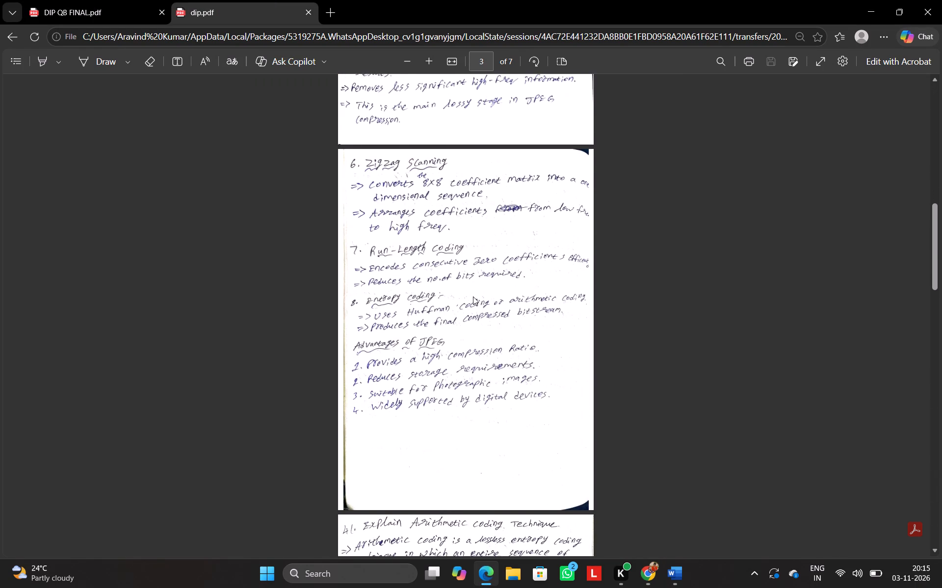
scroll(473, 296, down, 5)
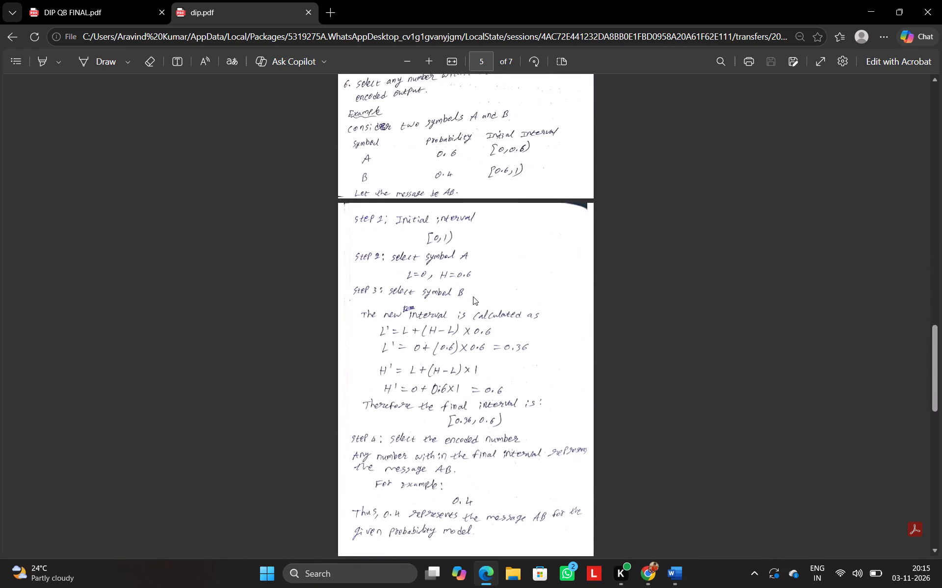
Look through the remaining handwritten Unit 5 notes on arithmetic coding and transform-based image coding, then return to the first page.
scroll(473, 296, down, 6)
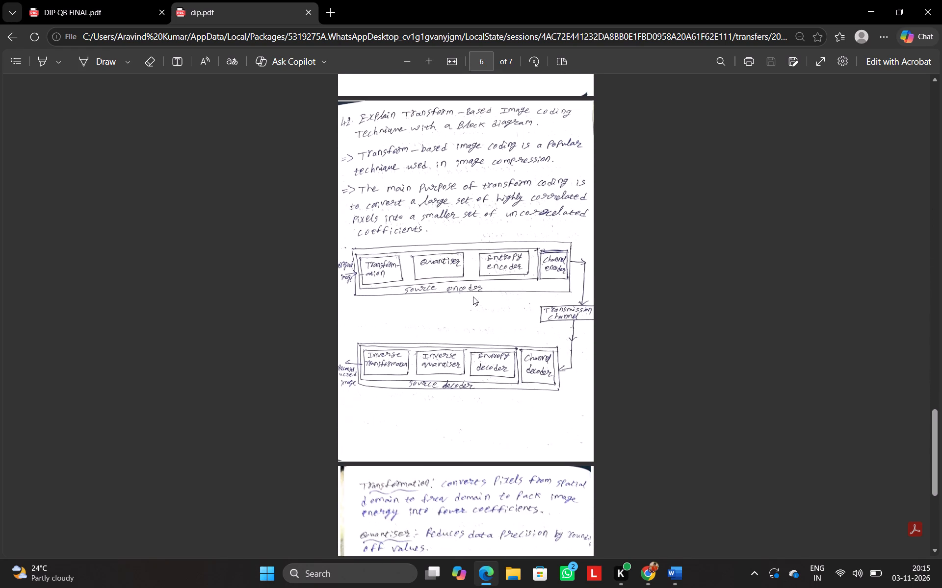
scroll(473, 296, down, 5)
scroll(473, 296, up, 3)
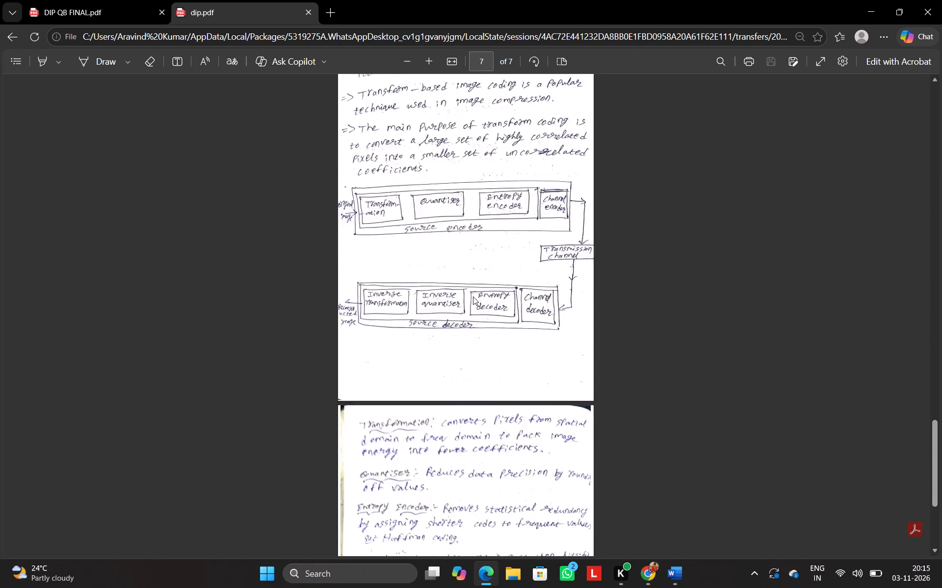
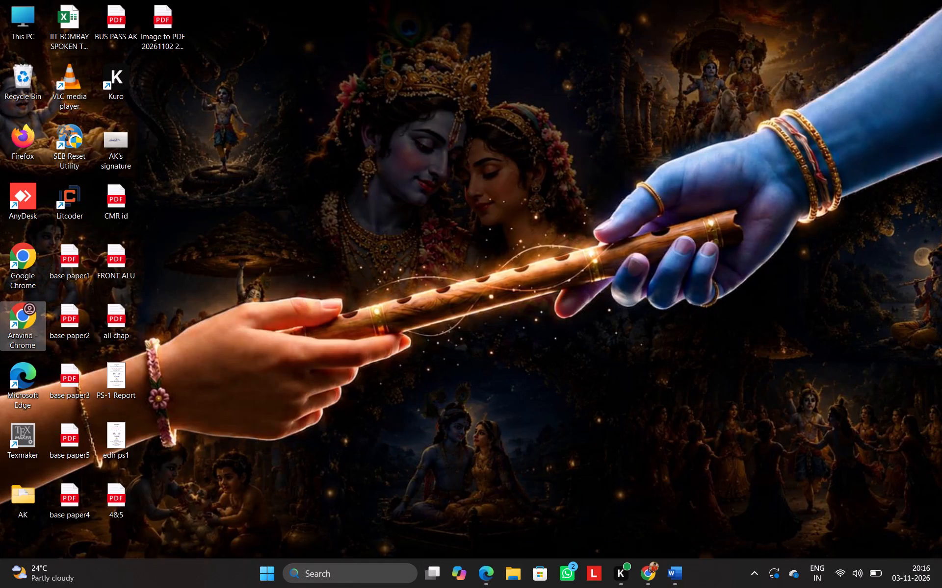
Put the computer to sleep.
click(273, 577)
click(561, 529)
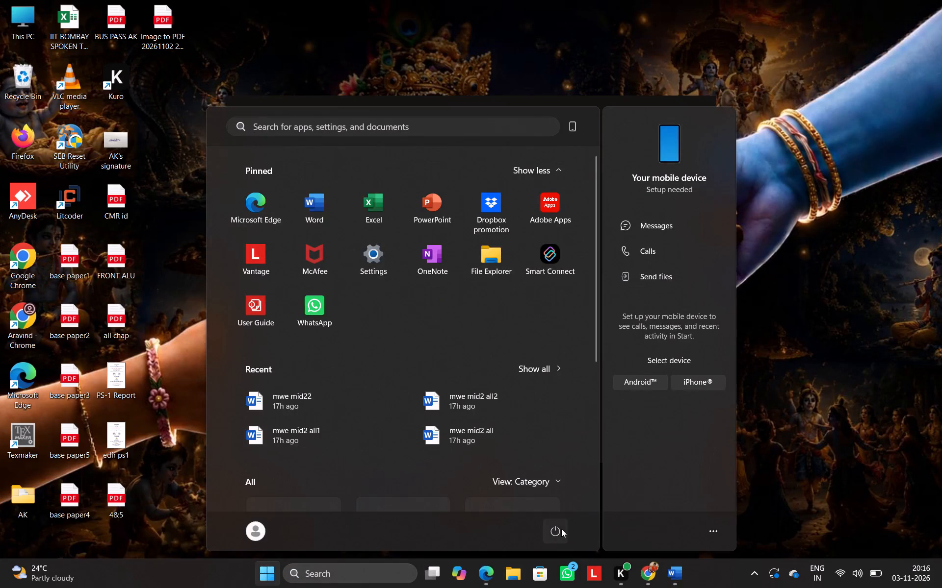
click(563, 467)
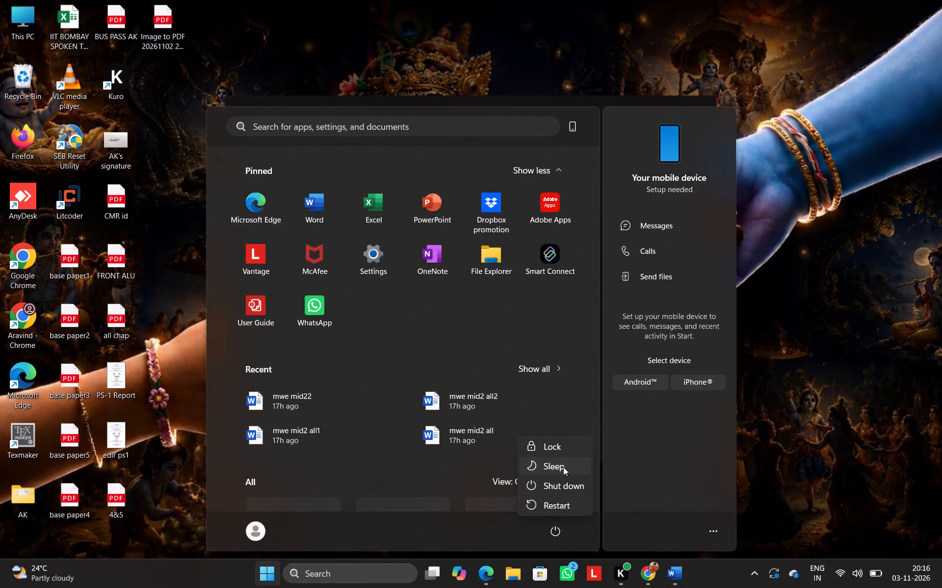